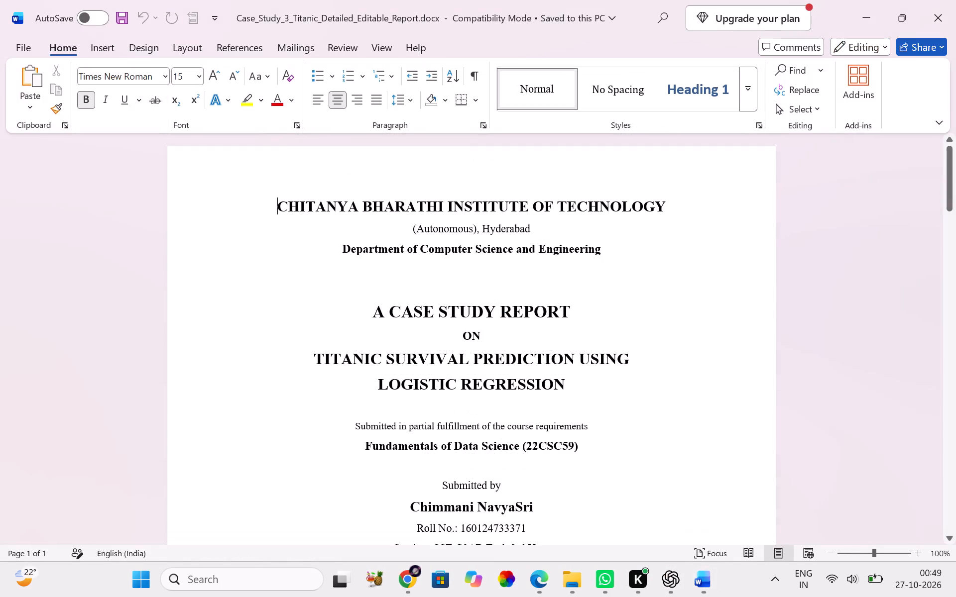
scroll(500, 308, "down", 2)
left_click(575, 300)
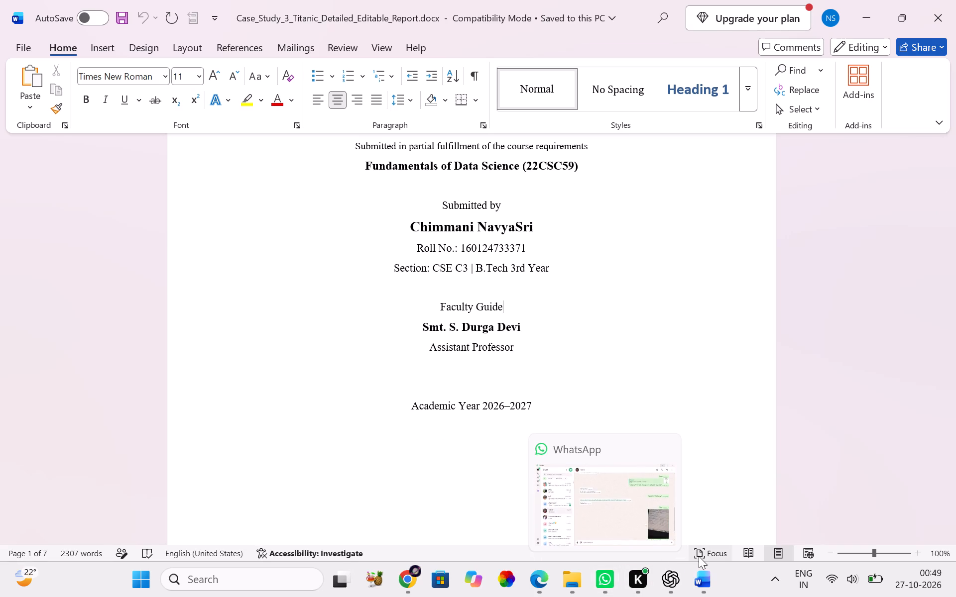
Open fdscasestudy.pdf from Downloads in Edge, examine its title page and college logo, and close it.
left_click(700, 575)
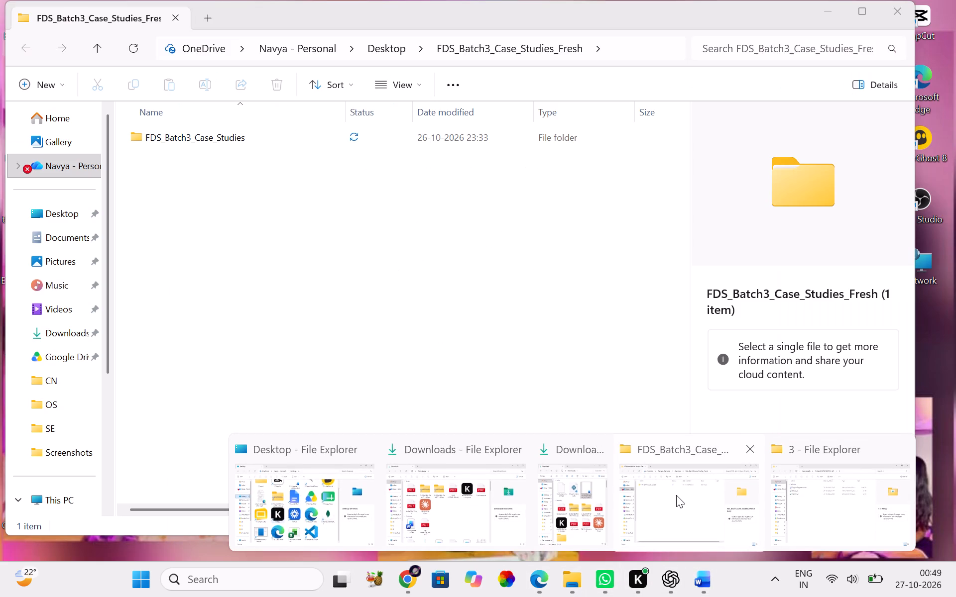
left_click(582, 502)
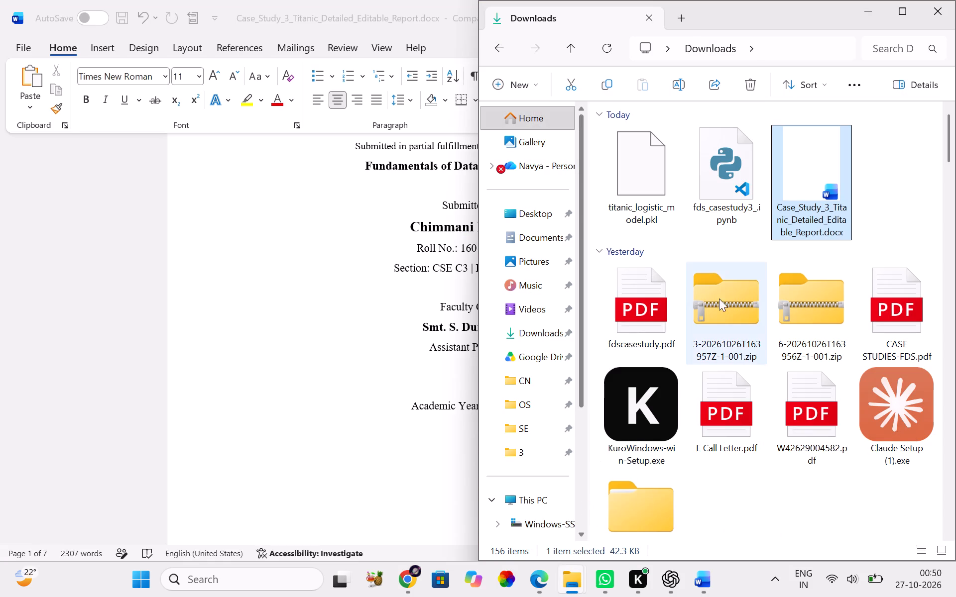
left_click(644, 338)
right_click(644, 338)
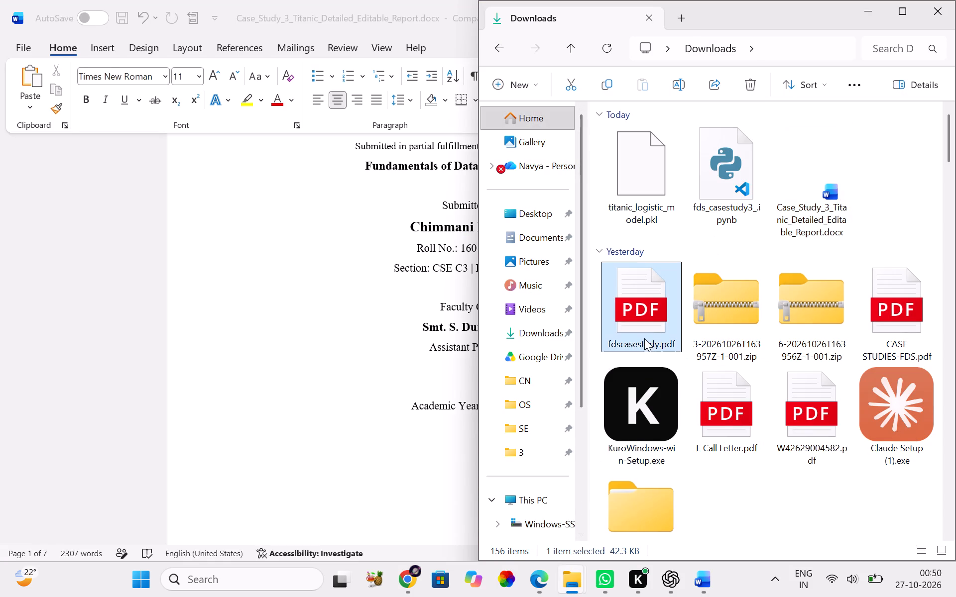
left_click(700, 213)
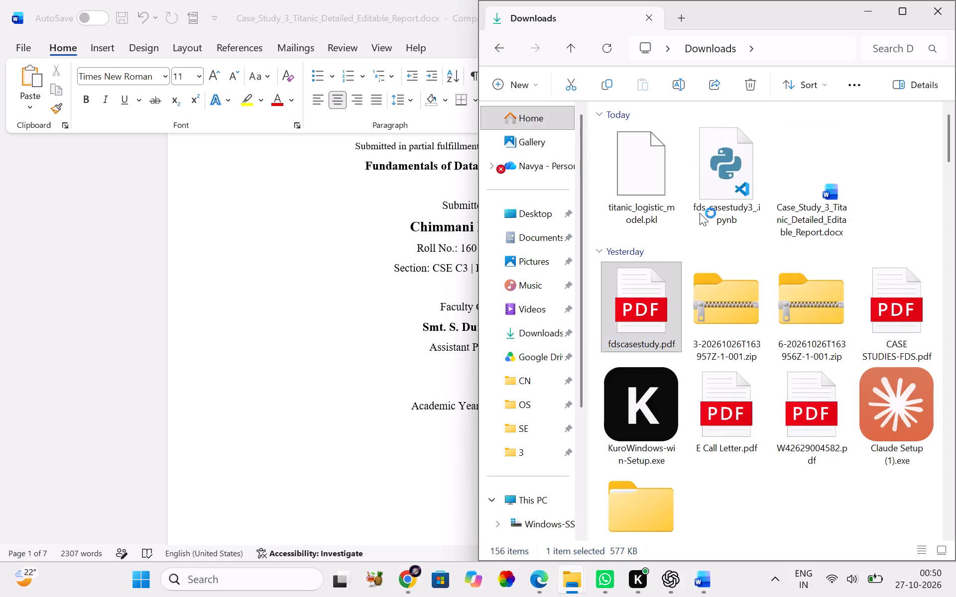
scroll(626, 352, "up", 14)
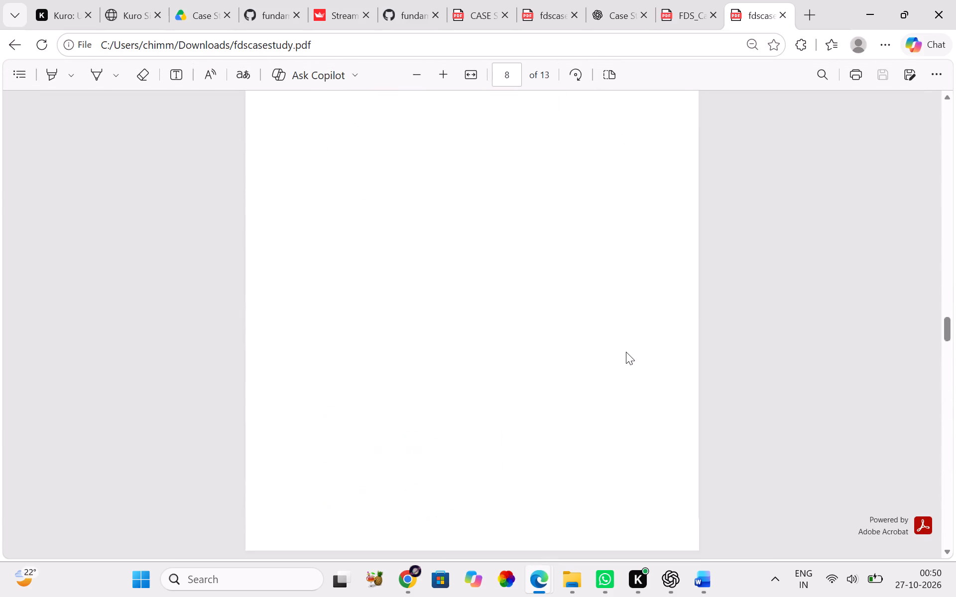
scroll(626, 352, "up", 13)
left_click(479, 507)
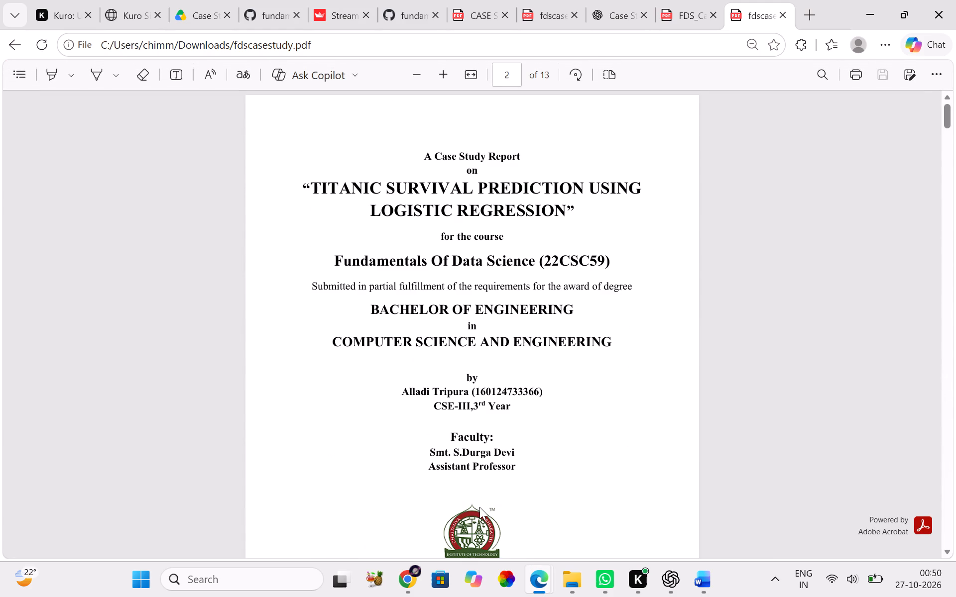
scroll(479, 507, "down", 1)
triple_click(479, 507)
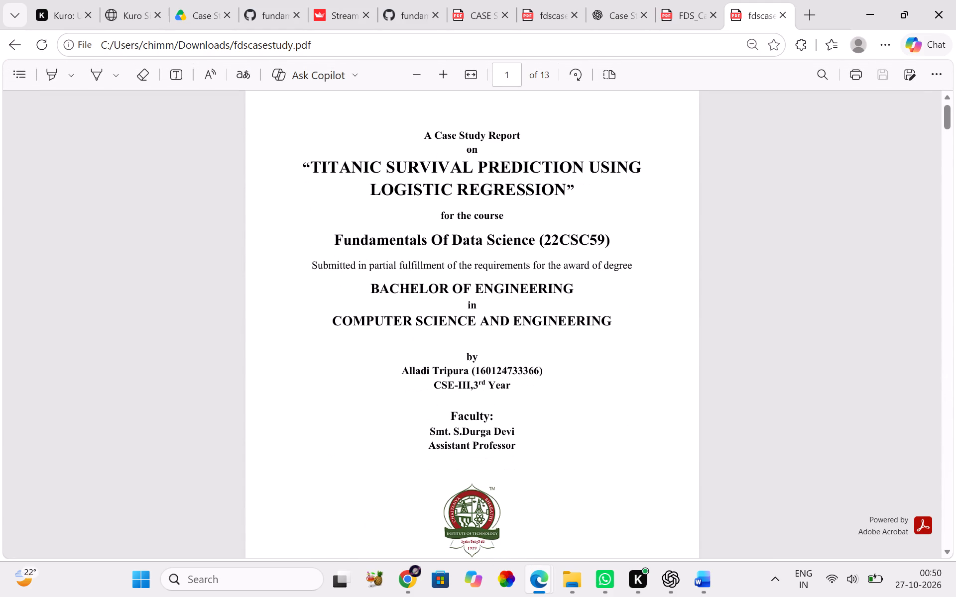
left_click(783, 14)
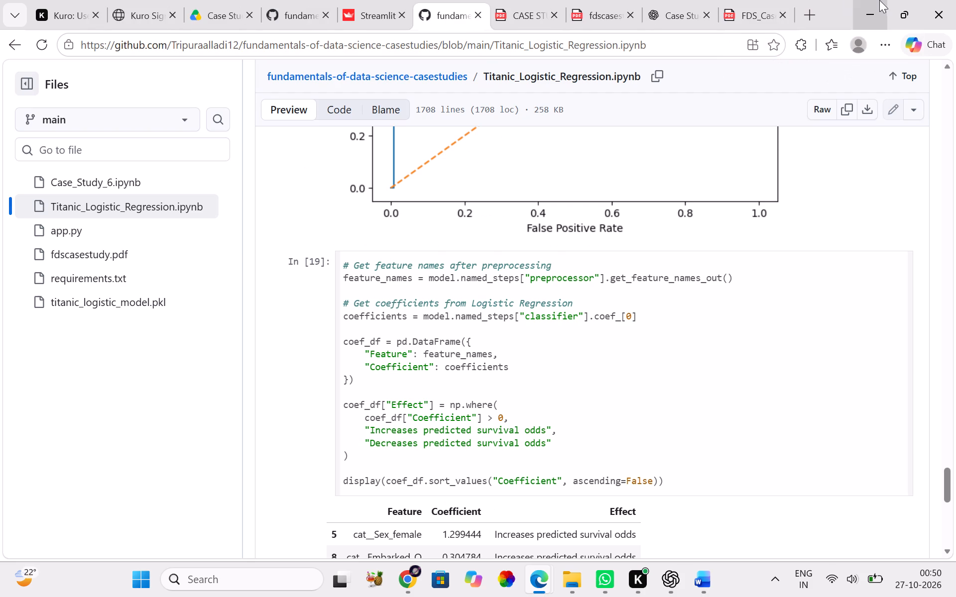
left_click(880, 0)
Open fdscasestudy.pdf from Downloads with Word, just this once, and enable editing of the converted document.
right_click(664, 298)
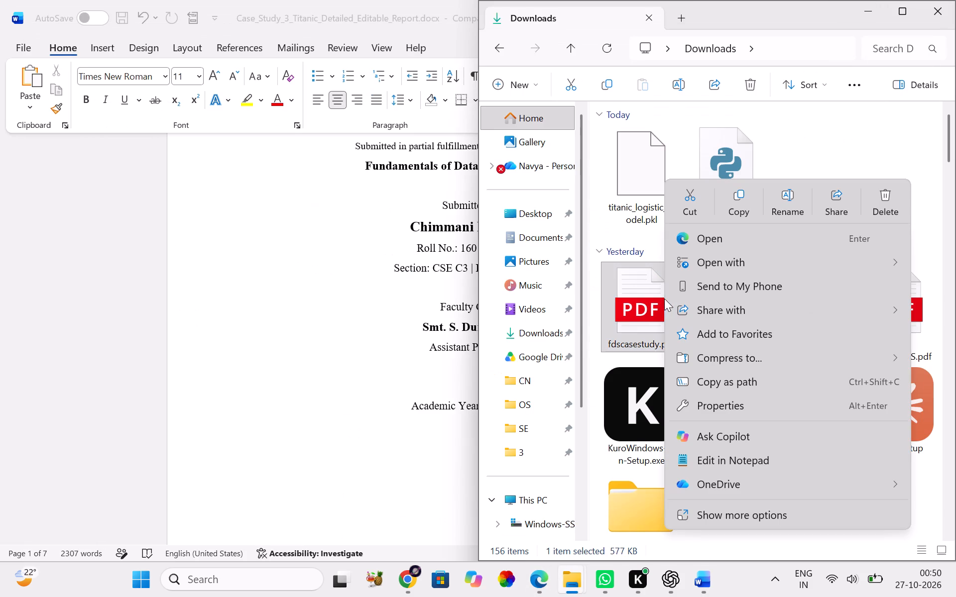
left_click(724, 259)
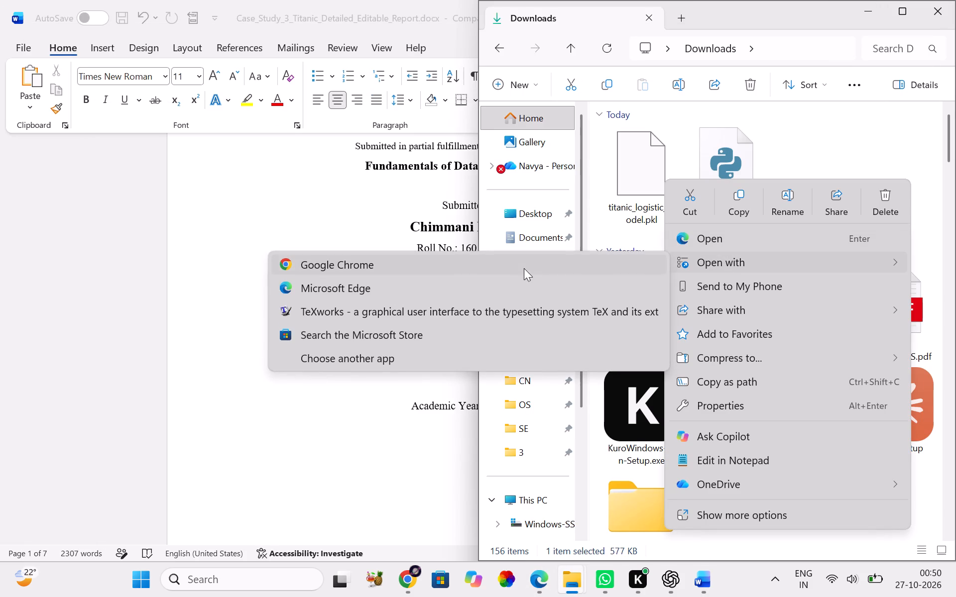
left_click(499, 352)
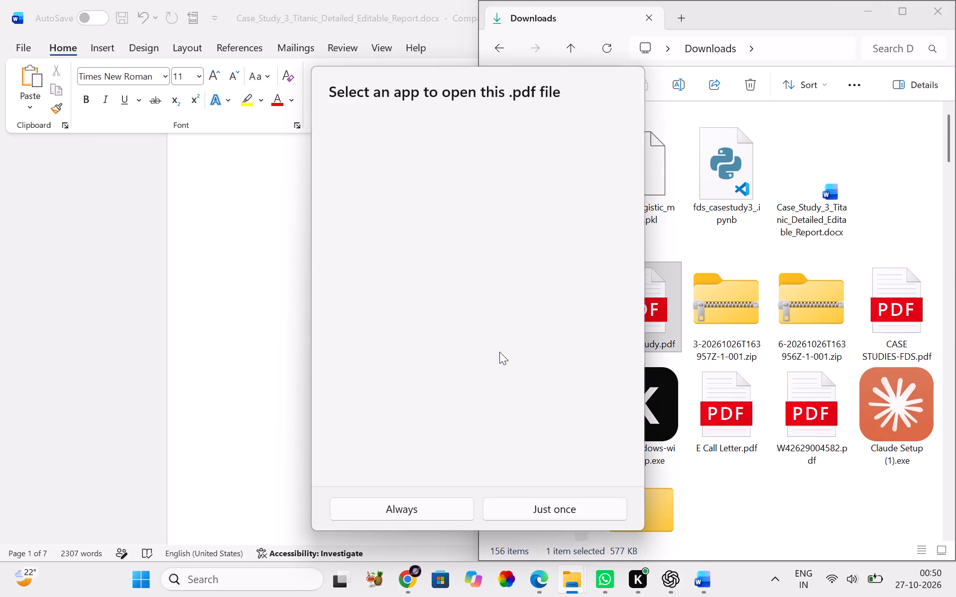
scroll(406, 438, "down", 1)
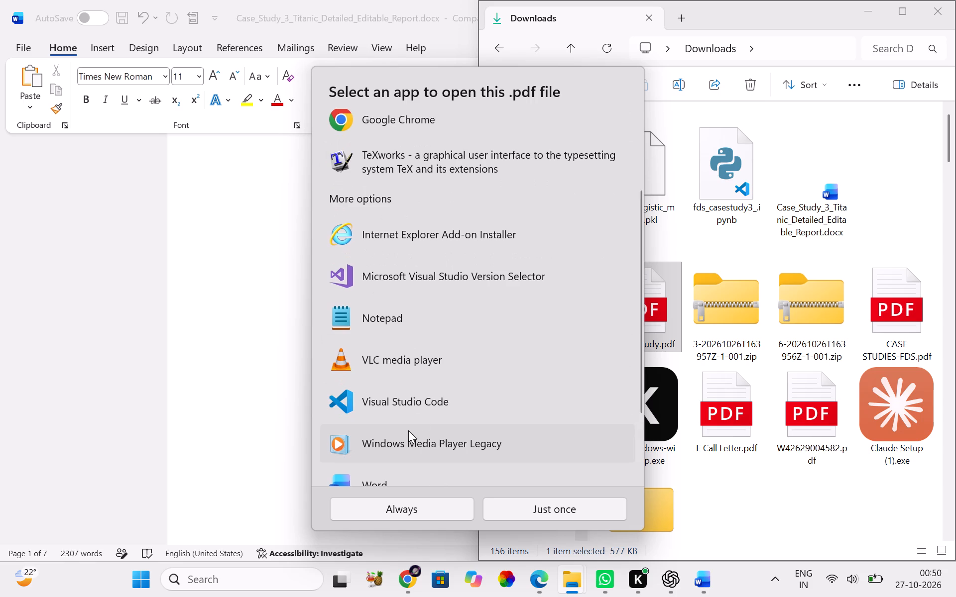
scroll(422, 404, "down", 1)
left_click(405, 427)
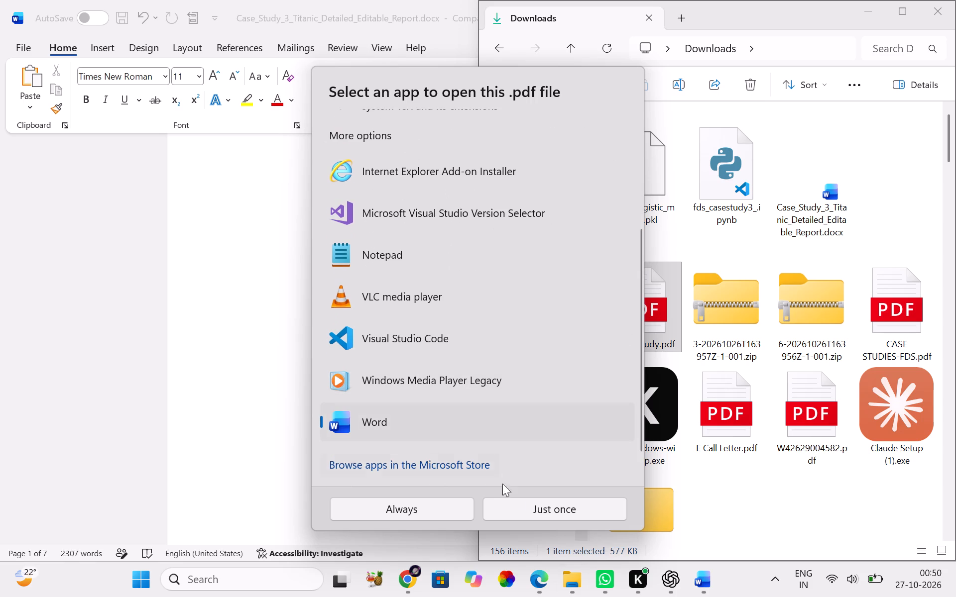
left_click(520, 498)
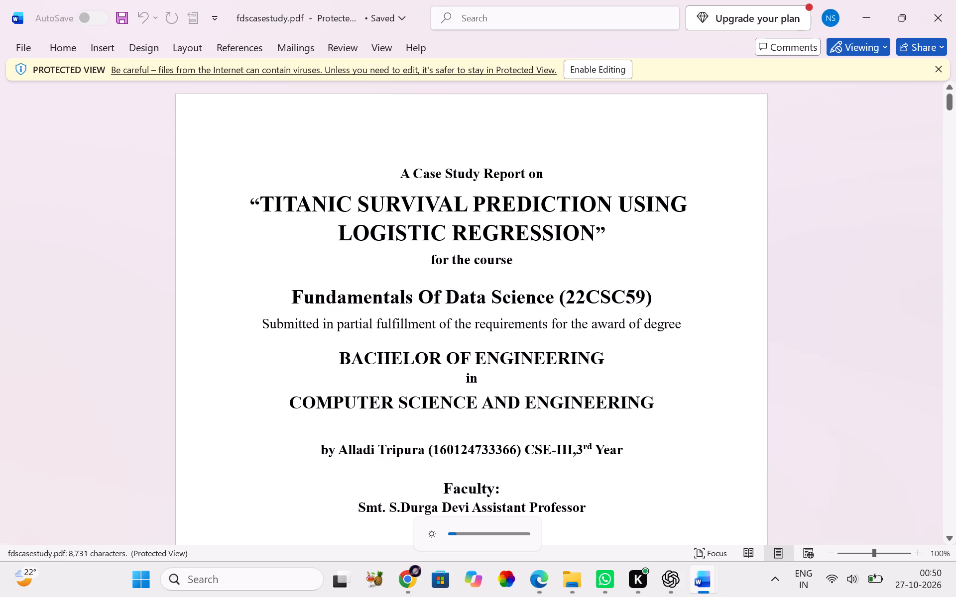
scroll(520, 498, "down", 1)
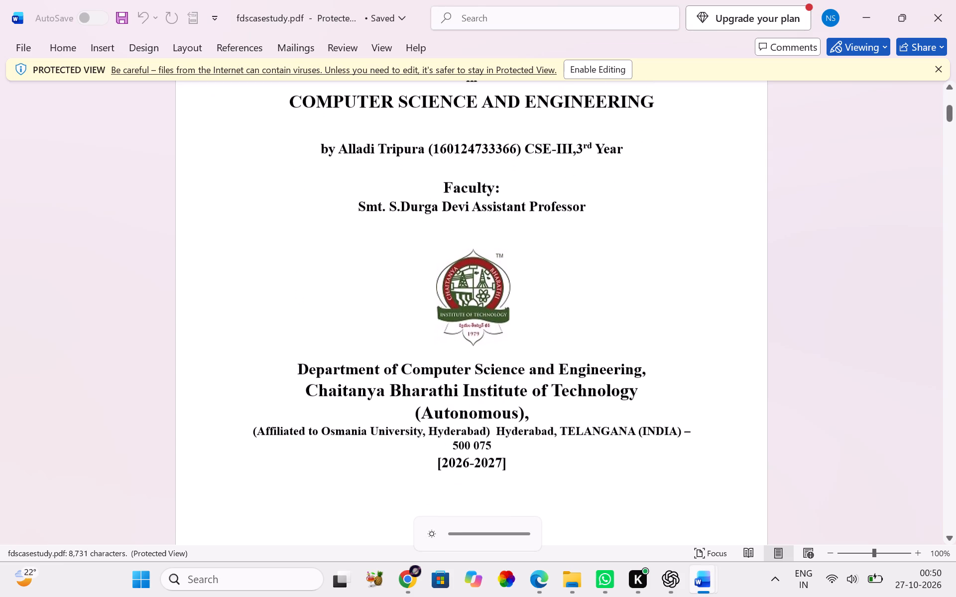
left_click(593, 79)
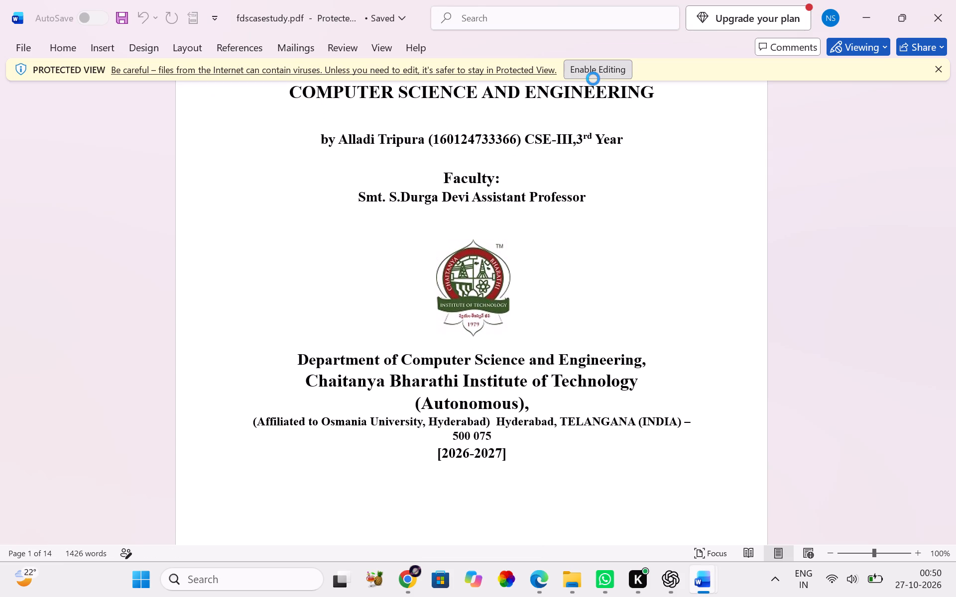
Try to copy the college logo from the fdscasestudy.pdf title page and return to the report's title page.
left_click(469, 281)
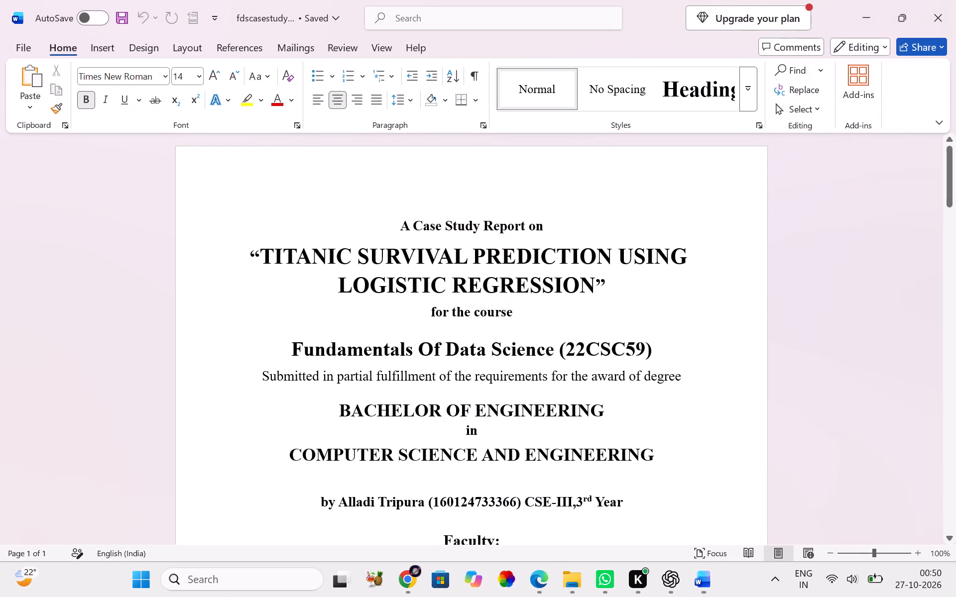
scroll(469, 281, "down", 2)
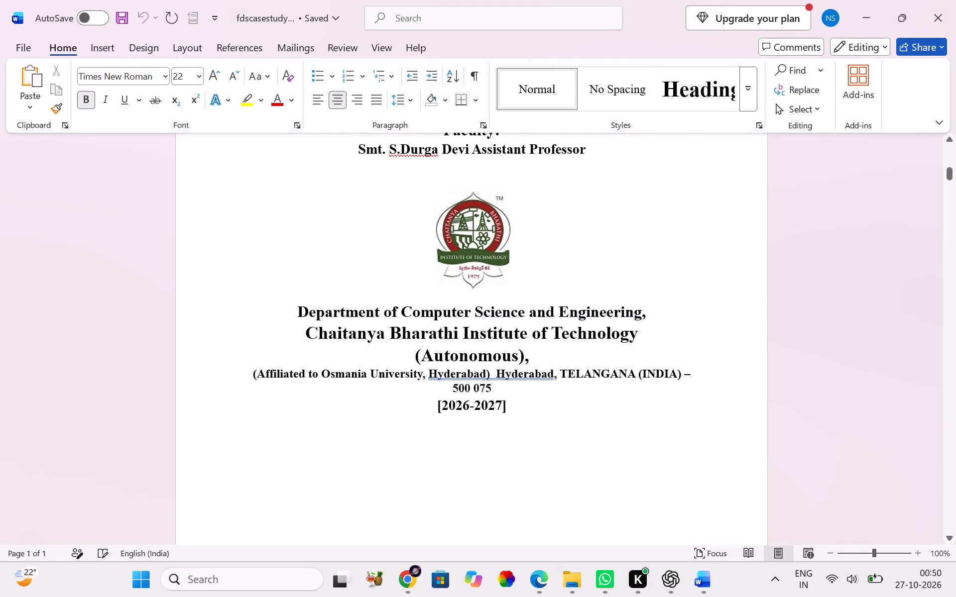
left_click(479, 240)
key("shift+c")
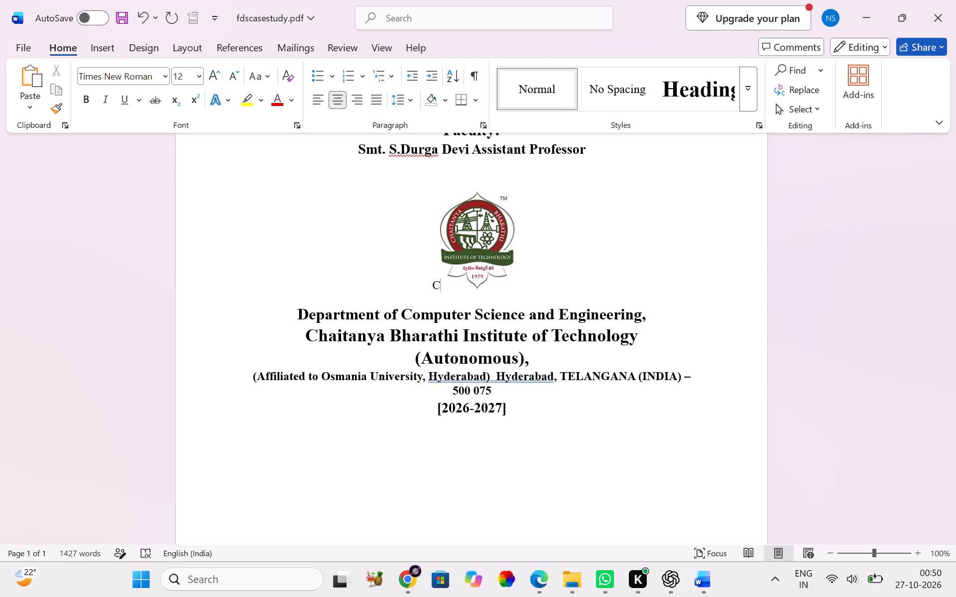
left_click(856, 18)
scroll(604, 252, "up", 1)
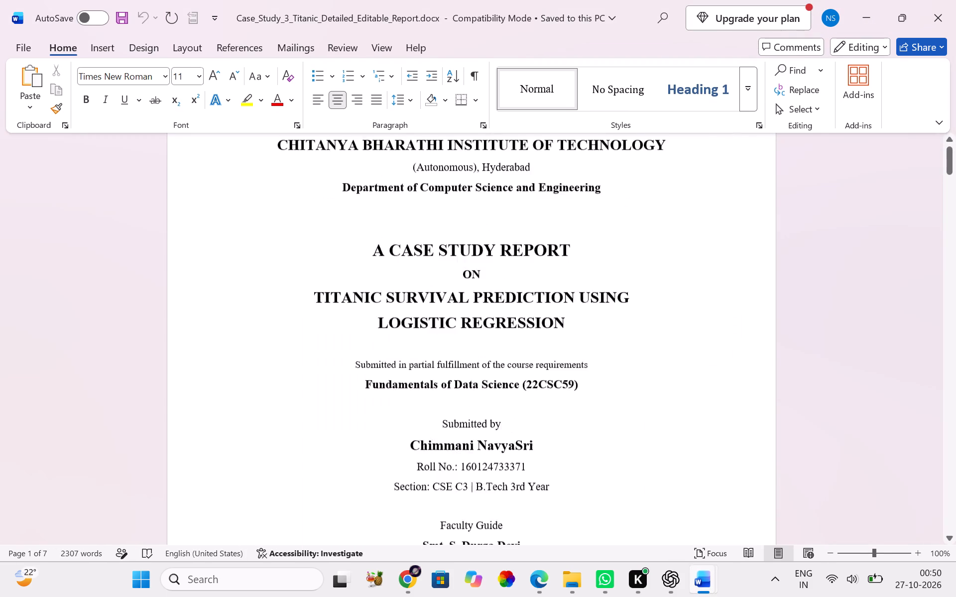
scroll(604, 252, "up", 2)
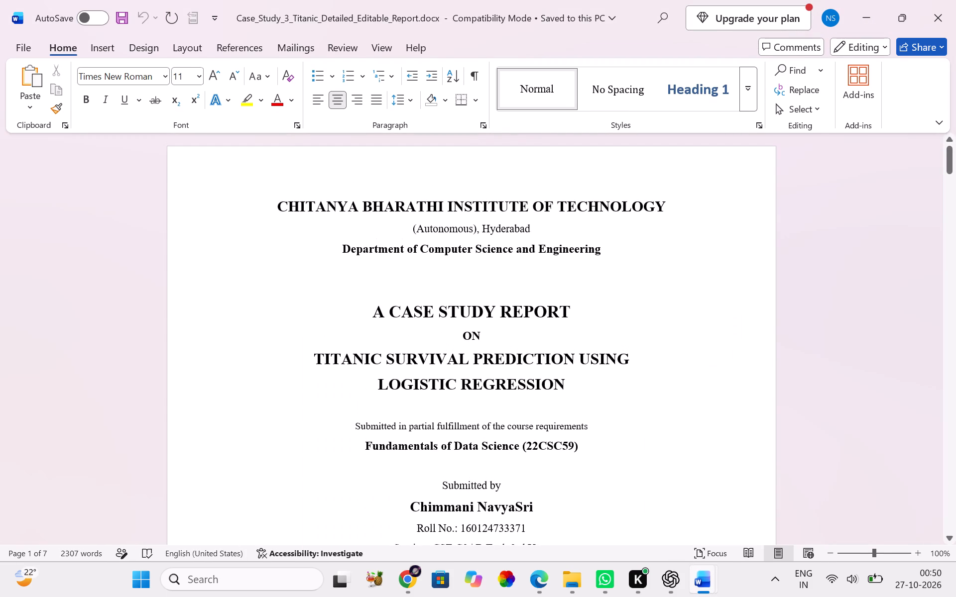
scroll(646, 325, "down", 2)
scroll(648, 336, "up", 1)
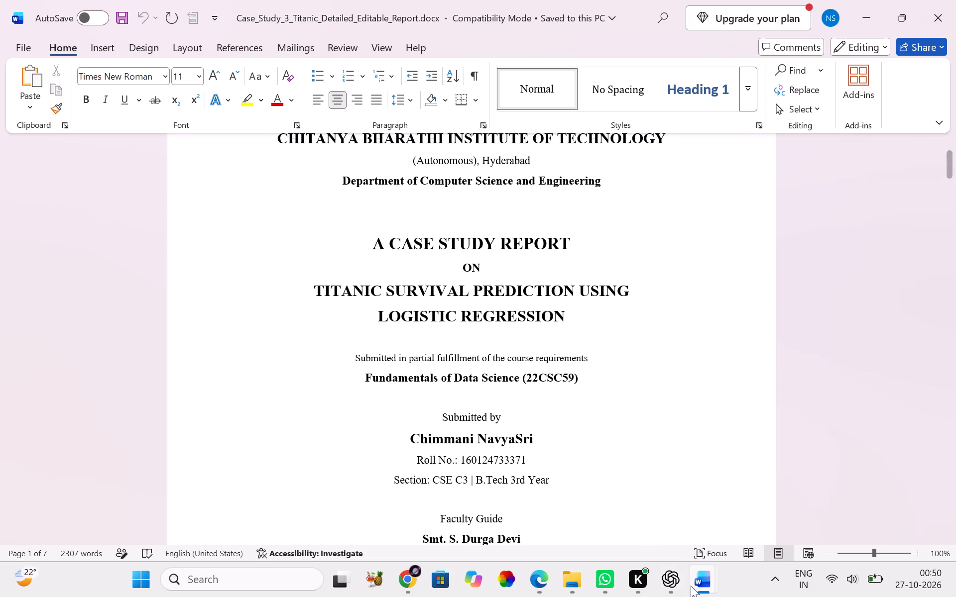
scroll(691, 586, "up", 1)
Copy the entire title page of fdscasestudy.pdf, from "A Case Study Report on" through [2026-2027], undoing any accidental overwrite.
left_click(699, 577)
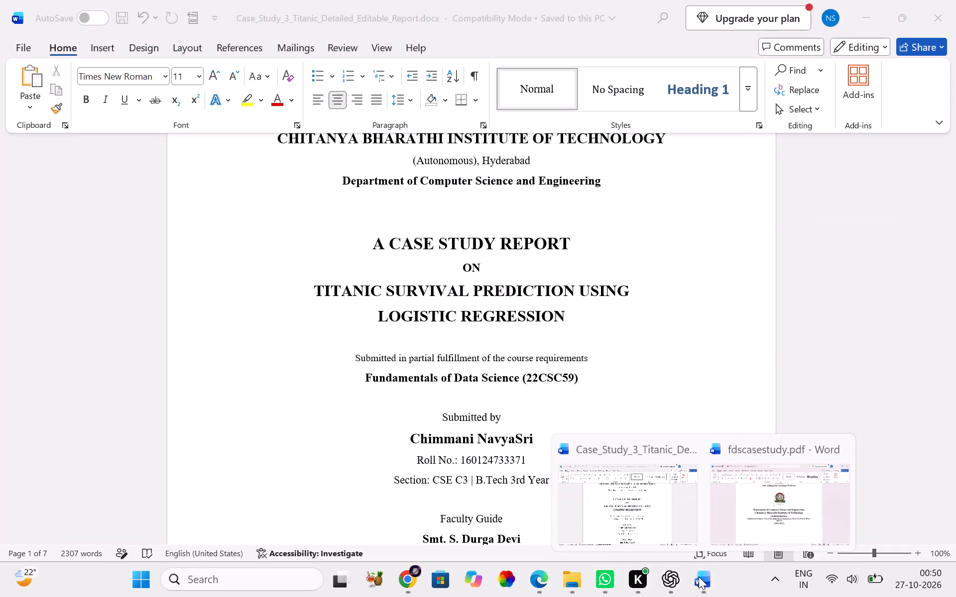
scroll(696, 557, "down", 1)
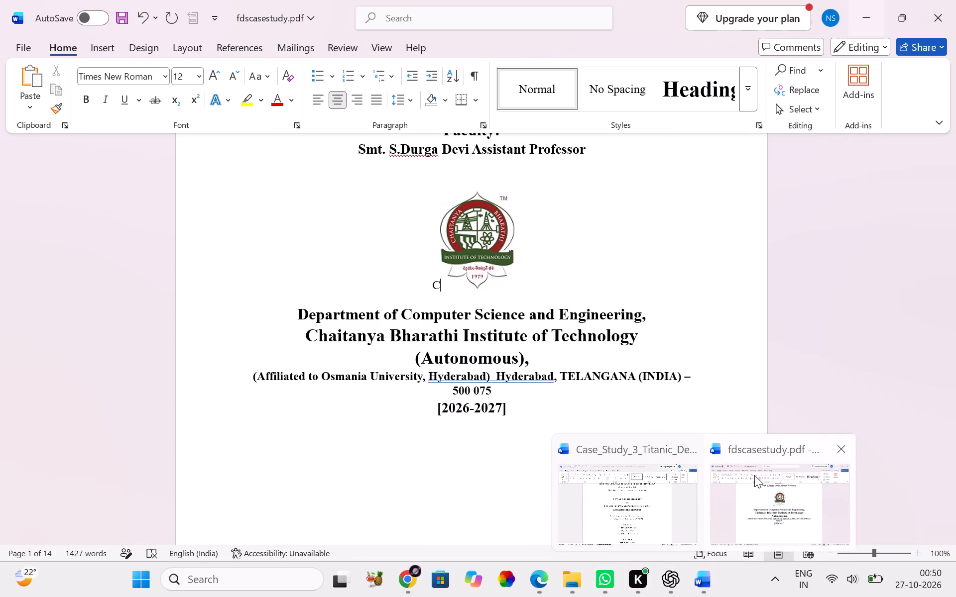
left_click(754, 475)
scroll(632, 322, "up", 2)
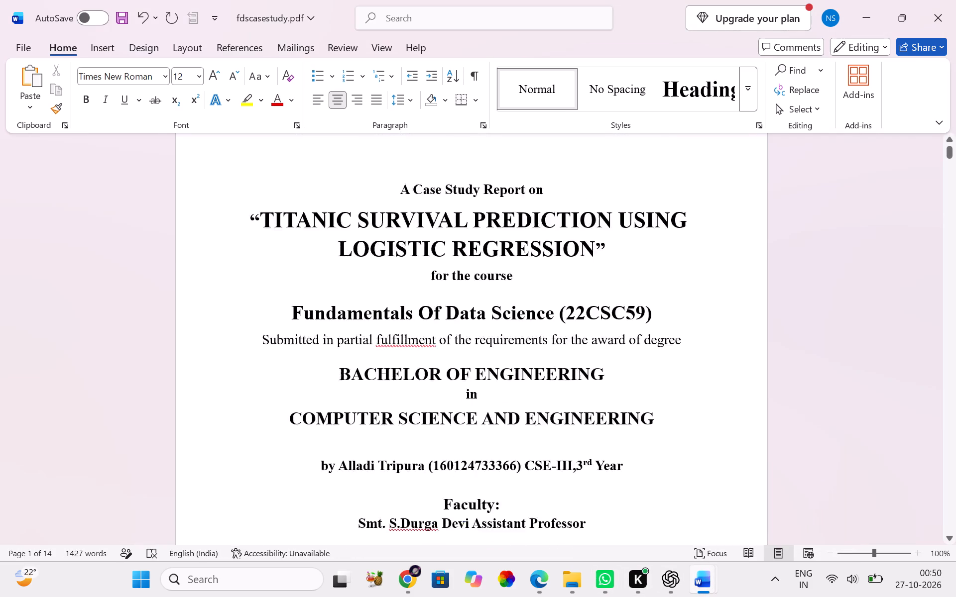
scroll(632, 322, "up", 2)
left_click_drag(353, 192, 562, 479)
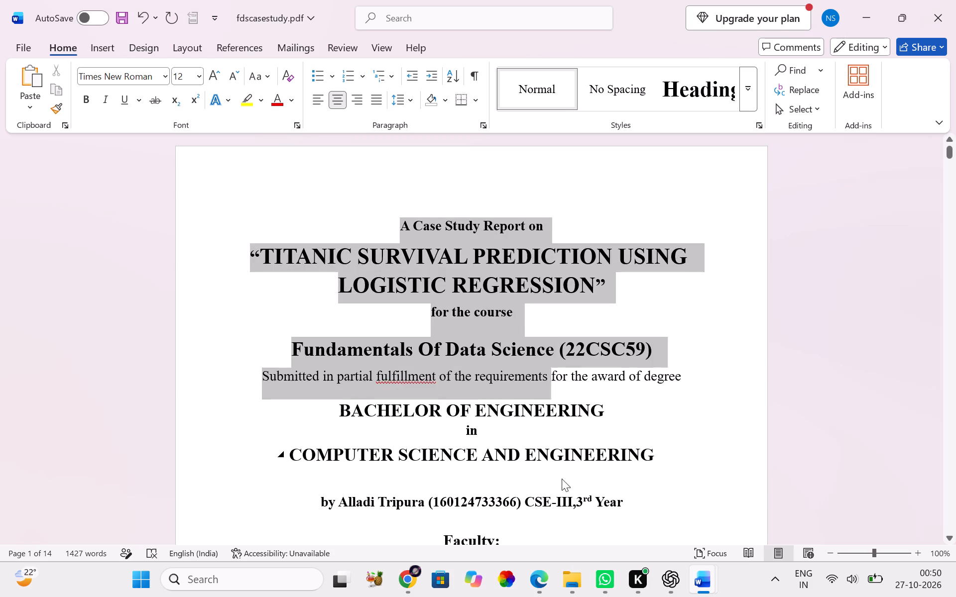
left_click_drag(562, 479, 515, 134)
scroll(499, 268, "up", 5)
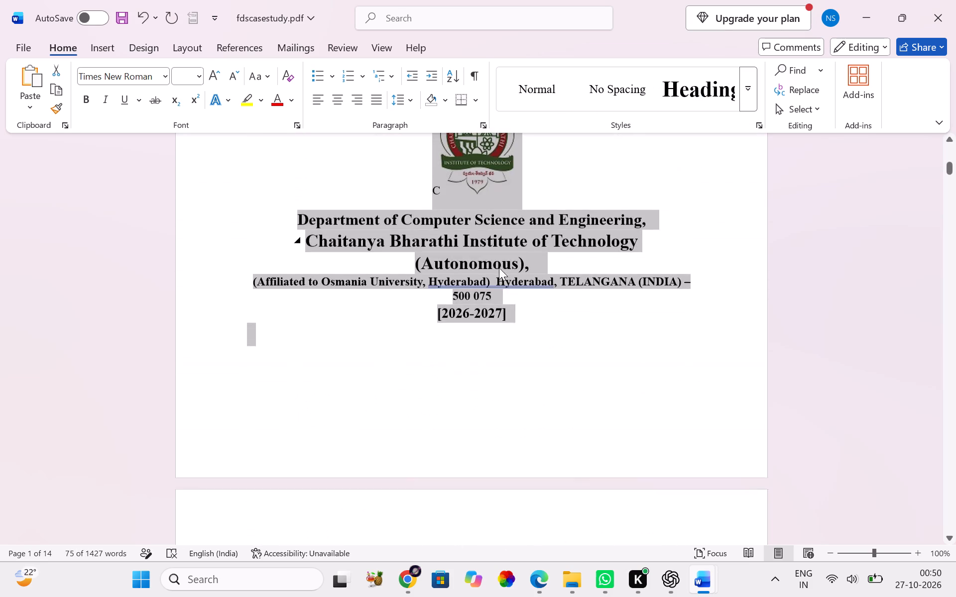
key("shift+c")
scroll(407, 474, "up", 2)
key("ctrl+z")
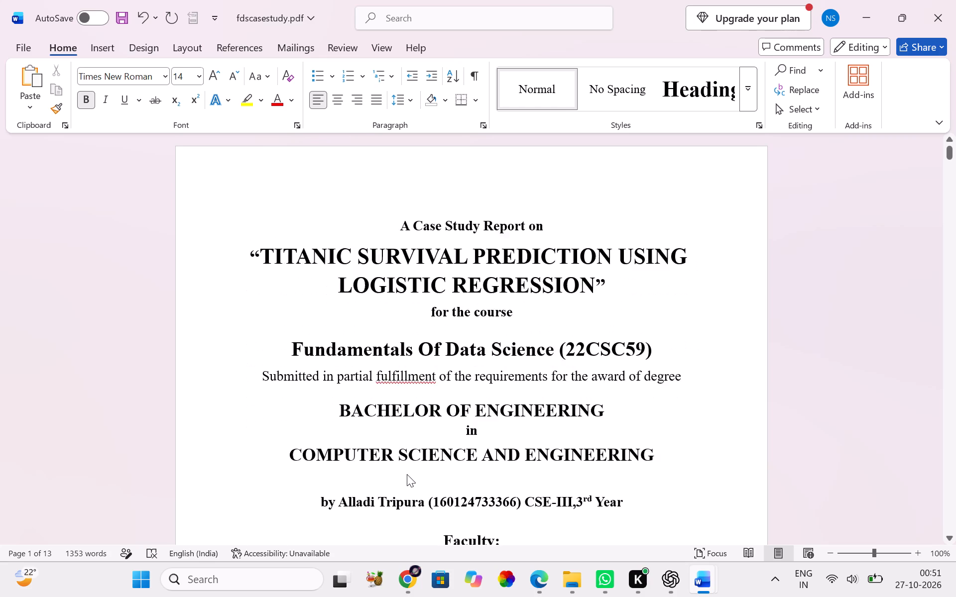
key("ctrl+c")
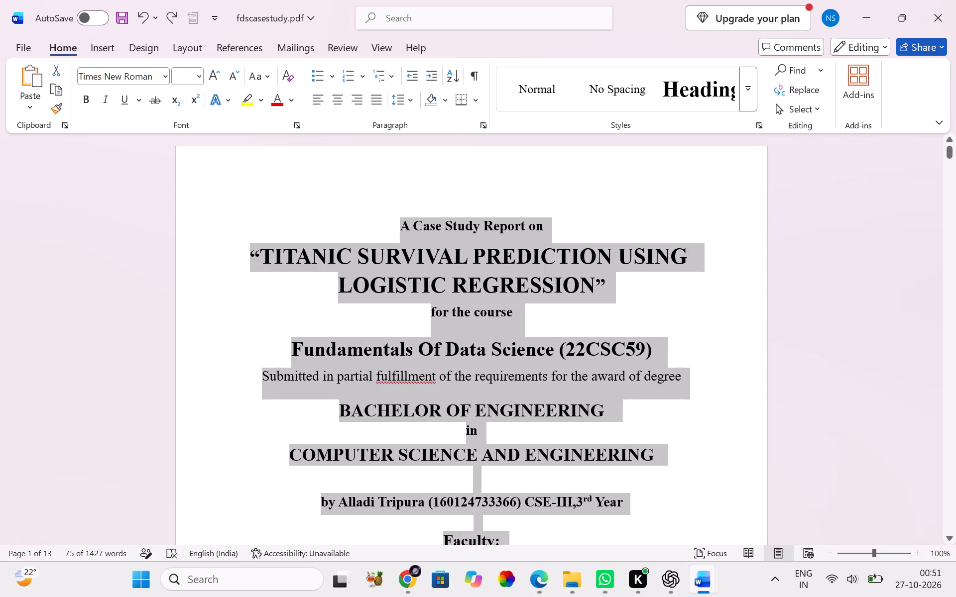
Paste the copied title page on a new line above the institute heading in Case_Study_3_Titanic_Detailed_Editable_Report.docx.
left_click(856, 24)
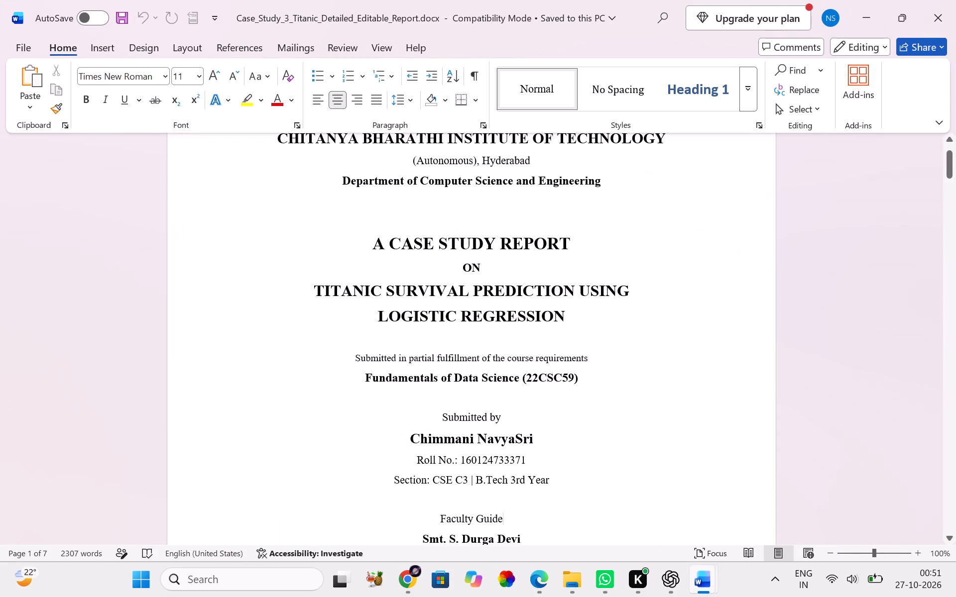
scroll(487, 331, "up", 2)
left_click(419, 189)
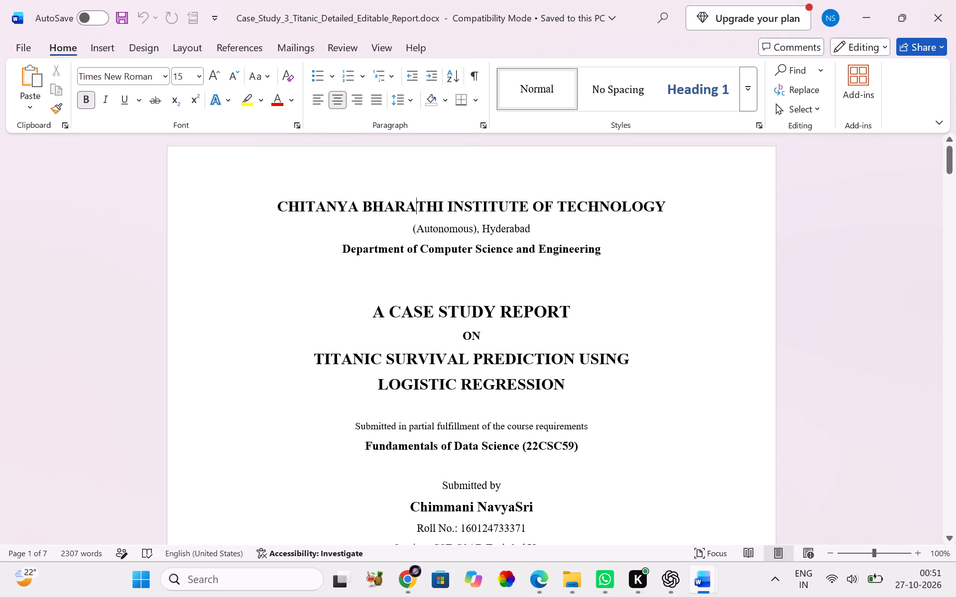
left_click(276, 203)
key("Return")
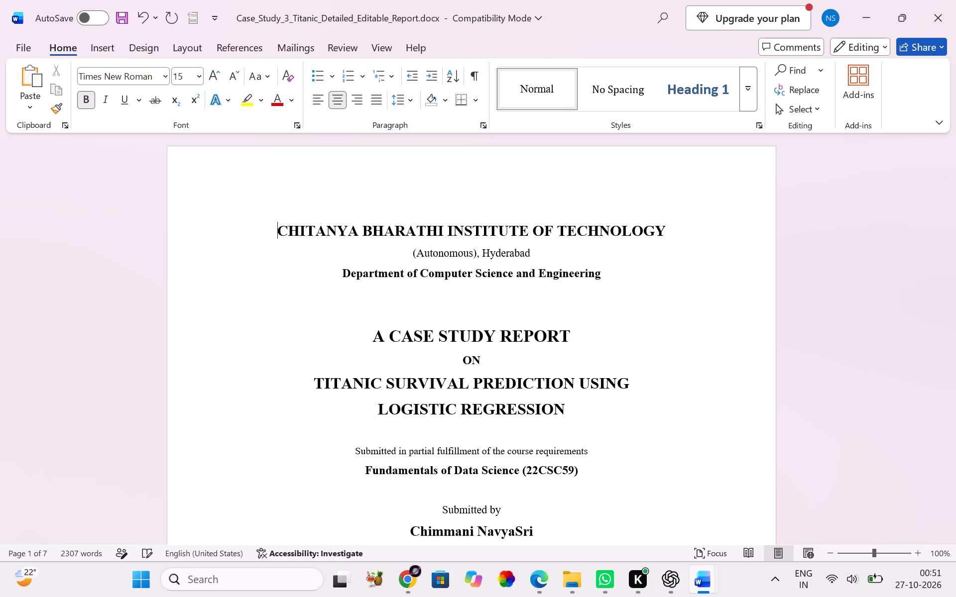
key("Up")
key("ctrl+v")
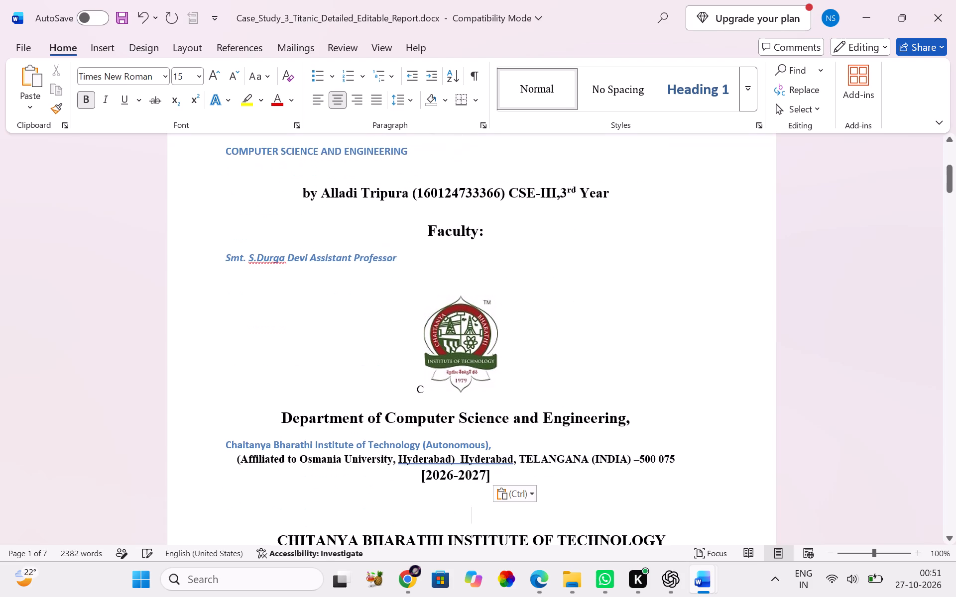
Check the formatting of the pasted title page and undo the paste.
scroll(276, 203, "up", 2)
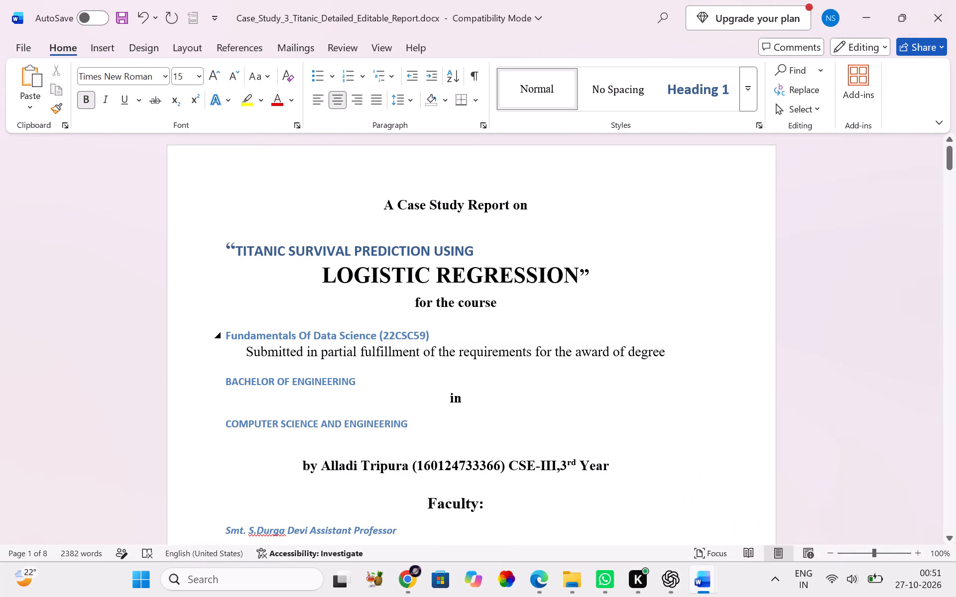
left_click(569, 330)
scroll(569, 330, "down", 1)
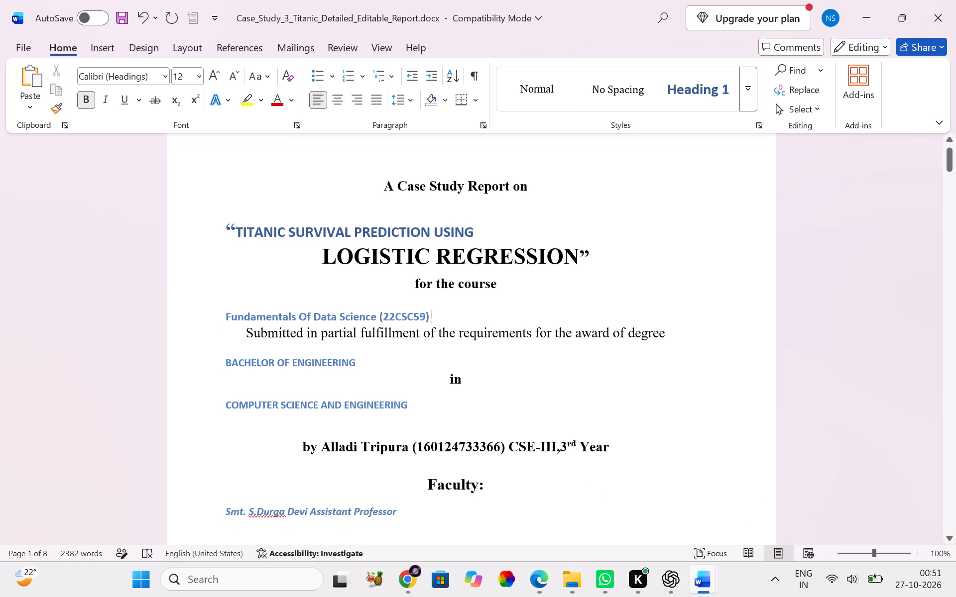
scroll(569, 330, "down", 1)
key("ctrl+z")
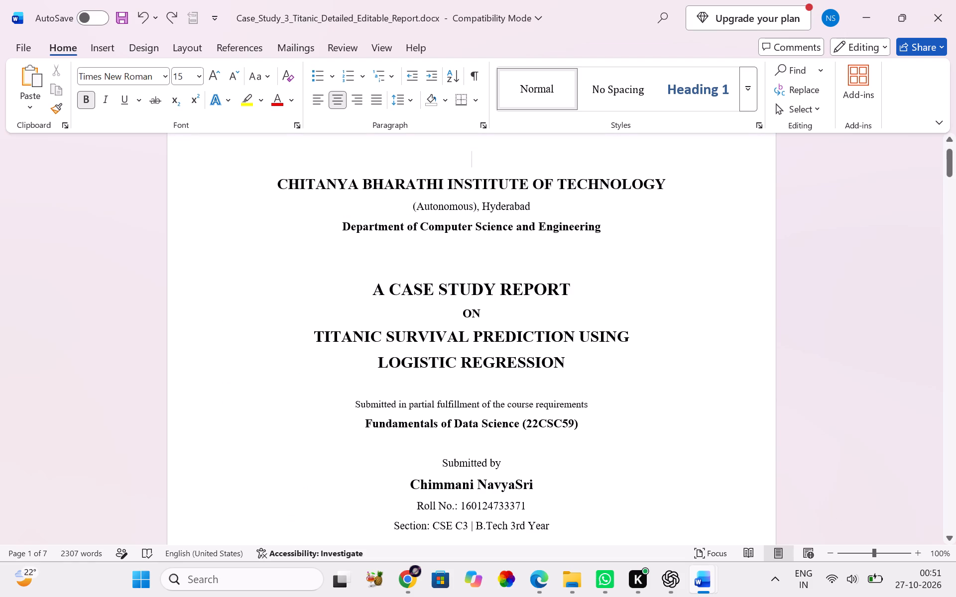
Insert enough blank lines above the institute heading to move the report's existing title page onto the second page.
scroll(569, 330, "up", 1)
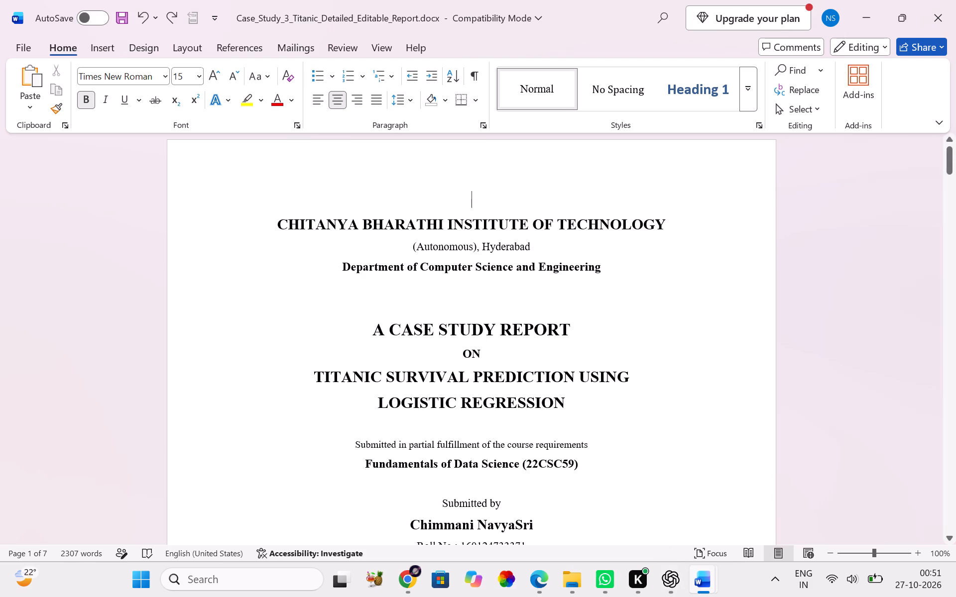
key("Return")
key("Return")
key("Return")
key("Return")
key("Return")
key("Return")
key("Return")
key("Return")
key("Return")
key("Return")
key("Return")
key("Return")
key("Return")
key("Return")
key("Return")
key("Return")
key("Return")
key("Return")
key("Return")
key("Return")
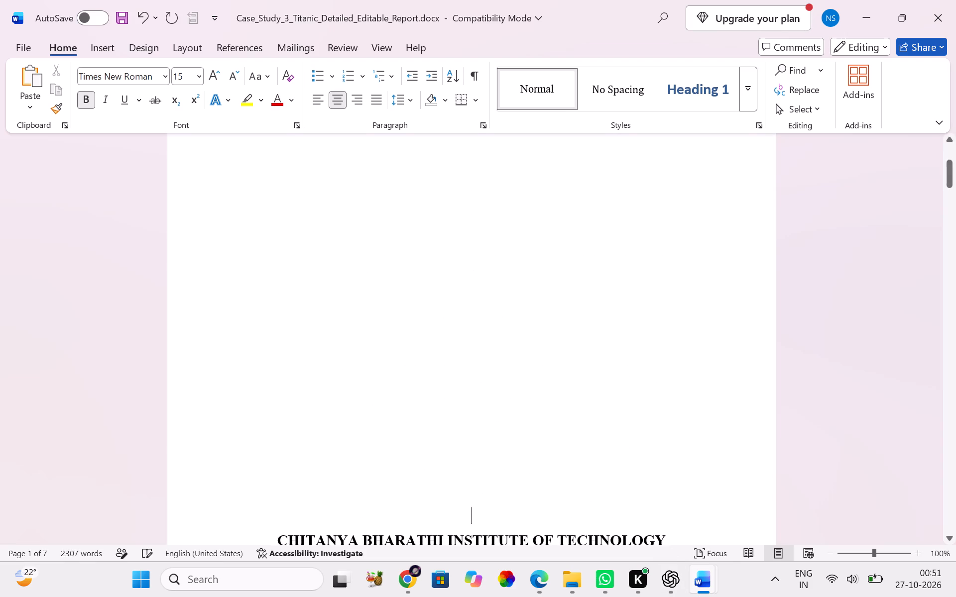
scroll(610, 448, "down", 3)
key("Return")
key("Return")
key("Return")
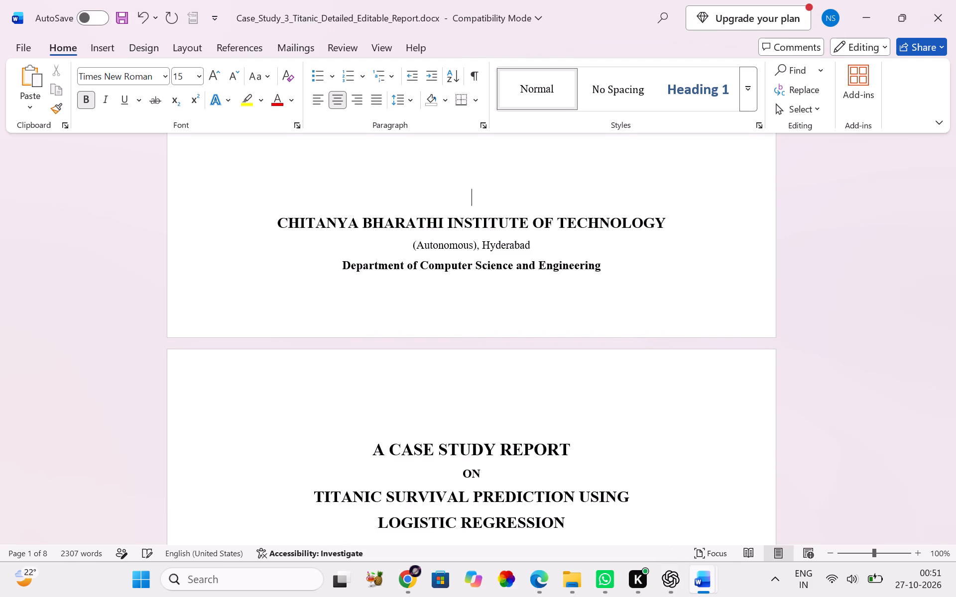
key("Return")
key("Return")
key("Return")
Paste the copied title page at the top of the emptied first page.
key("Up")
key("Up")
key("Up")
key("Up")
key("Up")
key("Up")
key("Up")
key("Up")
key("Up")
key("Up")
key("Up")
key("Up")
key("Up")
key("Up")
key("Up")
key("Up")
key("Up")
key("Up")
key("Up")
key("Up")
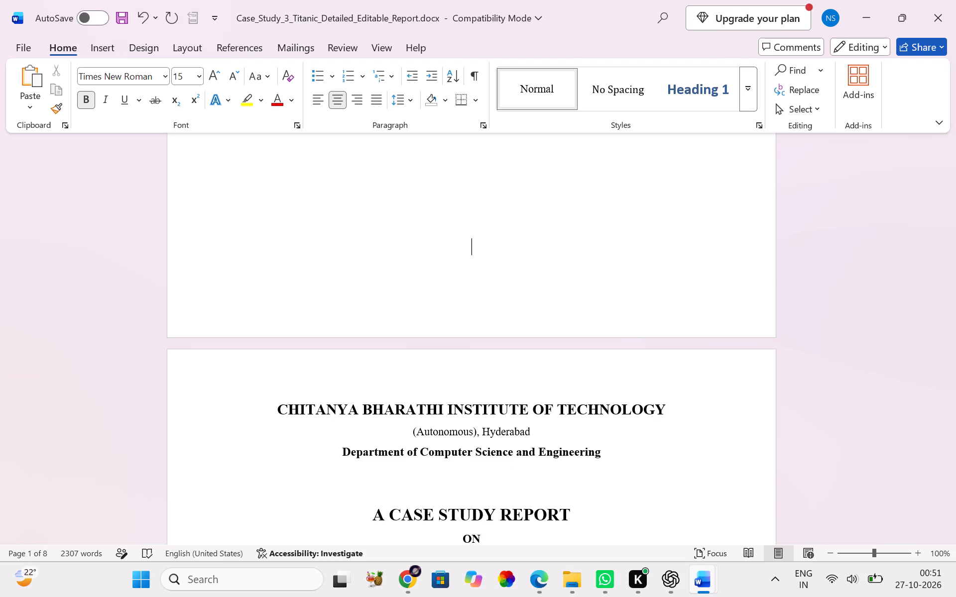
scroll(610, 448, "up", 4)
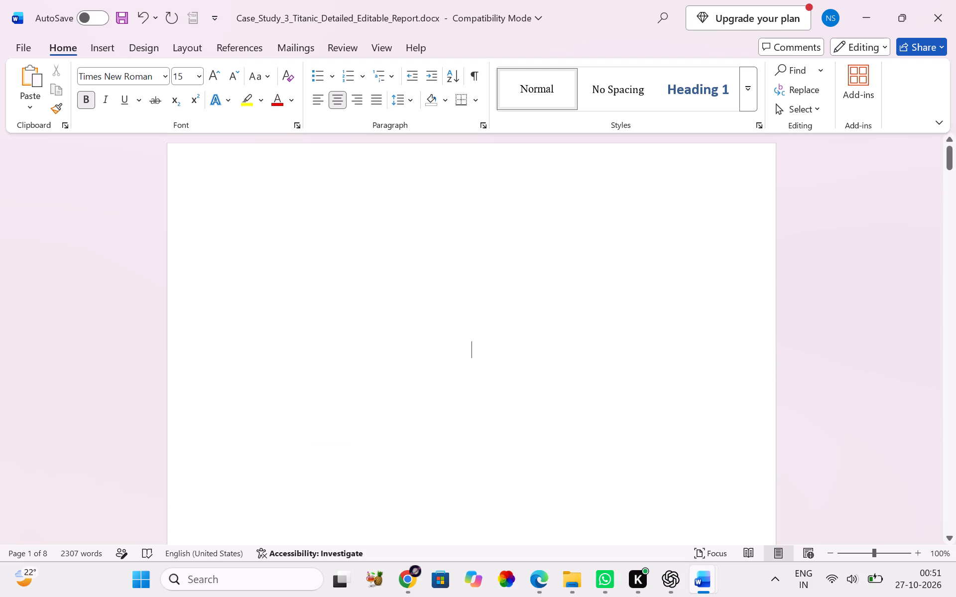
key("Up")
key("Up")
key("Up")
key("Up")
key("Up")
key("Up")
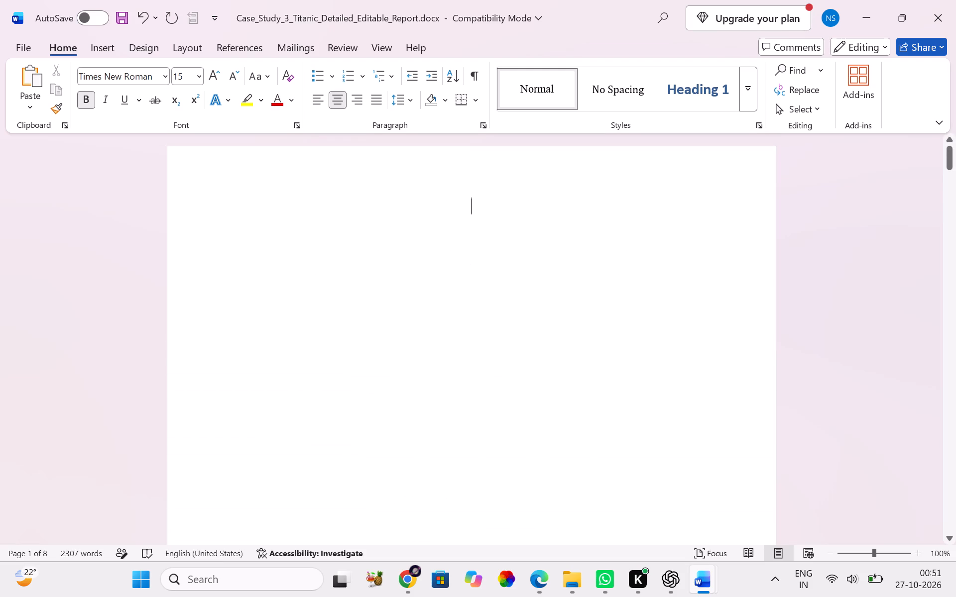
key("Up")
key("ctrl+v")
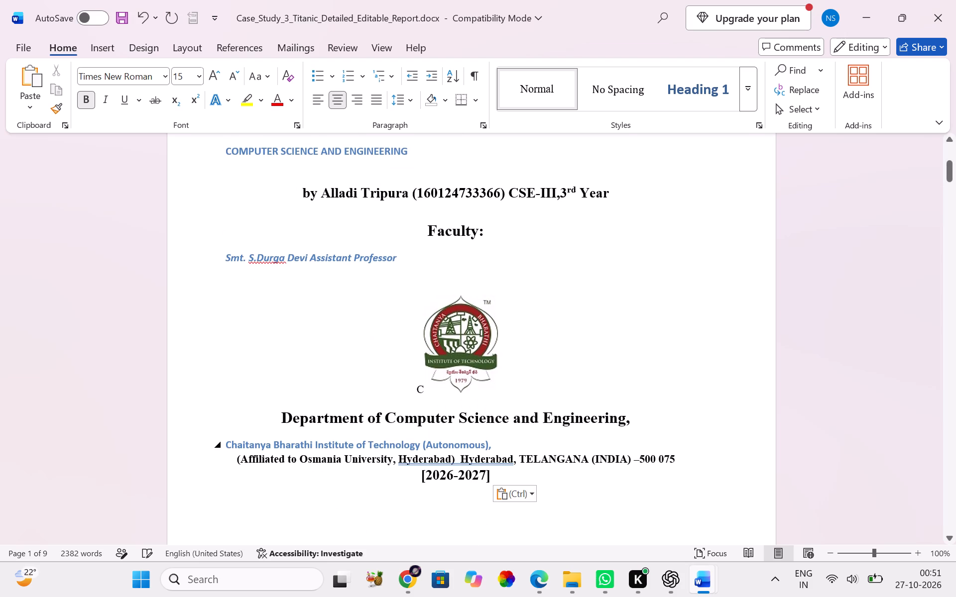
Check the pages around the pasted title page and undo the paste and all blank lines inserted above the institute heading.
scroll(610, 448, "down", 2)
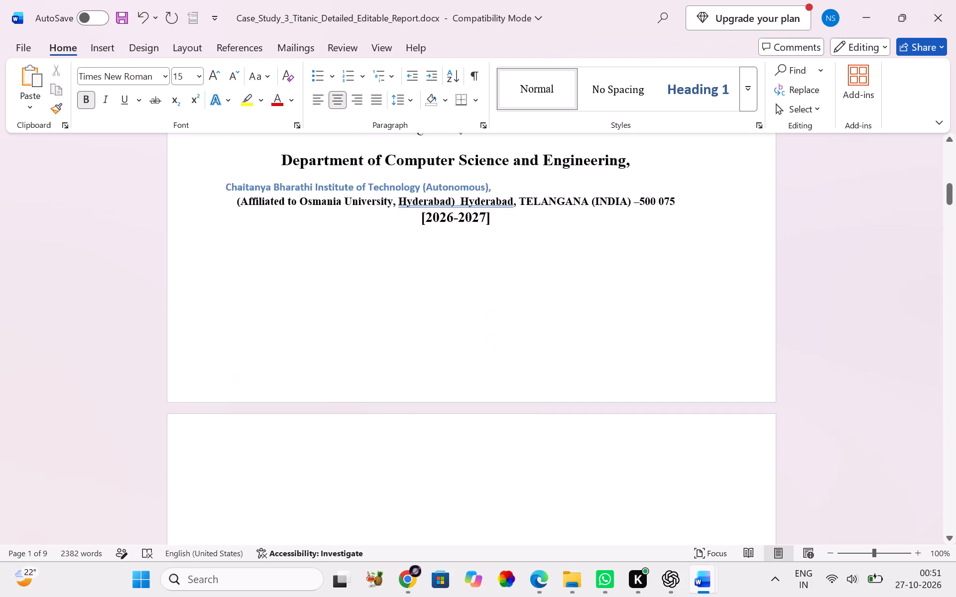
scroll(610, 448, "down", 3)
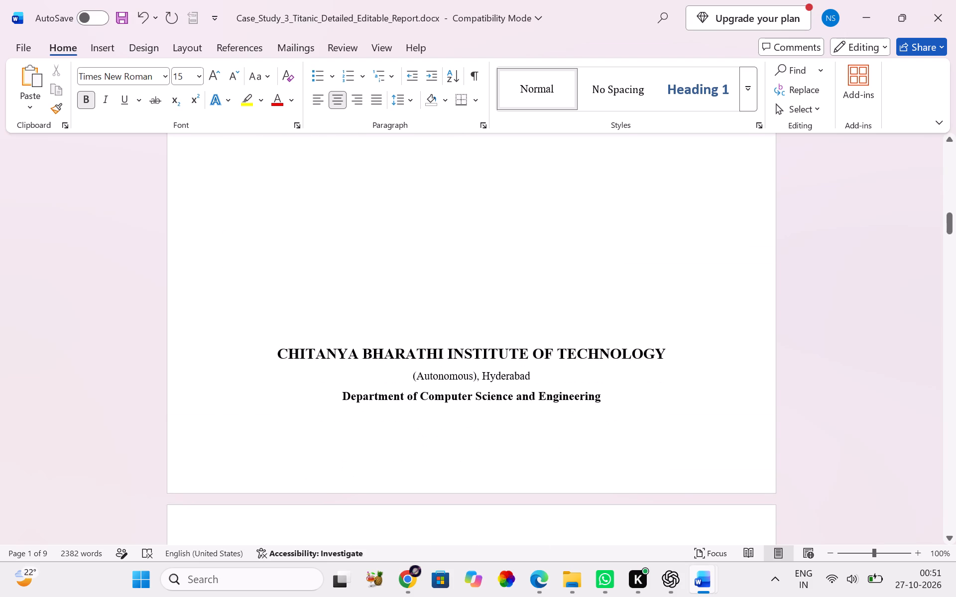
scroll(610, 448, "up", 8)
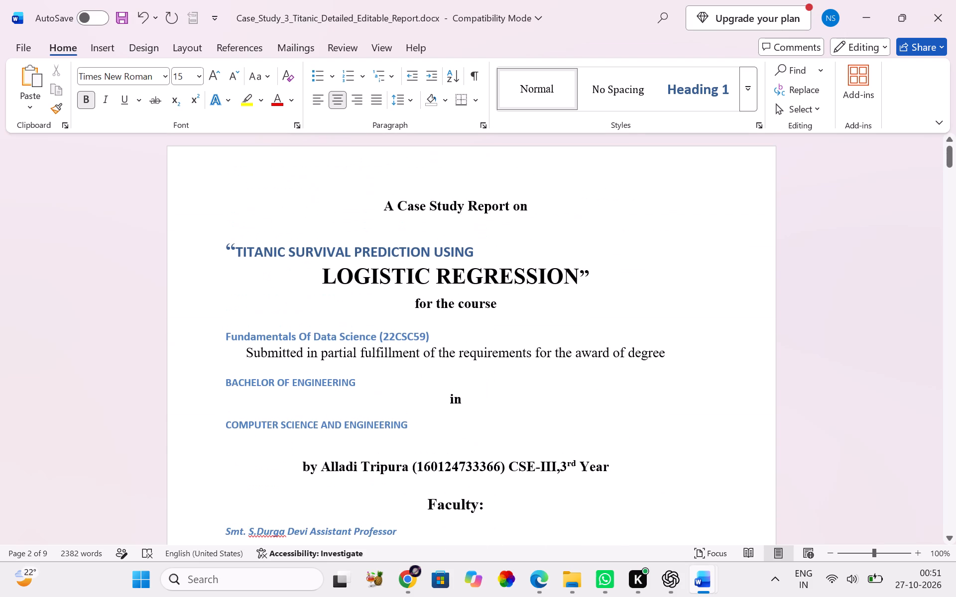
key("ctrl+z")
key("ctrl+z")
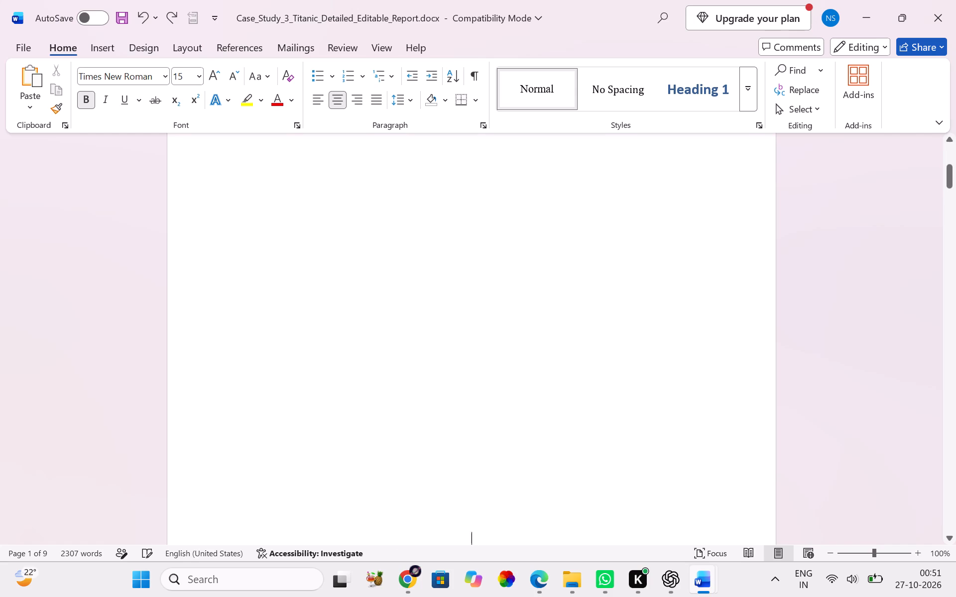
key("ctrl+z")
key("ctrl+z")
key("ctrl+z")
key("ctrl+z")
key("ctrl+z")
key("ctrl+z")
key("ctrl+z")
key("ctrl+z")
key("ctrl+z")
key("ctrl+z")
key("ctrl+z")
key("ctrl+z")
key("ctrl+z")
key("ctrl+z")
key("ctrl+z")
key("ctrl+z")
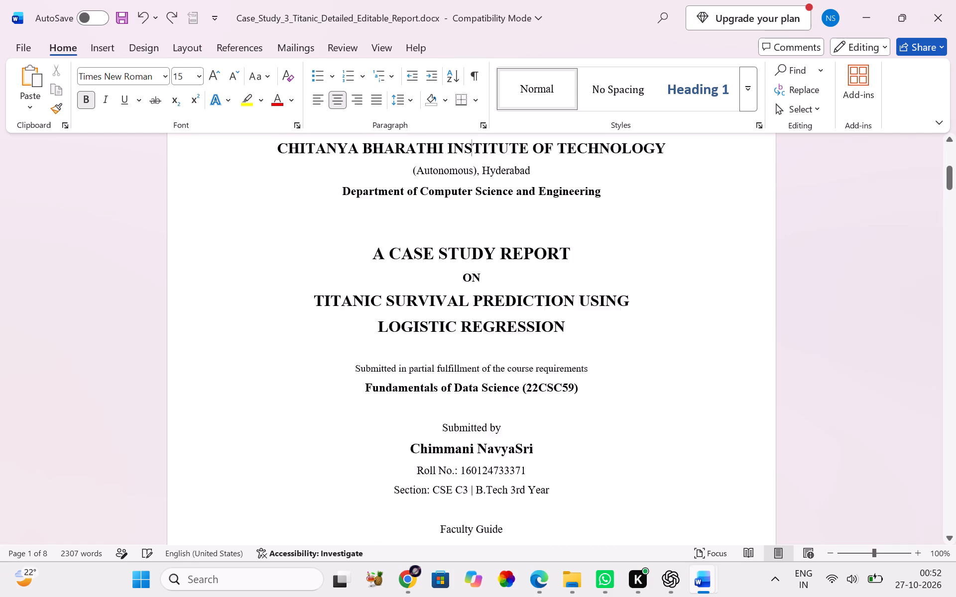
key("ctrl+z")
key("ctrl+z")
key("ctrl+z")
key("ctrl+z")
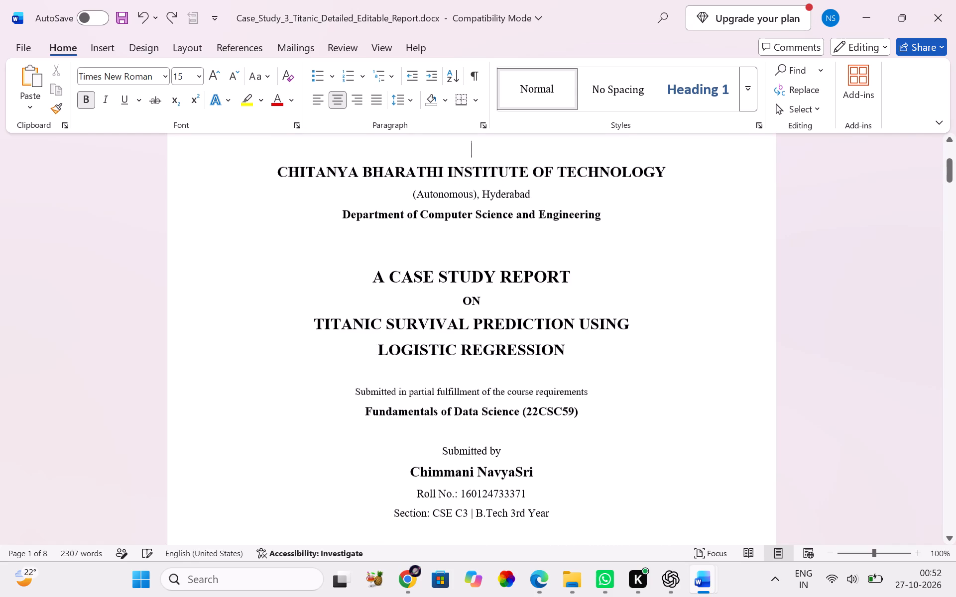
key("ctrl+z")
key("ctrl+z")
key("ctrl+z")
key("ctrl+z")
key("ctrl+z")
key("ctrl+z")
key("ctrl+z")
key("ctrl+z")
key("ctrl+z")
key("ctrl+z")
key("ctrl+z")
key("ctrl+z")
key("ctrl+z")
key("ctrl+z")
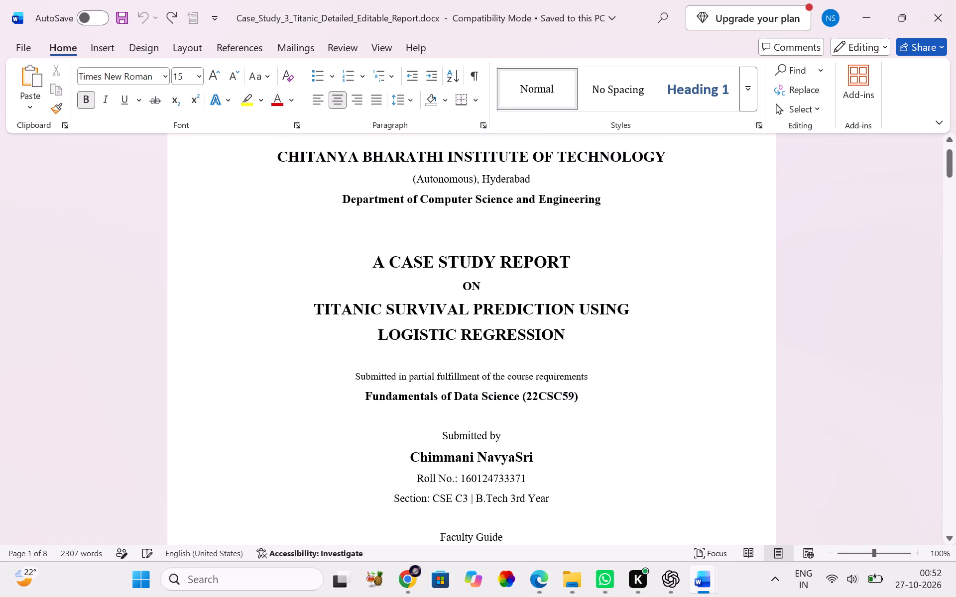
key("ctrl+z")
key("ctrl+z")
key("ctrl+z")
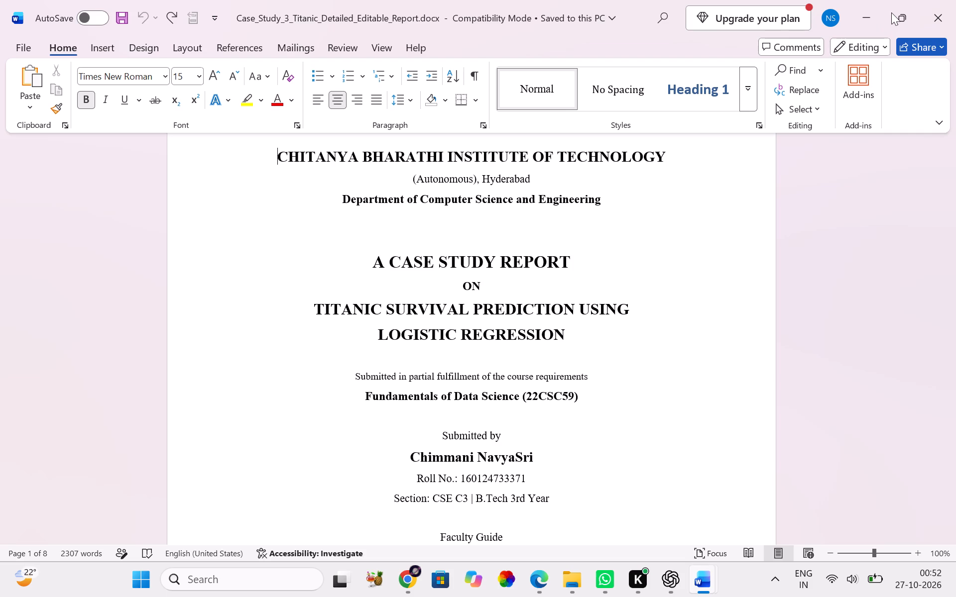
Show the report side by side with the fdscasestudy document, zoomed to 80%, and compare their title pages.
left_click(827, 64)
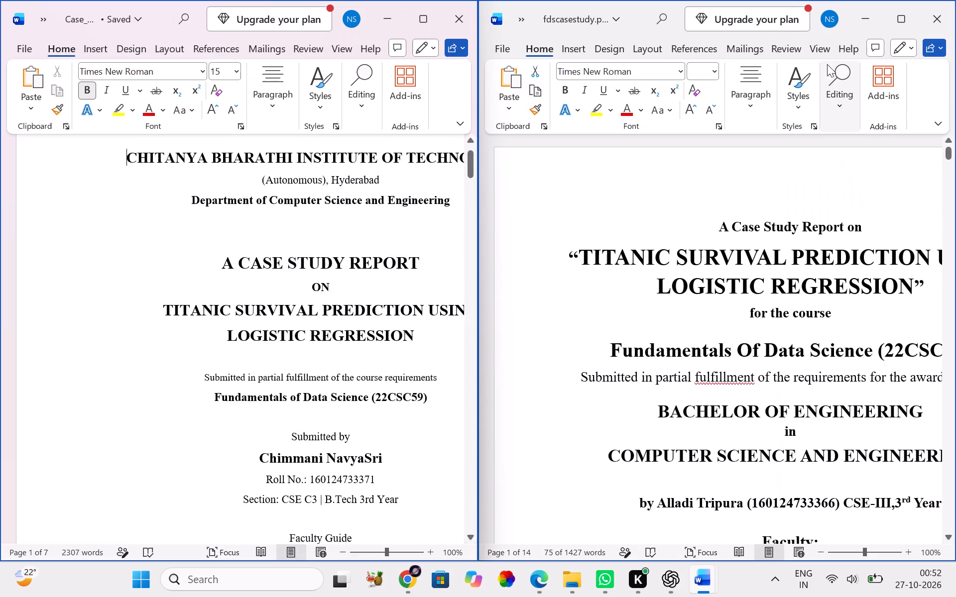
scroll(368, 303, "left", 2)
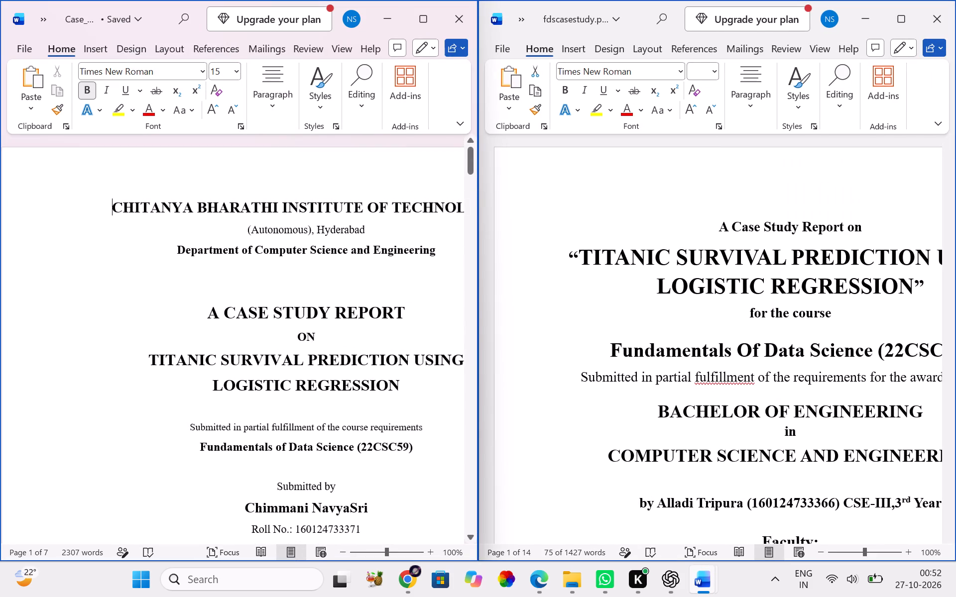
scroll(368, 303, "left", 1)
scroll(666, 295, "down", 1)
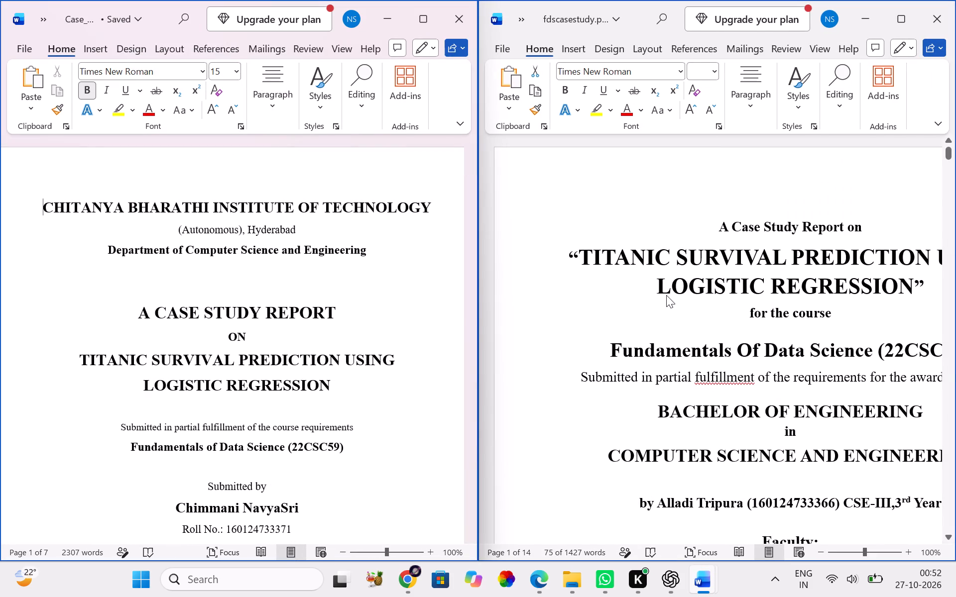
scroll(666, 295, "down", 1)
scroll(666, 295, "left", 1)
scroll(666, 295, "down", 2, "ctrl")
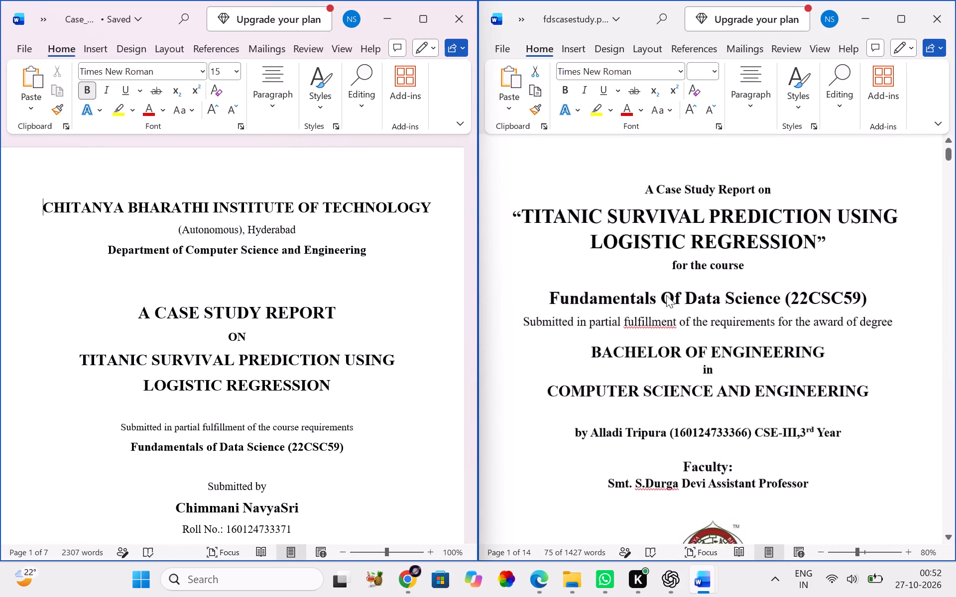
scroll(666, 295, "right", 1)
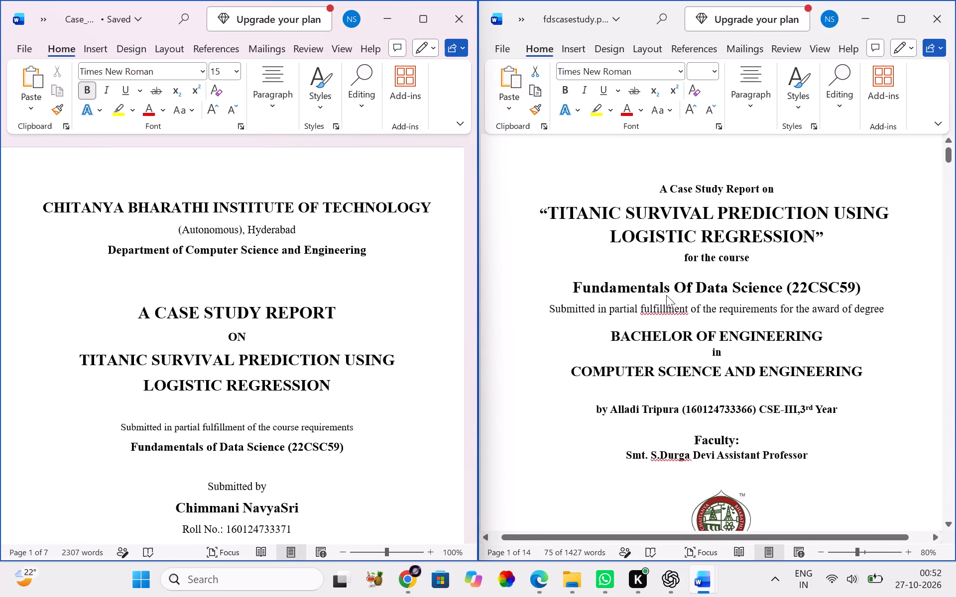
scroll(666, 295, "down", 1)
scroll(228, 408, "right", 1)
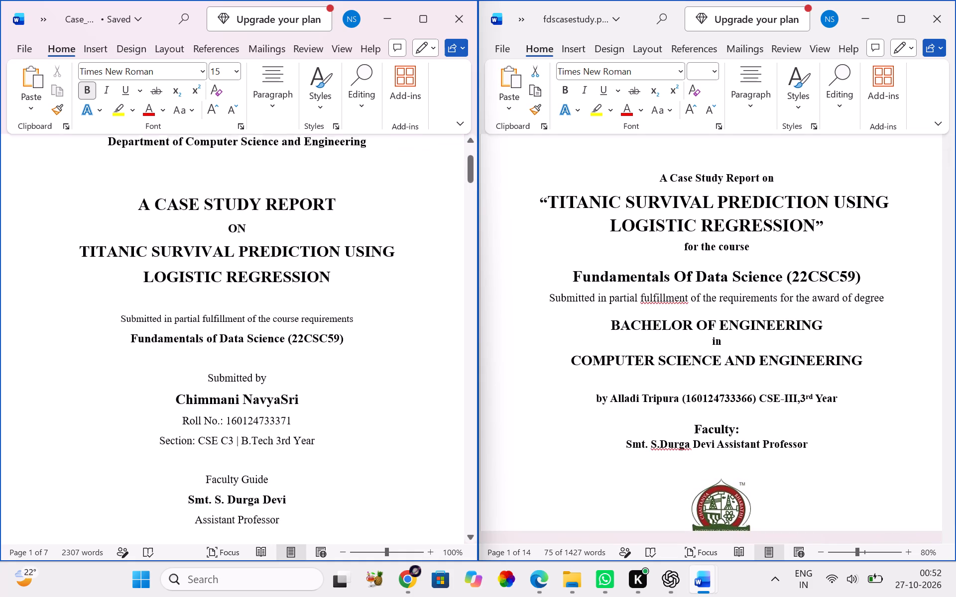
scroll(228, 408, "right", 2)
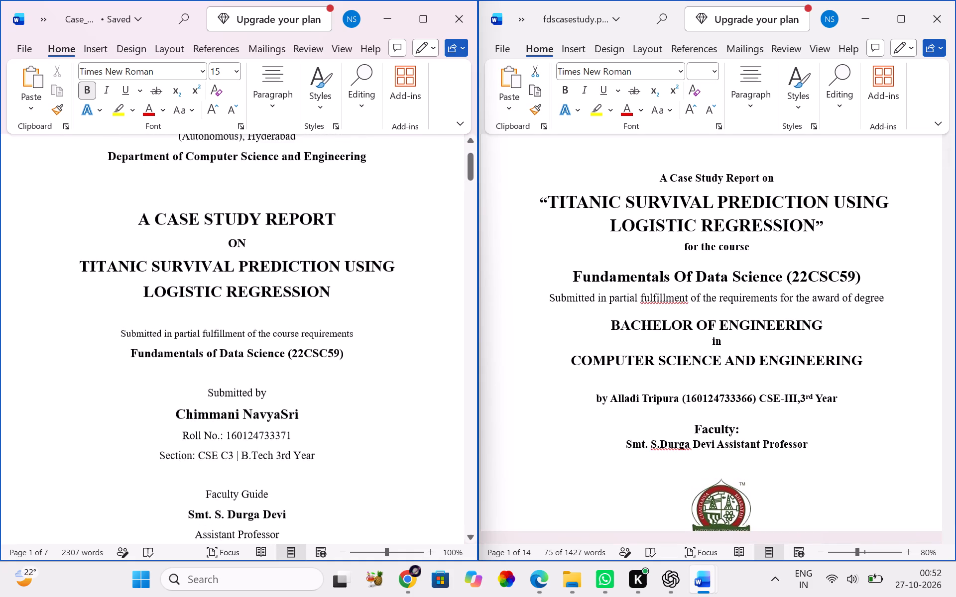
scroll(228, 408, "right", 1)
scroll(228, 408, "left", 1)
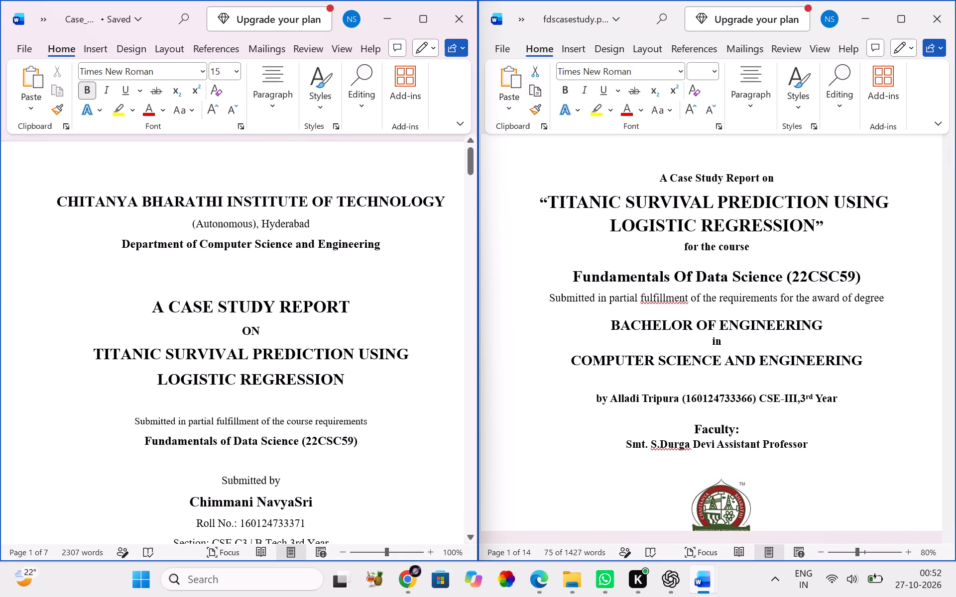
scroll(228, 408, "left", 1)
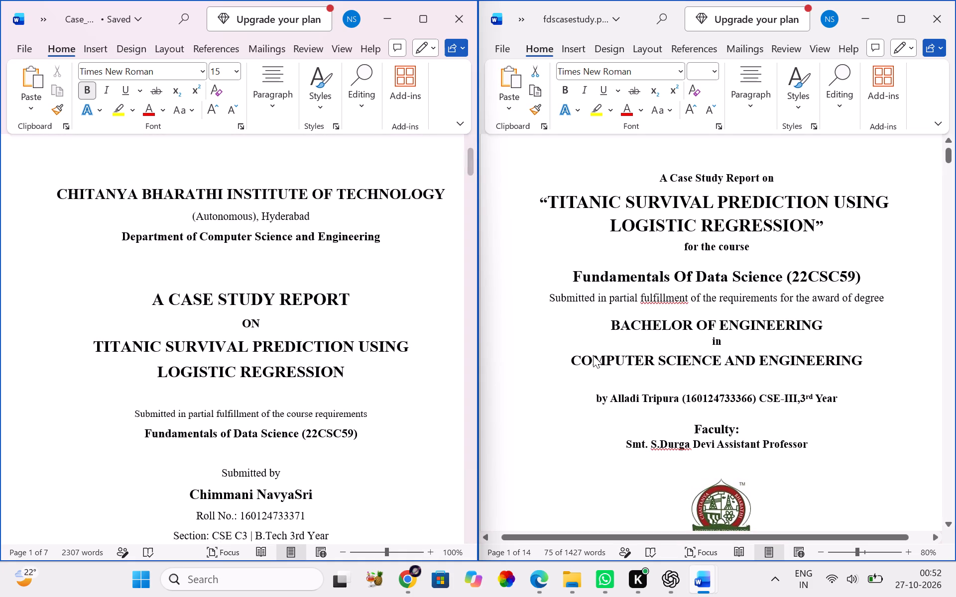
Copy the selected title page, including the logo, from the fdscasestudy document again.
left_click(655, 174)
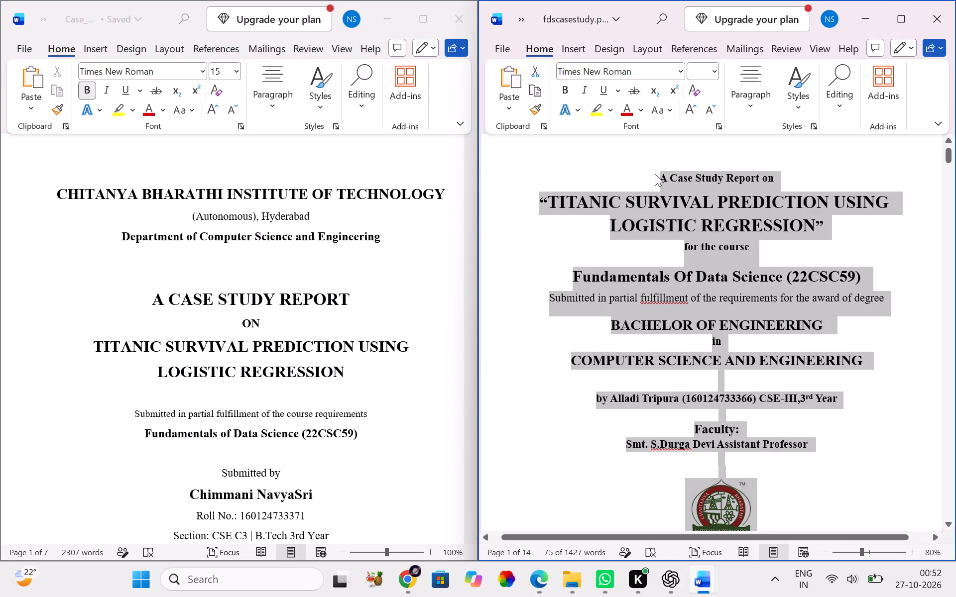
key("shift+x")
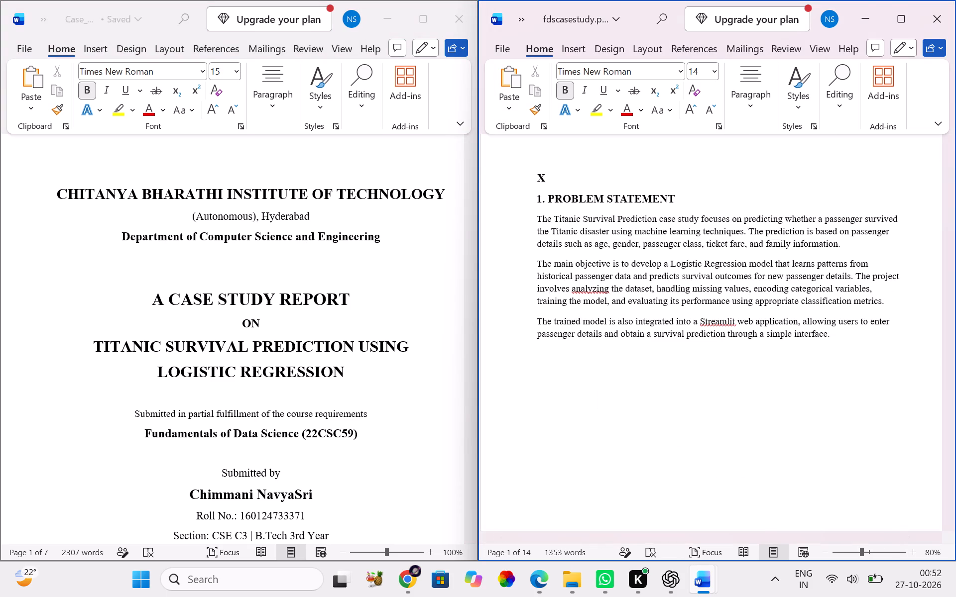
key("ctrl+z")
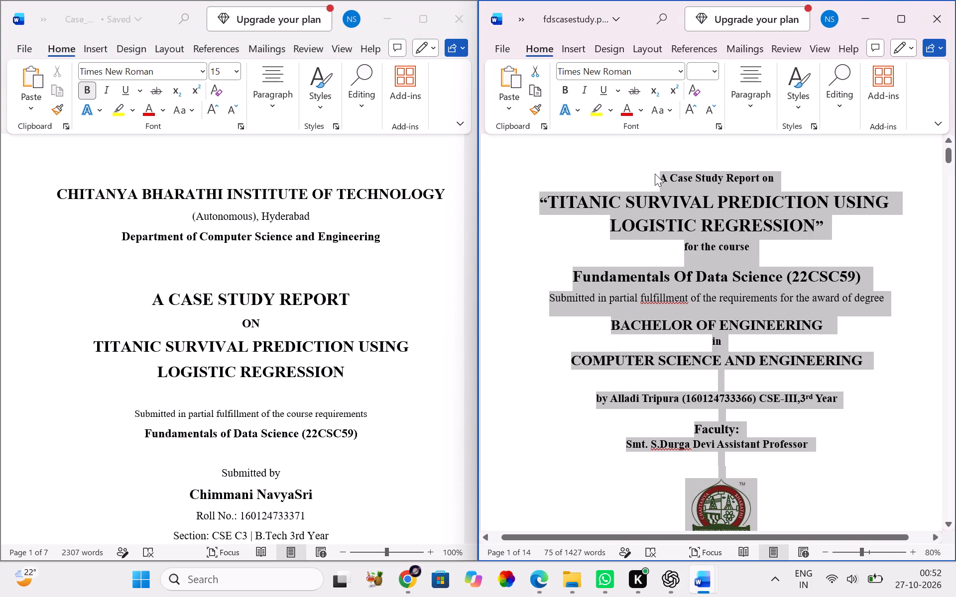
key("ctrl+c")
Paste the copied title page on a new line above the institute heading in the report.
left_click(360, 145)
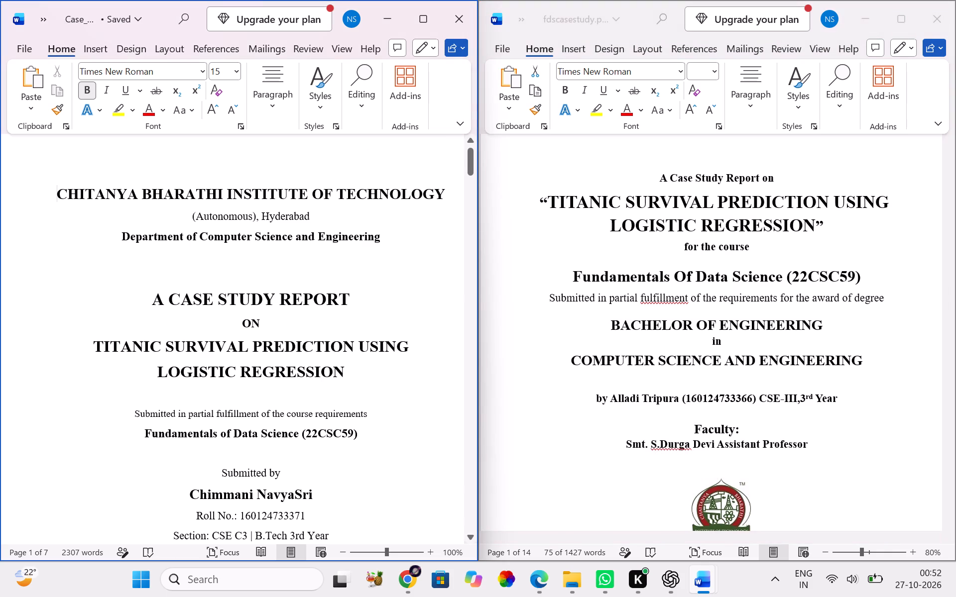
key("Return")
key("Up")
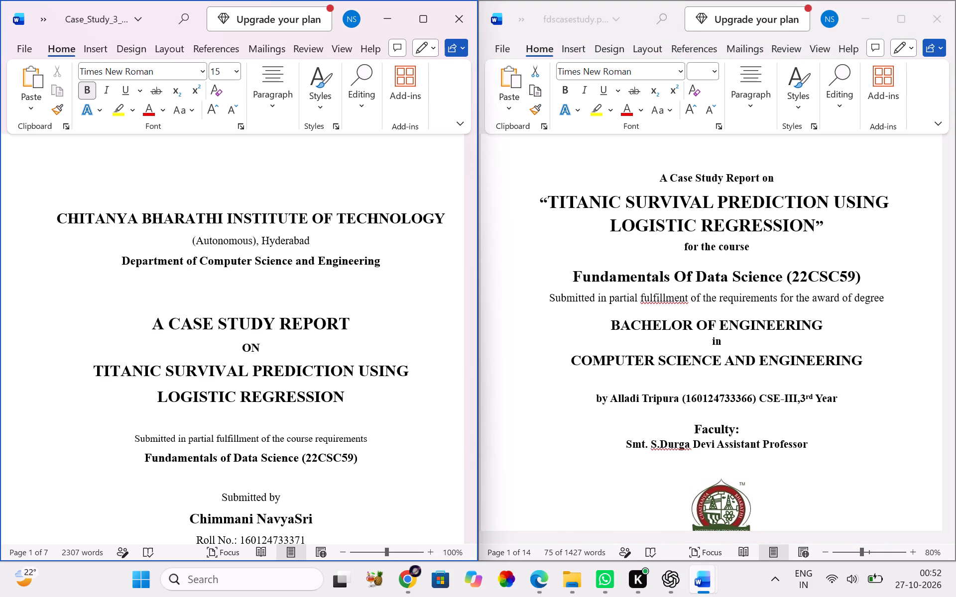
key("ctrl+v")
scroll(320, 183, "up", 2)
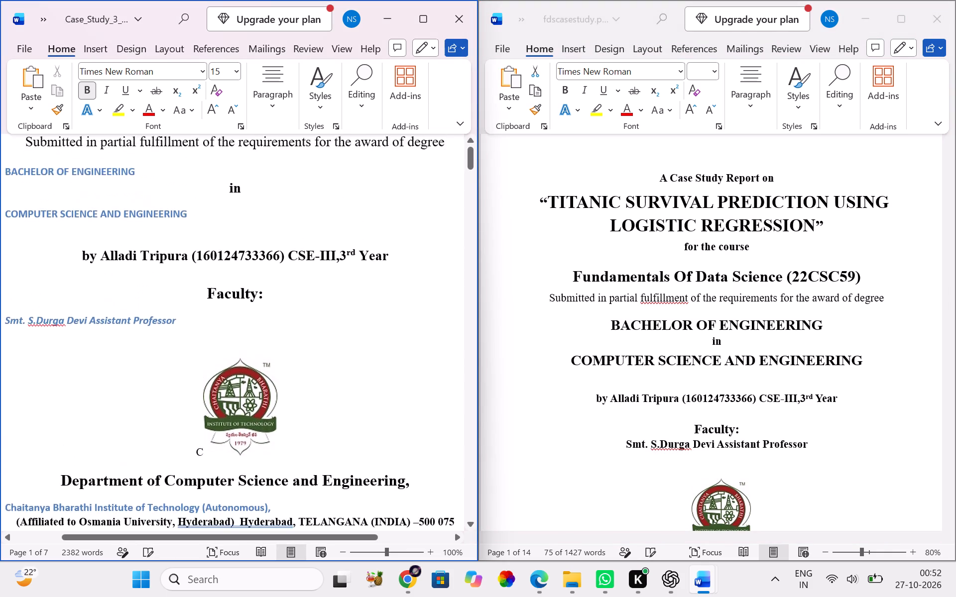
scroll(320, 183, "up", 4)
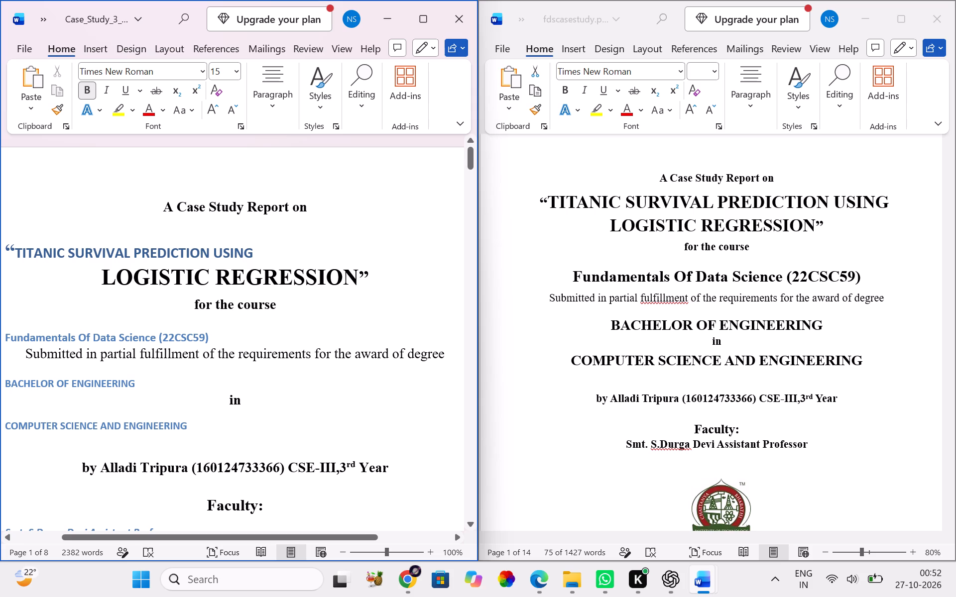
Set the pasted title text TITANIC SURVIVAL PREDICTION USING LOGISTIC REGRESSION to font size 22.
left_click_drag(15, 257, 340, 284)
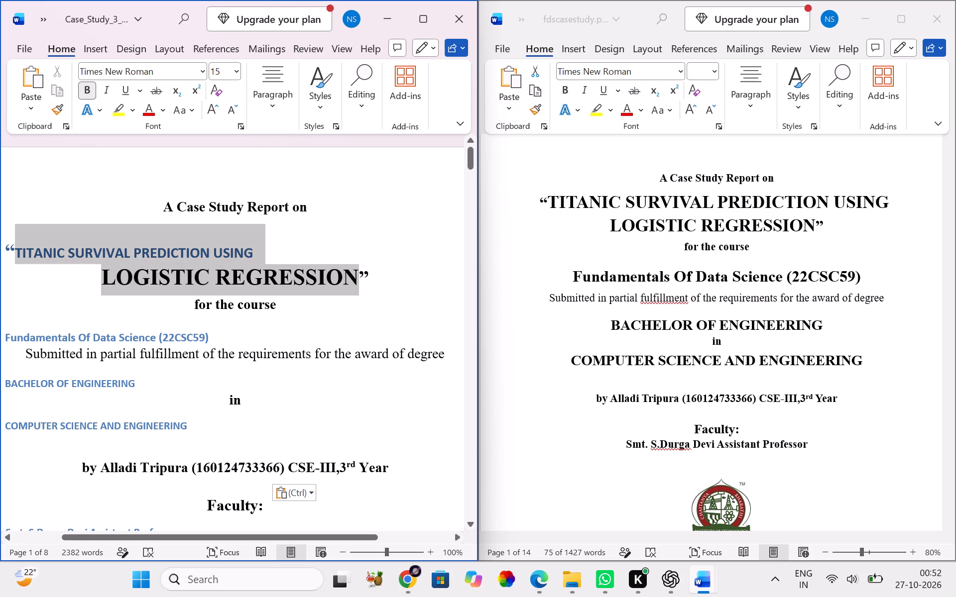
left_click_drag(340, 284, 340, 284)
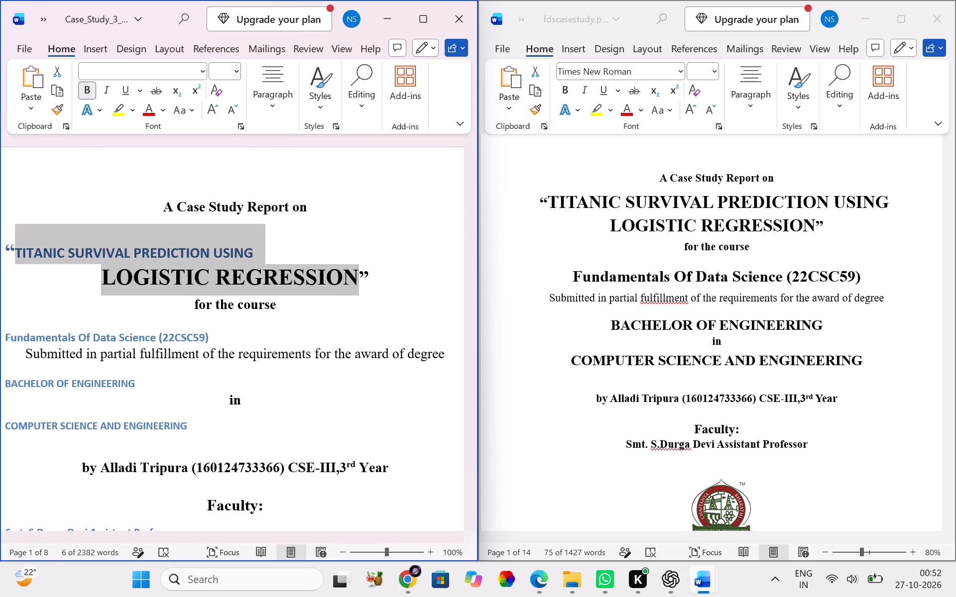
left_click(237, 71)
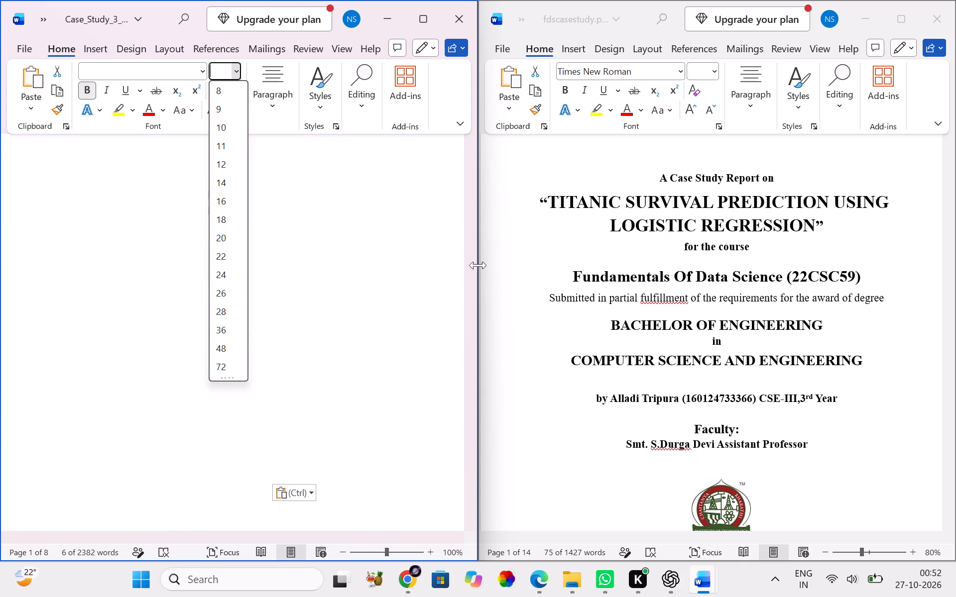
left_click(225, 252)
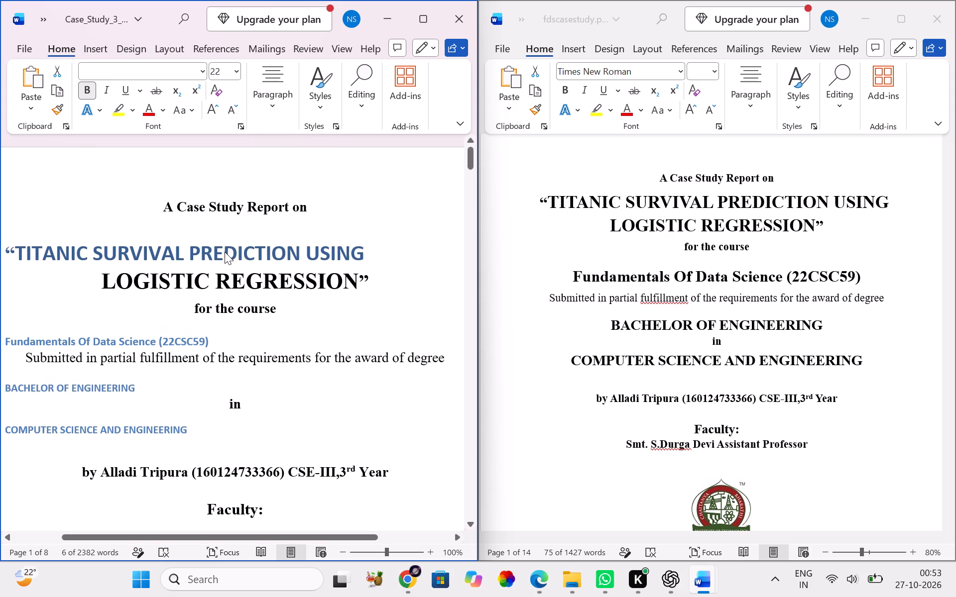
left_click(370, 246)
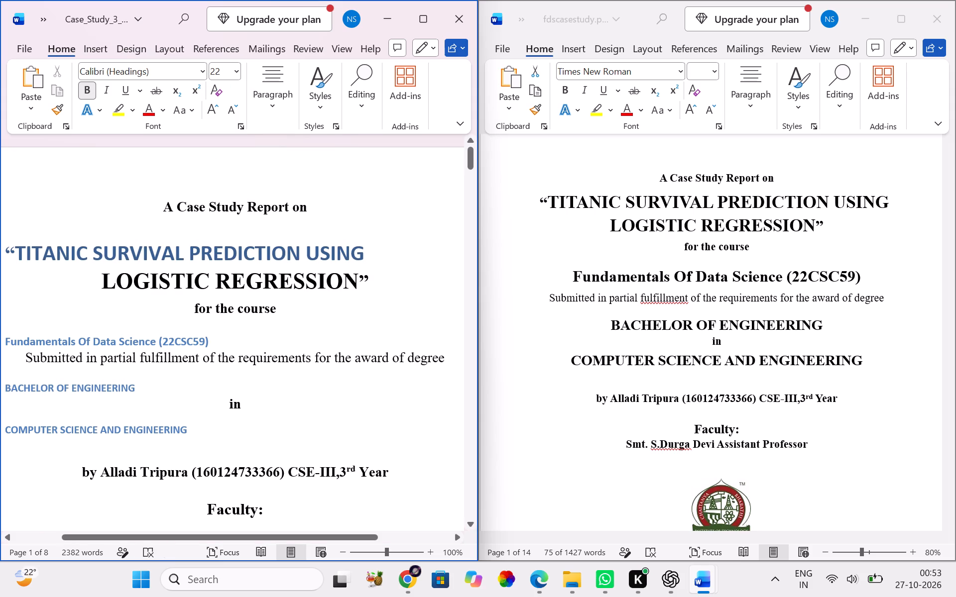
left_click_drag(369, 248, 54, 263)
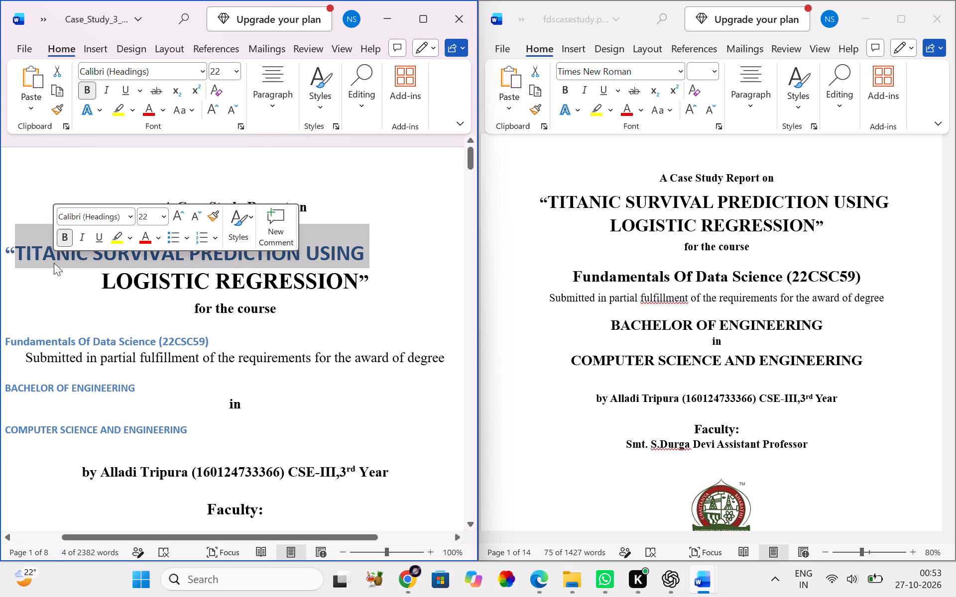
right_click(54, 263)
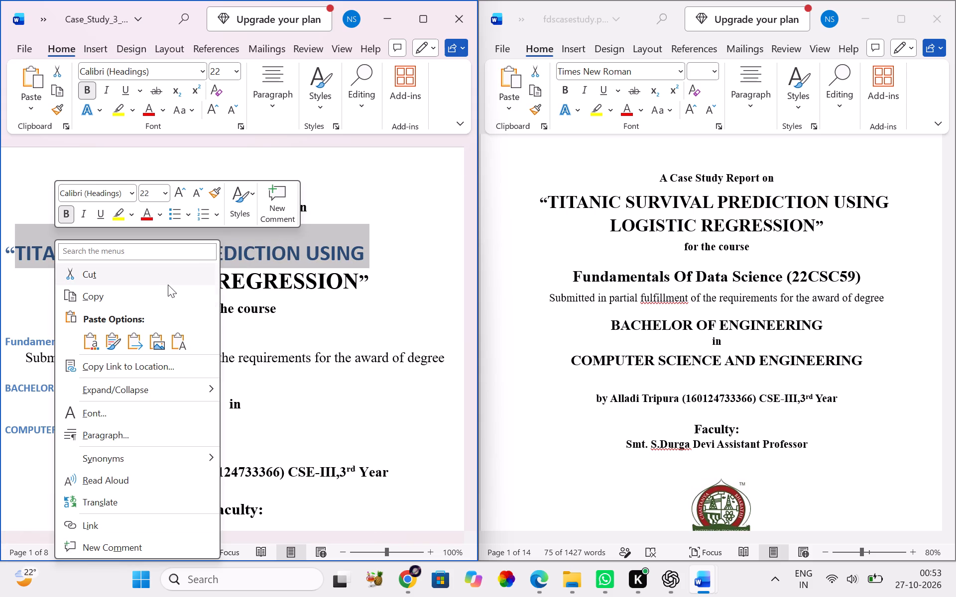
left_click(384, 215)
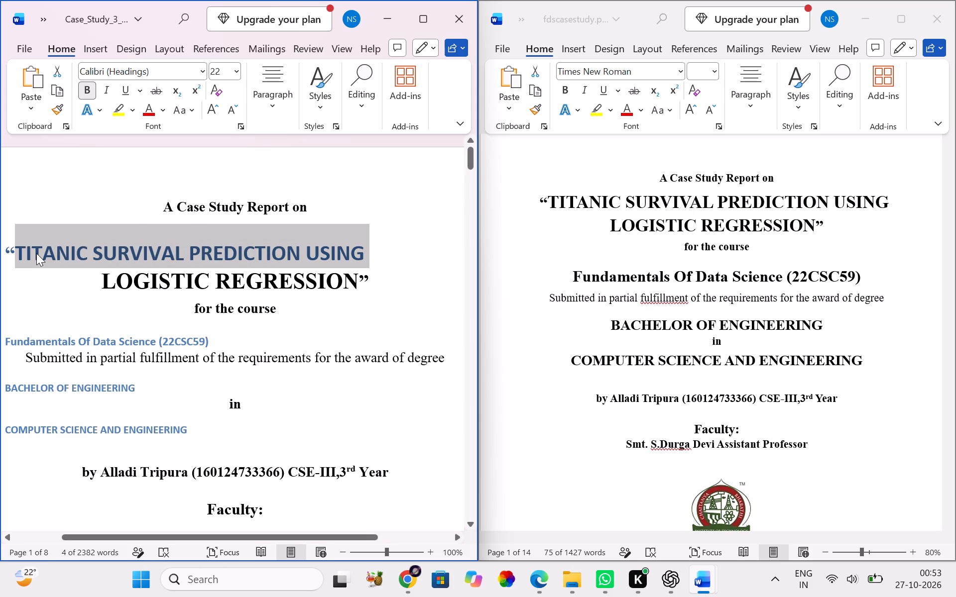
Delete the opening quotation mark before TITANIC SURVIVAL PREDICTION USING in the pasted title.
left_click(36, 253)
left_click(13, 260)
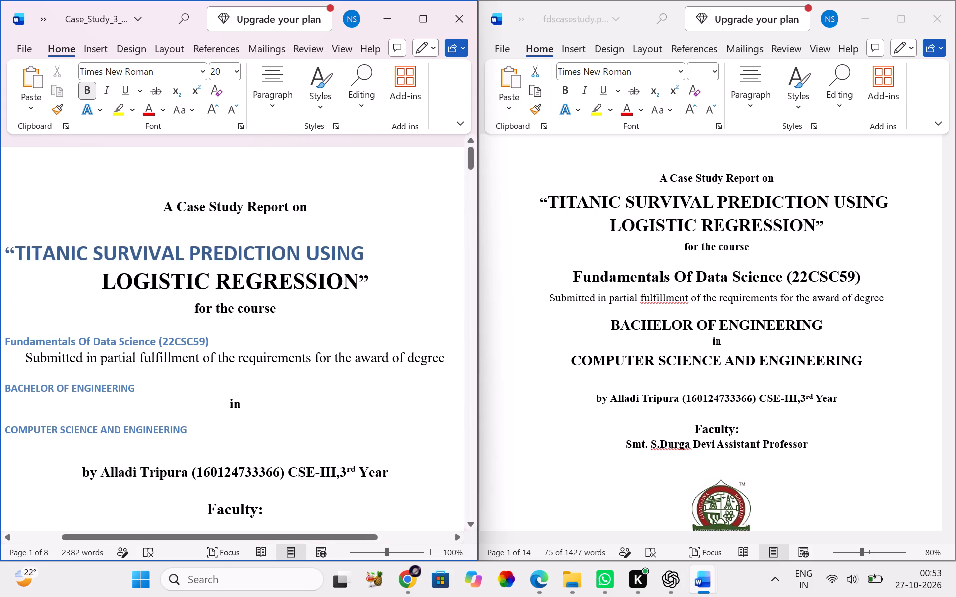
key("BackSpace")
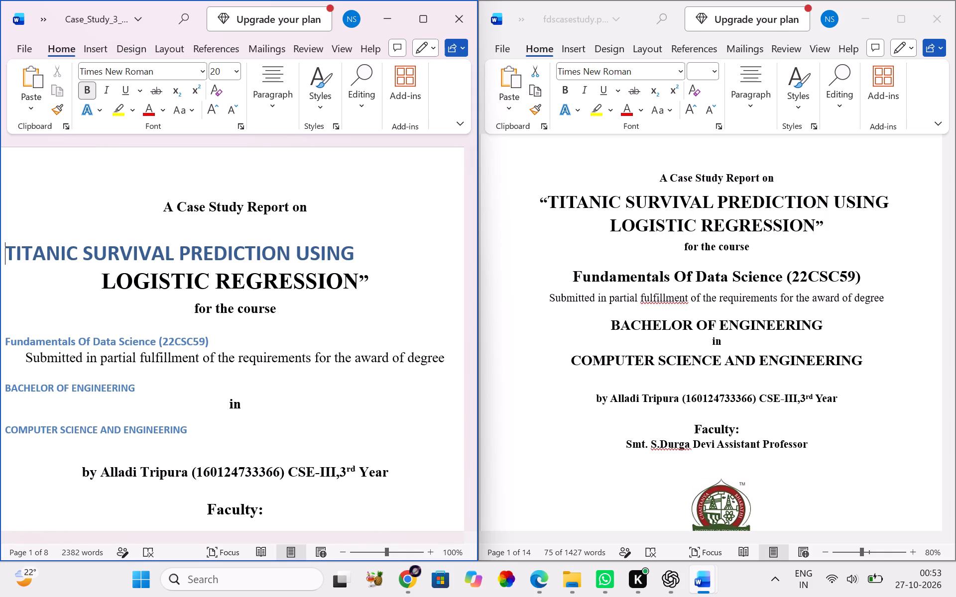
Insert an opening double quotation mark before TITANIC SURVIVAL PREDICTION USING in the report title.
key("shift+quotedbl")
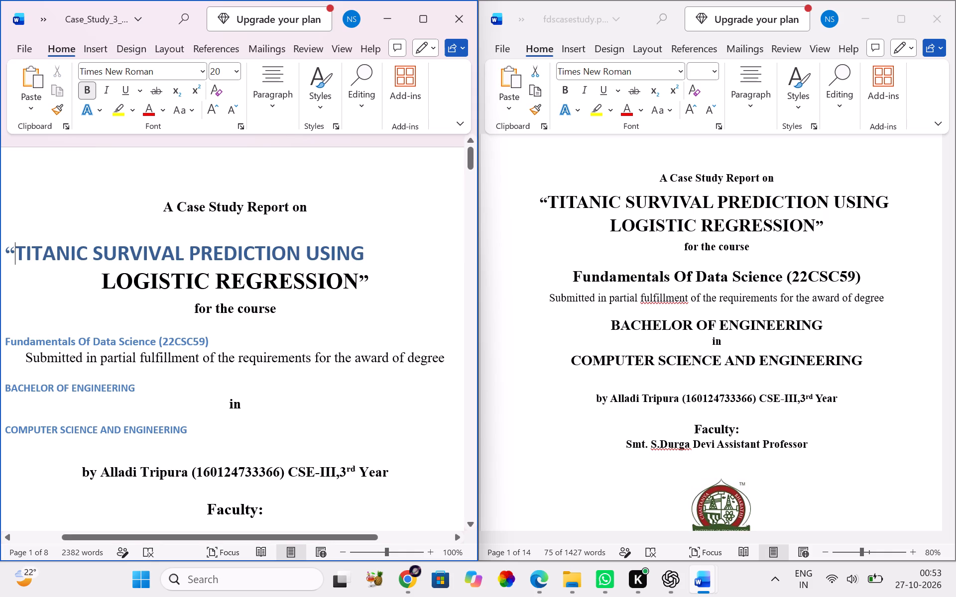
Change the font of the title line TITANIC SURVIVAL PREDICTION USING to Times New Roman.
scroll(363, 303, "down", 1)
left_click(369, 172)
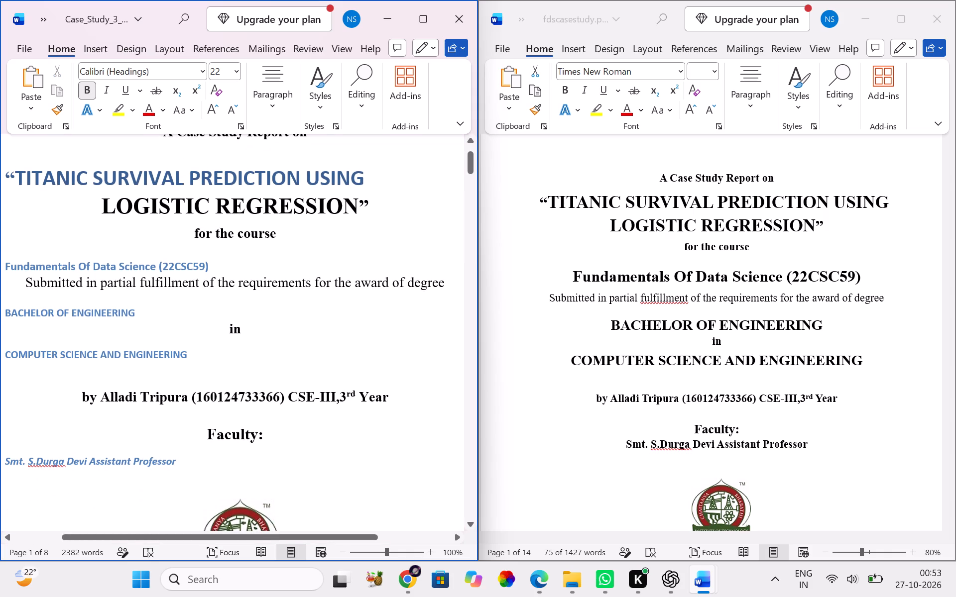
left_click_drag(375, 184, 44, 169)
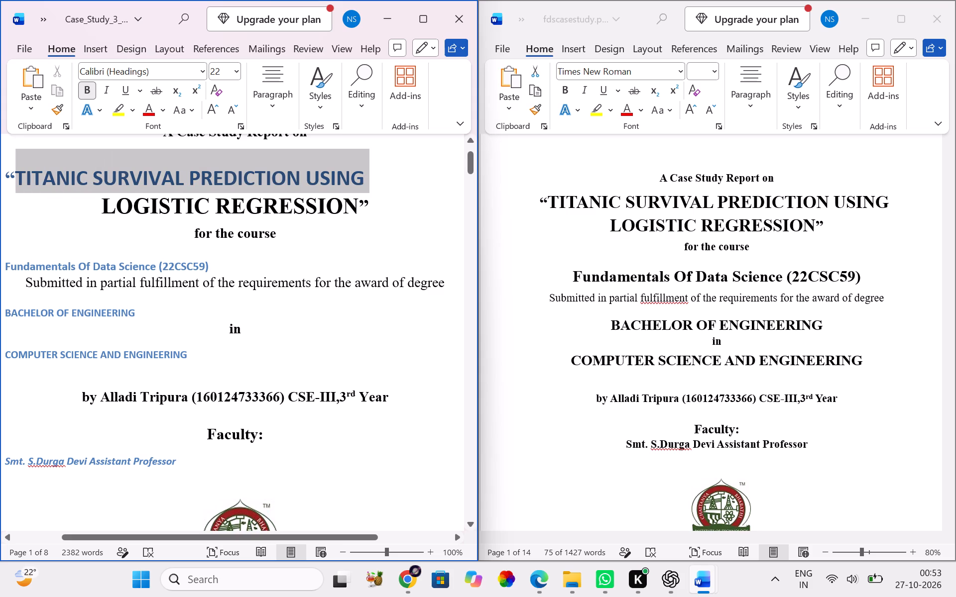
left_click_drag(44, 169, 19, 169)
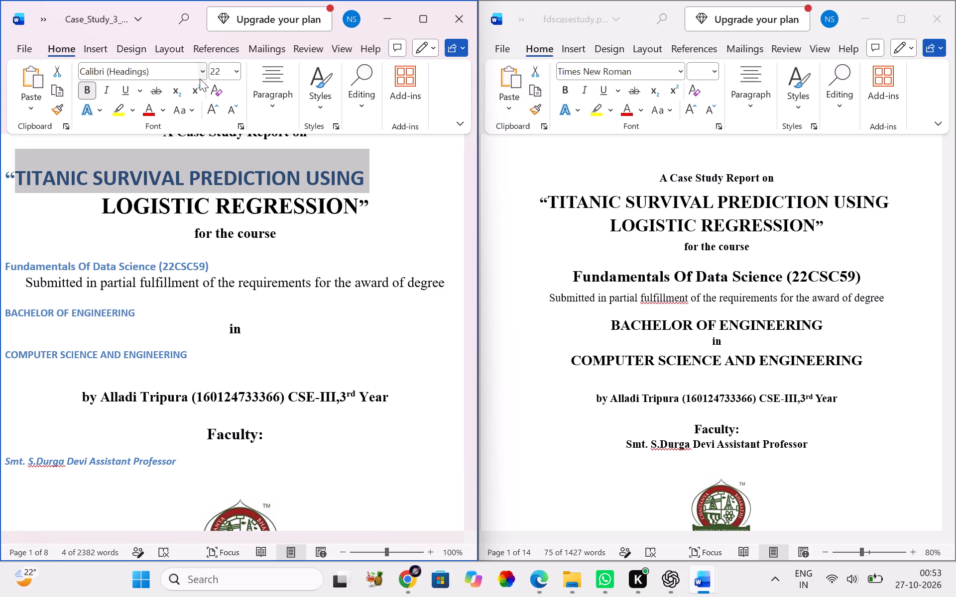
left_click(200, 79)
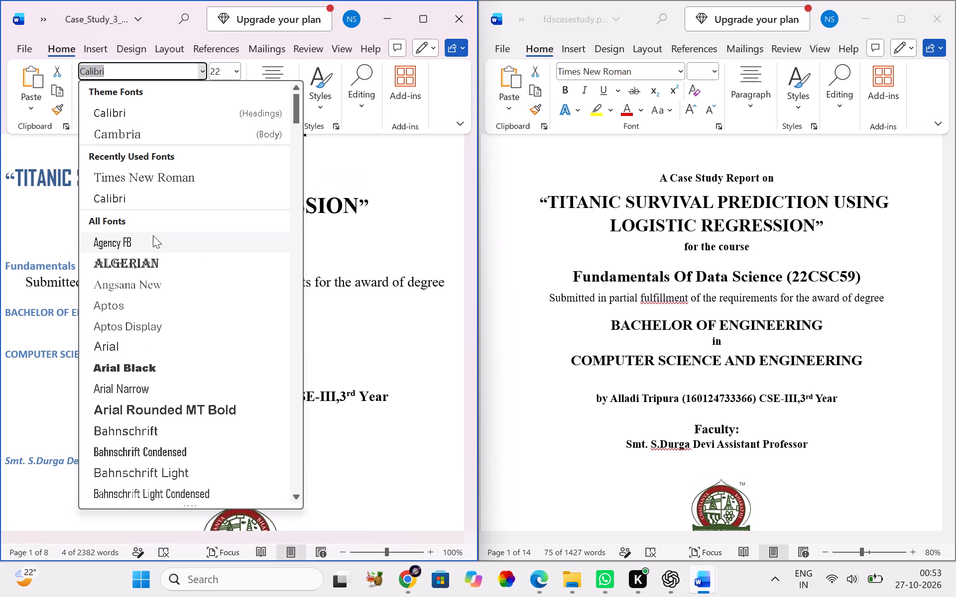
left_click(156, 177)
Maximize the report window and open the style choices for the selected title line TITANIC SURVIVAL PREDICTION USING.
scroll(178, 238, "up", 1)
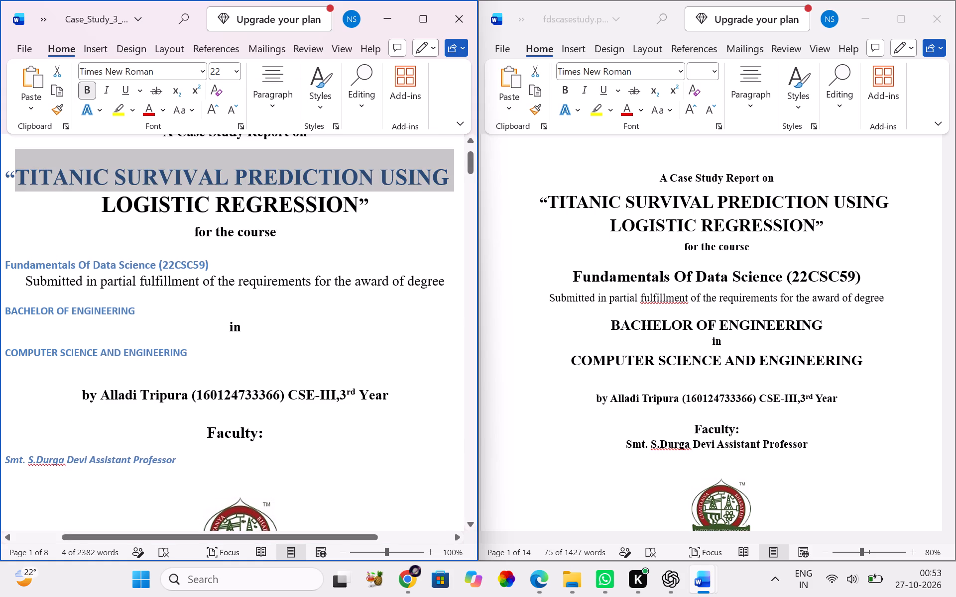
scroll(178, 238, "up", 1)
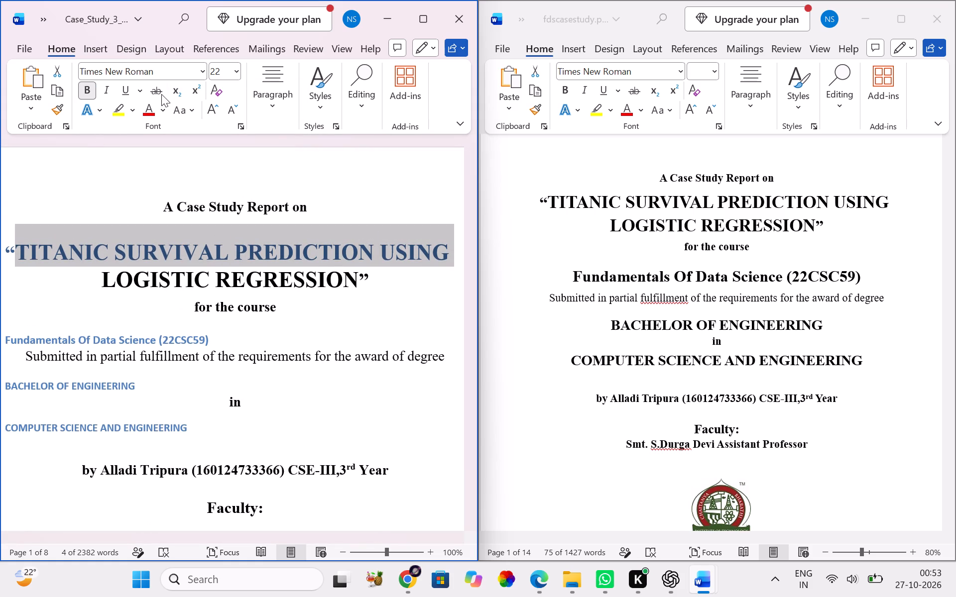
left_click(426, 17)
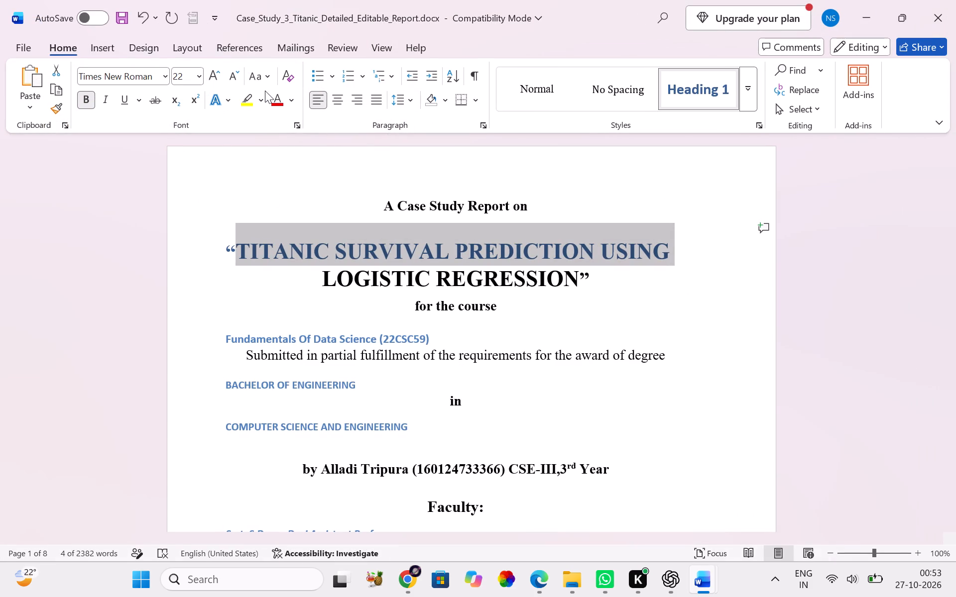
right_click(298, 256)
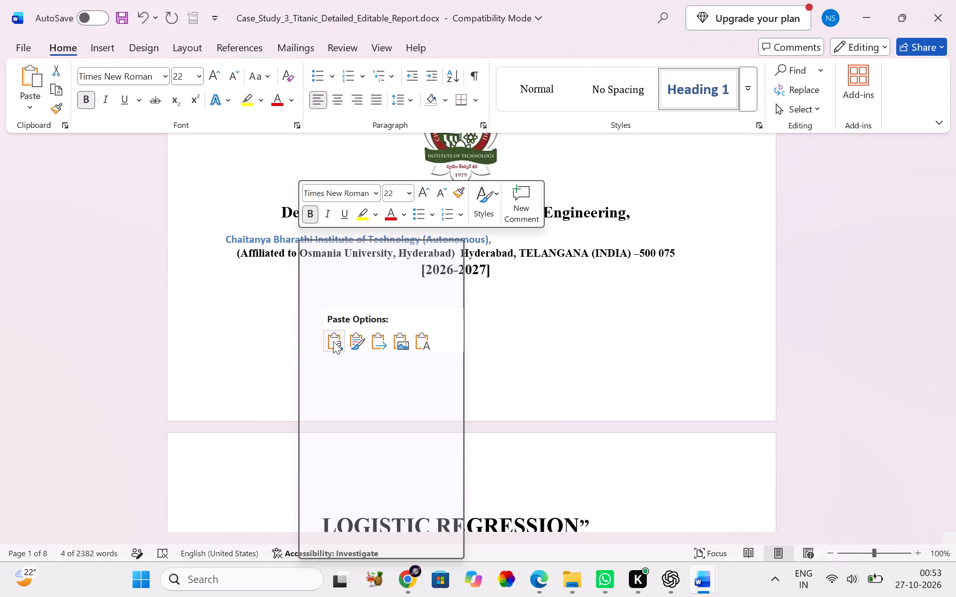
left_click(497, 199)
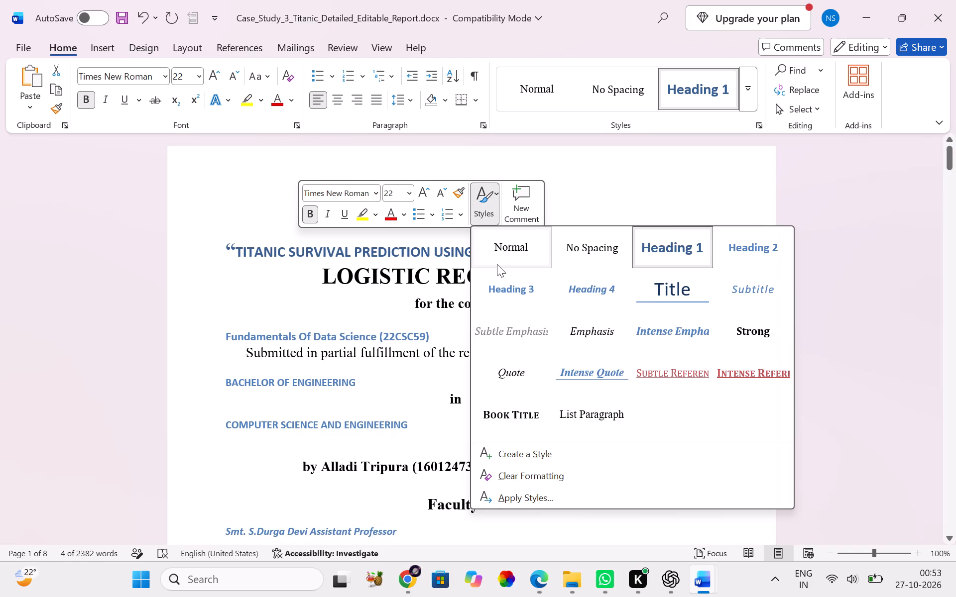
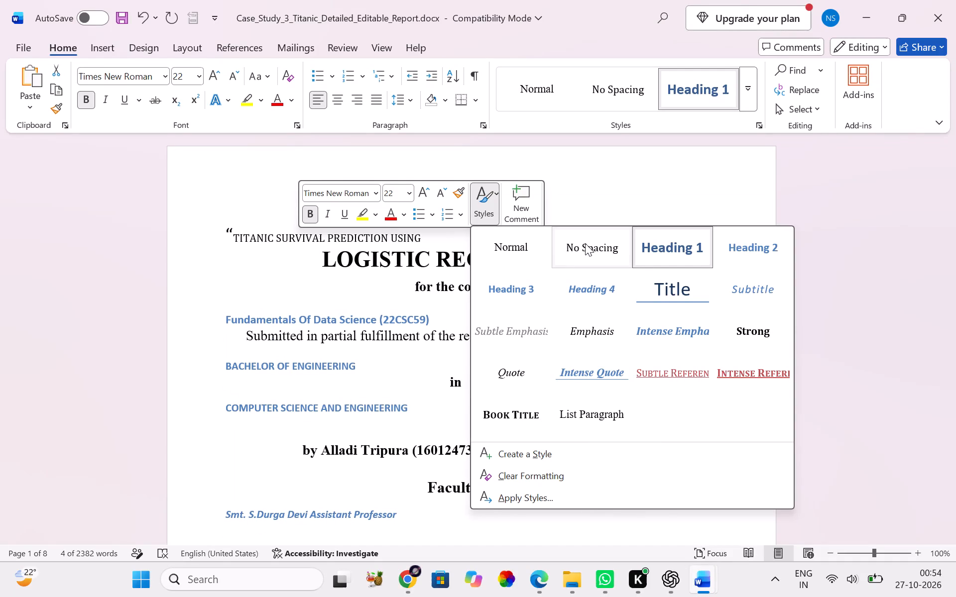
Apply the Heading 1 style to the selected title line TITANIC SURVIVAL PREDICTION USING.
left_click(646, 246)
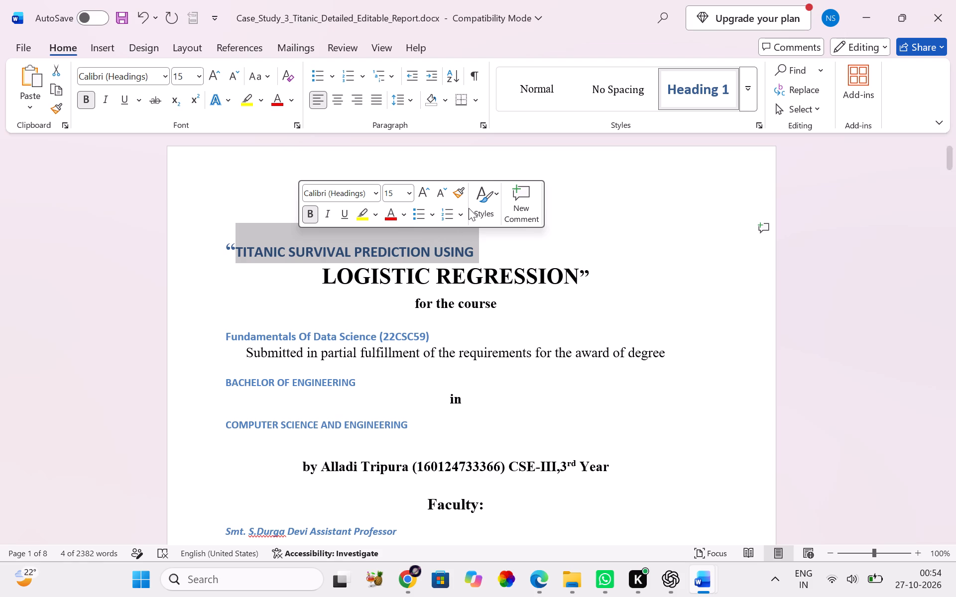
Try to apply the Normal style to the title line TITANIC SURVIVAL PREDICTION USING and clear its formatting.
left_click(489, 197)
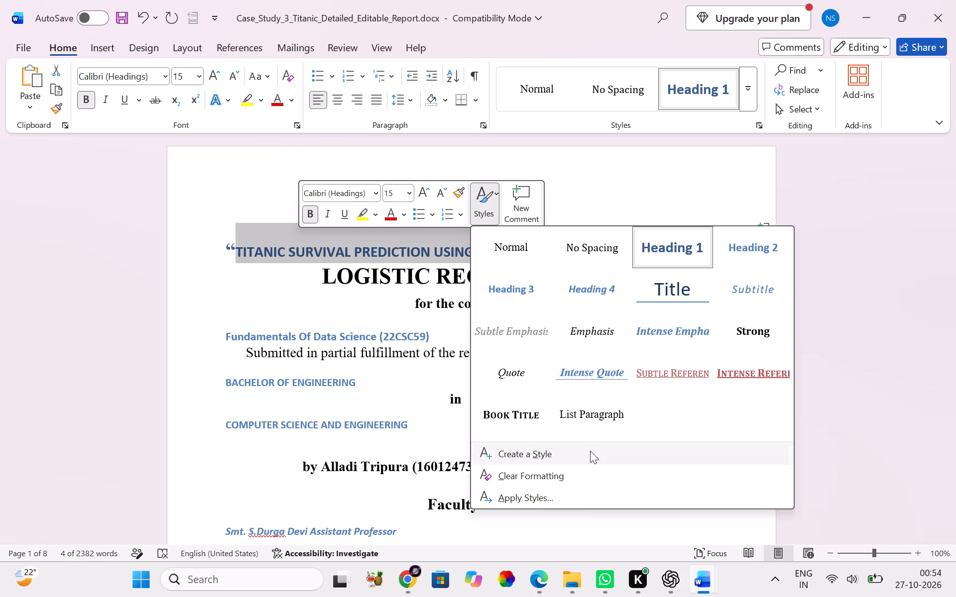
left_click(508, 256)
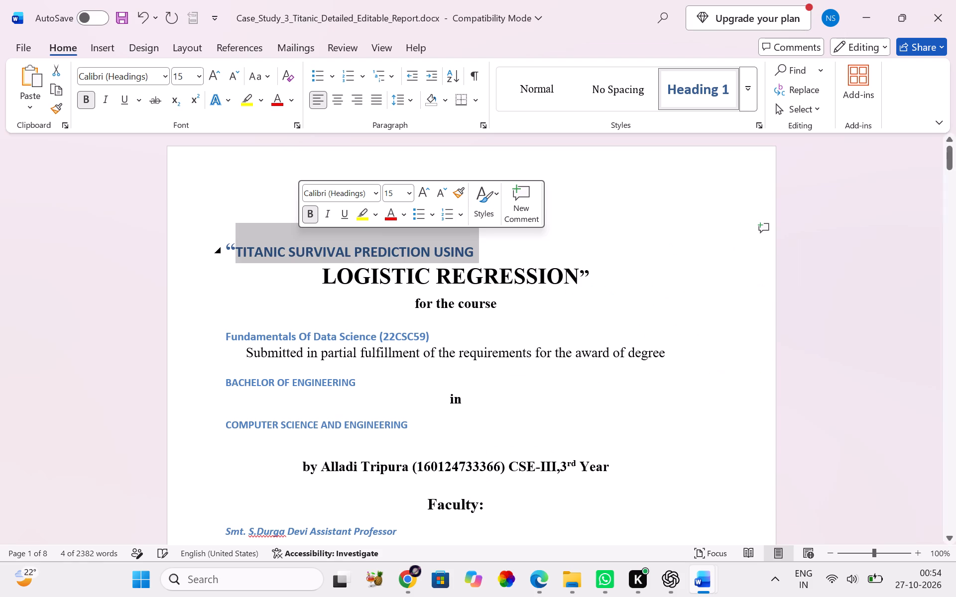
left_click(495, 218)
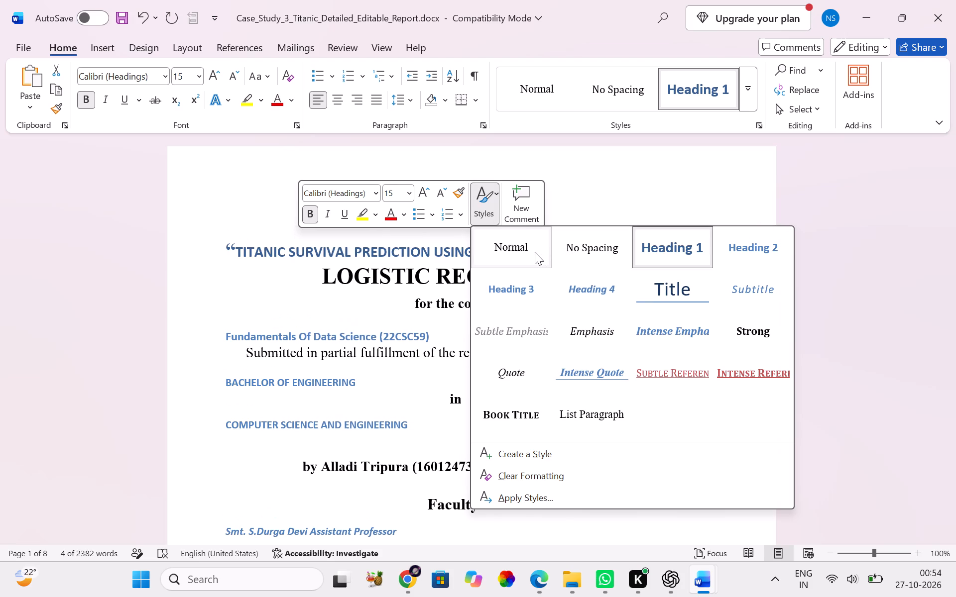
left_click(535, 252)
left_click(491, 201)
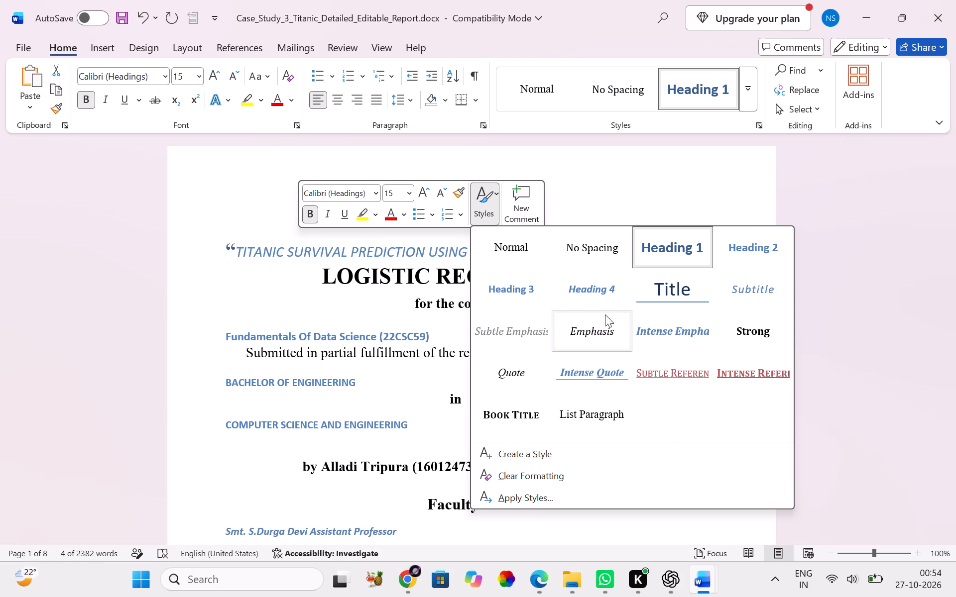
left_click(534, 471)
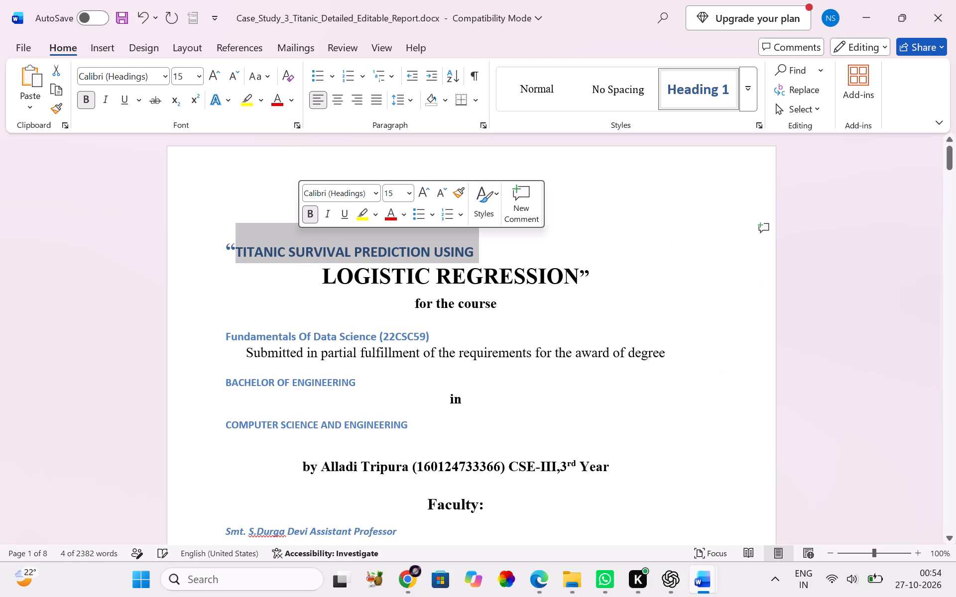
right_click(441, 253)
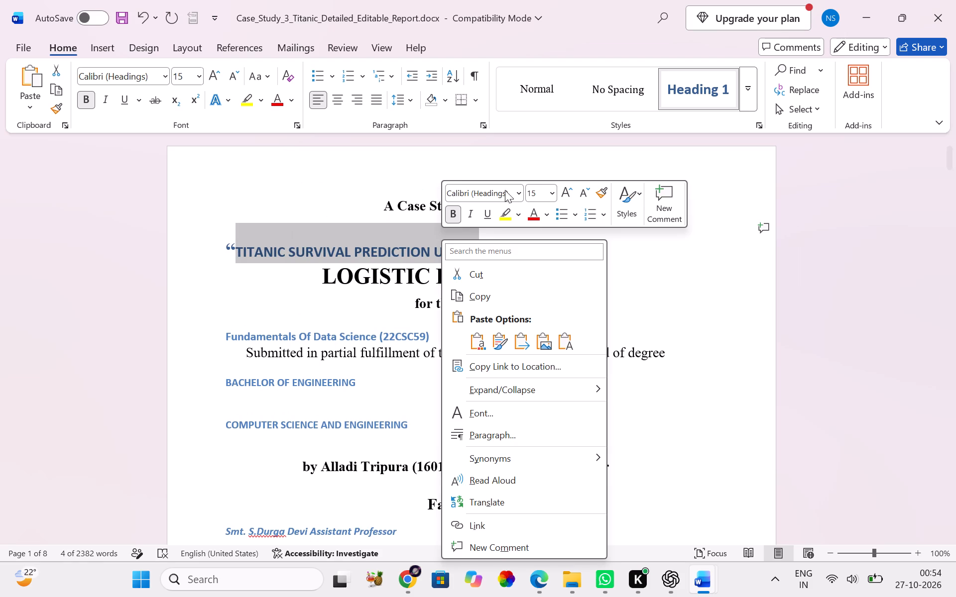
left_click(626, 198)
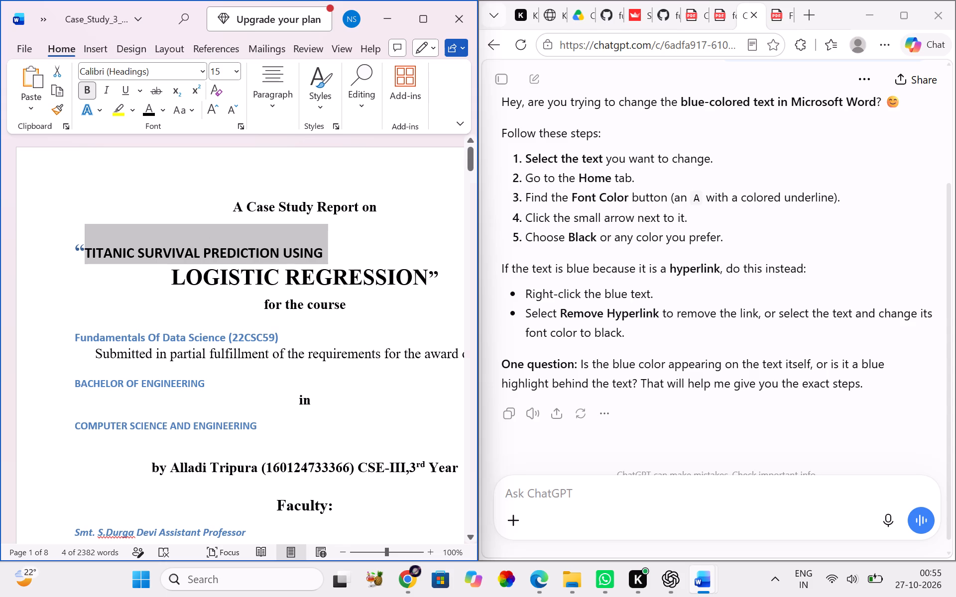
Set the font size of the title line TITANIC SURVIVAL PREDICTION USING to 24.
left_click(233, 74)
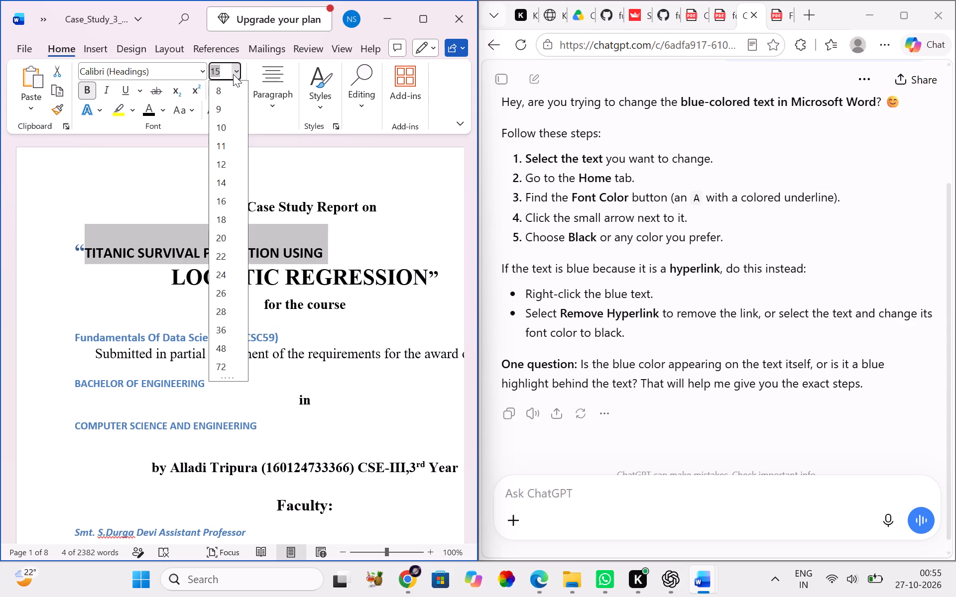
left_click(219, 281)
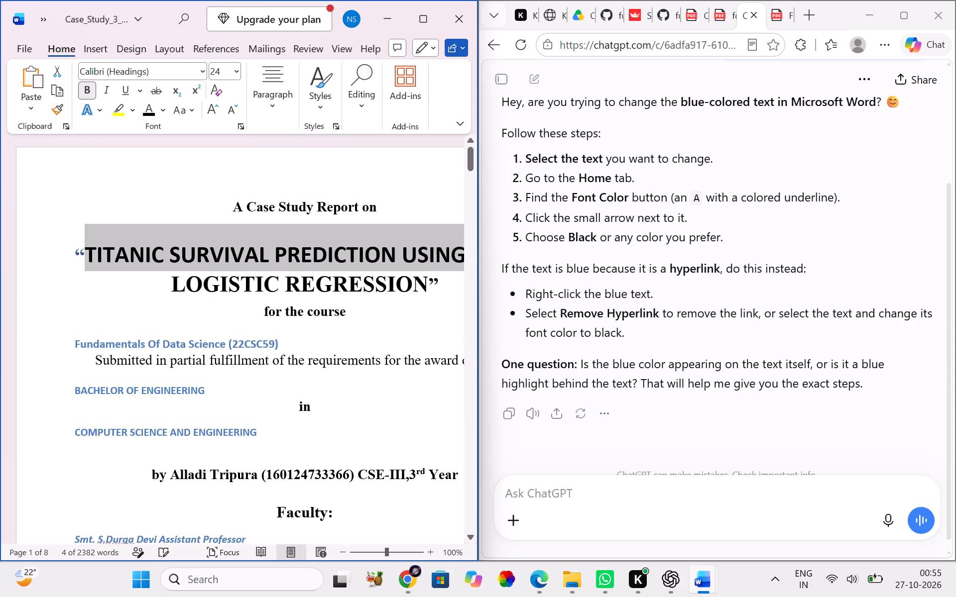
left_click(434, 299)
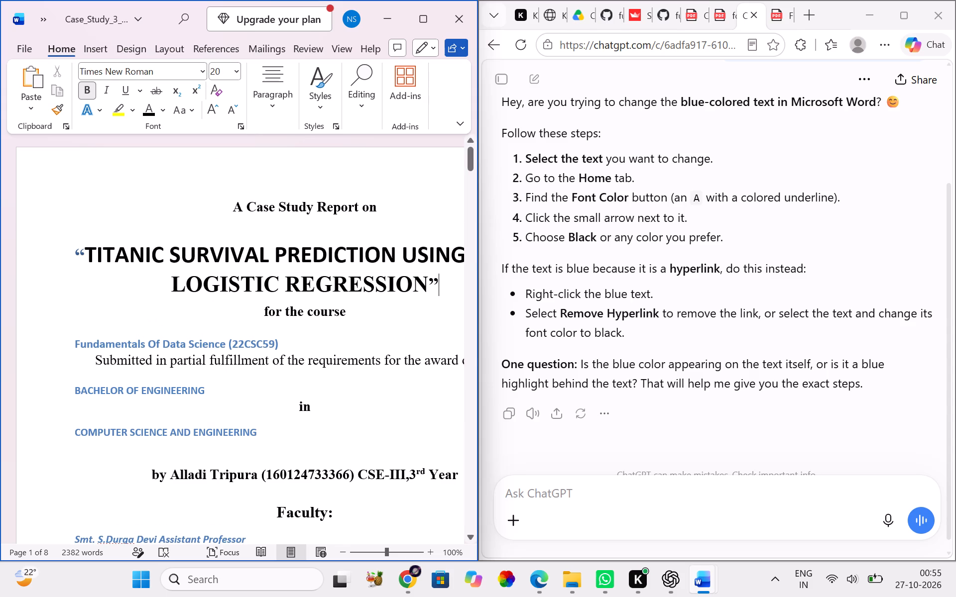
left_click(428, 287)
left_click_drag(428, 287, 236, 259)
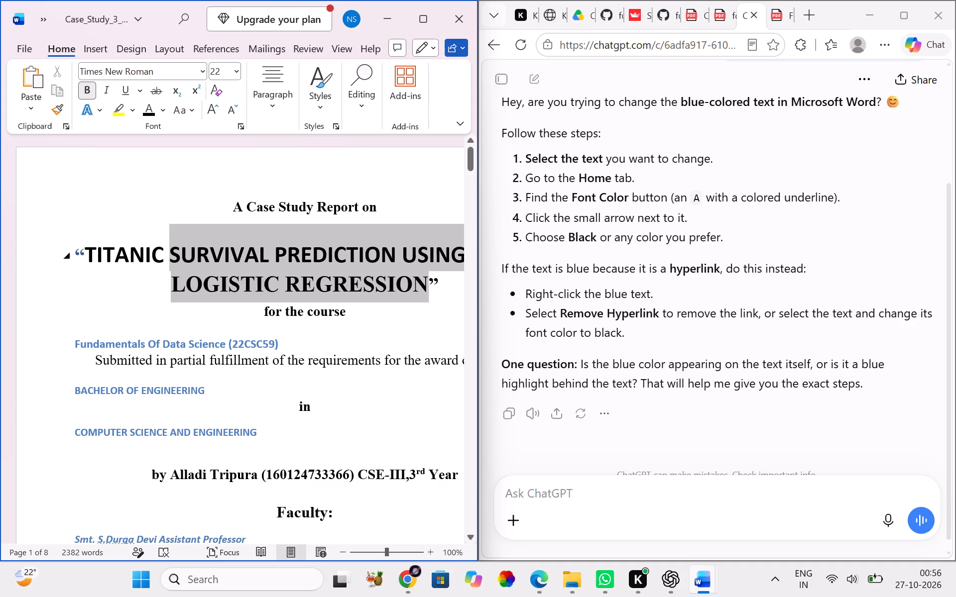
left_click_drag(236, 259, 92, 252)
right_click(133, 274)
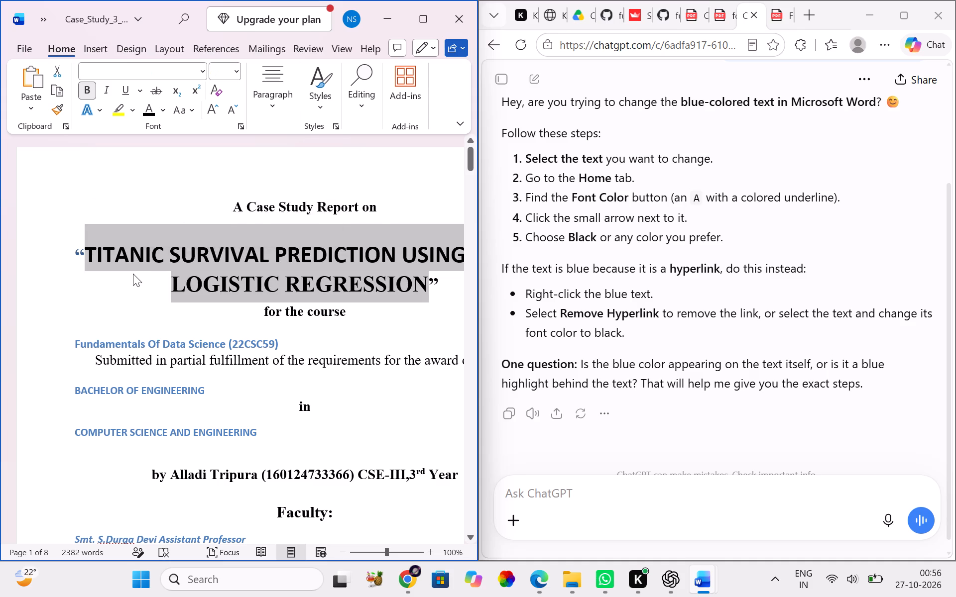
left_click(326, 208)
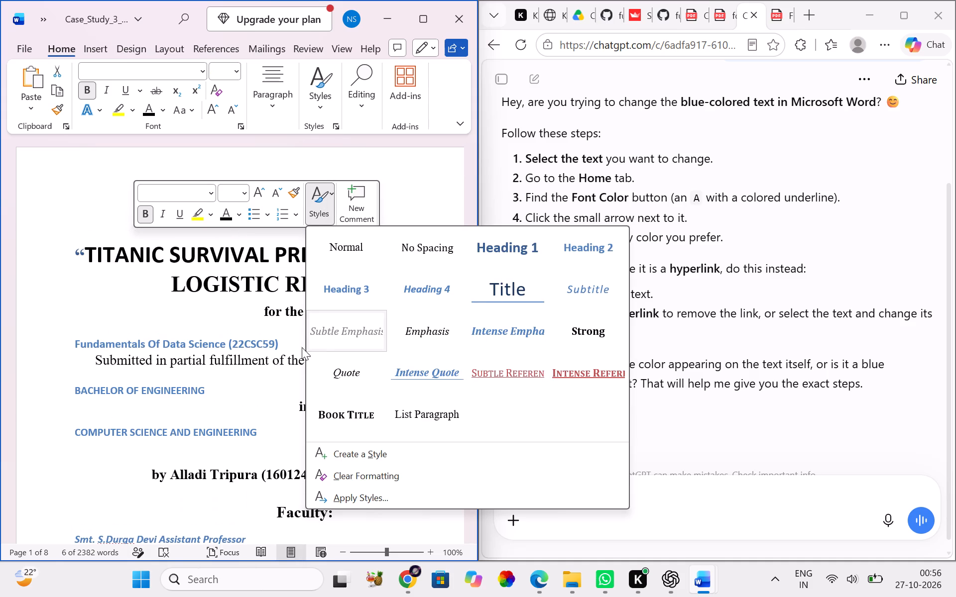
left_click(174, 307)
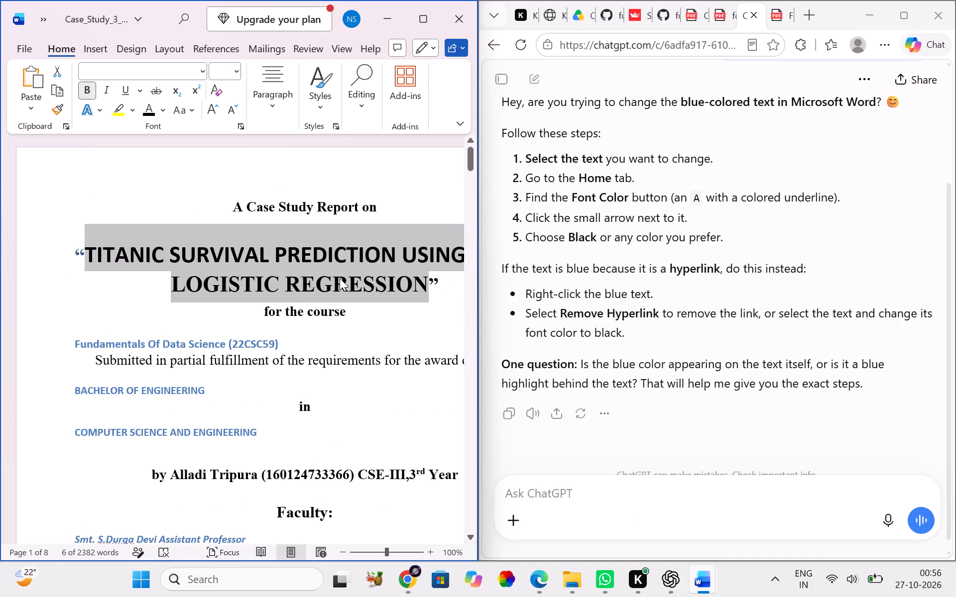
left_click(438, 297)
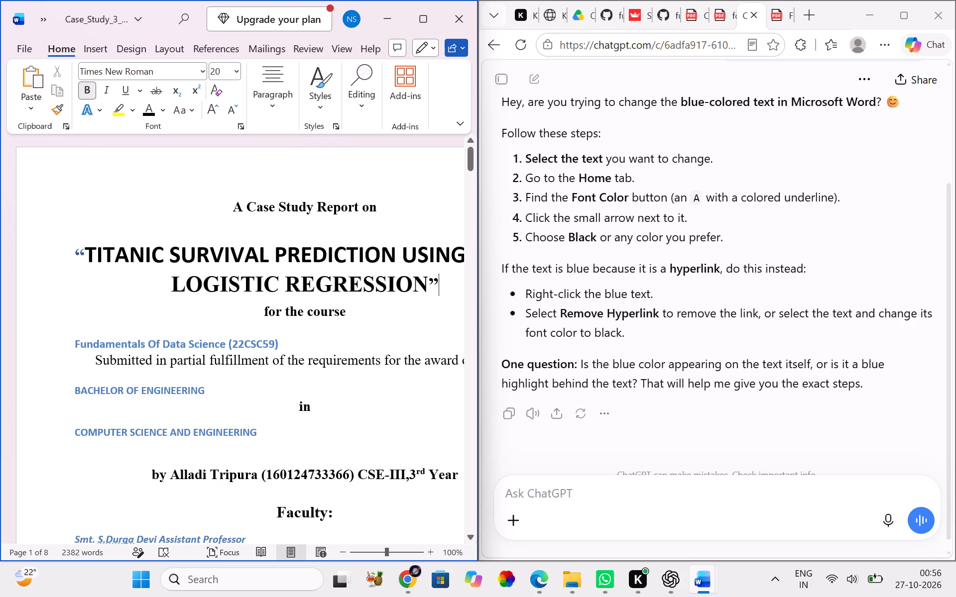
Delete LOGISTIC REGRESSION from the second title line and join the closing quotation mark to the first title line.
left_click(422, 283)
key("BackSpace")
key("BackSpace")
key("BackSpace")
key("BackSpace")
key("BackSpace")
key("BackSpace")
key("BackSpace")
key("BackSpace")
key("BackSpace")
key("BackSpace")
key("BackSpace")
key("BackSpace")
key("BackSpace")
key("BackSpace")
key("BackSpace")
key("BackSpace")
key("BackSpace")
key("BackSpace")
key("BackSpace")
key("BackSpace")
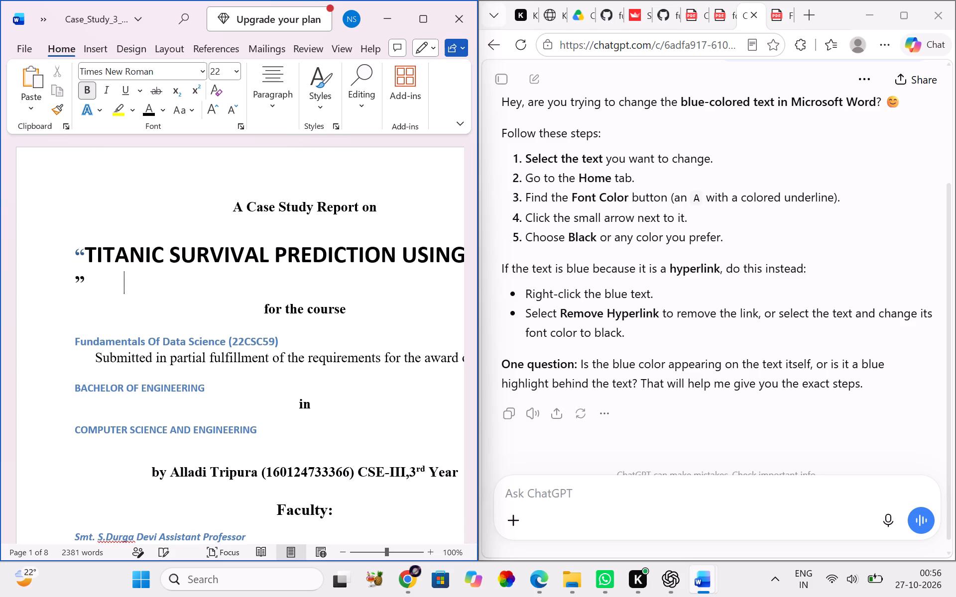
key("BackSpace")
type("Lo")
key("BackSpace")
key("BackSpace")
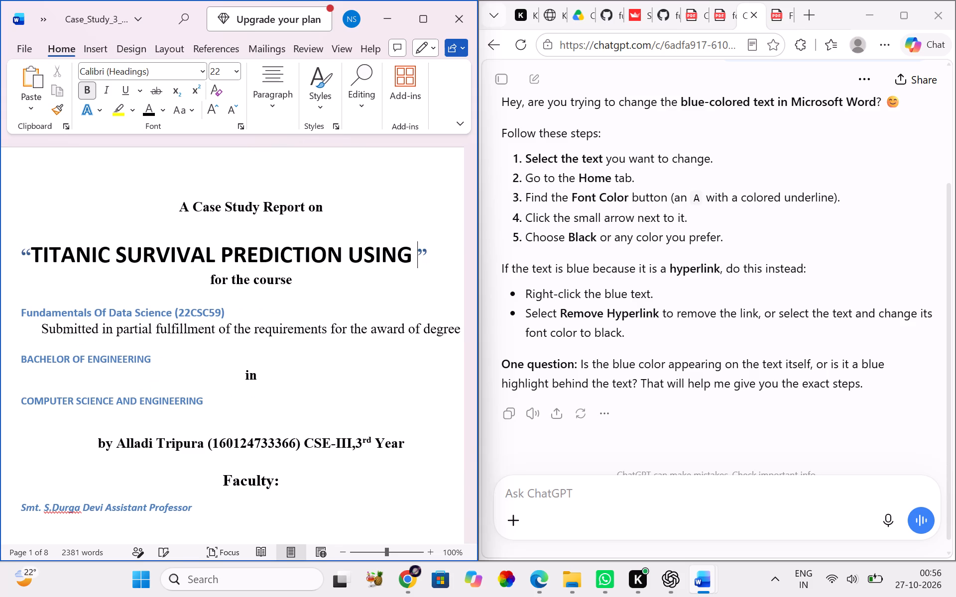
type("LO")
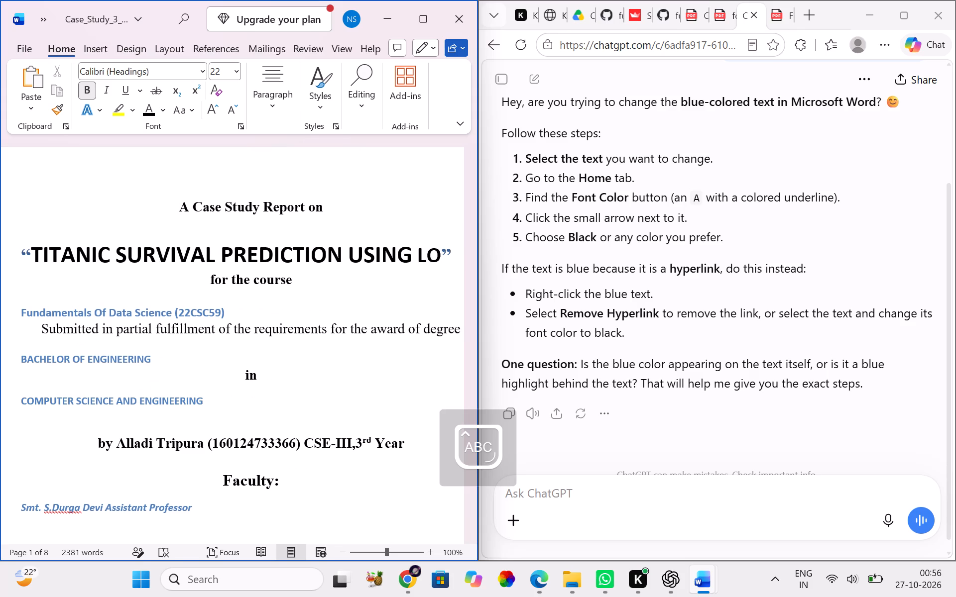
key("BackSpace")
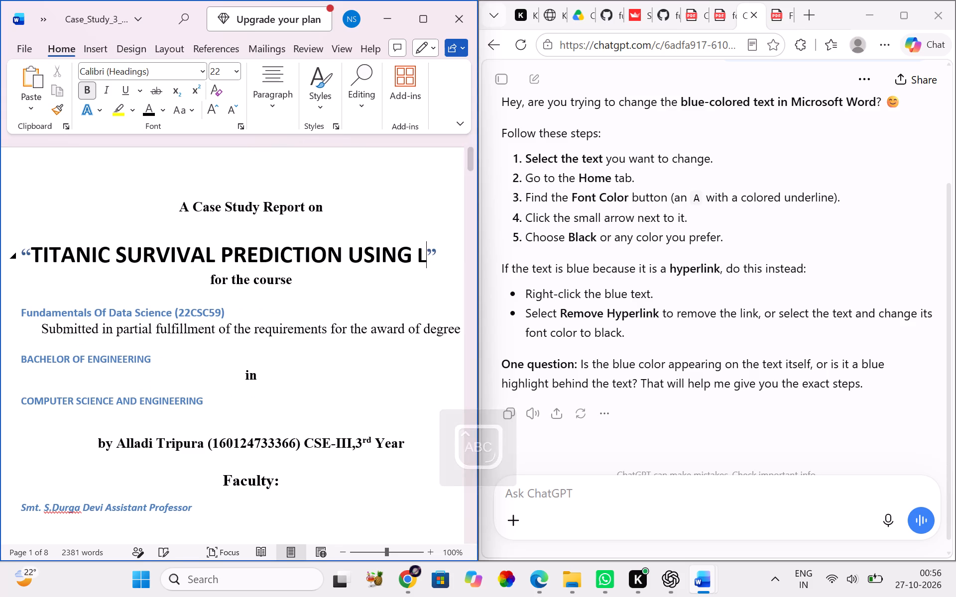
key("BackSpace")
Enter LOGISTIC REGRESSION at font size 24 before the title's closing quotation mark, and minimize the browser to reveal the reference document.
left_click(230, 66)
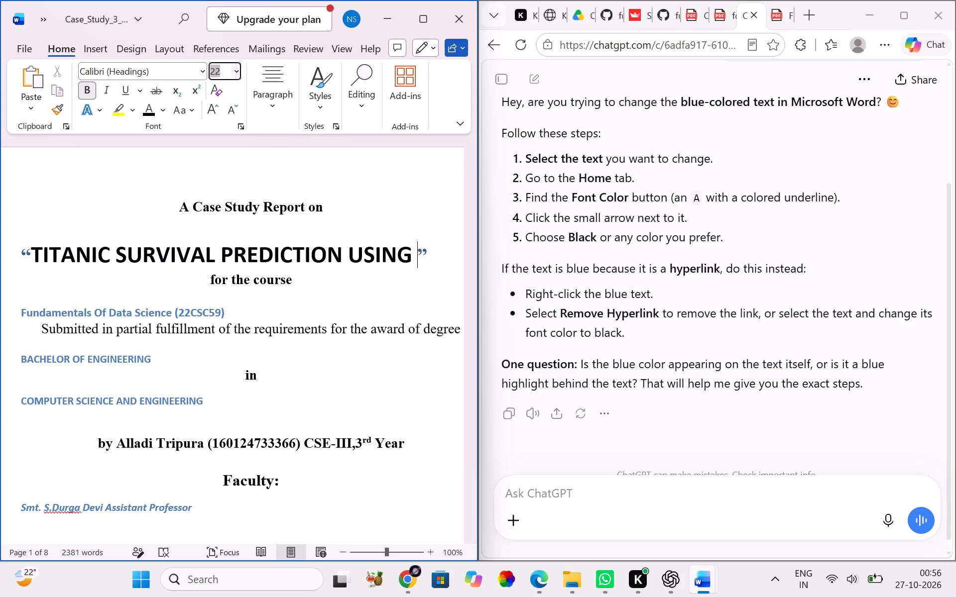
left_click(234, 74)
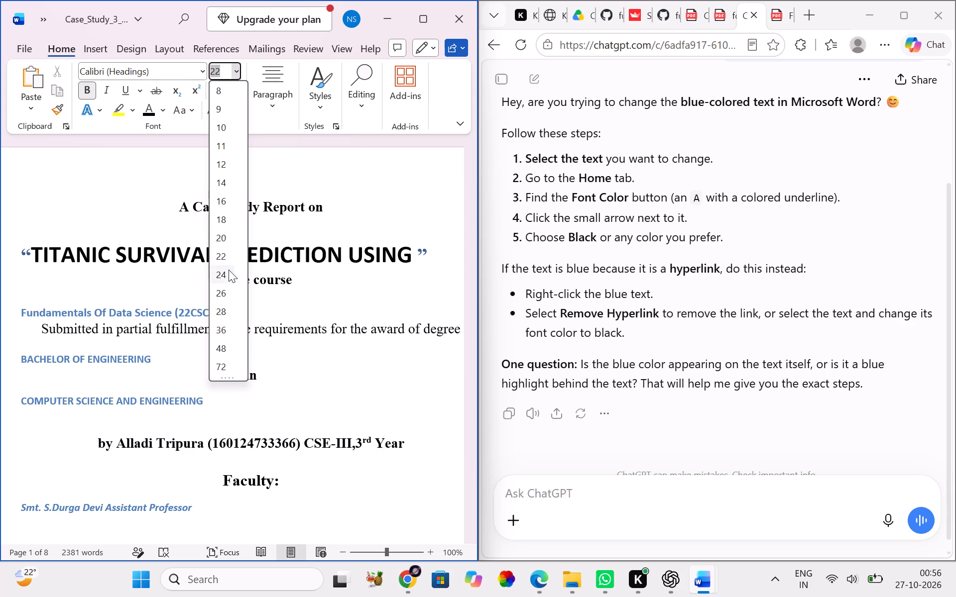
left_click(229, 270)
type("LO")
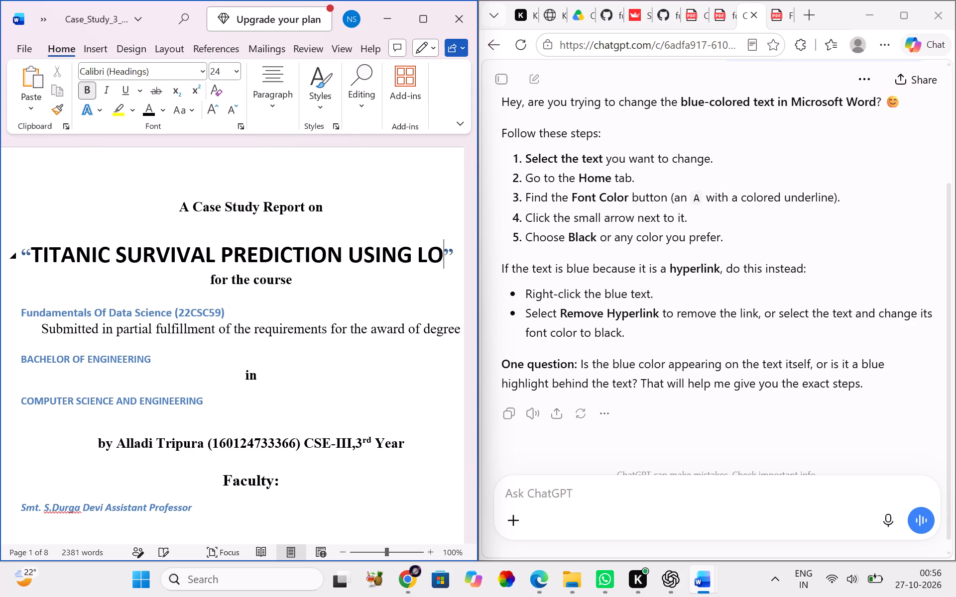
left_click(874, 7)
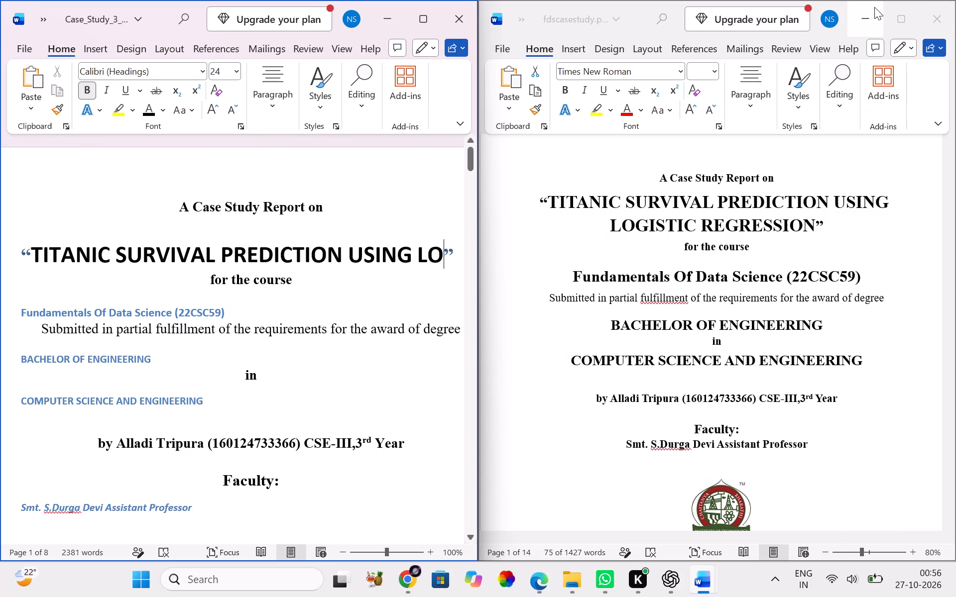
type("GI")
type("STR")
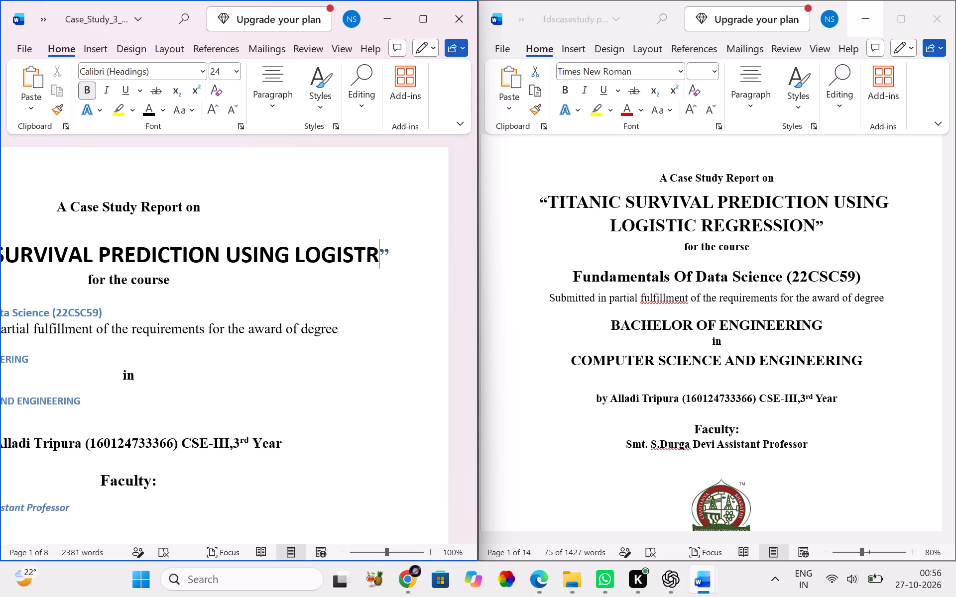
key("BackSpace")
type("IC")
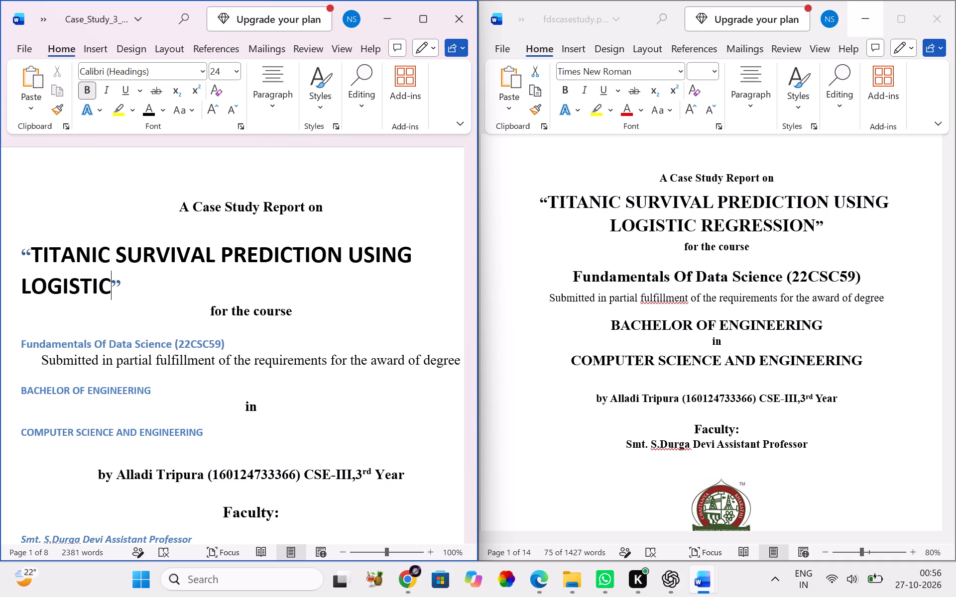
key("space")
type("RE")
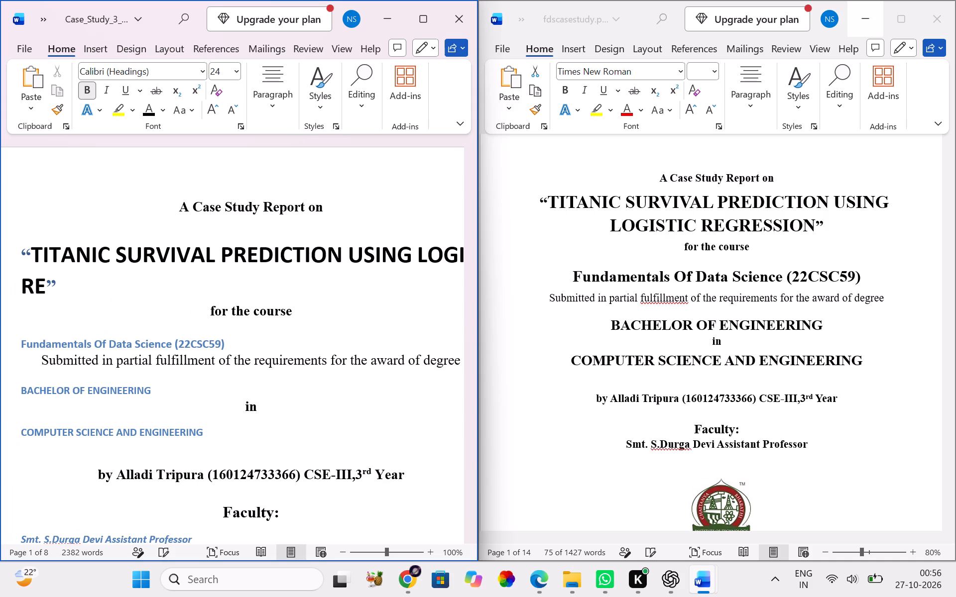
type("GRESS")
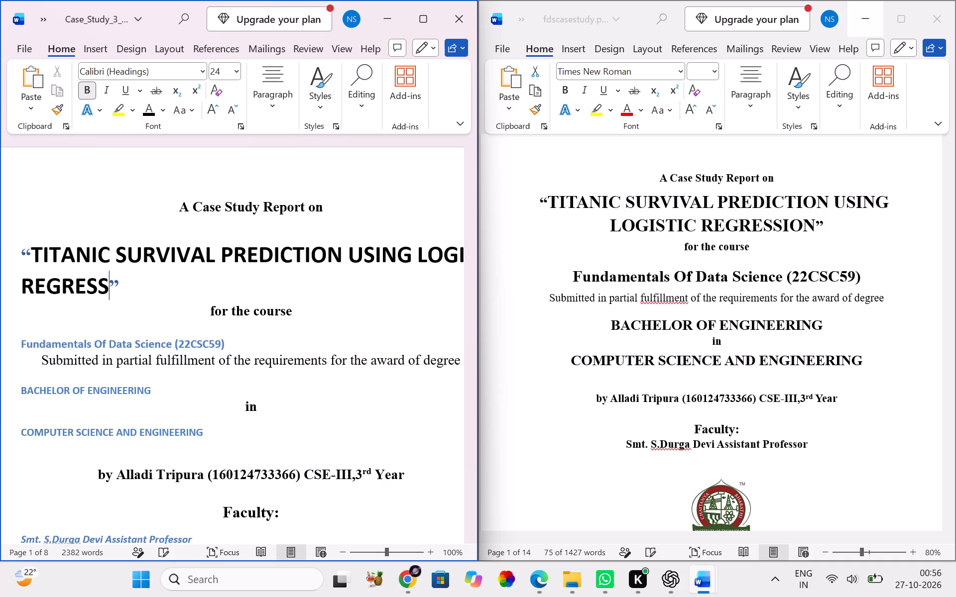
type("ION")
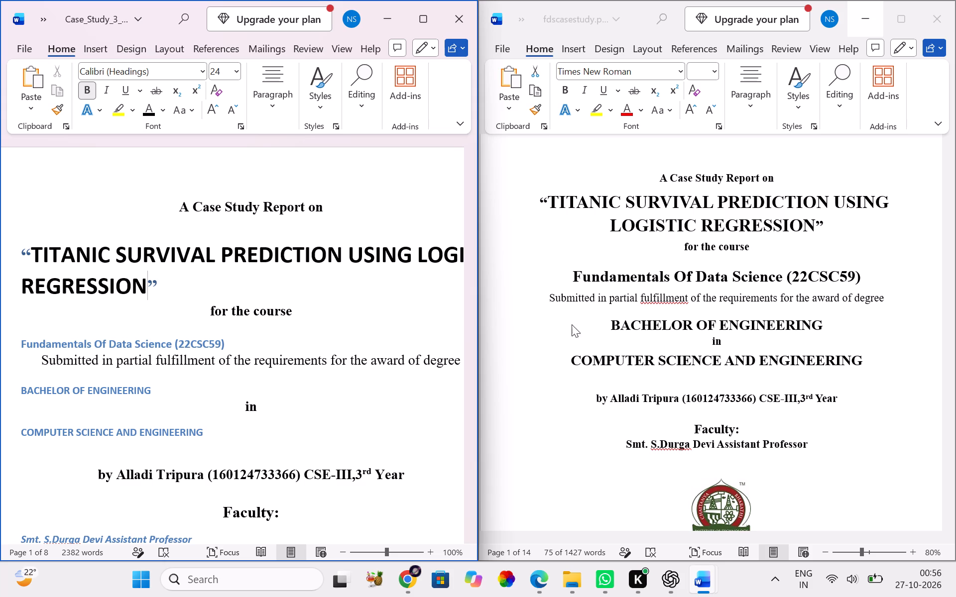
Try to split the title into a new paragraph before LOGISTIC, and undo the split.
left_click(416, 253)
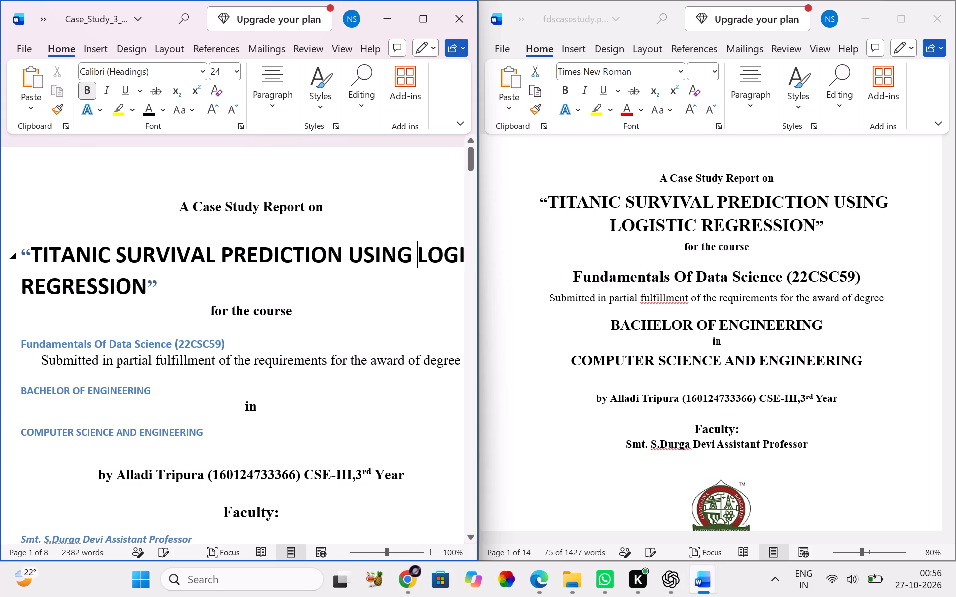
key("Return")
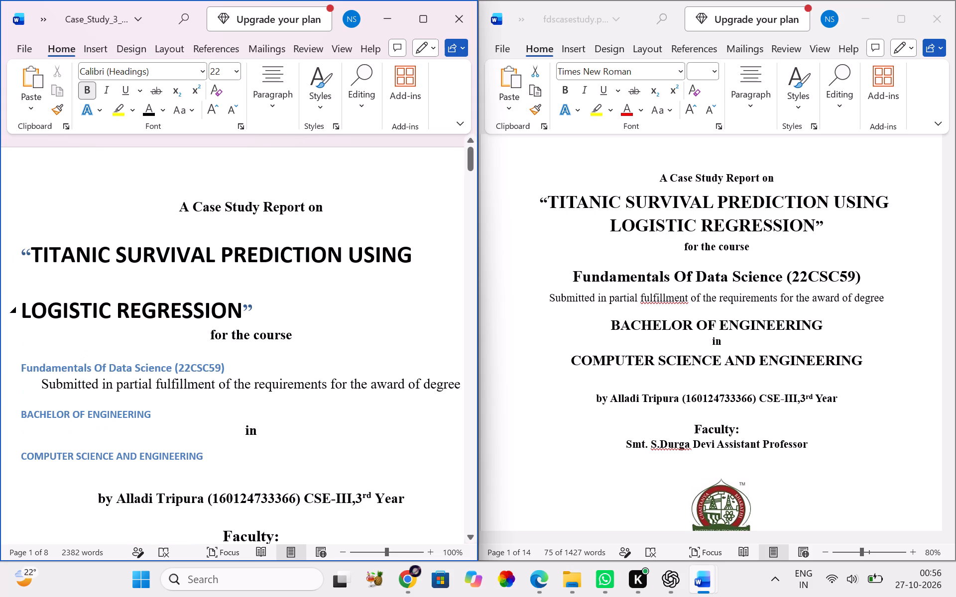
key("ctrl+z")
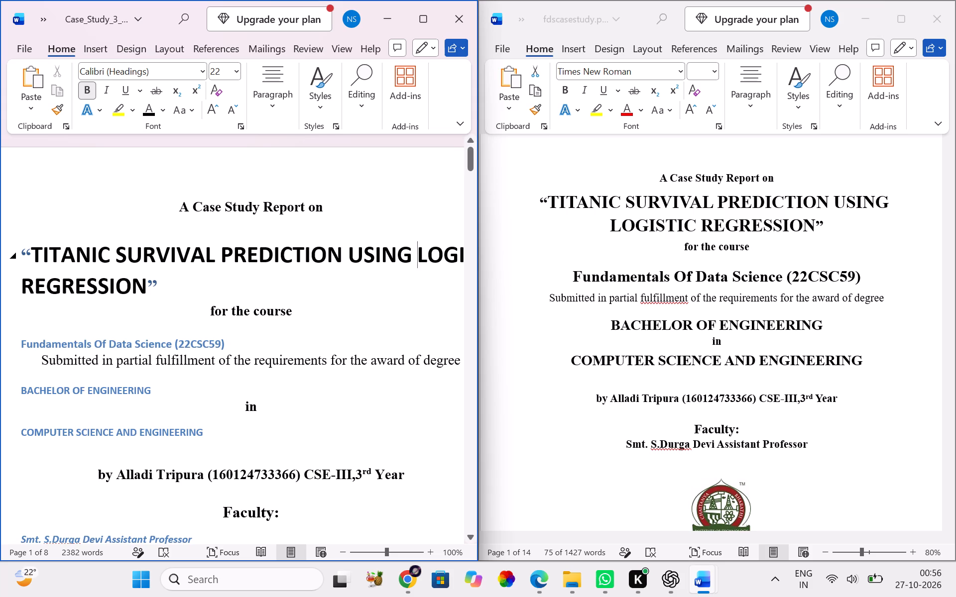
Center the title paragraph TITANIC SURVIVAL PREDICTION USING LOGISTIC REGRESSION.
left_click(269, 91)
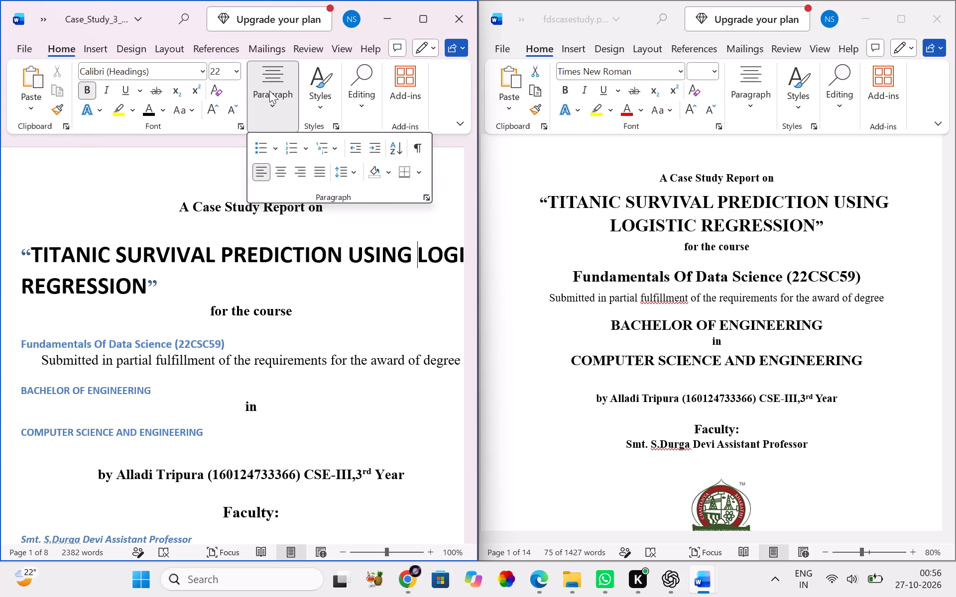
left_click(279, 180)
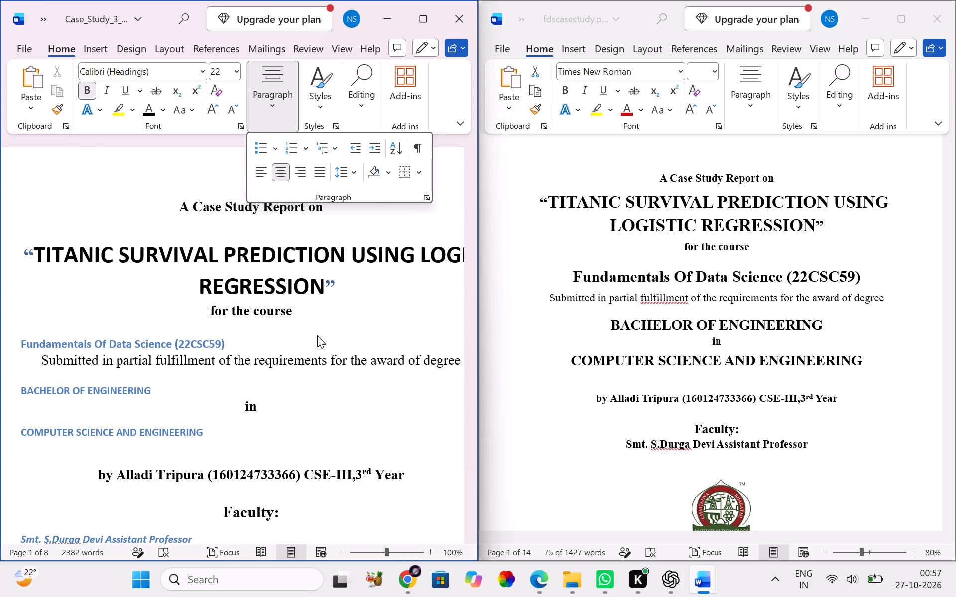
left_click(322, 339)
Set the font size of the title text TITANIC SURVIVAL PREDICTION USING LOGISTIC REGRESSION to 26.
scroll(351, 302, "down", 2, "ctrl")
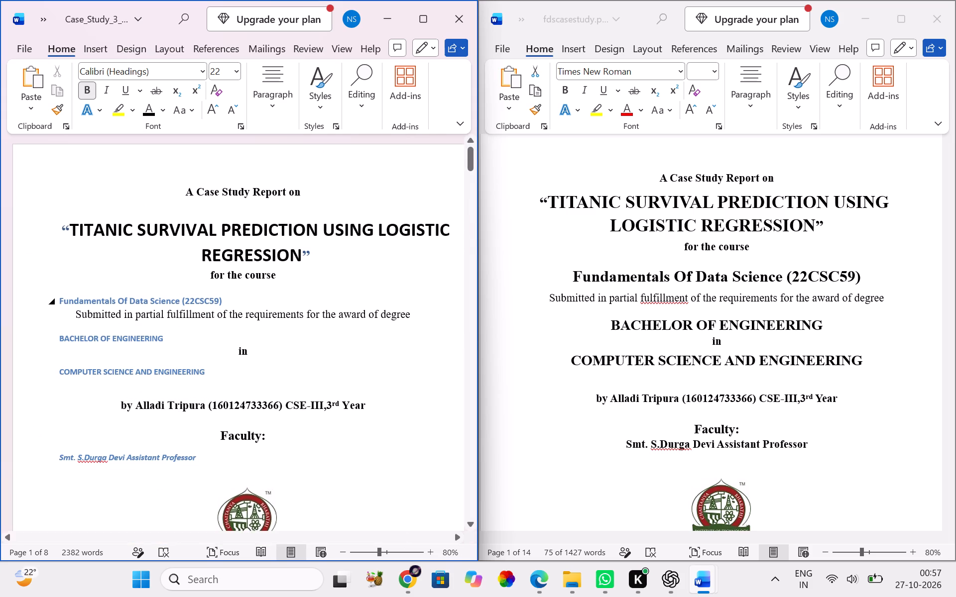
left_click(314, 258)
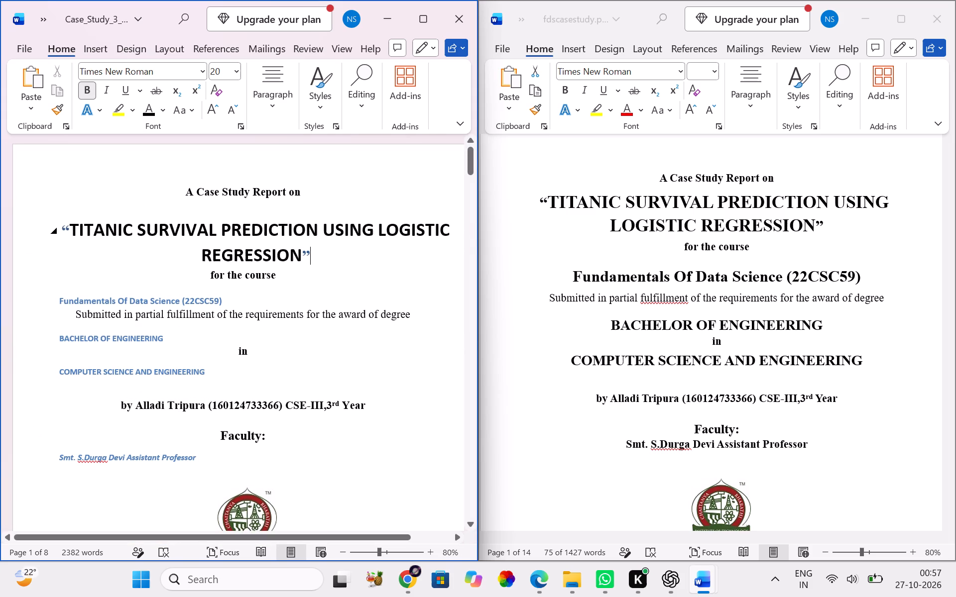
left_click_drag(74, 225, 277, 265)
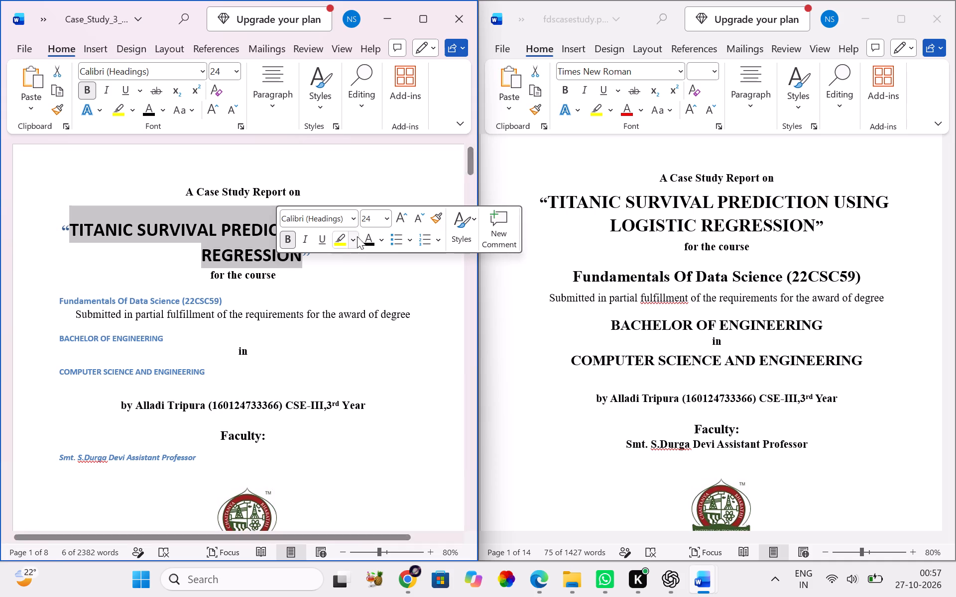
left_click(386, 224)
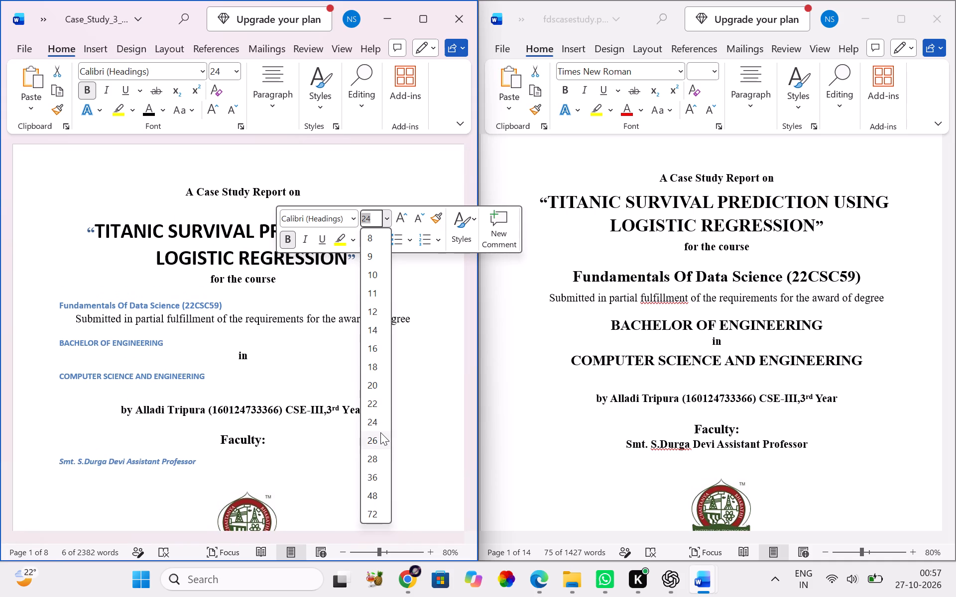
left_click(380, 432)
left_click(326, 340)
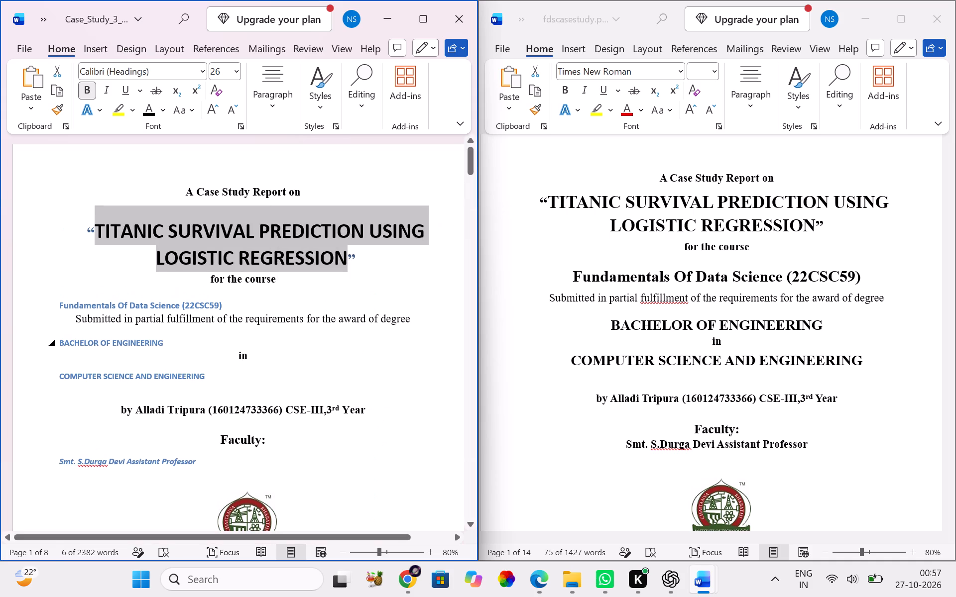
Delete the blue heading text Fundamentals Of Data Science (22CSC59) from the Case_Study_3 report's title page.
scroll(217, 322, "down", 1)
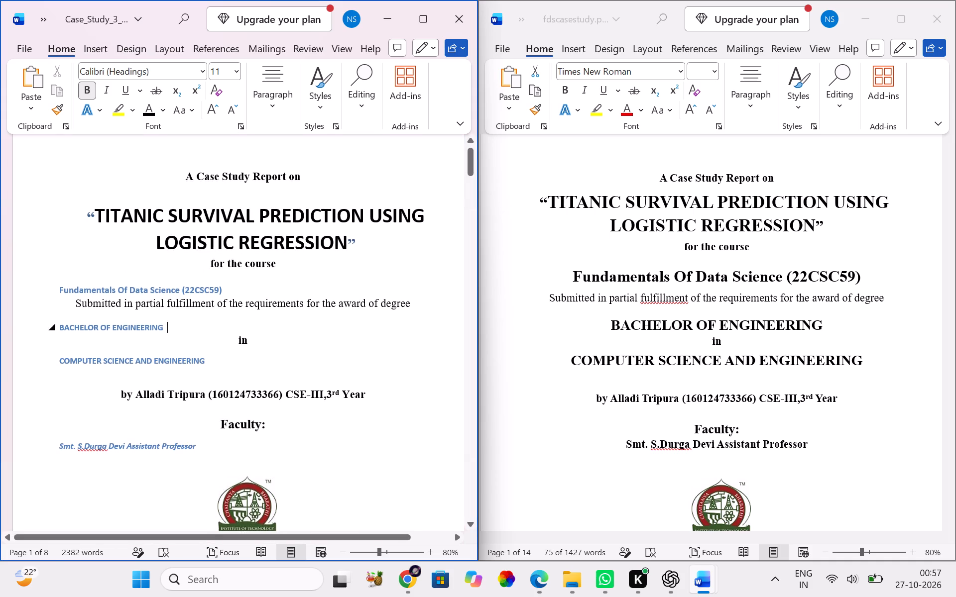
left_click_drag(224, 294, 58, 273)
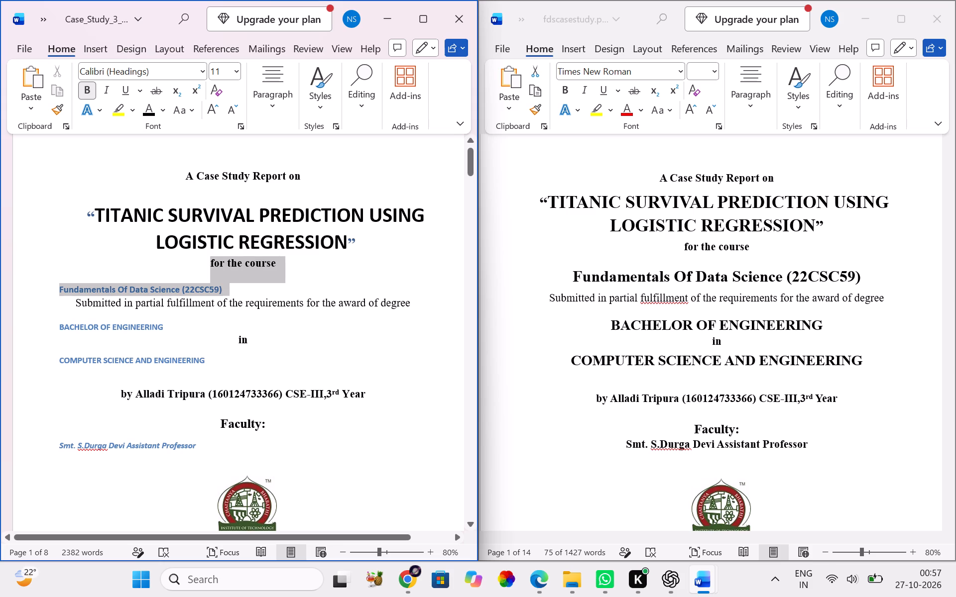
left_click_drag(58, 273, 46, 294)
key("BackSpace")
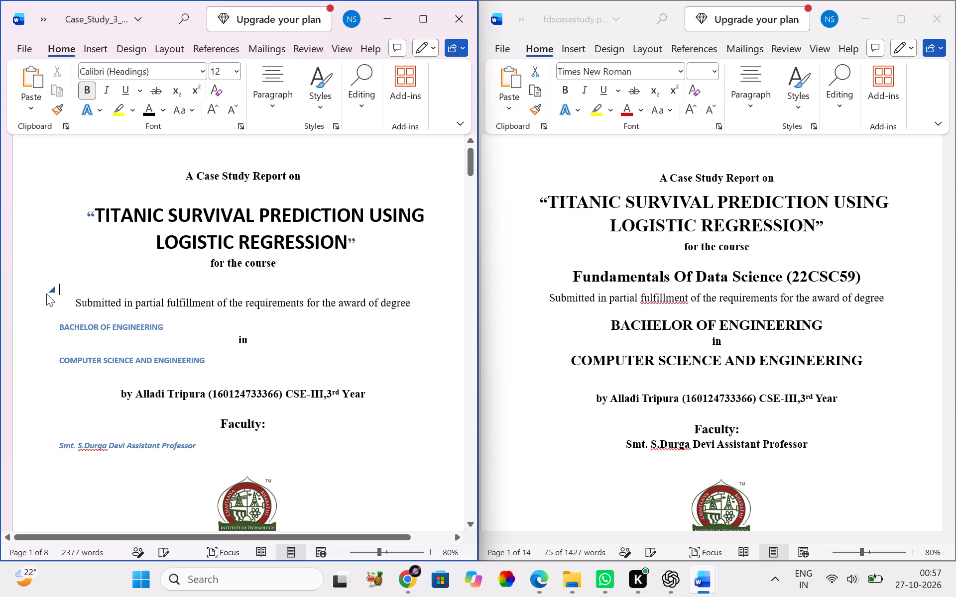
Copy the heading Fundamentals Of Data Science (22CSC59) from fdscasestudy into the empty line below "for the course" in the Case_Study_3 report.
left_click_drag(569, 273, 697, 282)
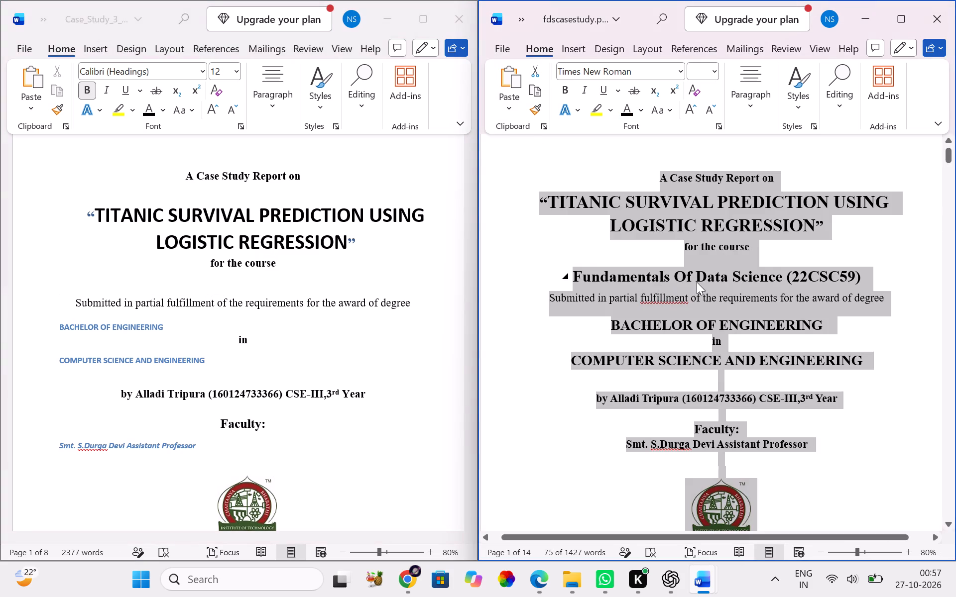
left_click(697, 282)
left_click_drag(867, 276, 621, 283)
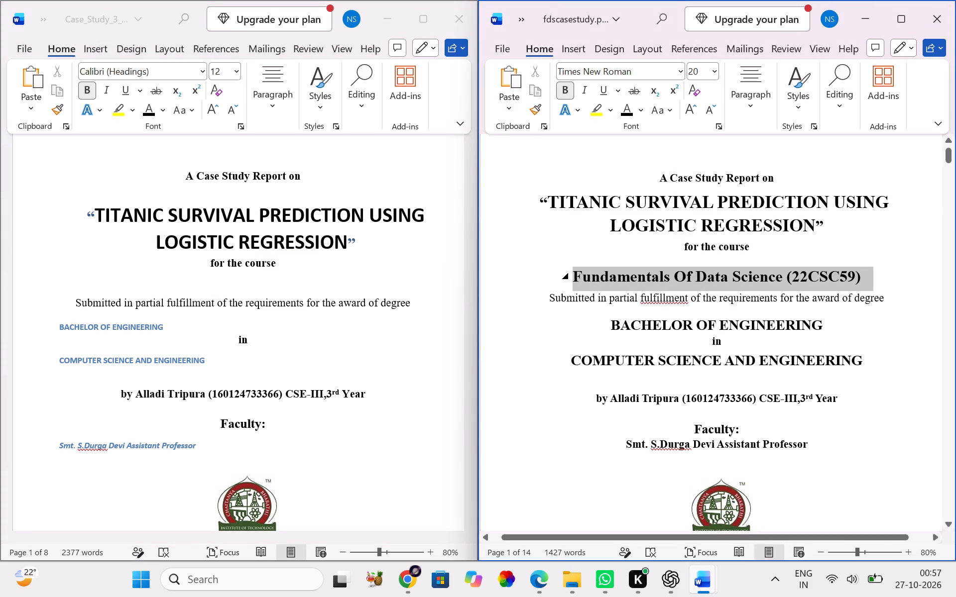
left_click_drag(621, 283, 592, 282)
key("ctrl+c")
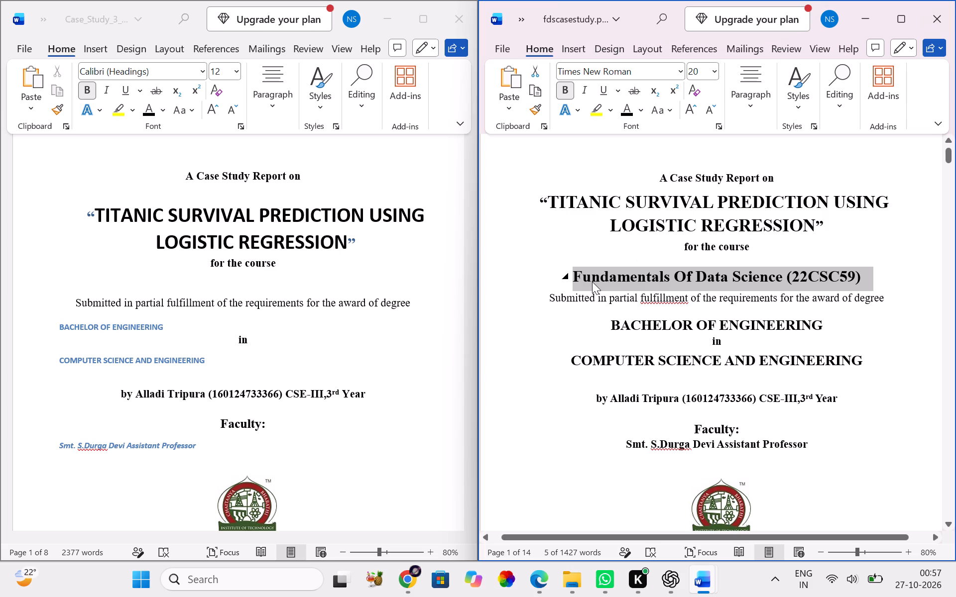
left_click(287, 280)
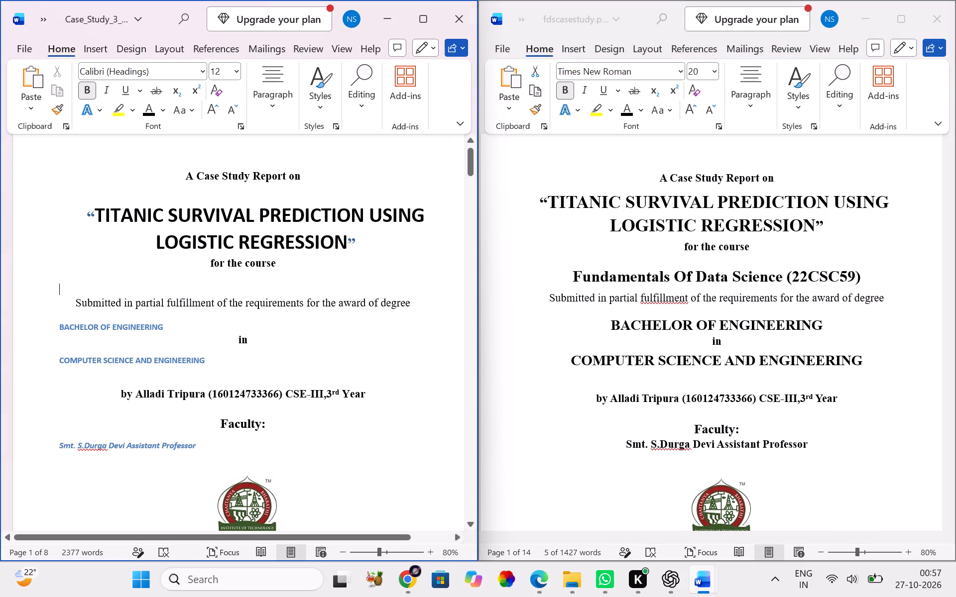
key("ctrl+v")
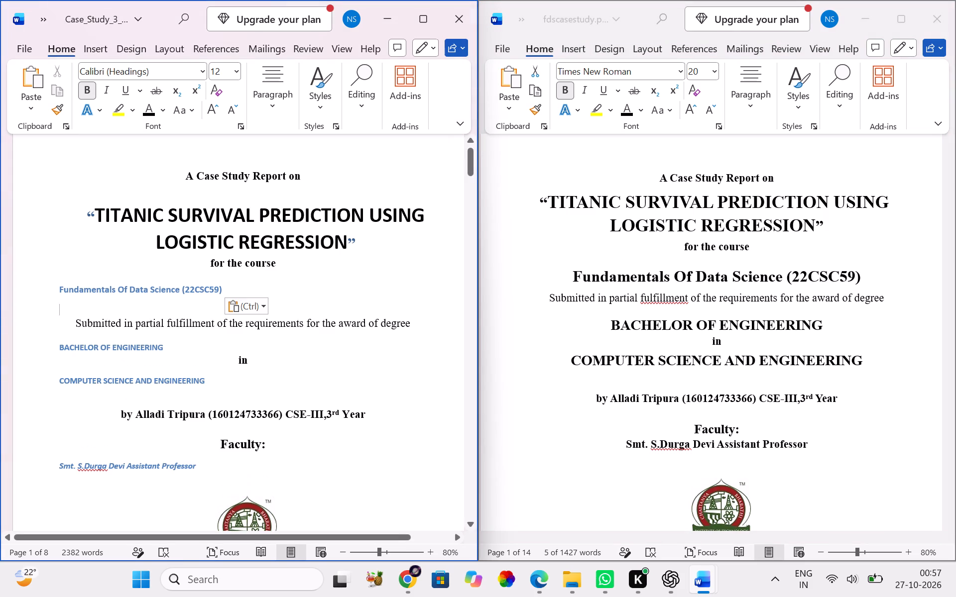
Center all of the text in the Case_Study_3 report.
left_click(271, 93)
left_click(289, 180)
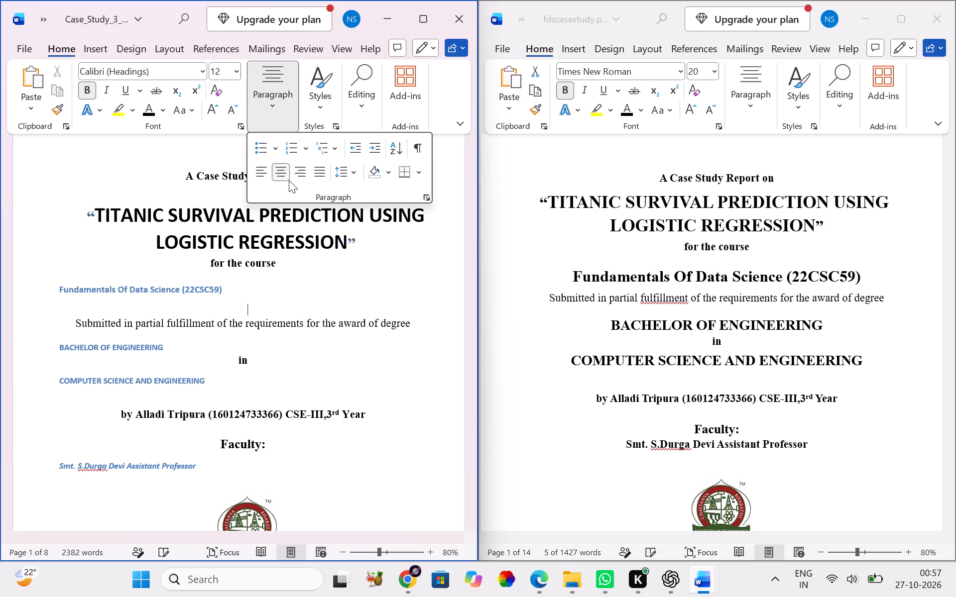
key("ctrl+a")
left_click(70, 242)
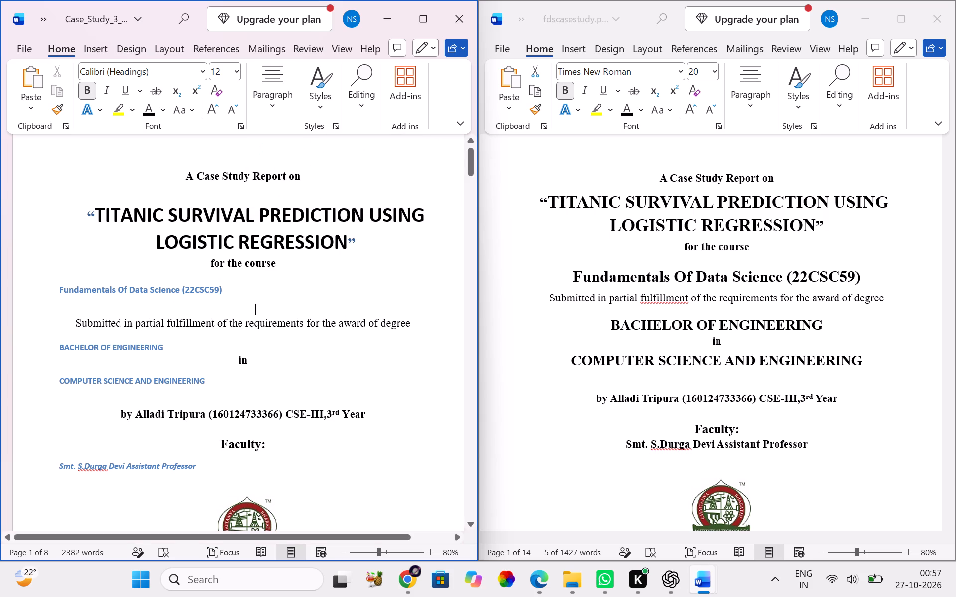
key("ctrl+a")
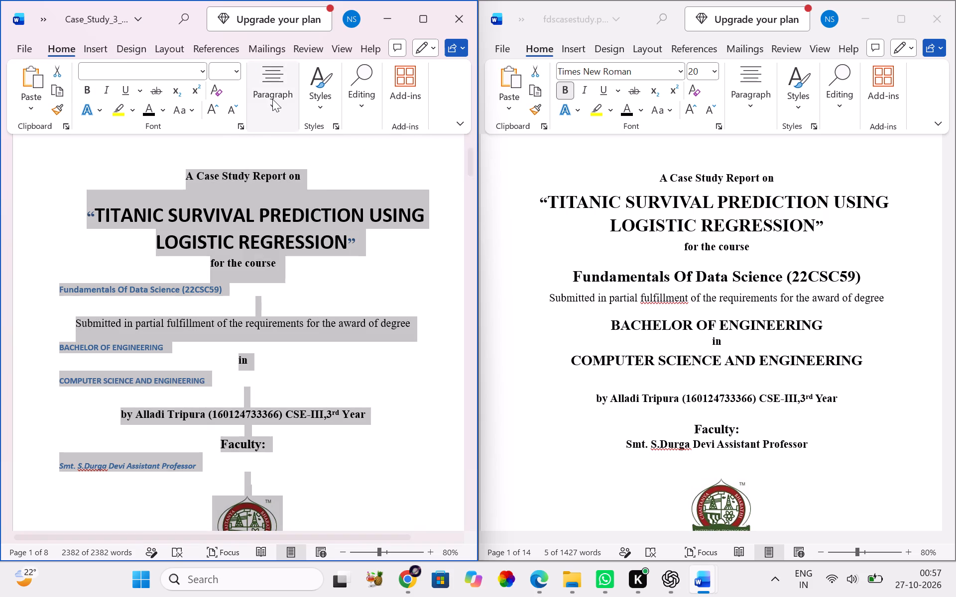
left_click(272, 99)
left_click(289, 179)
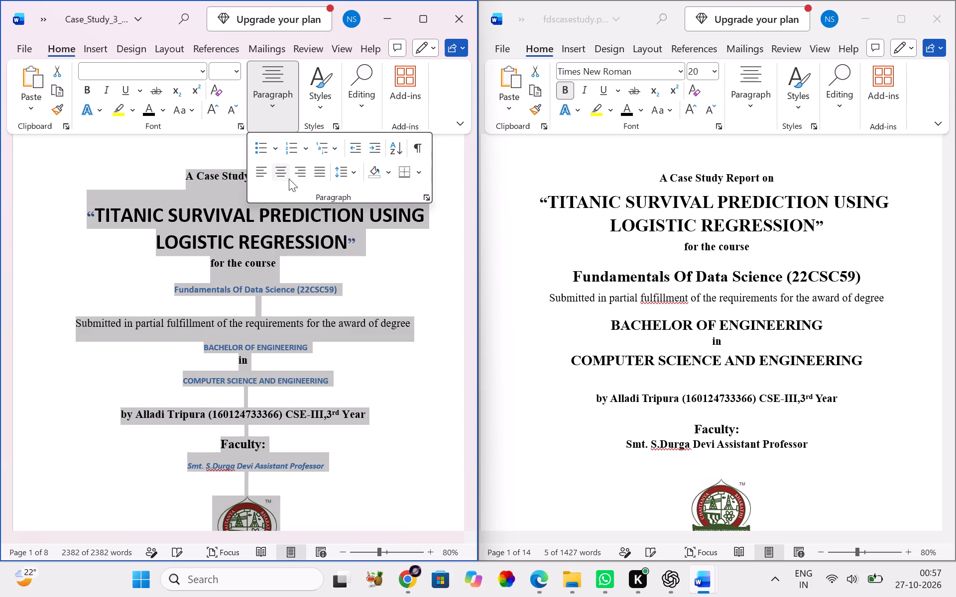
left_click(364, 402)
left_click(383, 260)
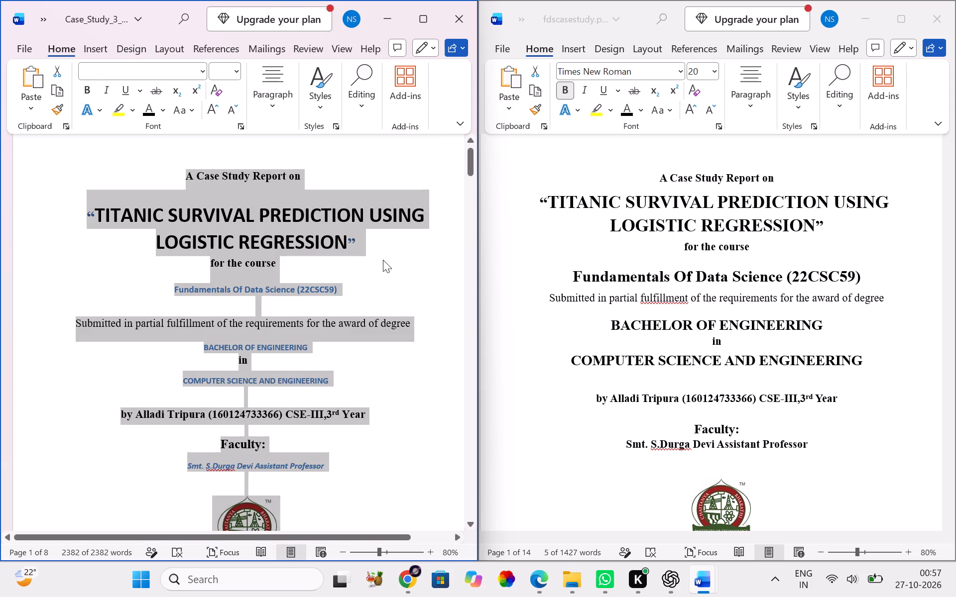
Make the heading Fundamentals Of Data Science (22CSC59) in the Case_Study_3 report black and set its font size to 20.
left_click(170, 291)
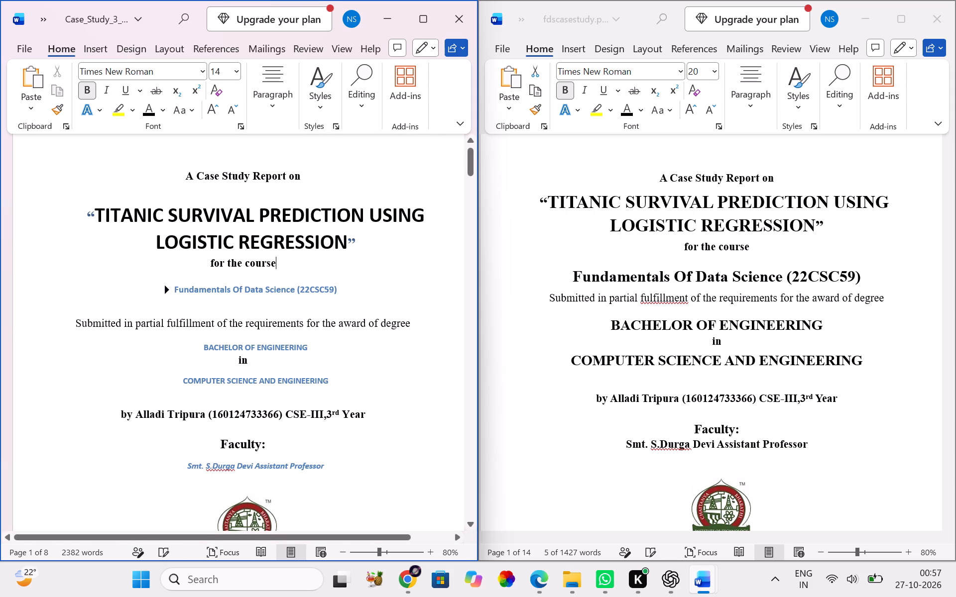
left_click(168, 290)
left_click(168, 290)
left_click(329, 293)
left_click_drag(348, 291, 296, 291)
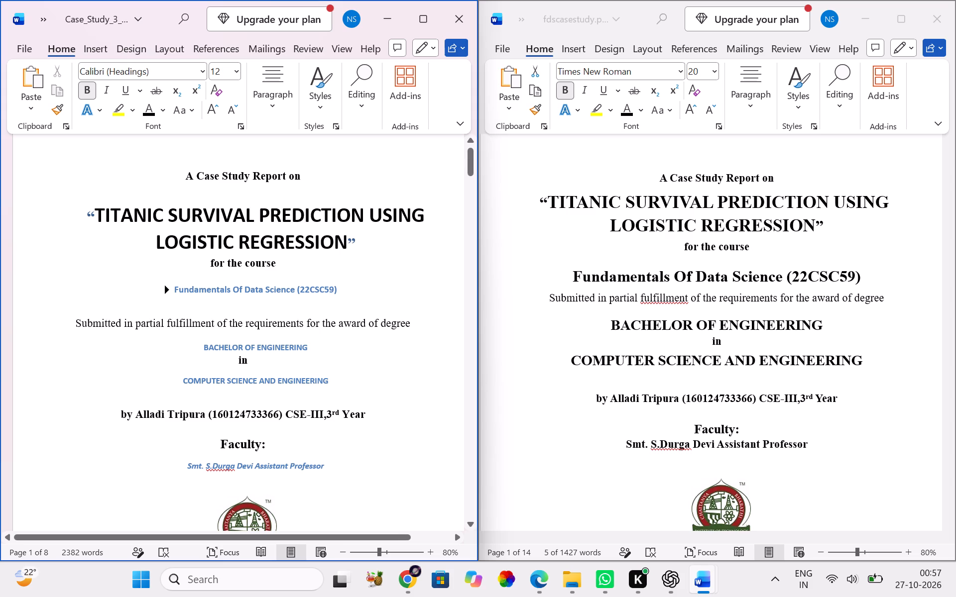
left_click_drag(296, 291, 182, 290)
right_click(182, 290)
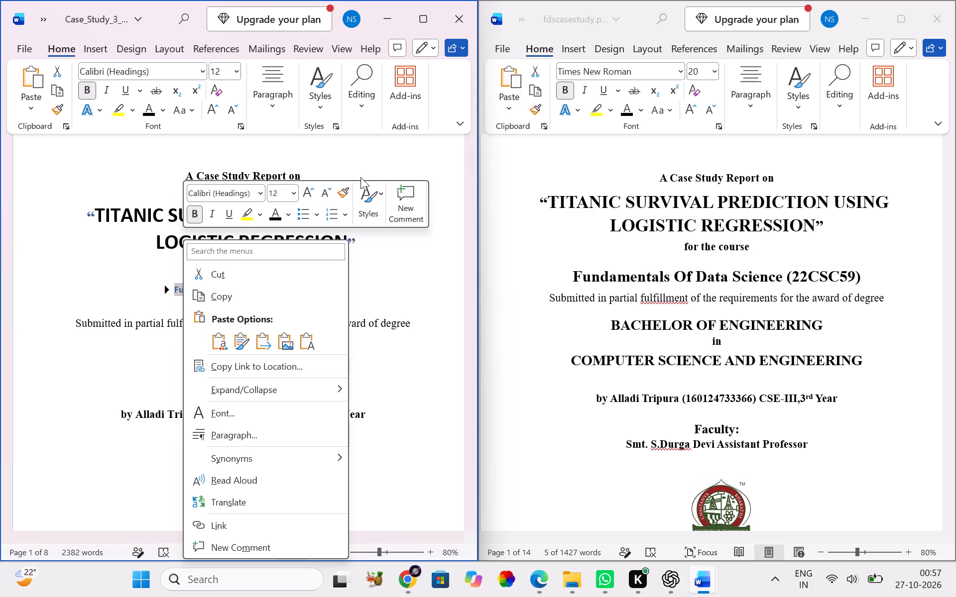
left_click(377, 202)
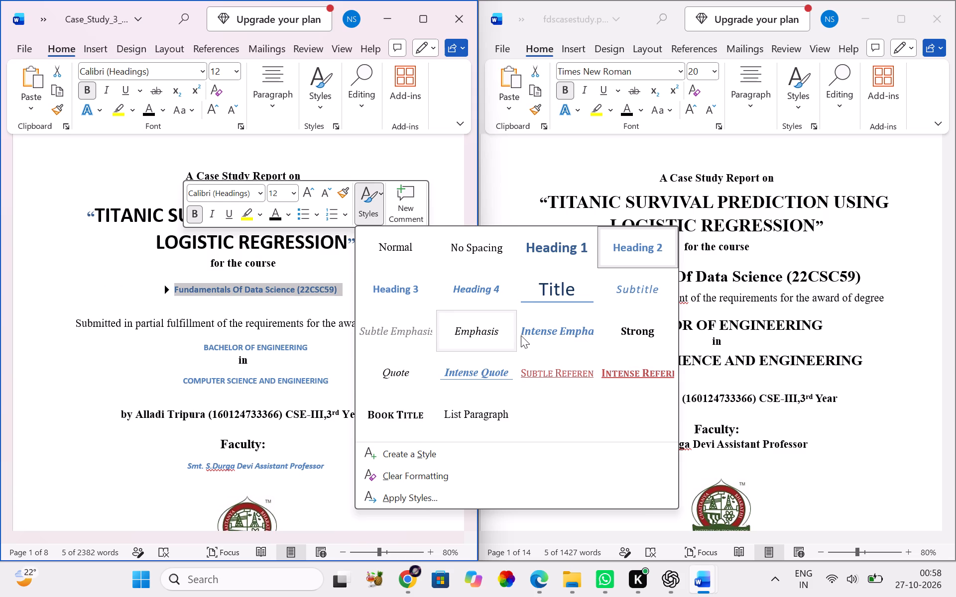
key("shift+super+s")
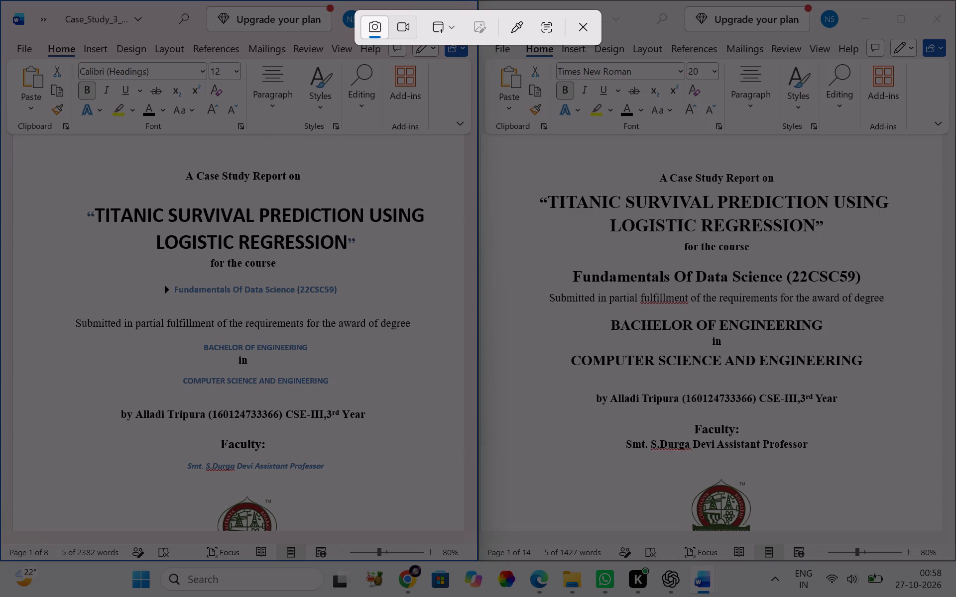
left_click(581, 39)
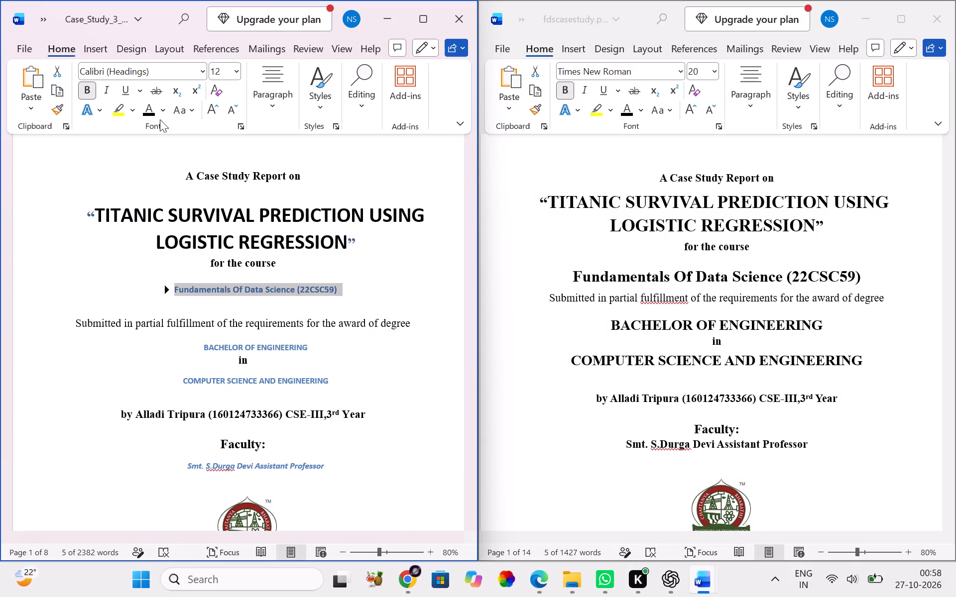
left_click(151, 114)
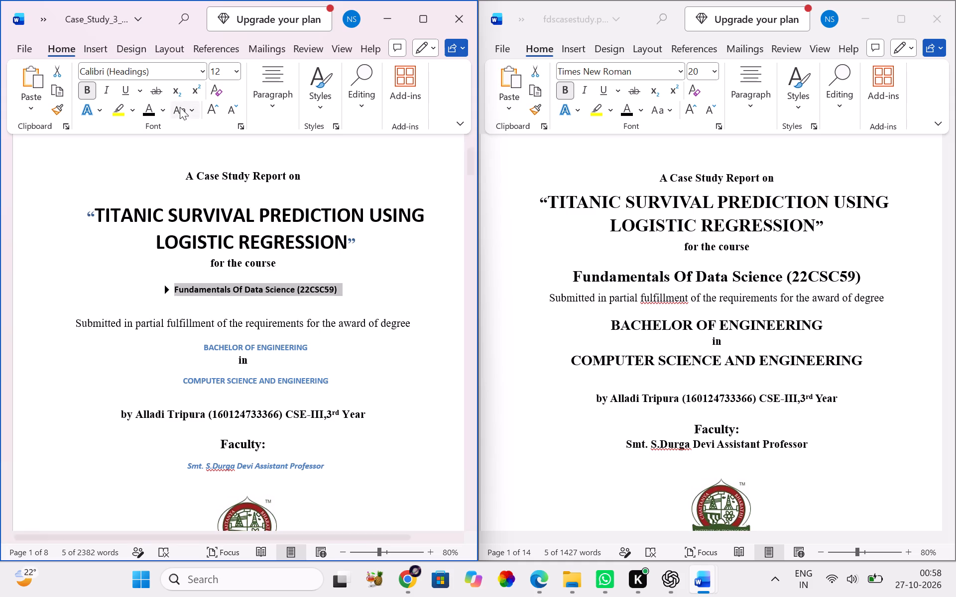
left_click(235, 76)
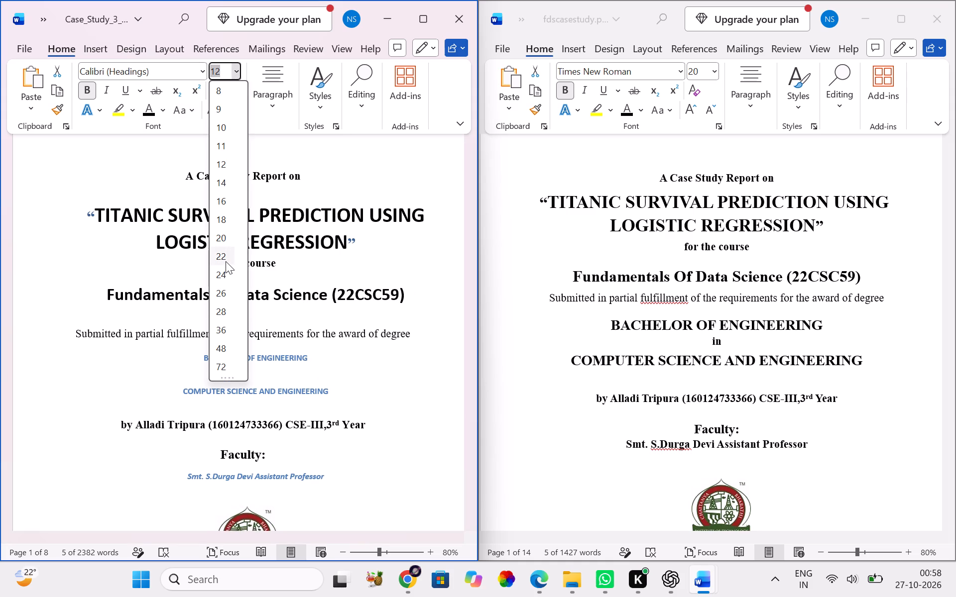
left_click(234, 237)
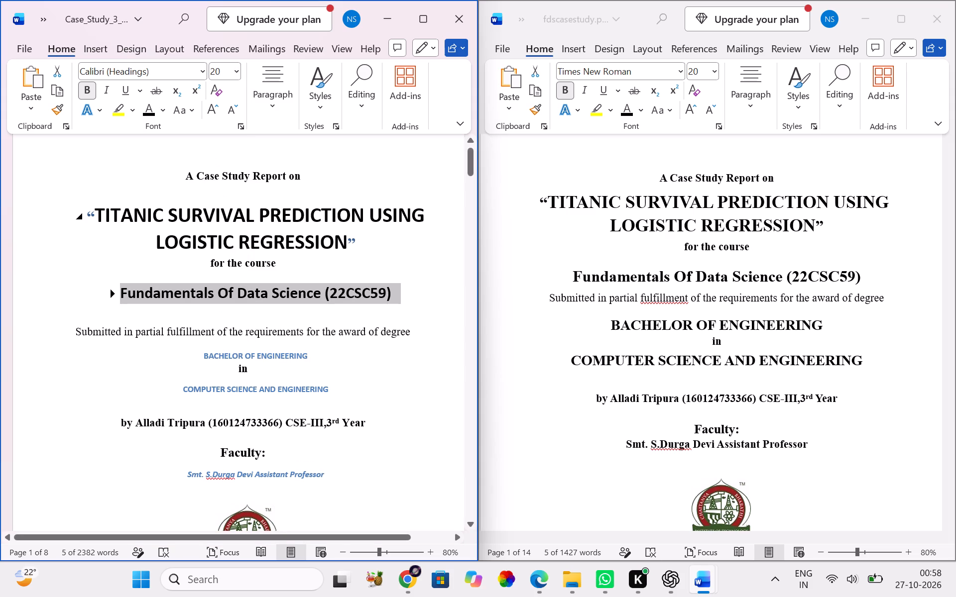
Remove the empty line between the Fundamentals Of Data Science (22CSC59) heading and the "Submitted in partial fulfillment" line.
left_click(149, 329)
scroll(291, 380, "down", 1)
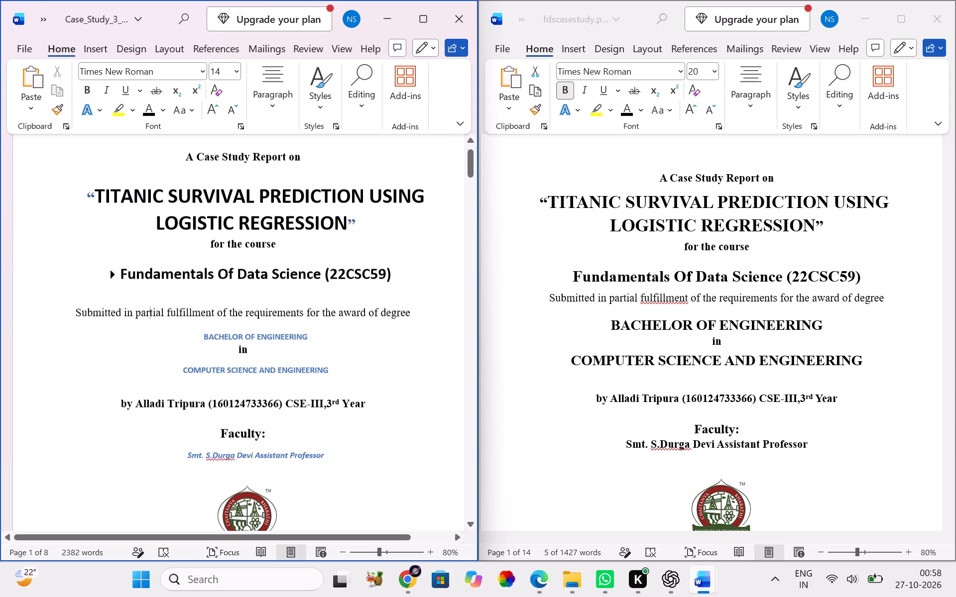
left_click(223, 304)
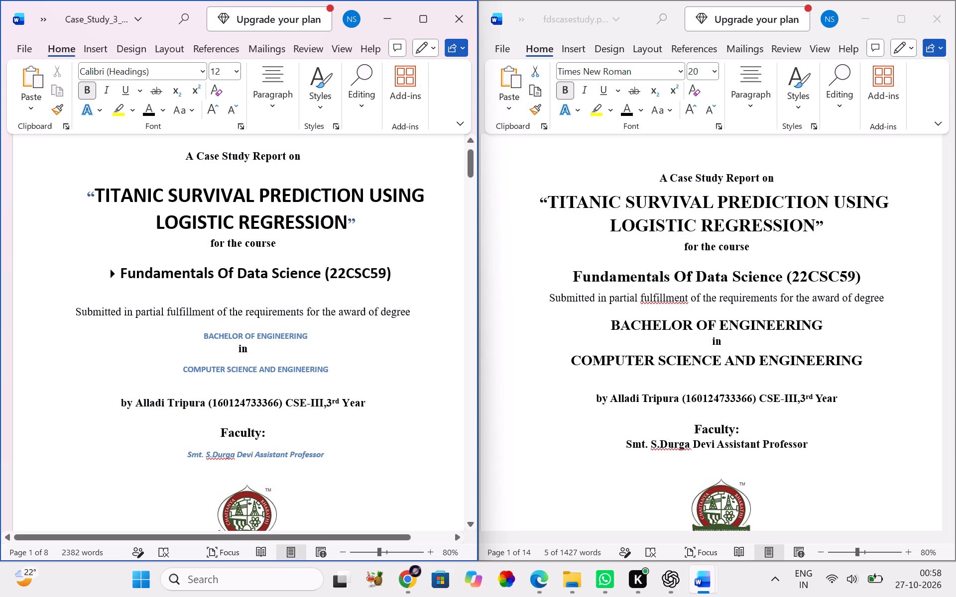
key("BackSpace")
key("BackSpace")
key("BackSpace")
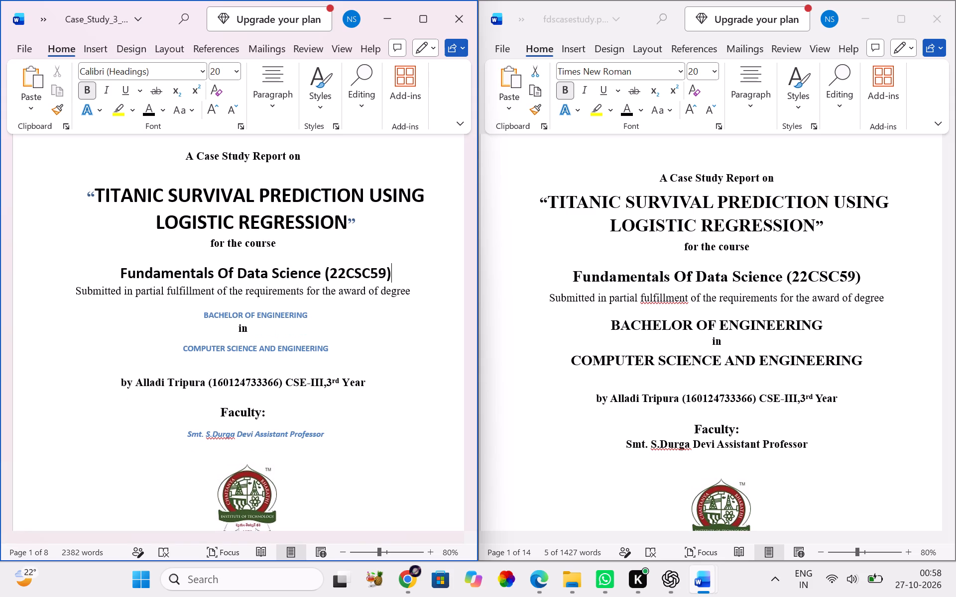
Make the lines from BACHELOR OF ENGINEERING through COMPUTER SCIENCE AND ENGINEERING black with font size 20.
scroll(272, 332, "down", 2)
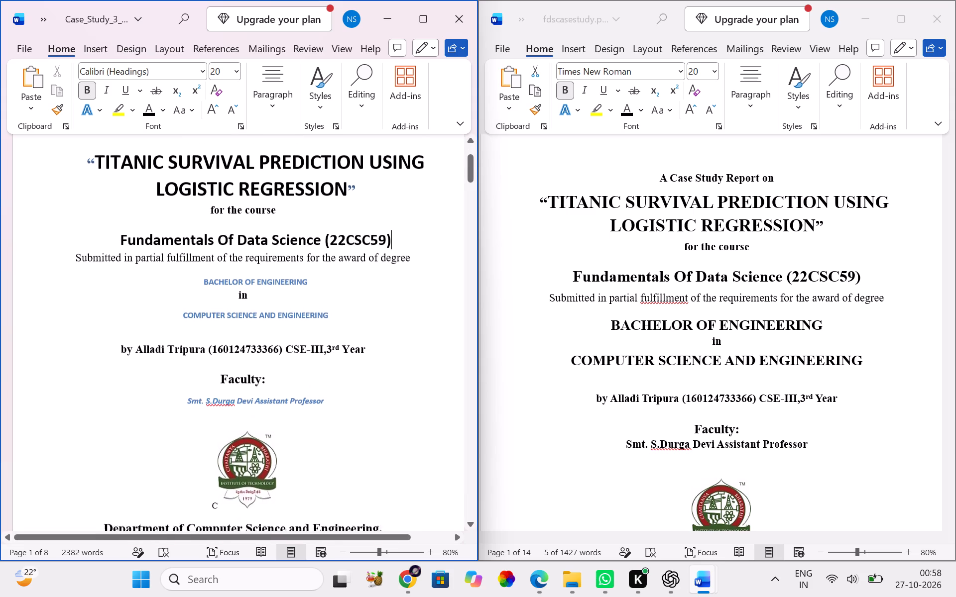
scroll(272, 332, "down", 1)
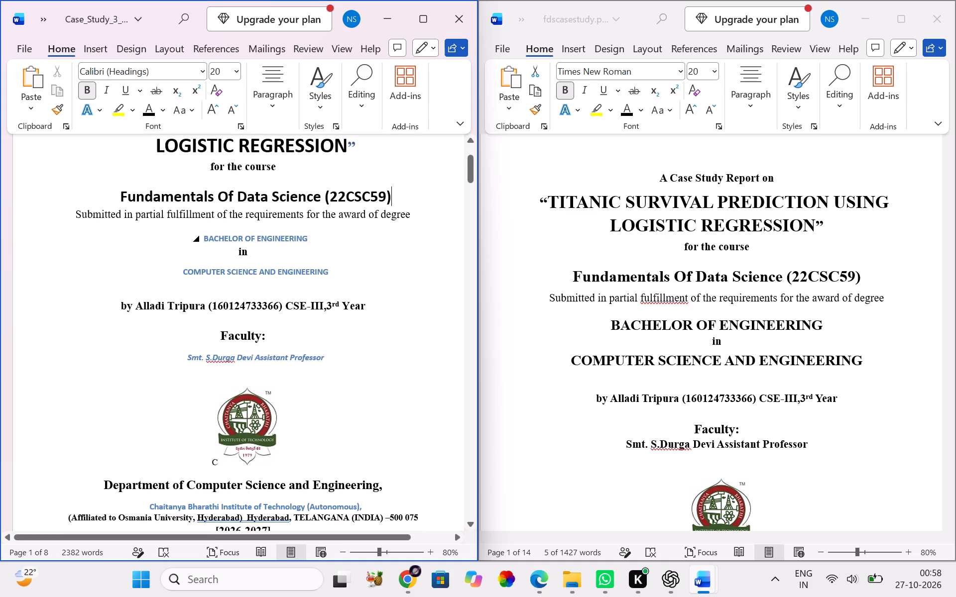
left_click_drag(307, 239, 207, 253)
left_click_drag(207, 253, 207, 256)
left_click_drag(338, 272, 245, 266)
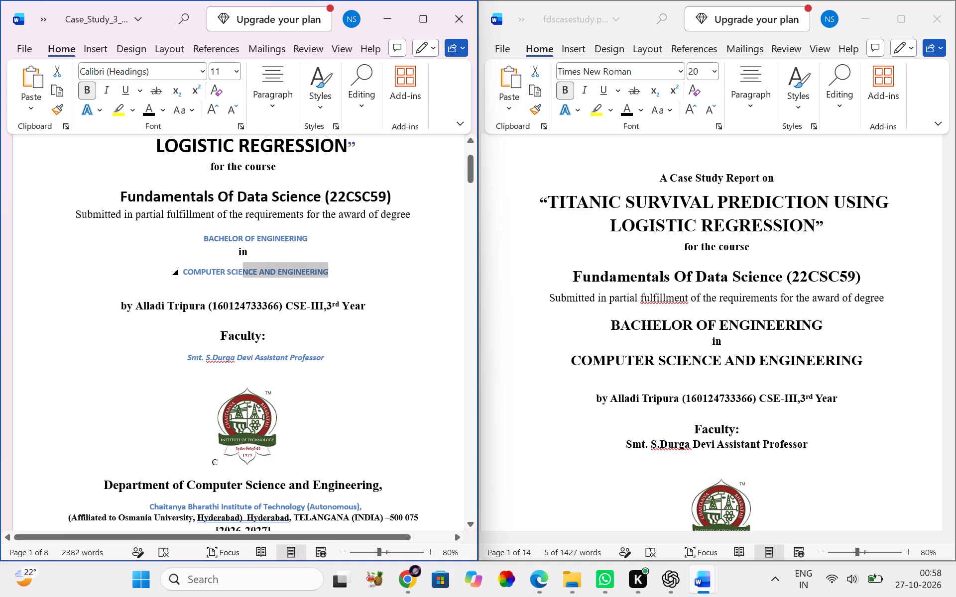
left_click_drag(245, 266, 182, 238)
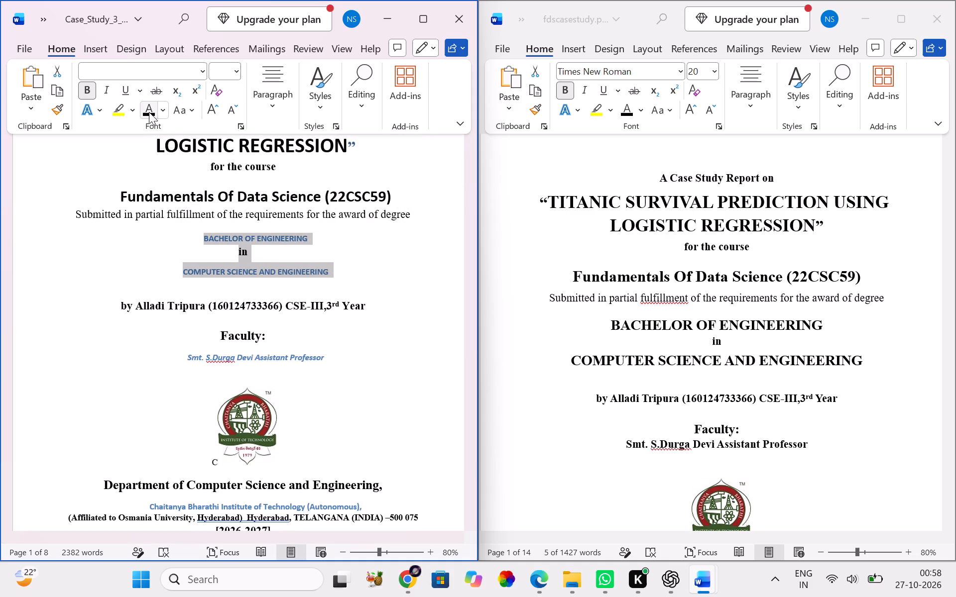
left_click(149, 112)
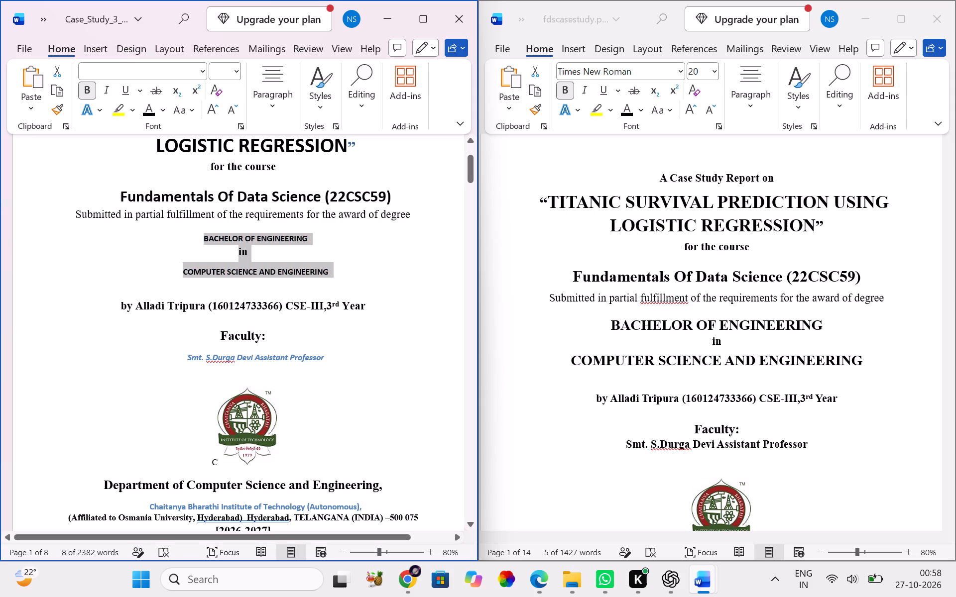
left_click(234, 77)
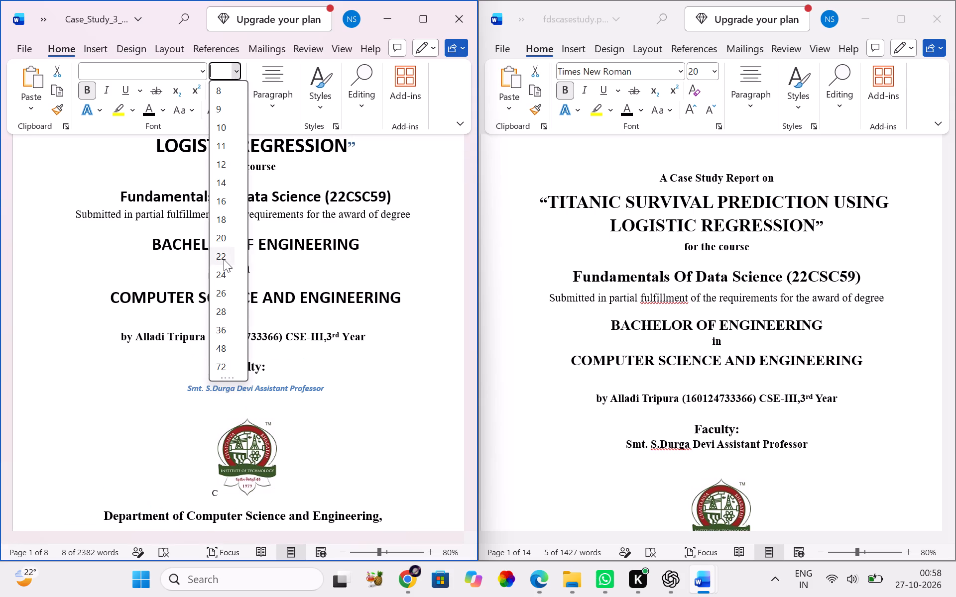
left_click(225, 224)
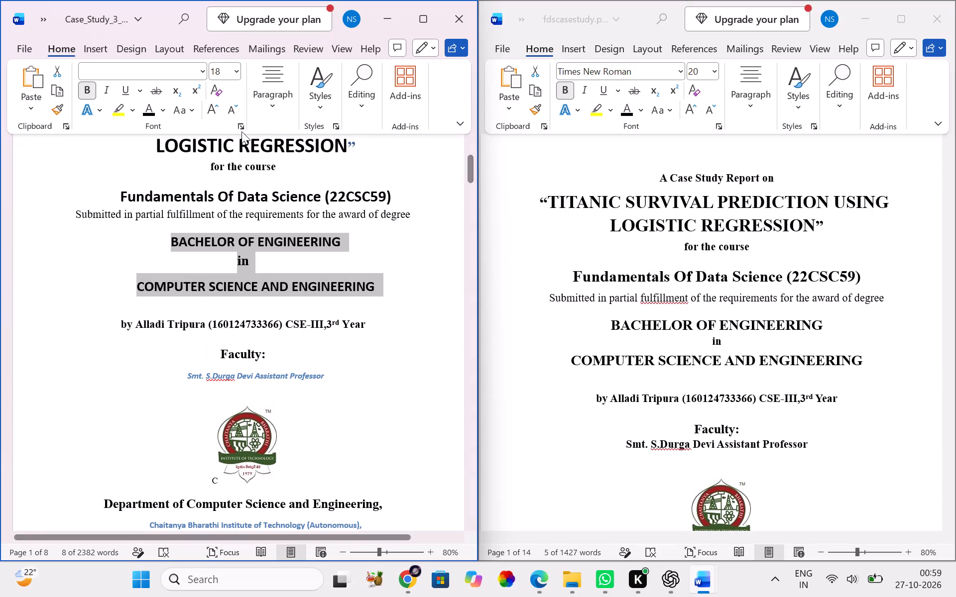
left_click(236, 72)
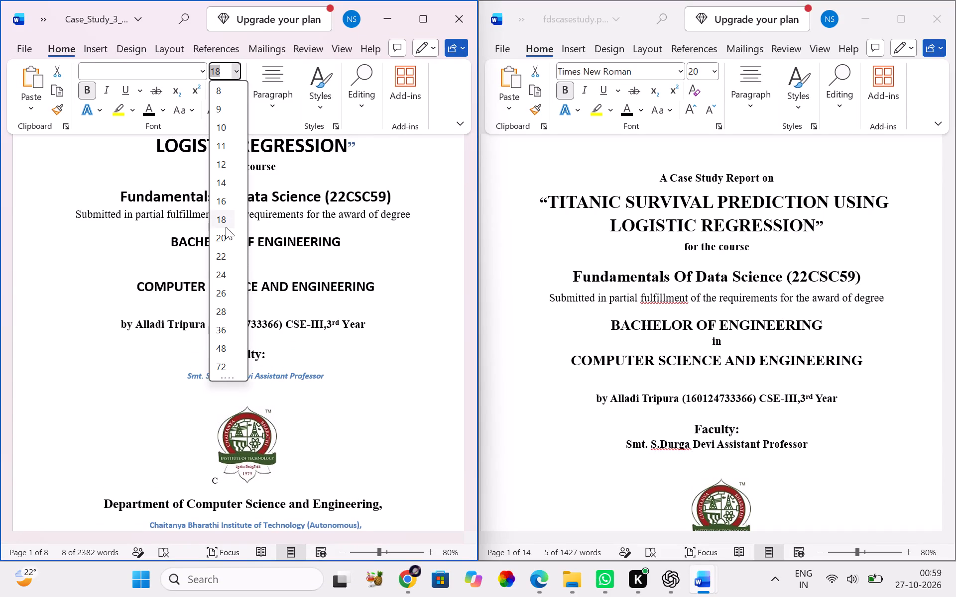
left_click(226, 235)
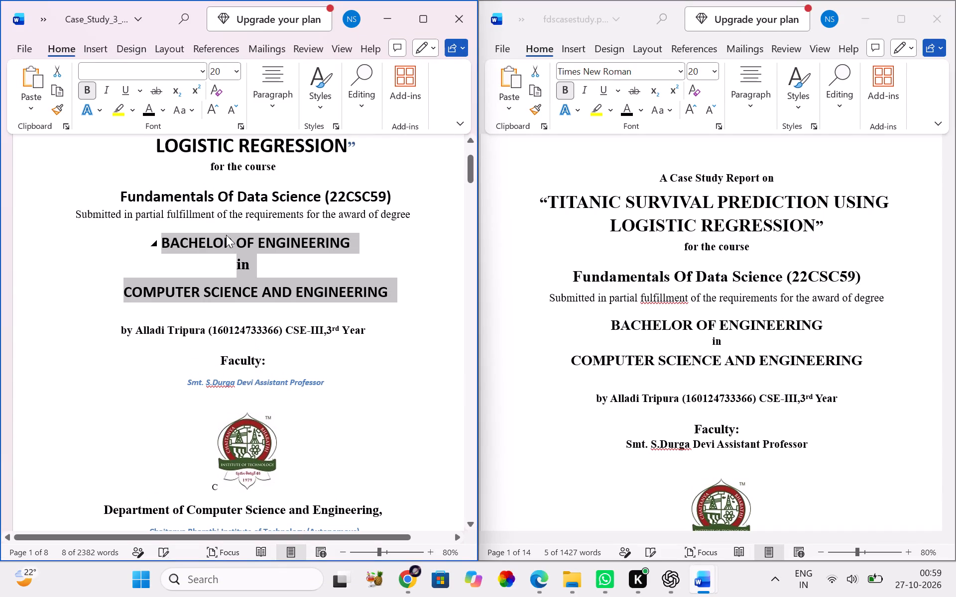
Set the font size of the word "in" between BACHELOR OF ENGINEERING and COMPUTER SCIENCE AND ENGINEERING to 14.
left_click(258, 256)
left_click_drag(250, 262, 241, 264)
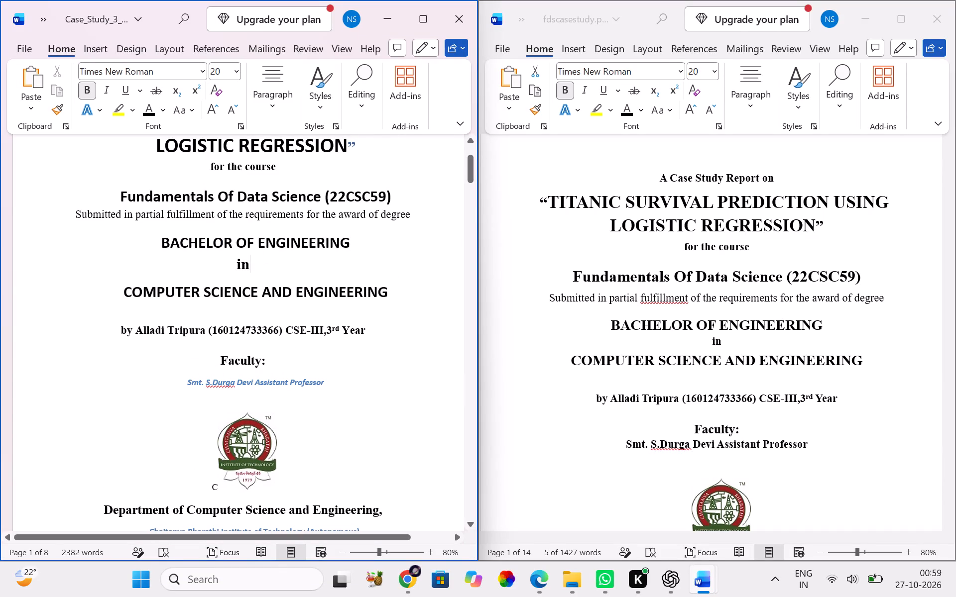
left_click_drag(241, 264, 232, 265)
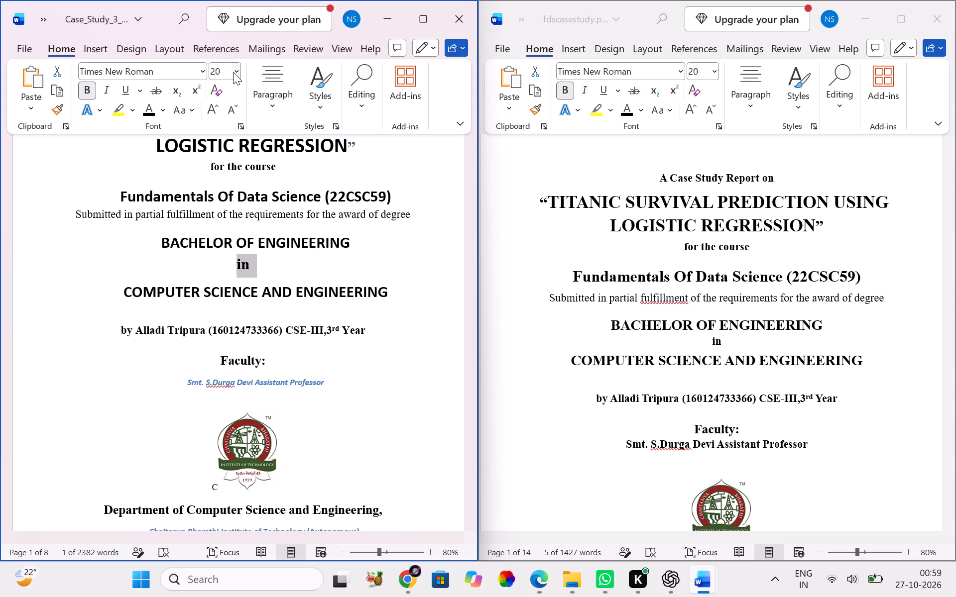
left_click(233, 72)
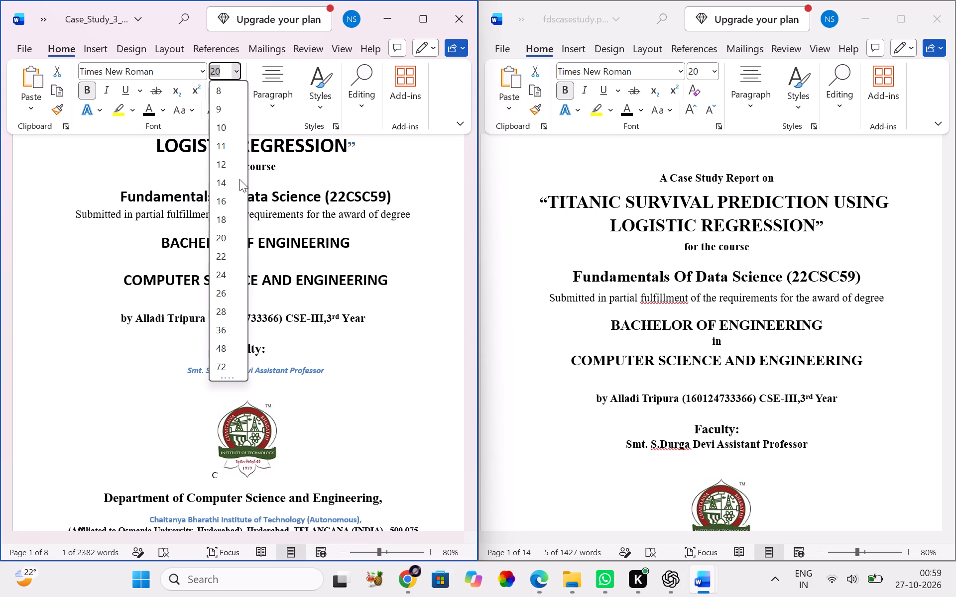
left_click(224, 239)
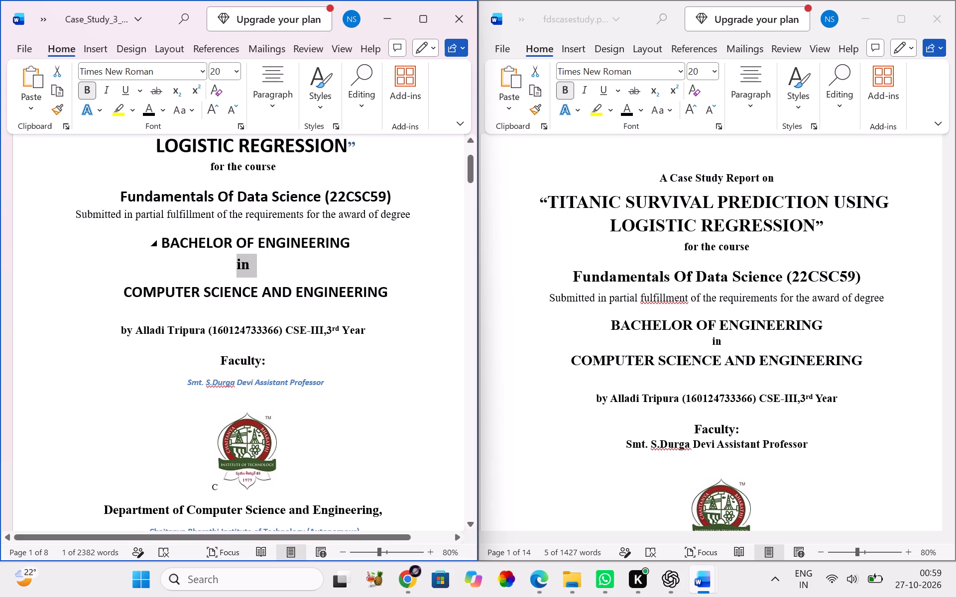
left_click(238, 65)
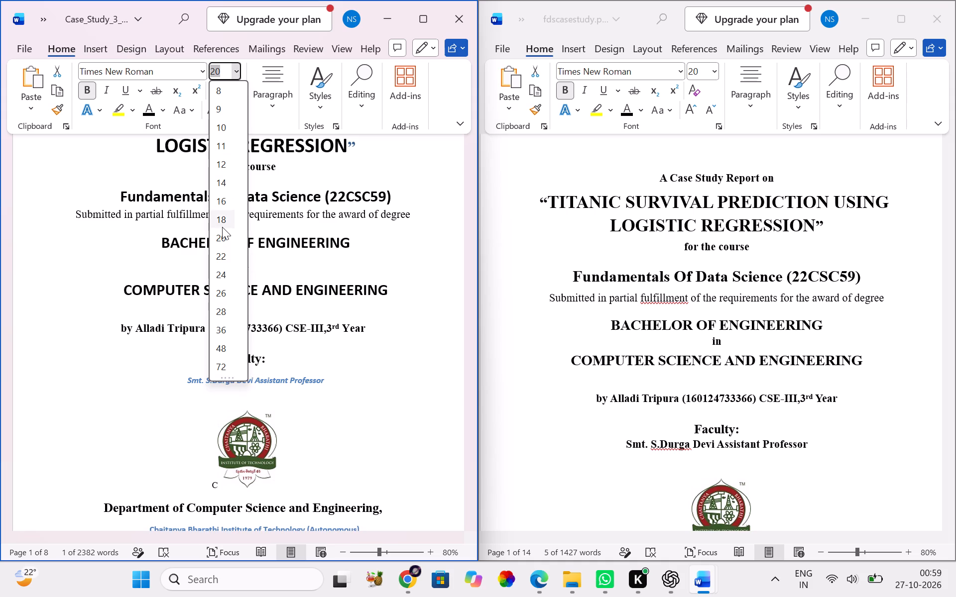
left_click(223, 200)
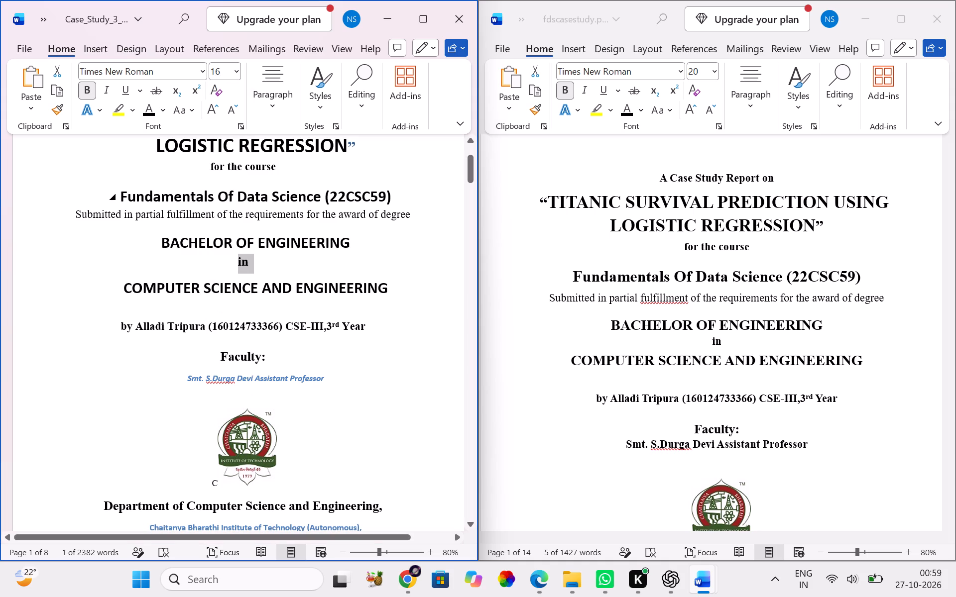
left_click(237, 71)
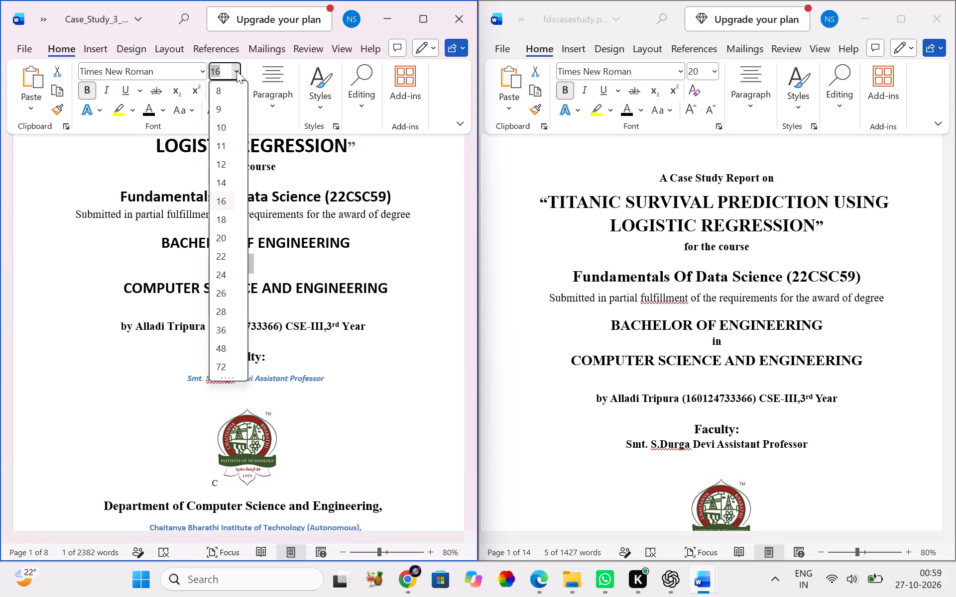
left_click(220, 181)
Remove the friend's name from the "by" line of the Case_Study_3 title page, keeping the rest of the line.
scroll(375, 328, "down", 1)
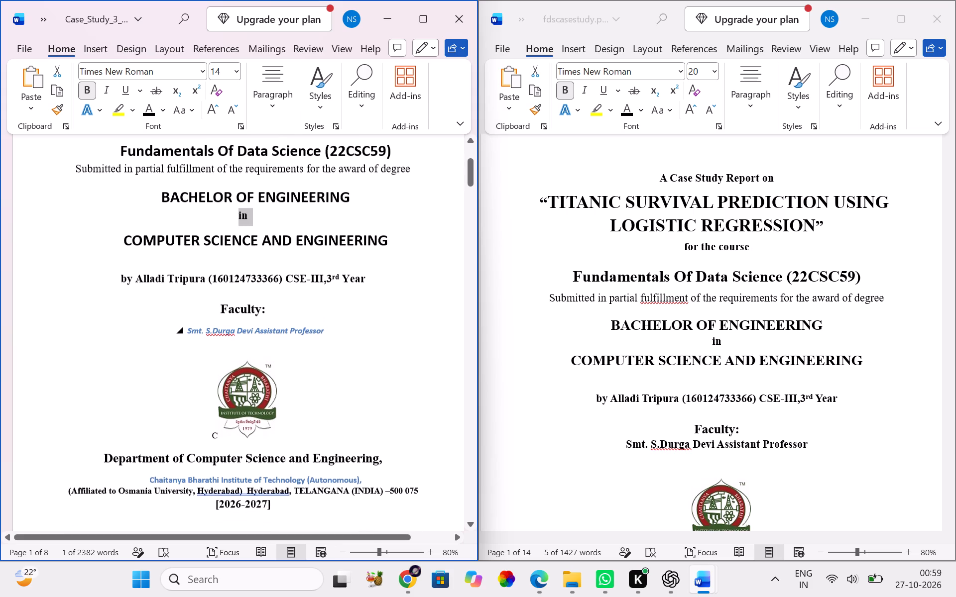
left_click(138, 282)
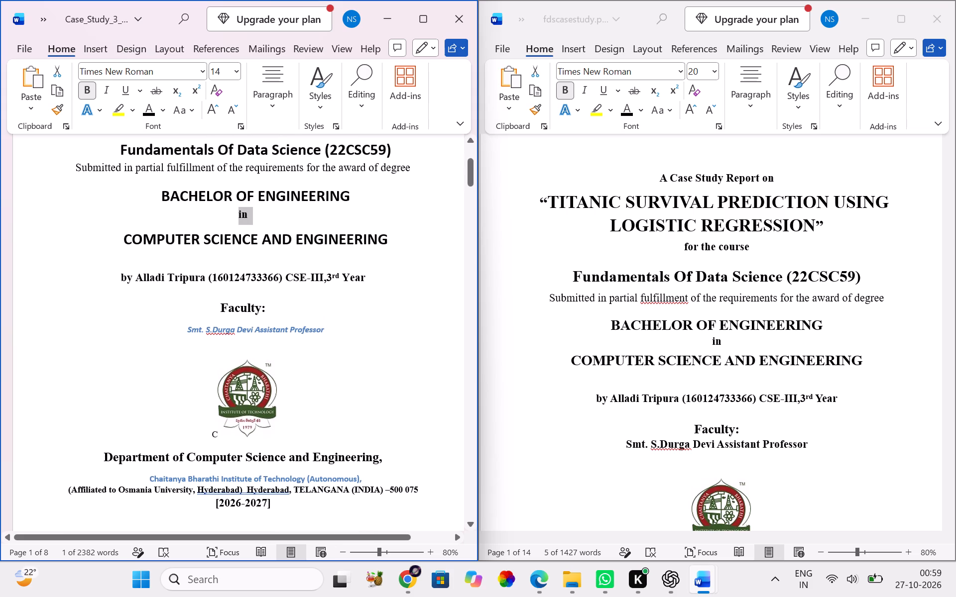
left_click(202, 275)
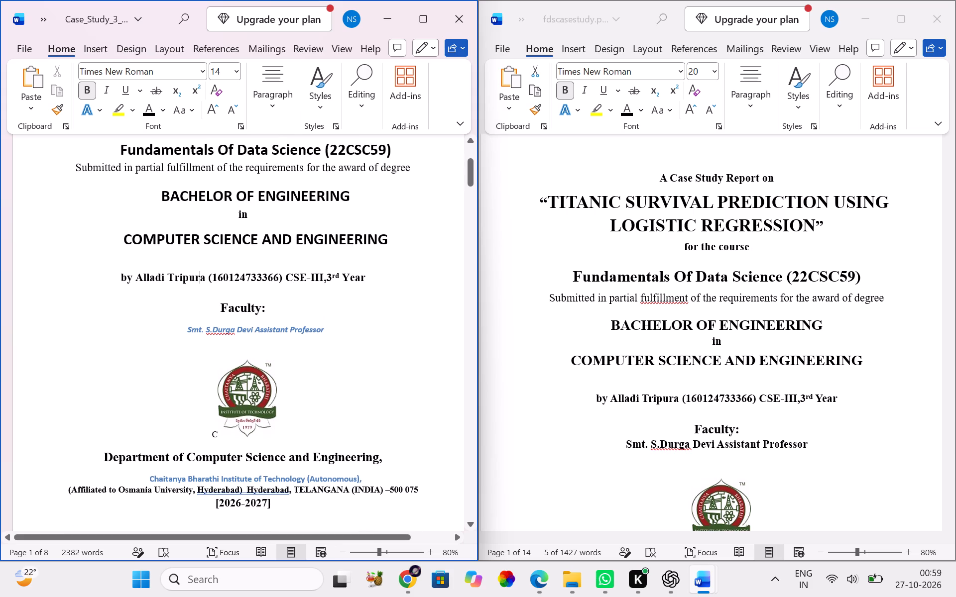
key("Right")
key("BackSpace")
key("BackSpace")
key("BackSpace")
key("BackSpace")
key("BackSpace")
key("BackSpace")
key("BackSpace")
key("BackSpace")
key("BackSpace")
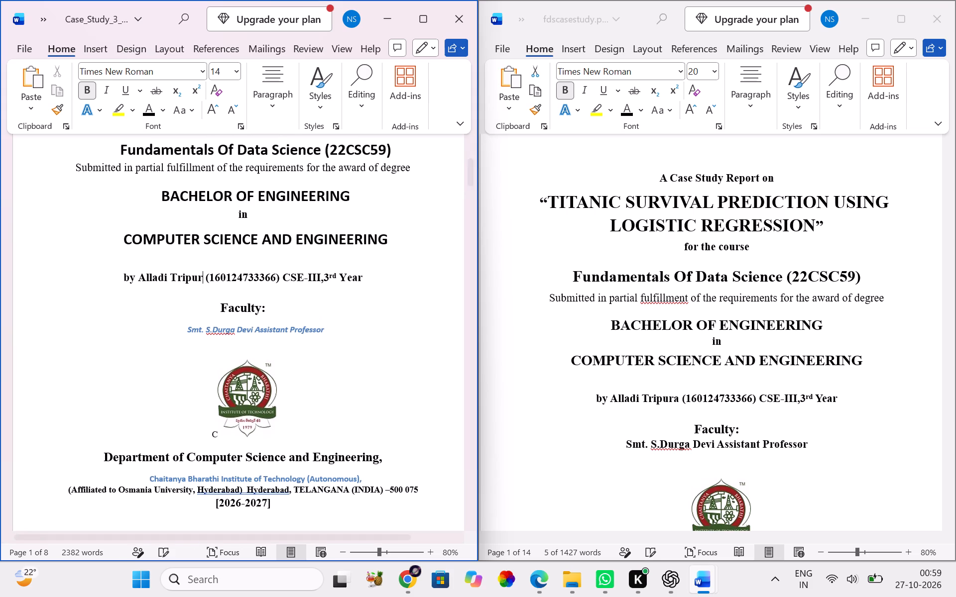
key("BackSpace")
key("BackSpace")
key("BackSpace")
key("BackSpace")
key("BackSpace")
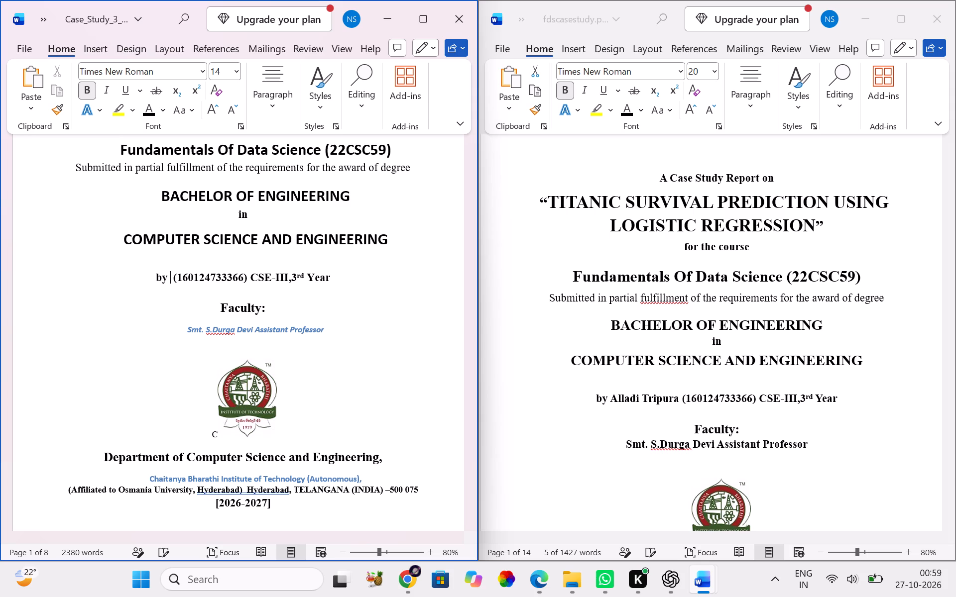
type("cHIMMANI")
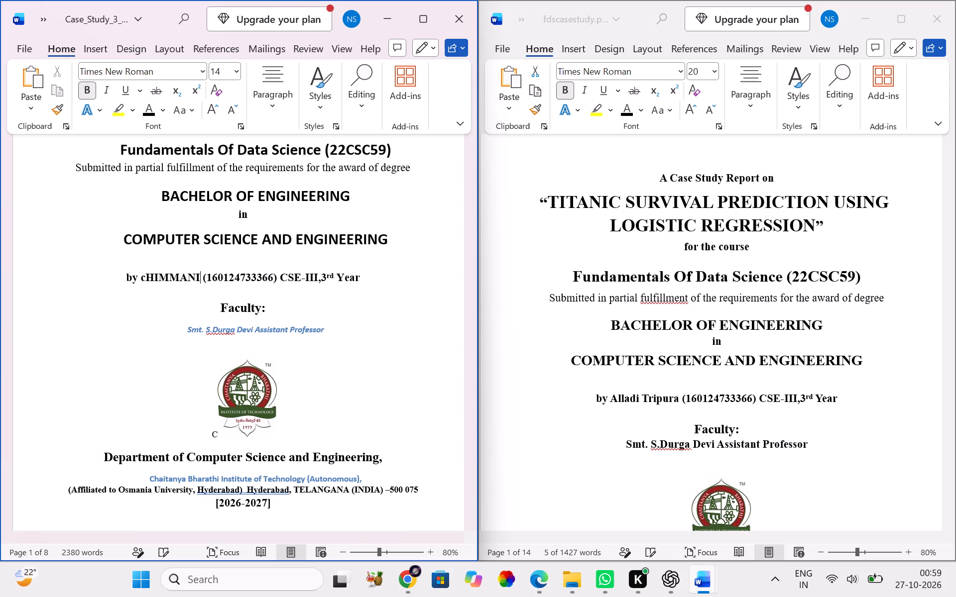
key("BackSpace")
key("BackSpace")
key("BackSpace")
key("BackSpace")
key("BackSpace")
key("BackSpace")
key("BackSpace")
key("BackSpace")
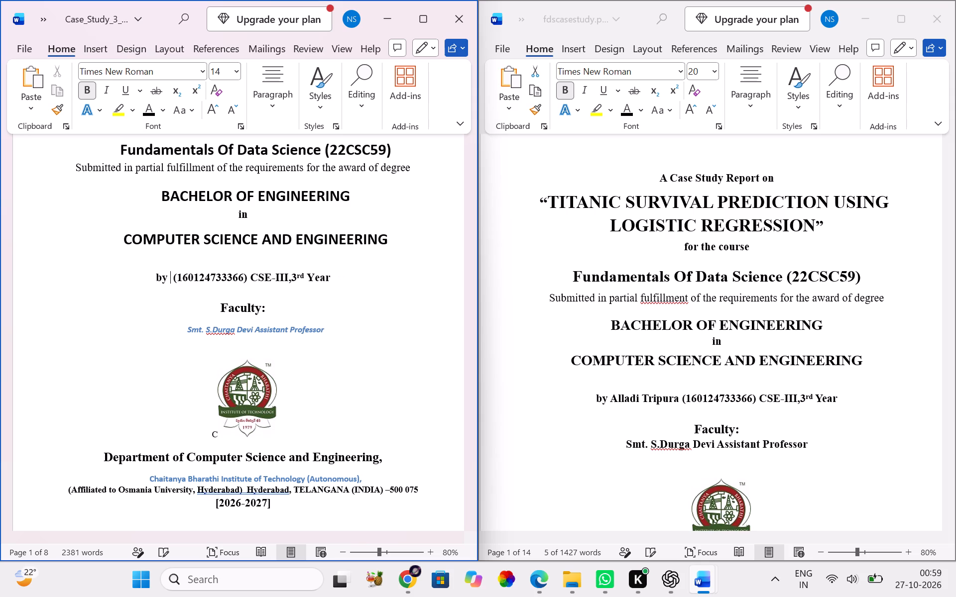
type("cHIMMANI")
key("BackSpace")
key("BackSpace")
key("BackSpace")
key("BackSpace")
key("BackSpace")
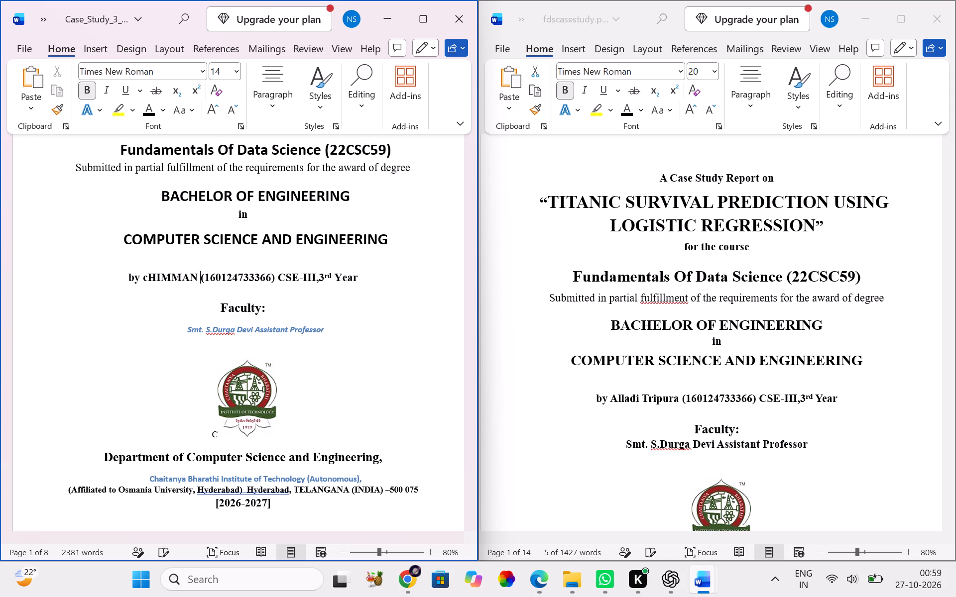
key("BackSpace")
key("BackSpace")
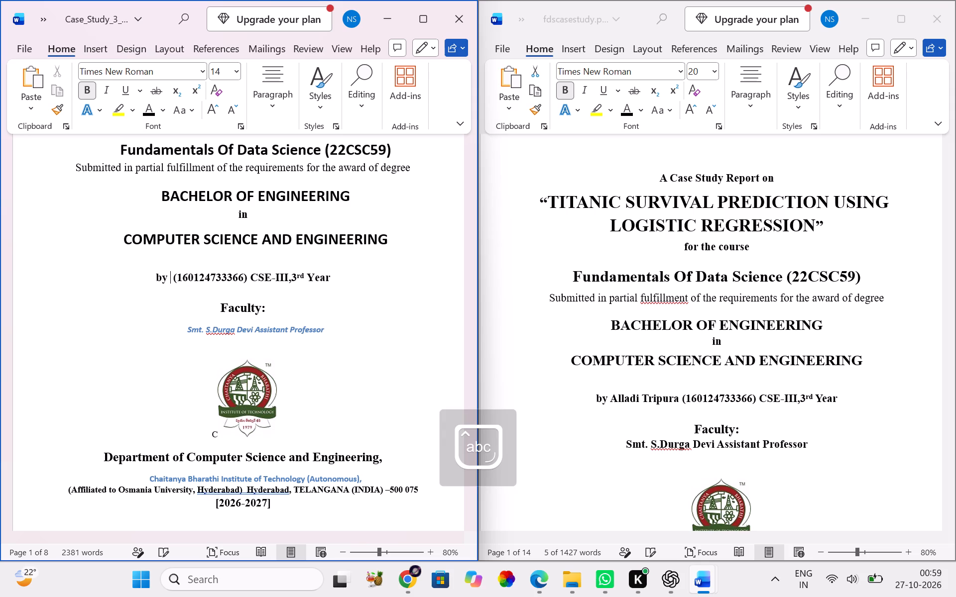
Enter the report author's own name after "by" on the Case_Study_3 title page.
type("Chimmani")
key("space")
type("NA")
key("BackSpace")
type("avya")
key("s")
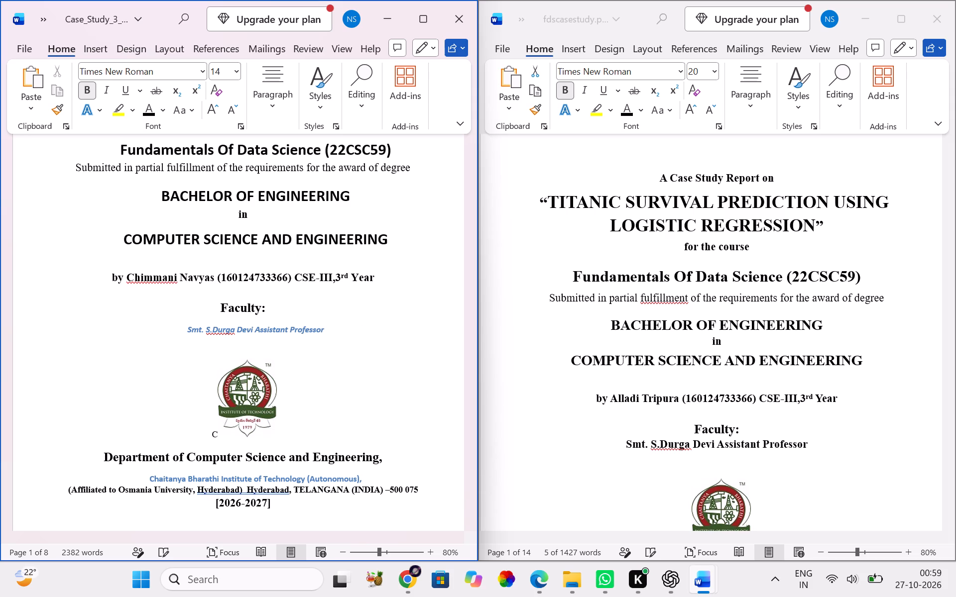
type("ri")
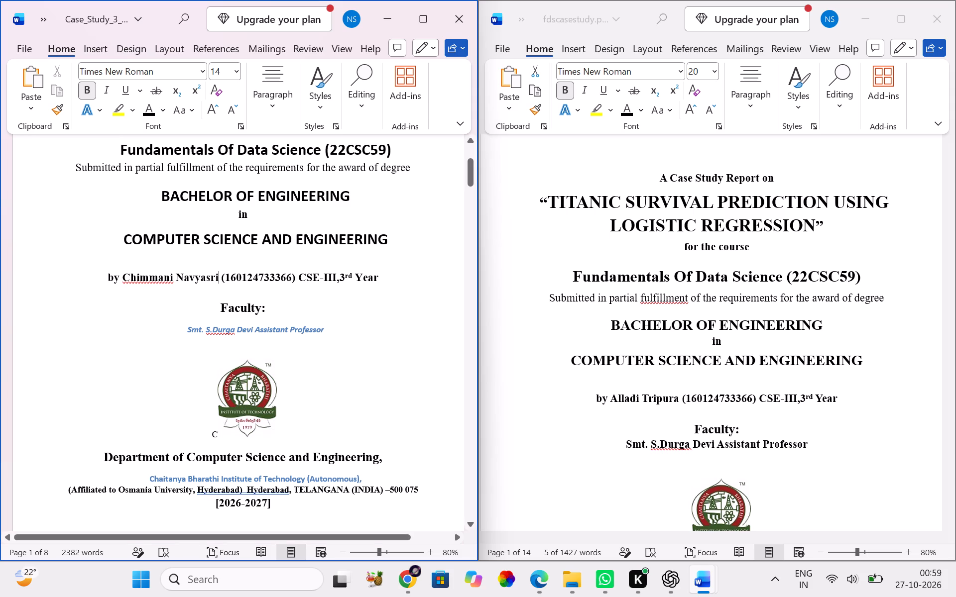
Replace the last two digits of the roll number in the "by" line with those of the report author.
left_click(295, 276)
key("Left")
key("BackSpace")
key("BackSpace")
type("71")
Remove the italics from the Assistant Professor line under Faculty, make it black and set its font size to 16.
scroll(263, 297, "down", 1)
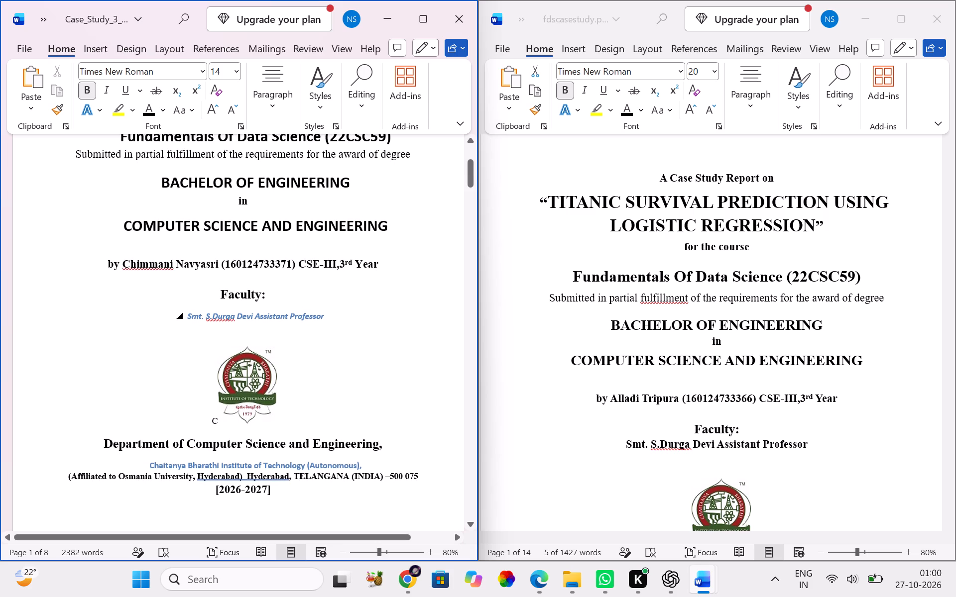
left_click_drag(334, 315, 165, 309)
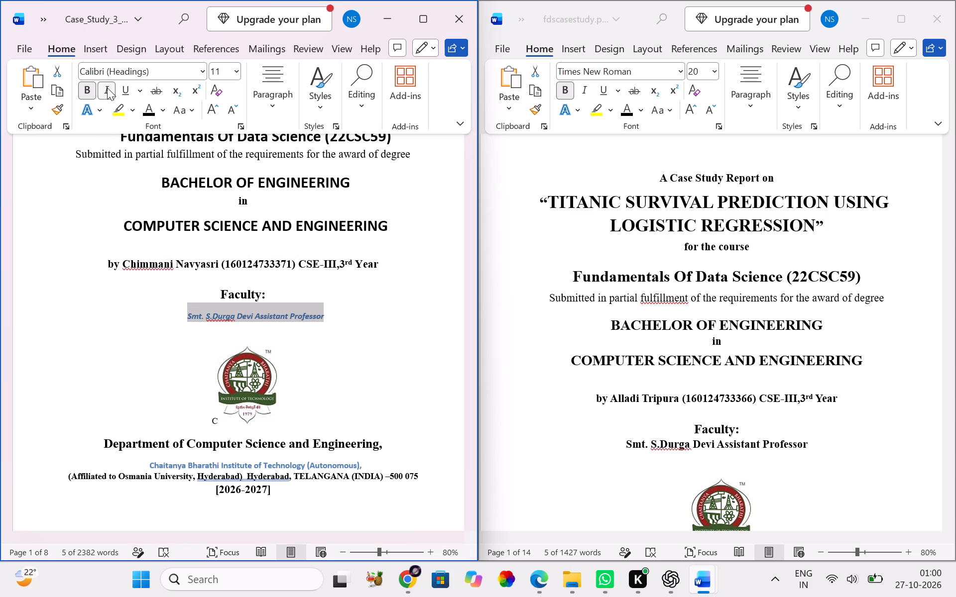
left_click(107, 88)
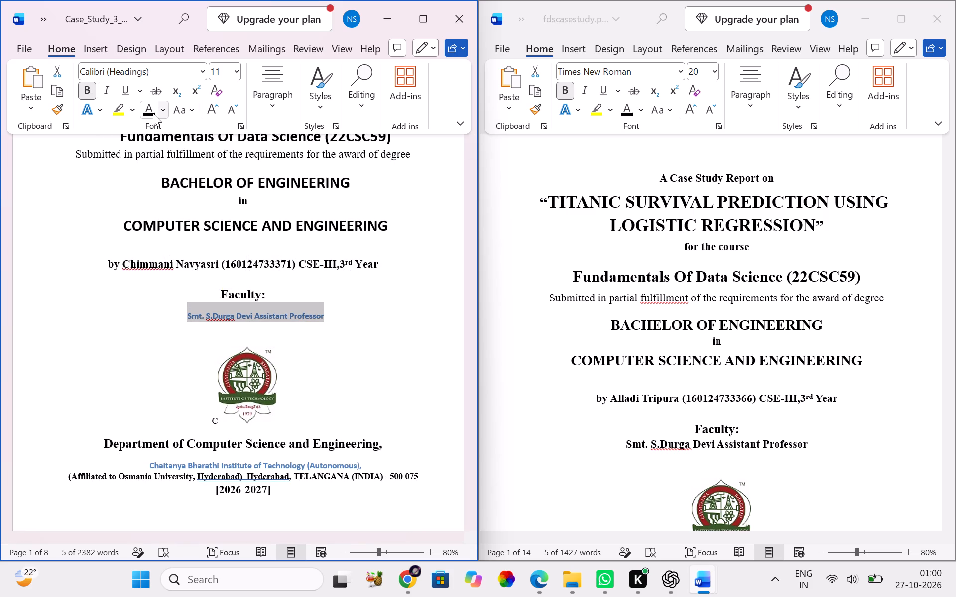
left_click(153, 113)
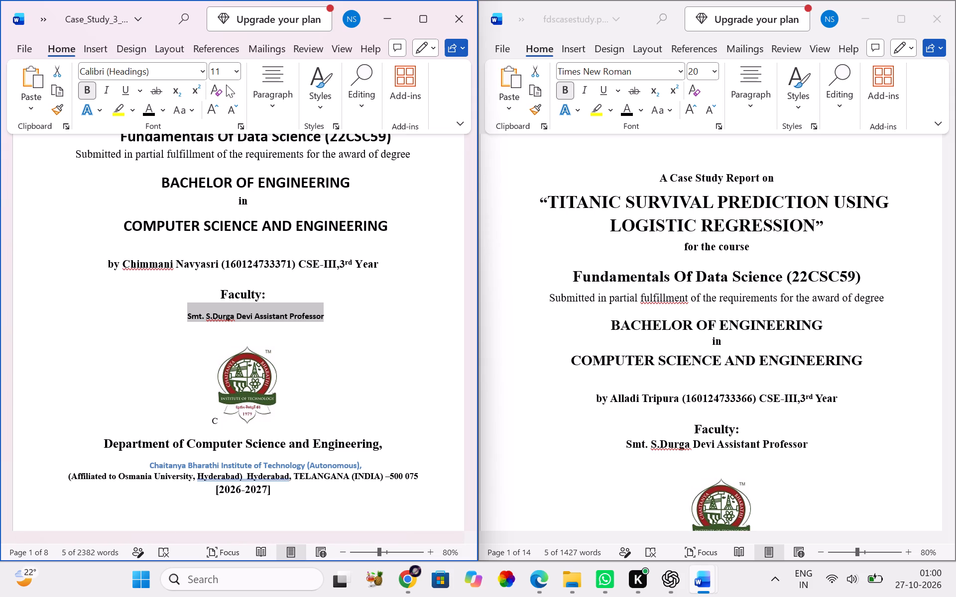
left_click(236, 70)
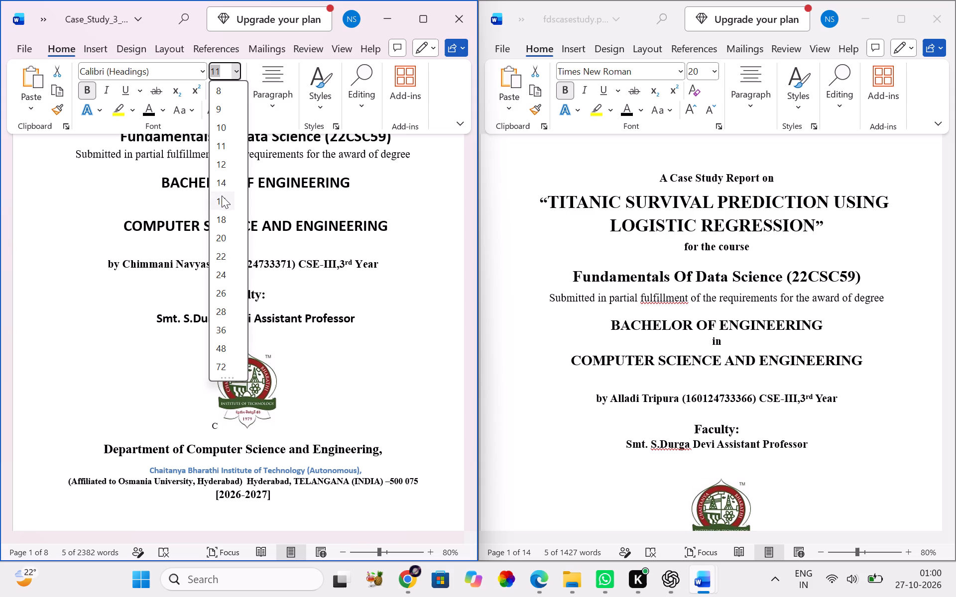
left_click(222, 196)
Delete the stray letter C beside the institute logo on the Case_Study_3 title page.
scroll(305, 318, "down", 1)
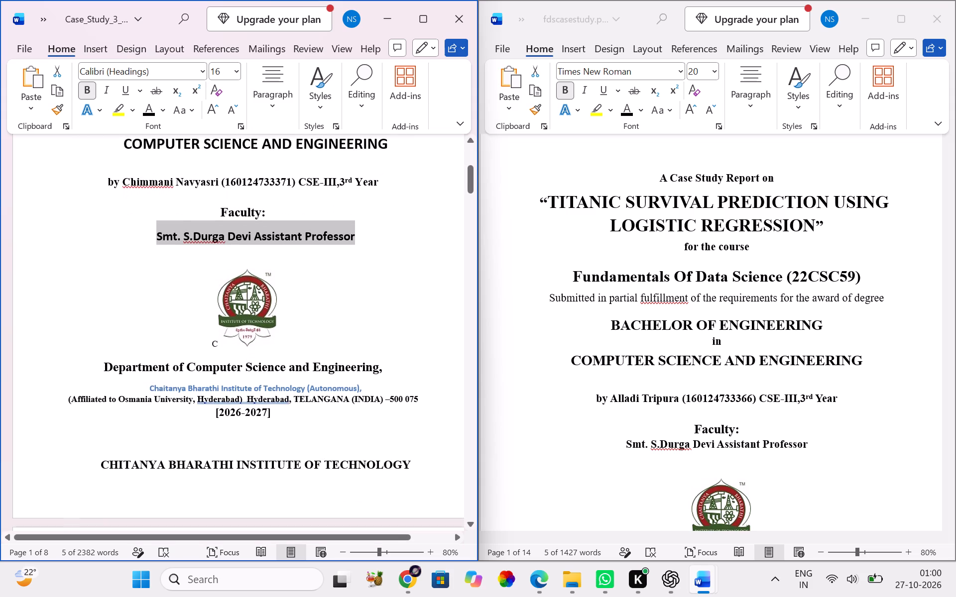
scroll(305, 318, "down", 1)
scroll(716, 392, "down", 1)
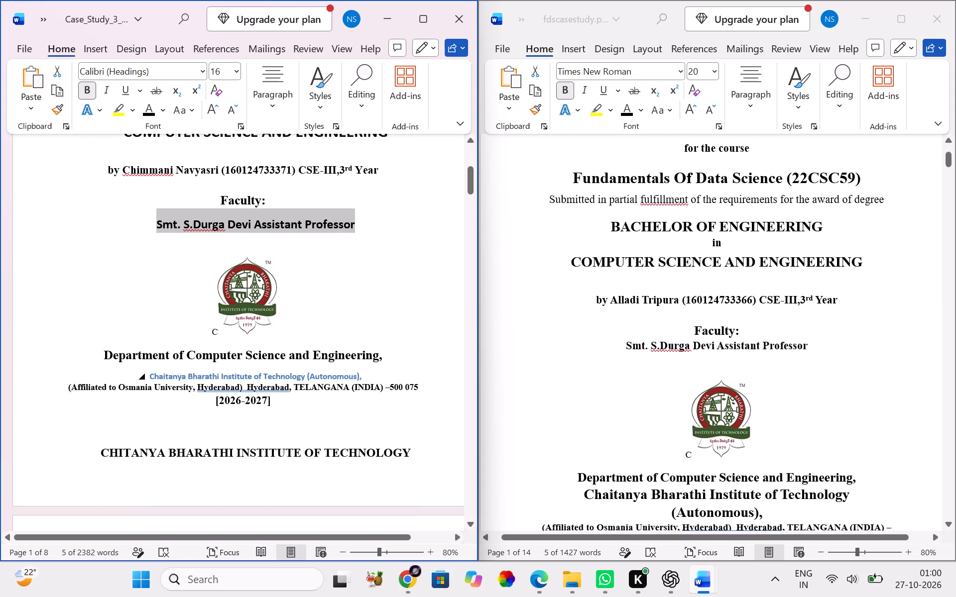
left_click(216, 334)
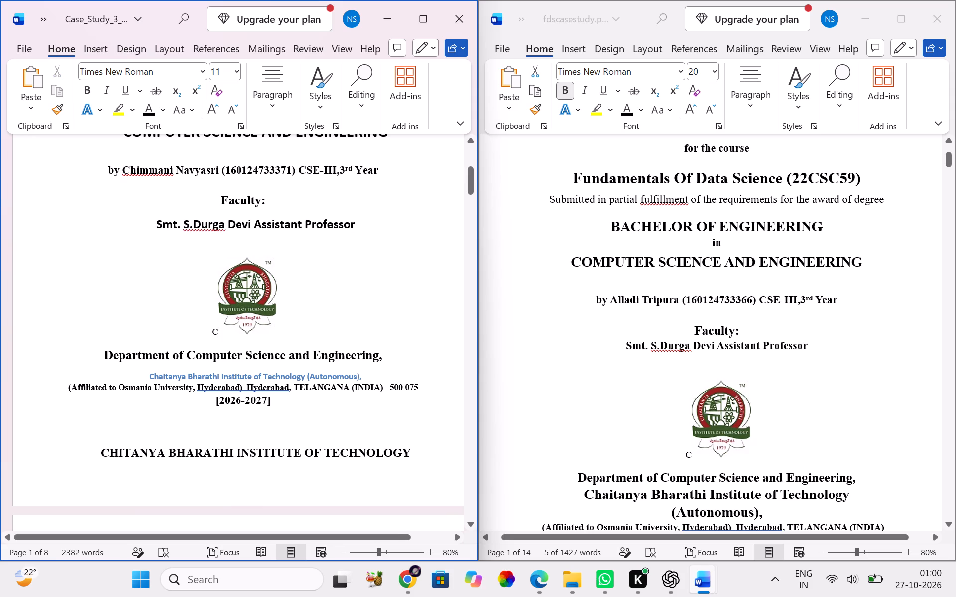
key("BackSpace")
Make the "Chaitanya Bharathi Institute of Technology (Autonomous)," line below the Department line black and set its font size to 16.
scroll(228, 358, "down", 1)
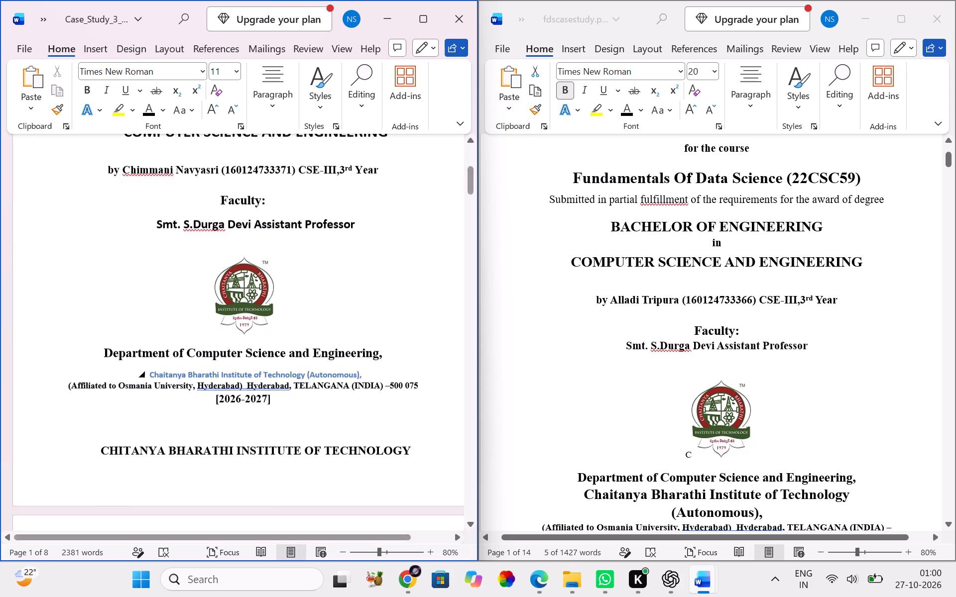
scroll(228, 358, "down", 1)
scroll(744, 378, "down", 1)
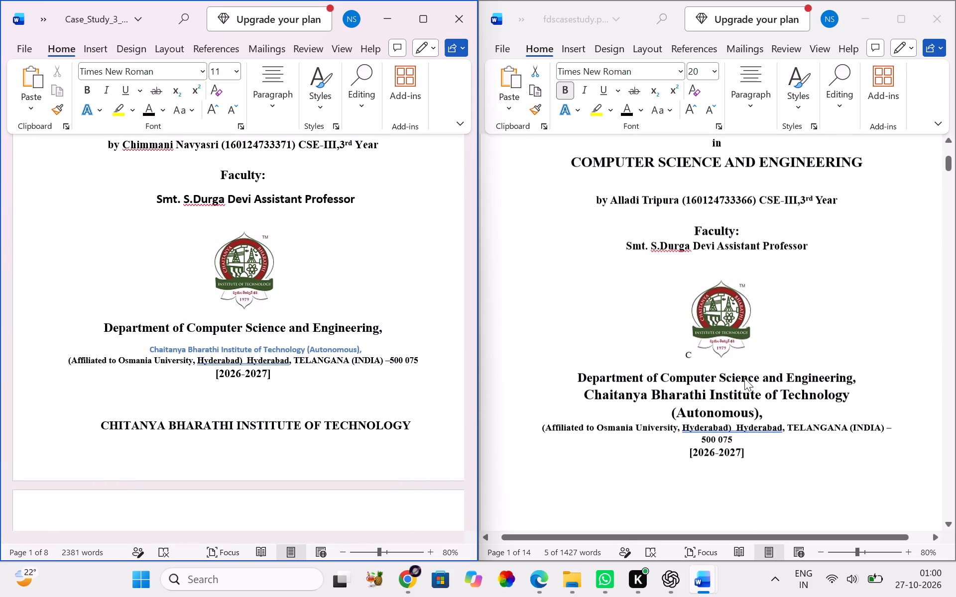
scroll(744, 378, "down", 1)
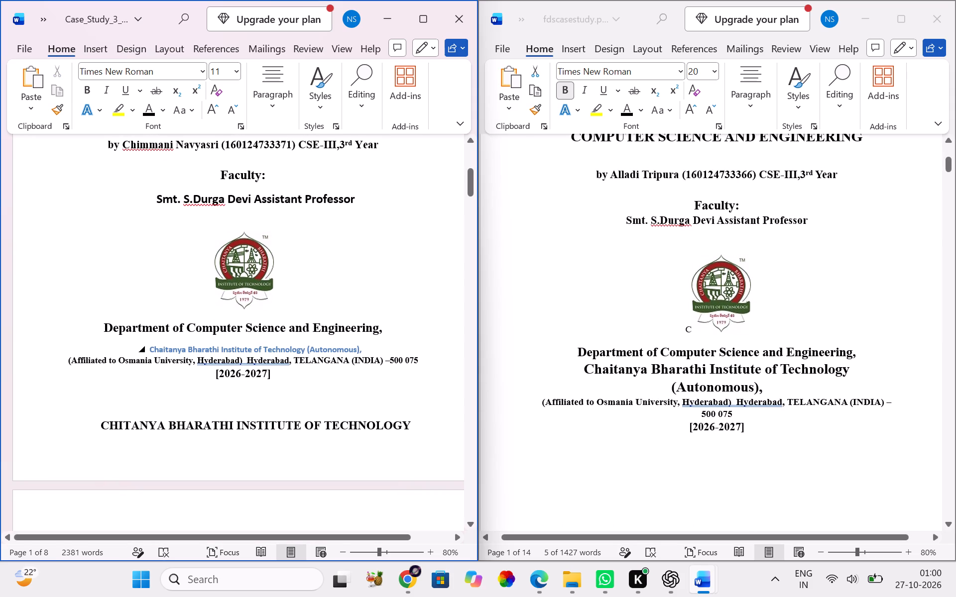
left_click_drag(375, 345, 155, 353)
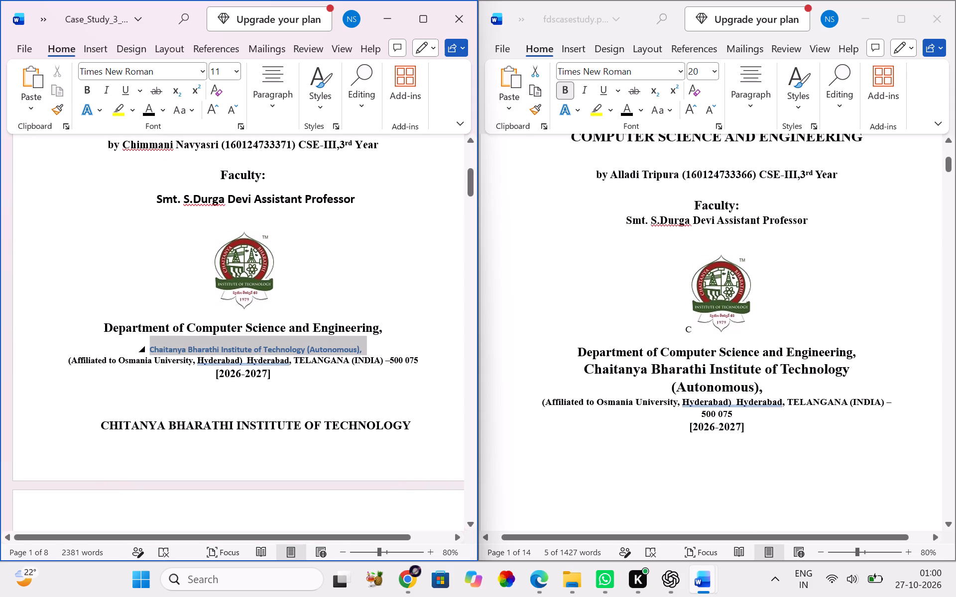
left_click_drag(155, 353, 142, 353)
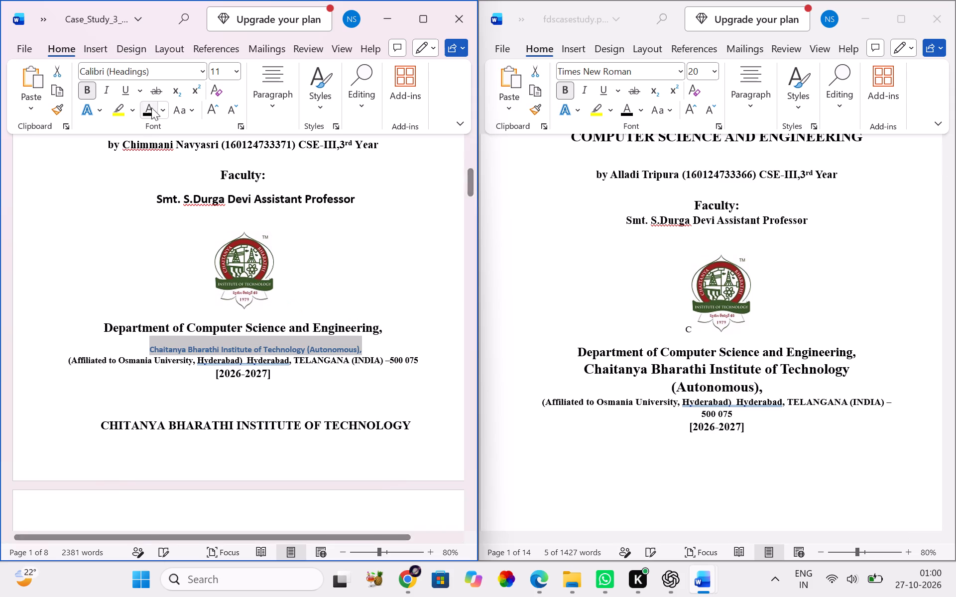
left_click(147, 112)
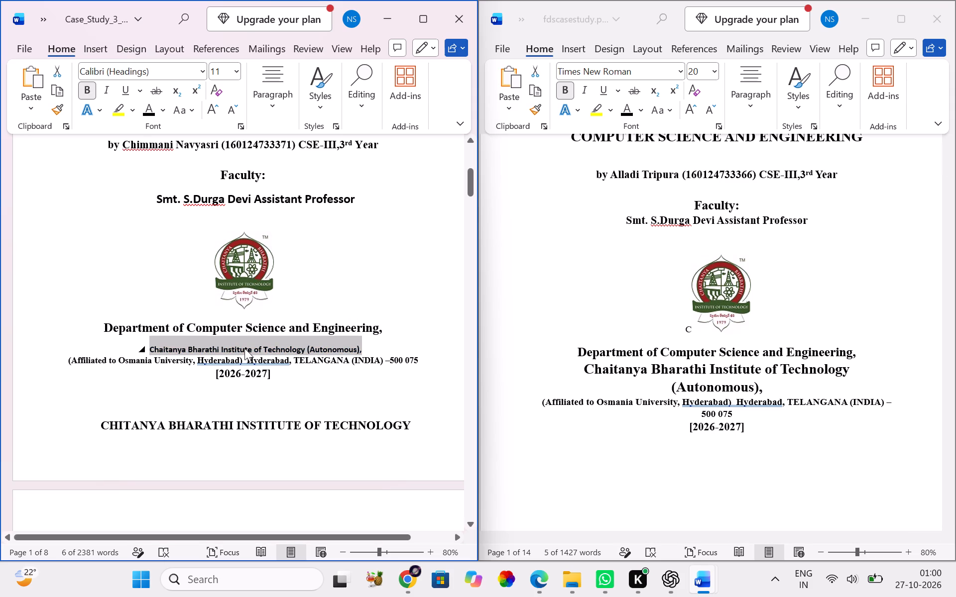
right_click(244, 348)
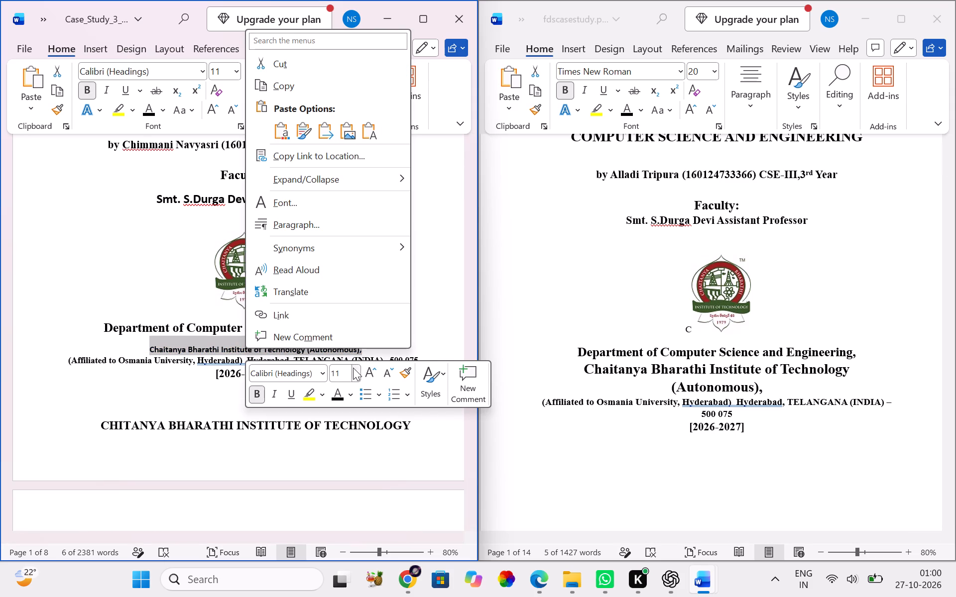
left_click(356, 371)
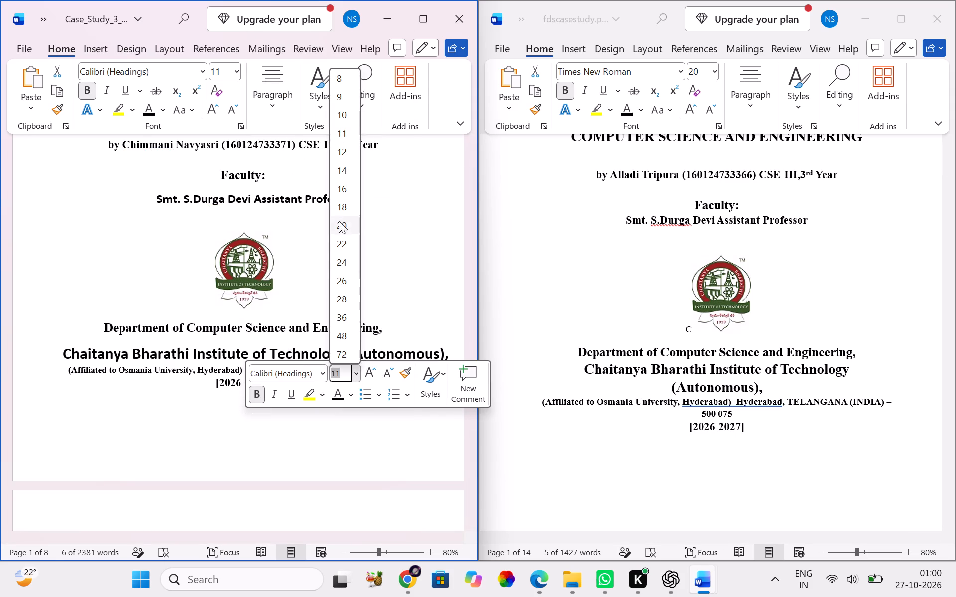
left_click(339, 192)
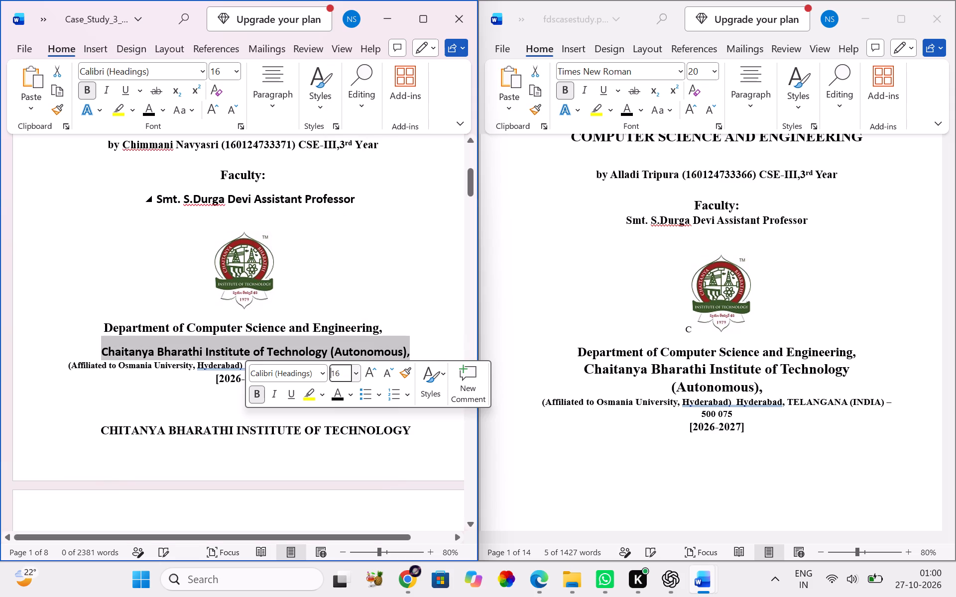
Delete the old title content from "CHITANYA BHARATHI INSTITUTE OF TECHNOLOGY" below [2026-2027] through the "Academic Year 2026–2027" line.
scroll(606, 364, "down", 1)
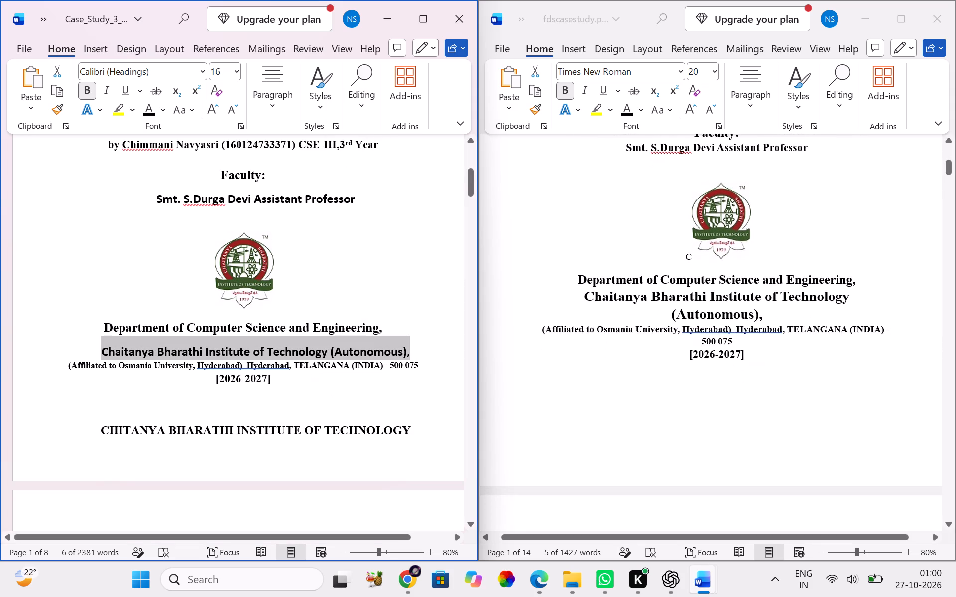
scroll(340, 388, "down", 2)
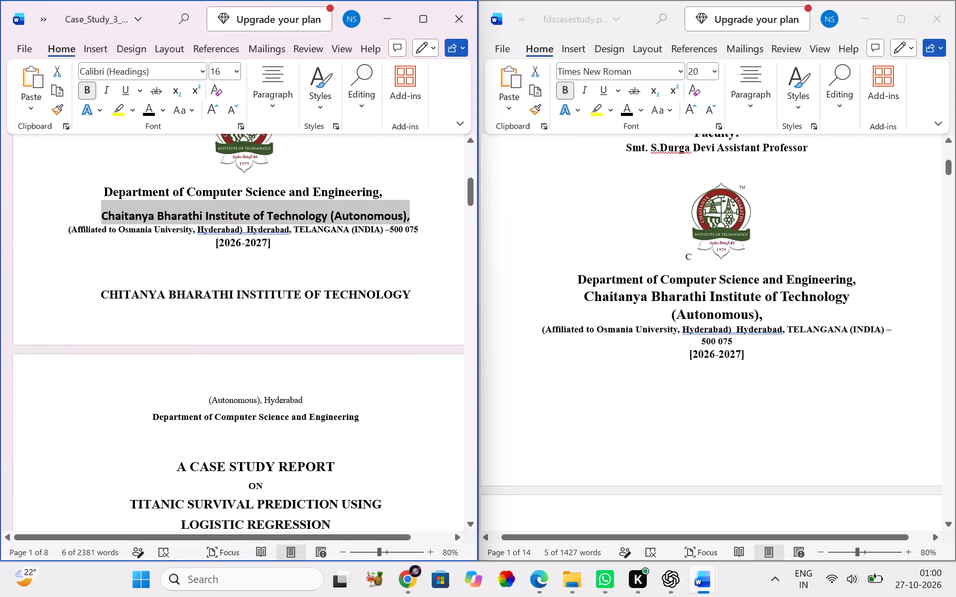
left_click_drag(88, 310, 263, 284)
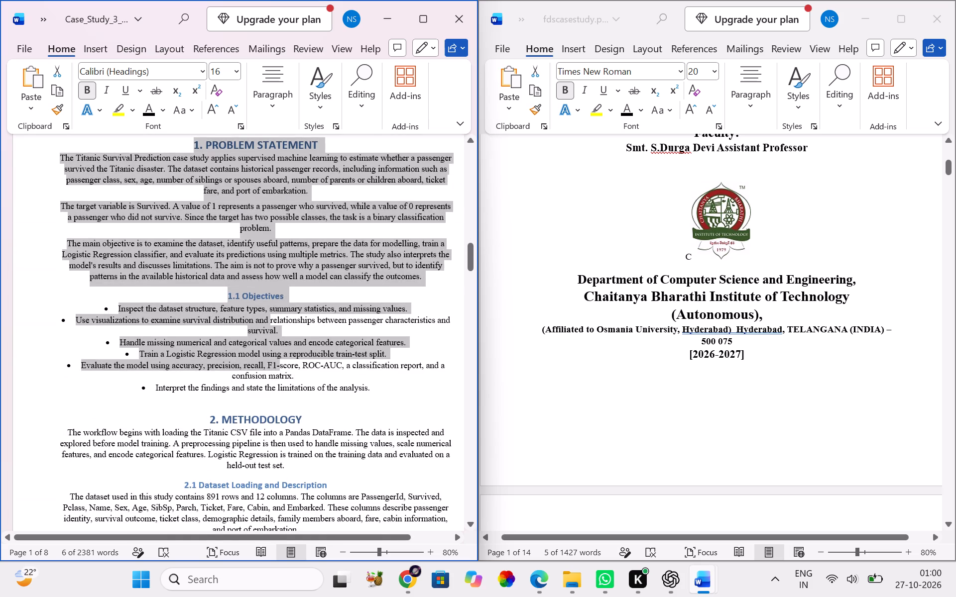
left_click_drag(263, 284, 312, 309)
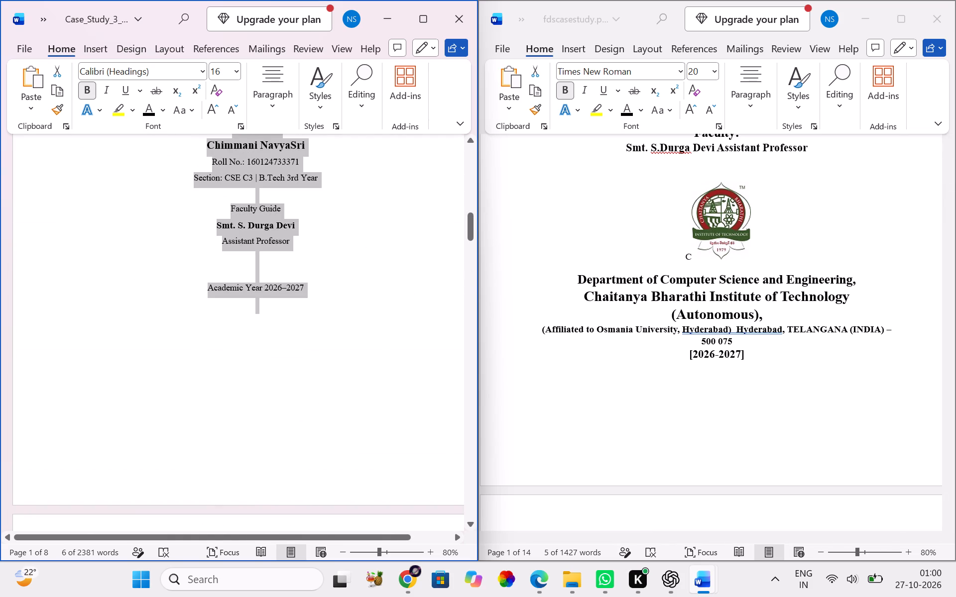
left_click_drag(312, 309, 316, 306)
key("BackSpace")
Set all title page text, from "A Case Study Report on" to [2026-2027], in Times New Roman.
scroll(316, 306, "up", 2)
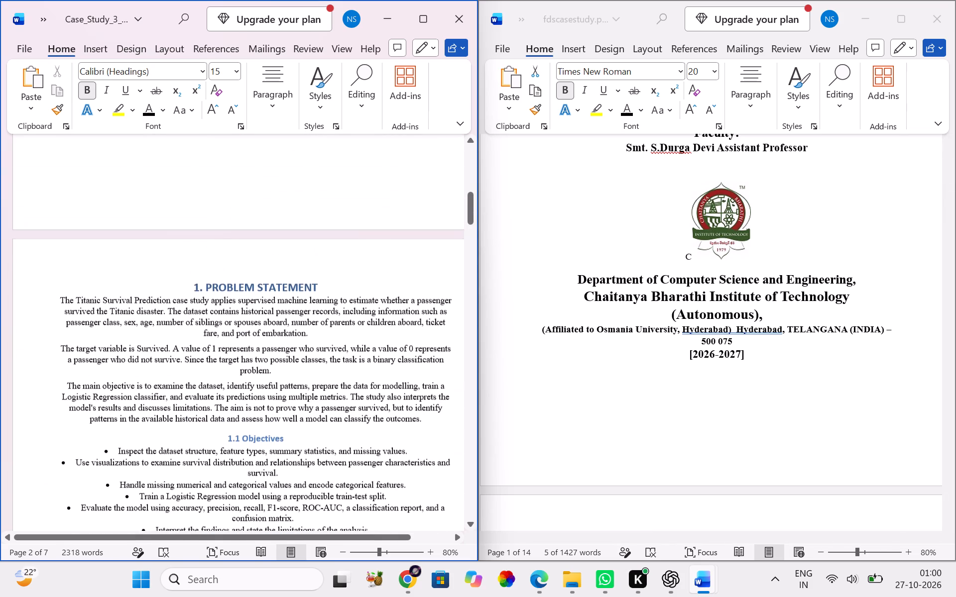
scroll(316, 306, "up", 3)
scroll(316, 306, "down", 1)
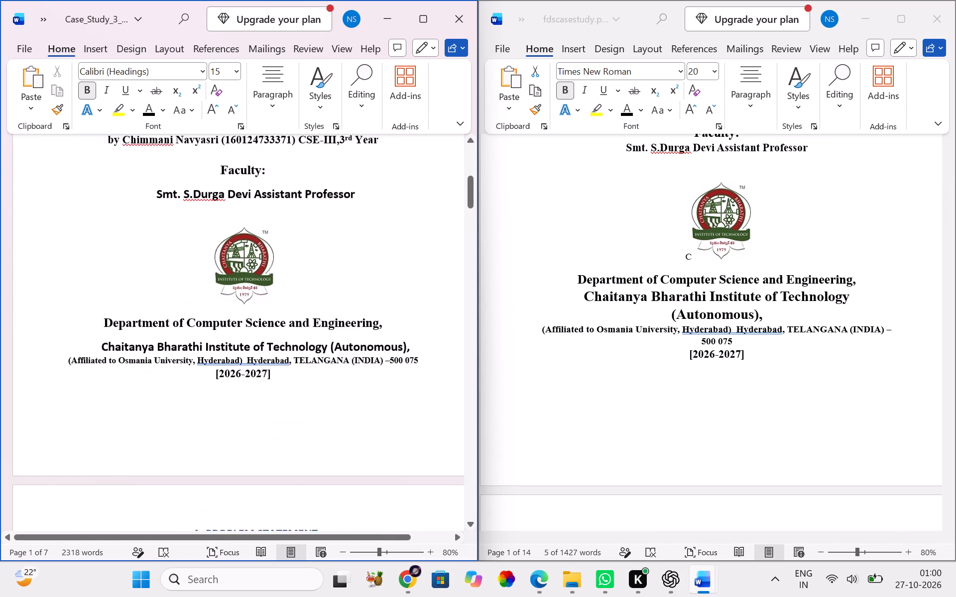
scroll(316, 306, "down", 1)
left_click(299, 316)
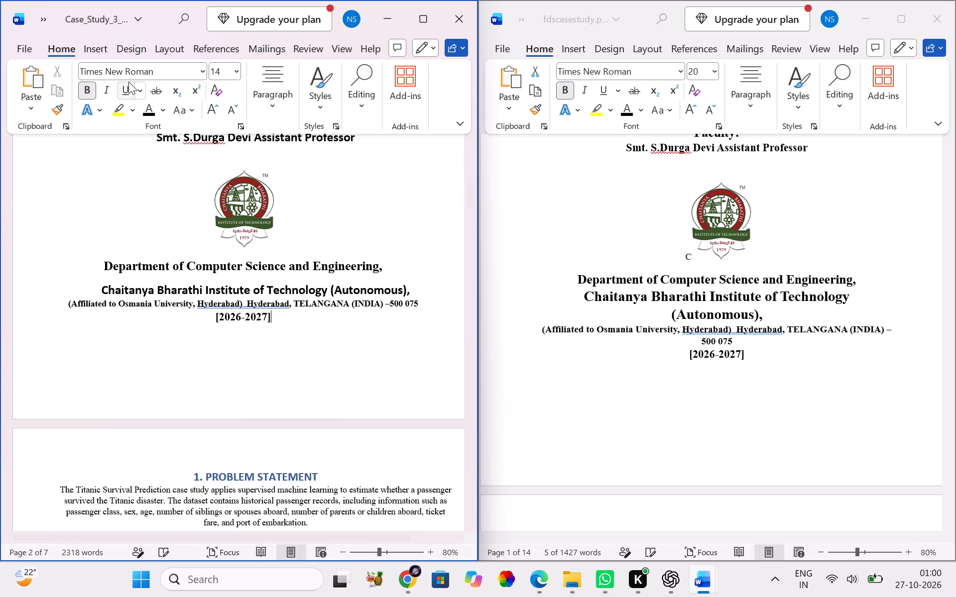
left_click_drag(291, 313, 134, 45)
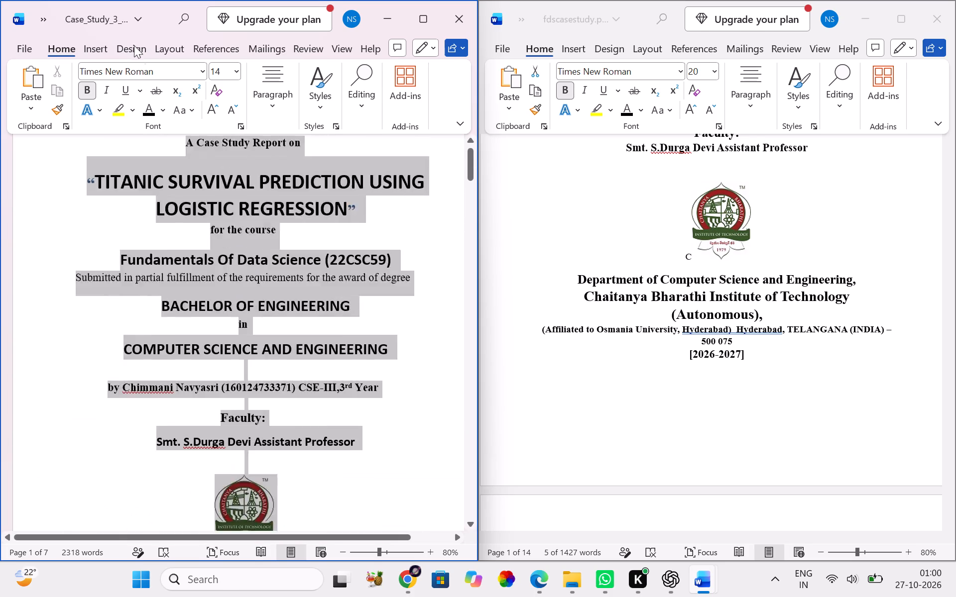
left_click_drag(134, 45, 130, 43)
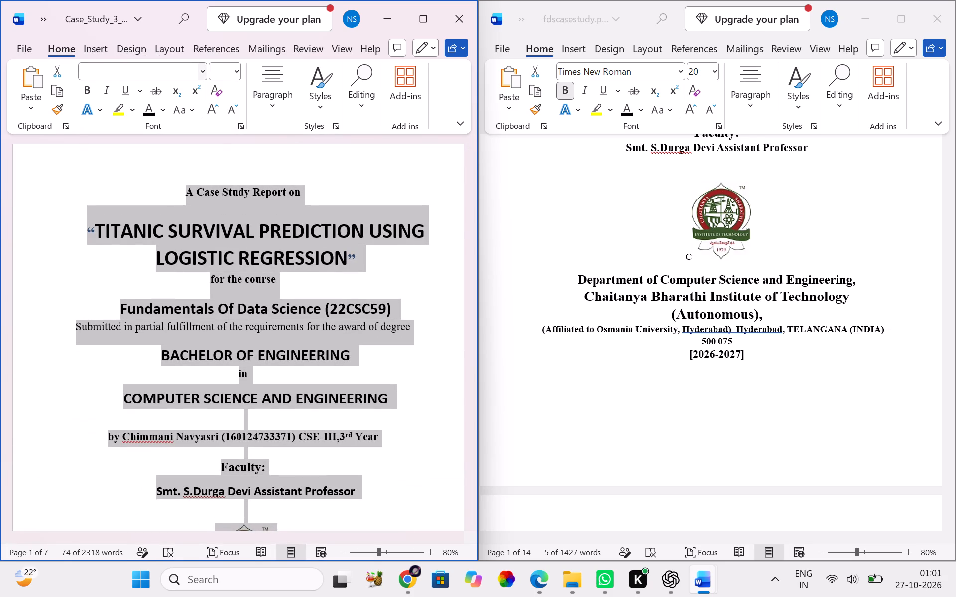
left_click(202, 71)
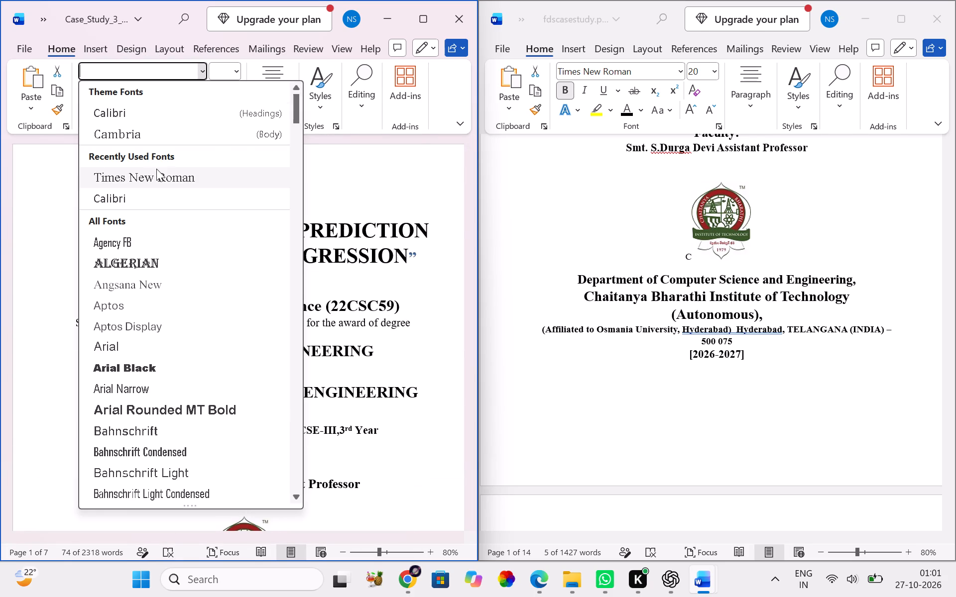
left_click(156, 169)
Change the font of the entire Case_Study_3 document to Times New Roman.
scroll(300, 288, "down", 1)
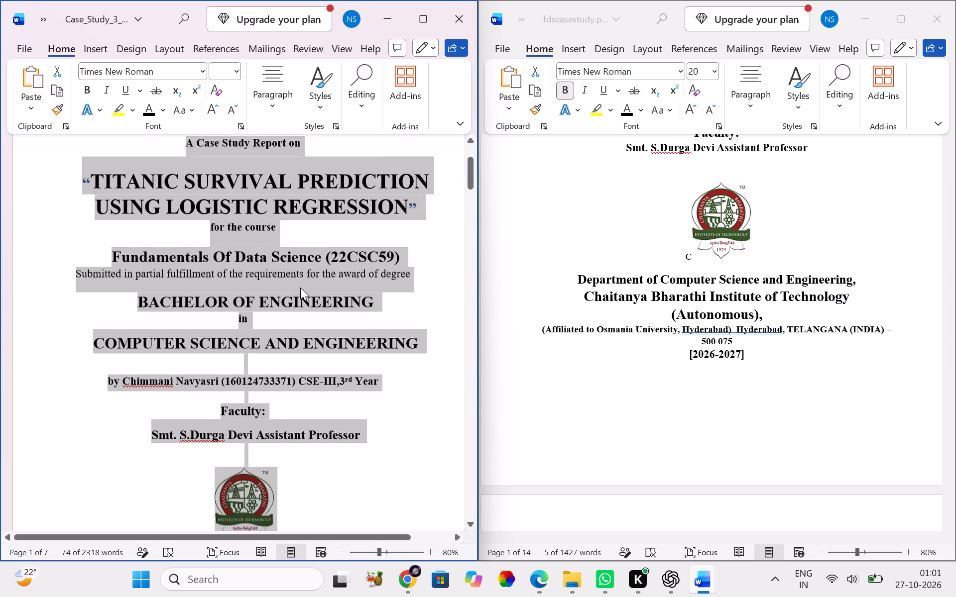
scroll(300, 288, "down", 1)
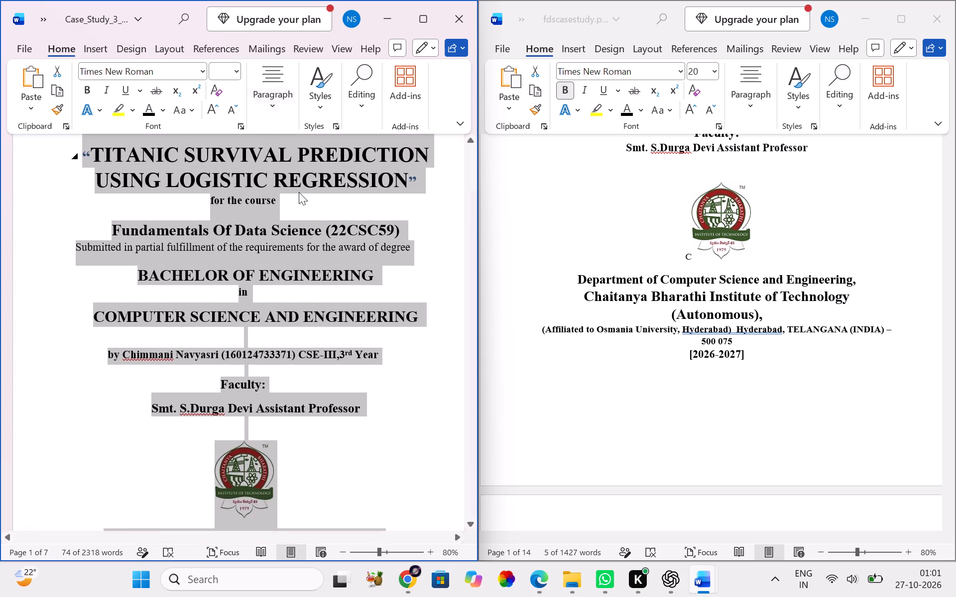
scroll(368, 447, "down", 3)
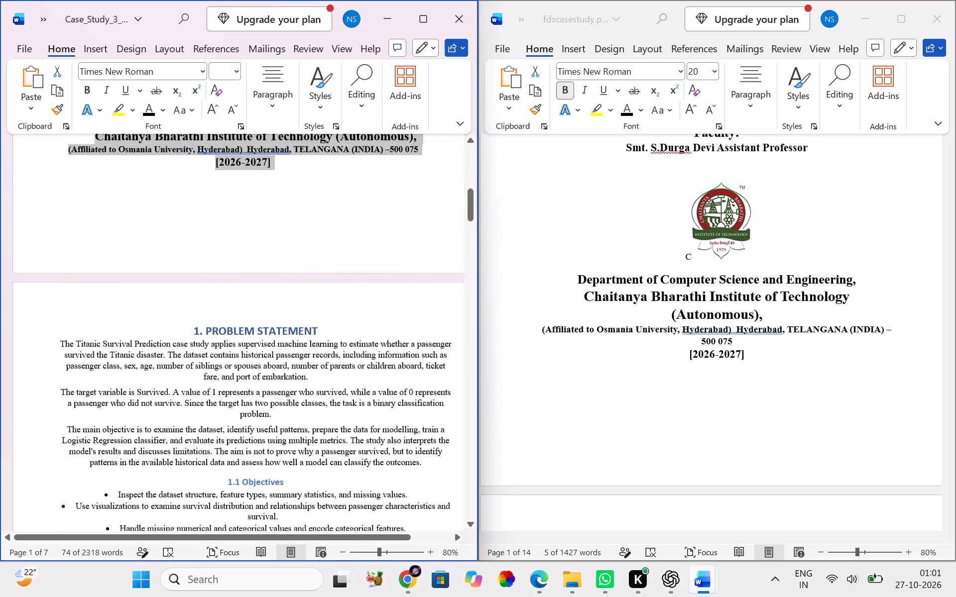
left_click(368, 447)
key("ctrl+a")
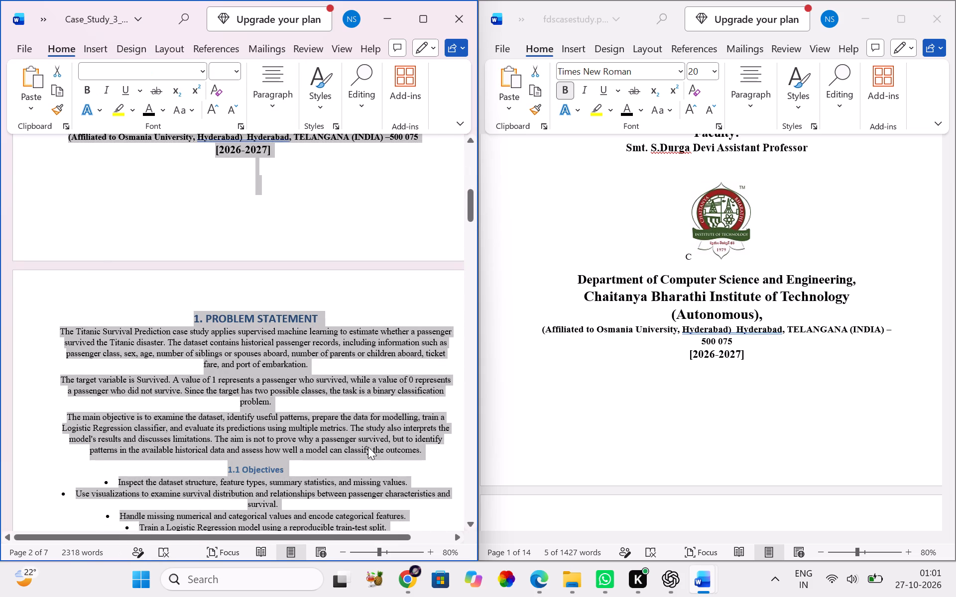
left_click(203, 67)
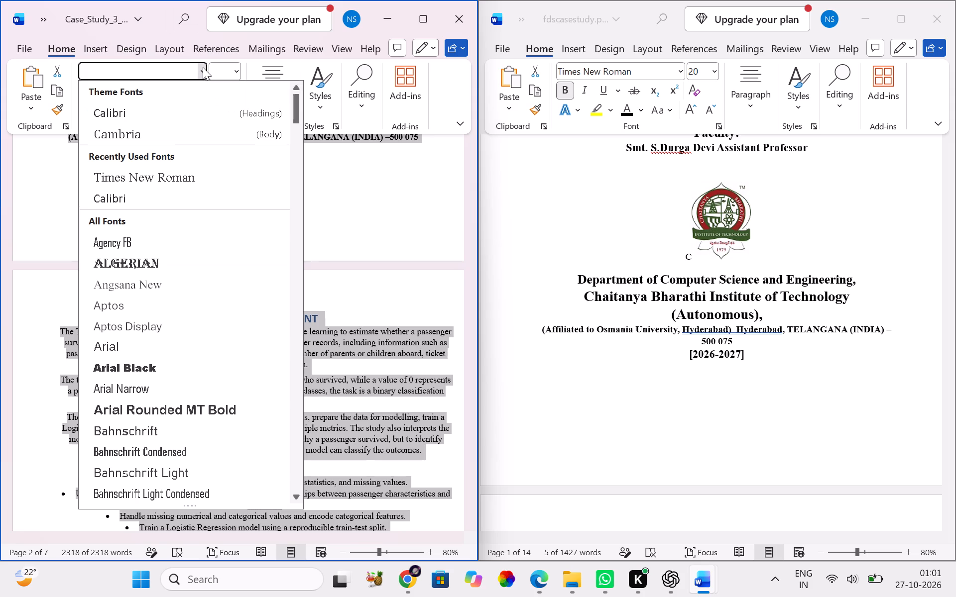
left_click(158, 174)
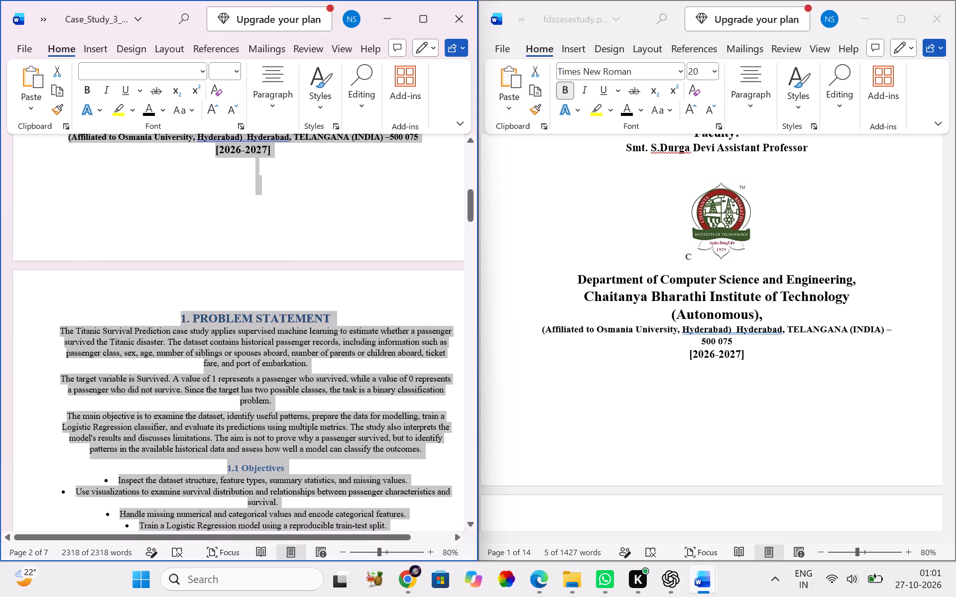
Justify all text from the "1. PROBLEM STATEMENT" heading through the submission note after the References, with the report window maximized.
left_click(340, 258)
left_click_drag(171, 306, 421, 596)
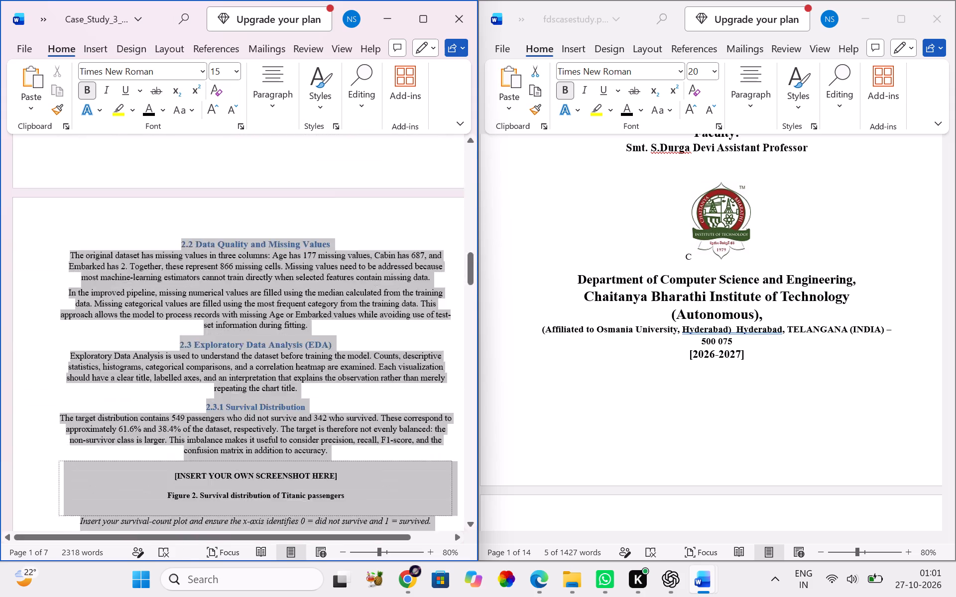
left_click_drag(421, 596, 449, 596)
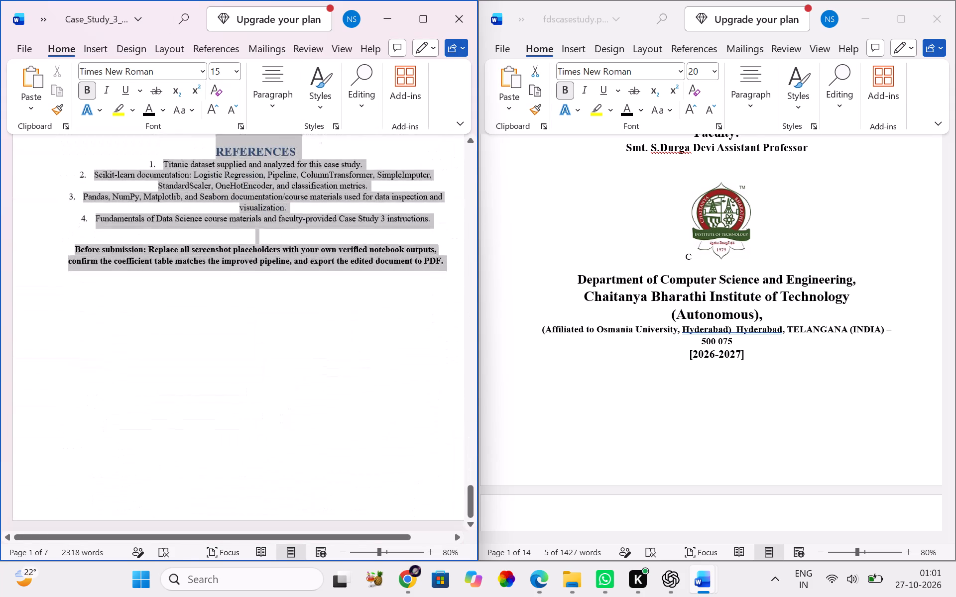
left_click_drag(449, 596, 448, 596)
left_click(436, 27)
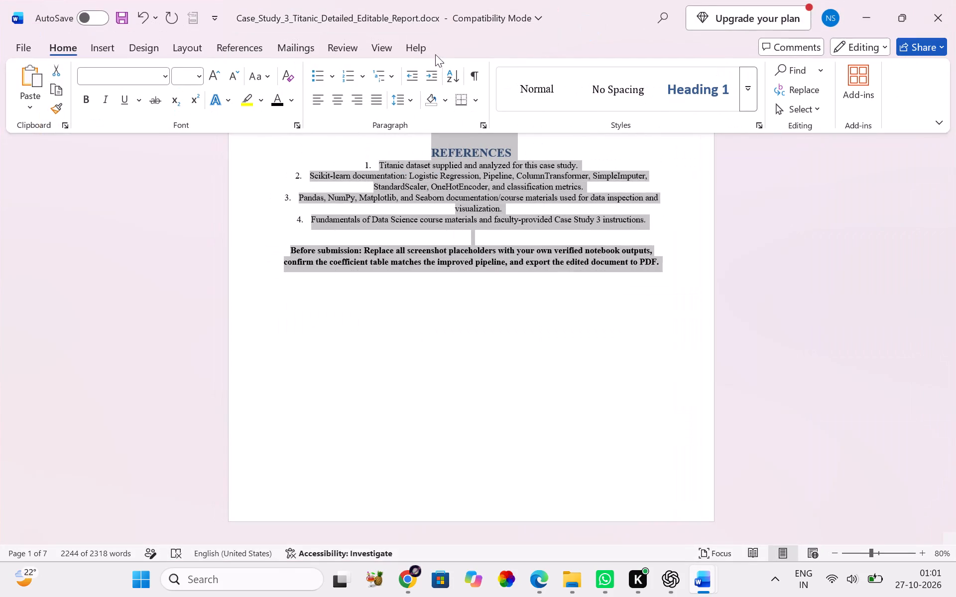
left_click(374, 100)
scroll(310, 226, "up", 4)
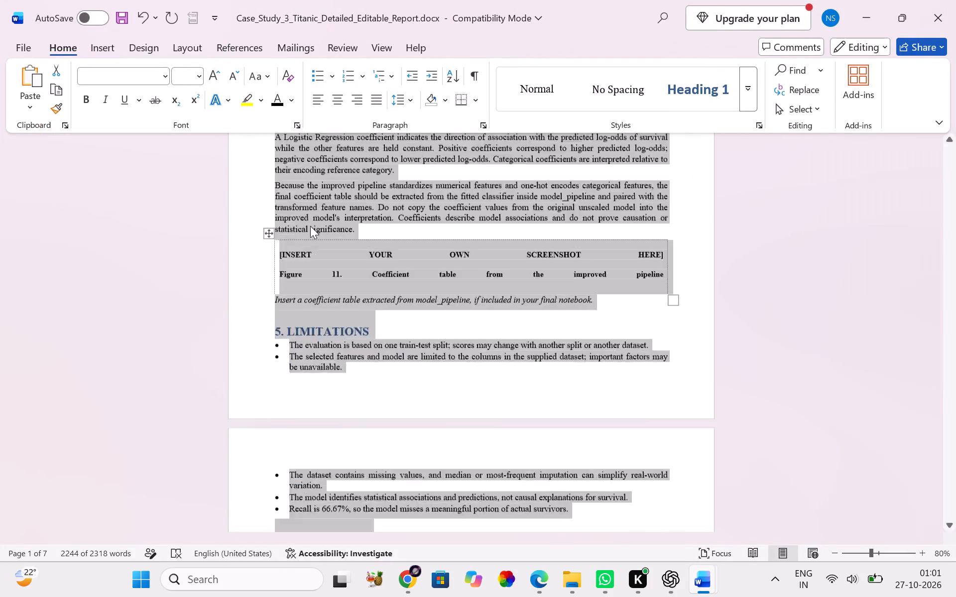
scroll(310, 226, "up", 4)
left_click(709, 363)
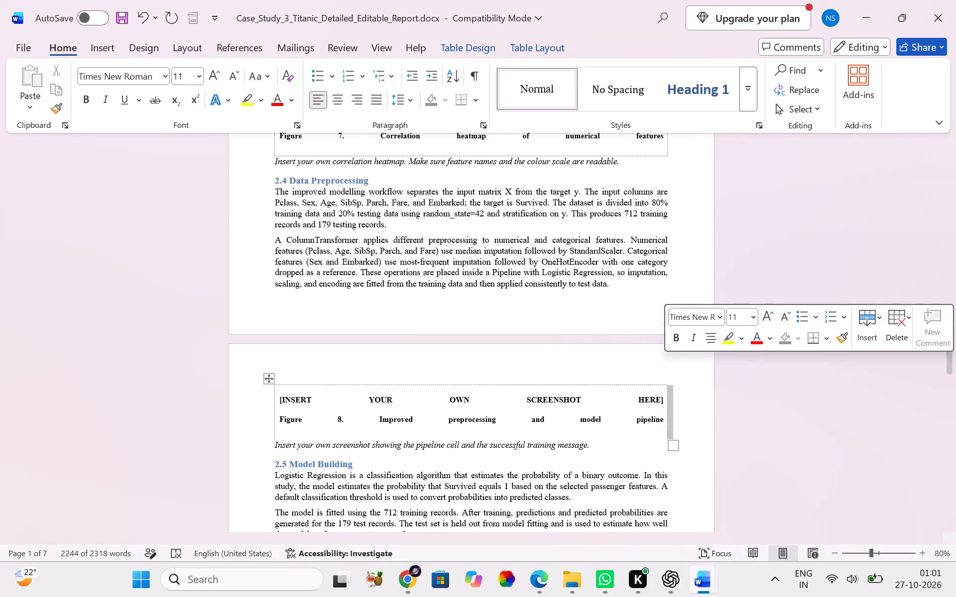
Set the font colour of the entire report, including the title page and the blue section headings, to black.
scroll(709, 363, "up", 5)
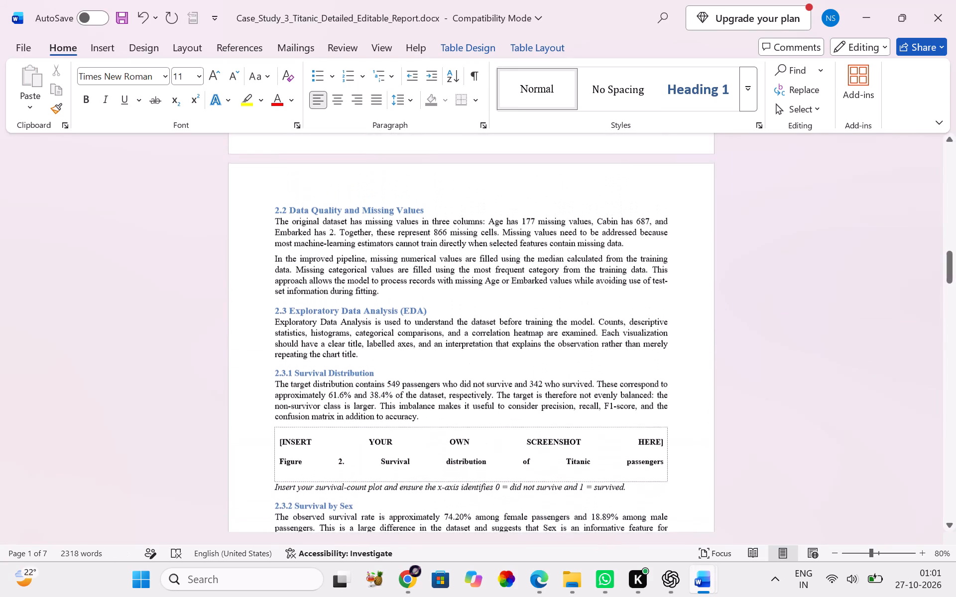
scroll(709, 363, "up", 6)
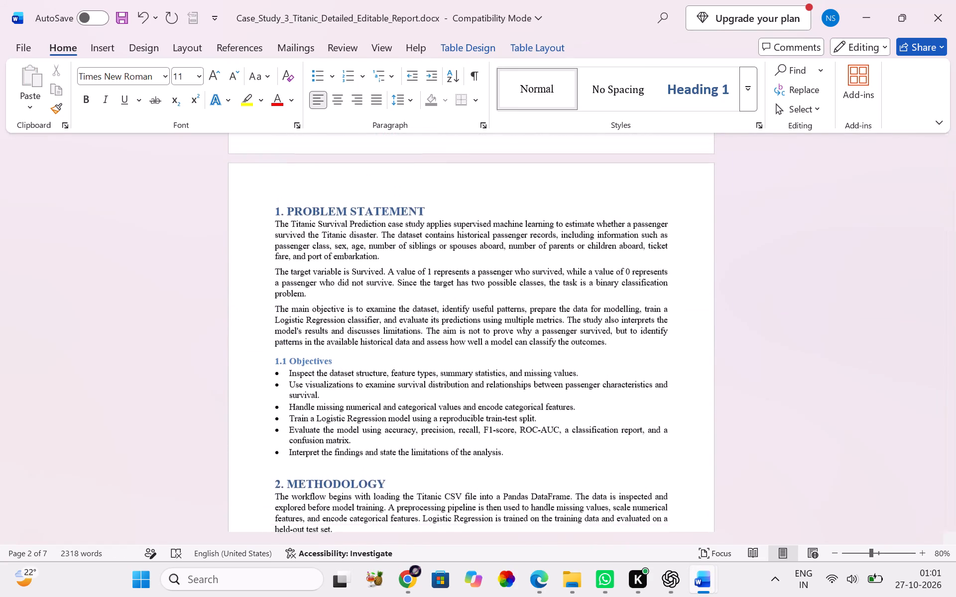
scroll(709, 363, "up", 2)
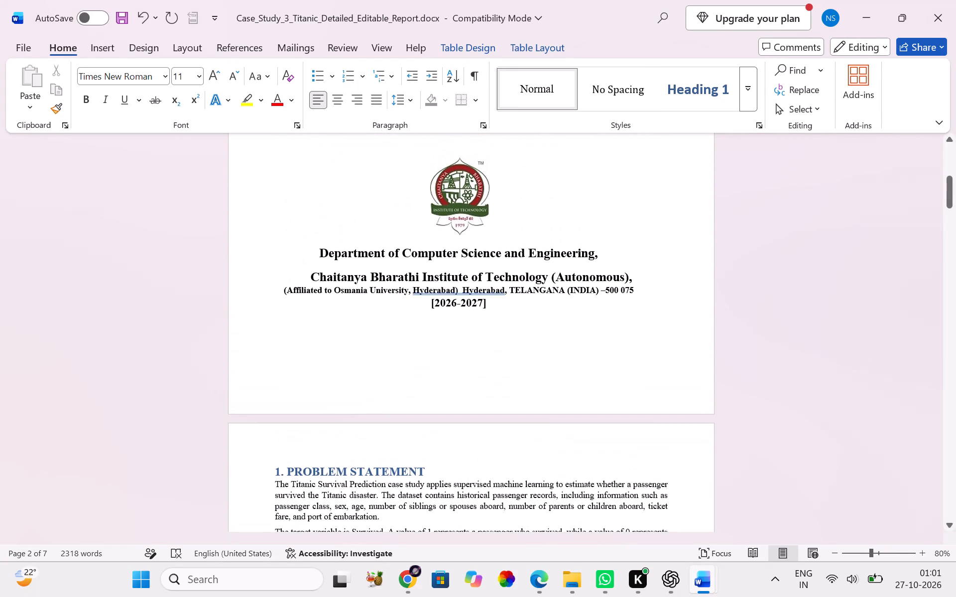
left_click_drag(447, 473, 279, 465)
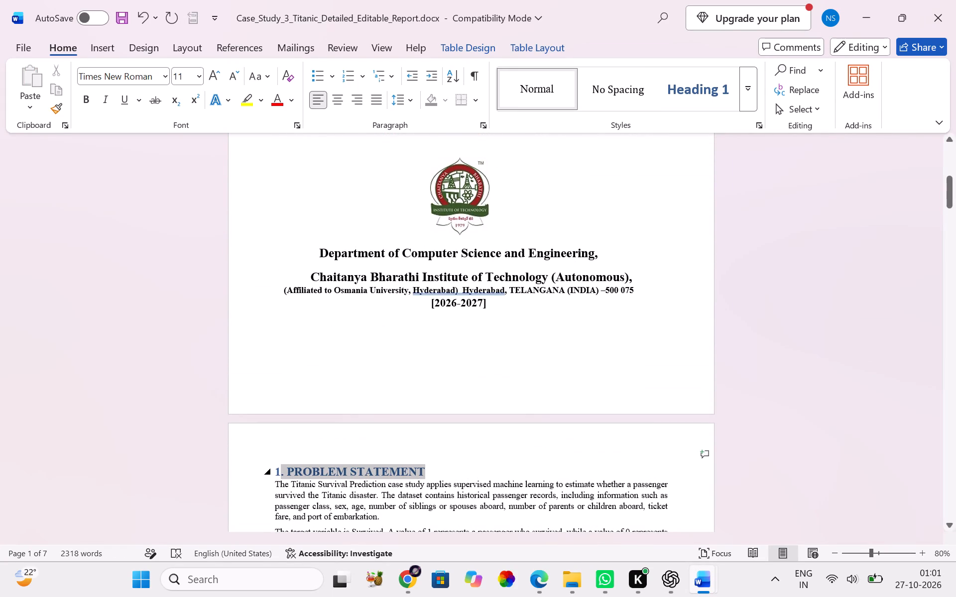
left_click_drag(279, 465, 280, 465)
left_click(501, 478)
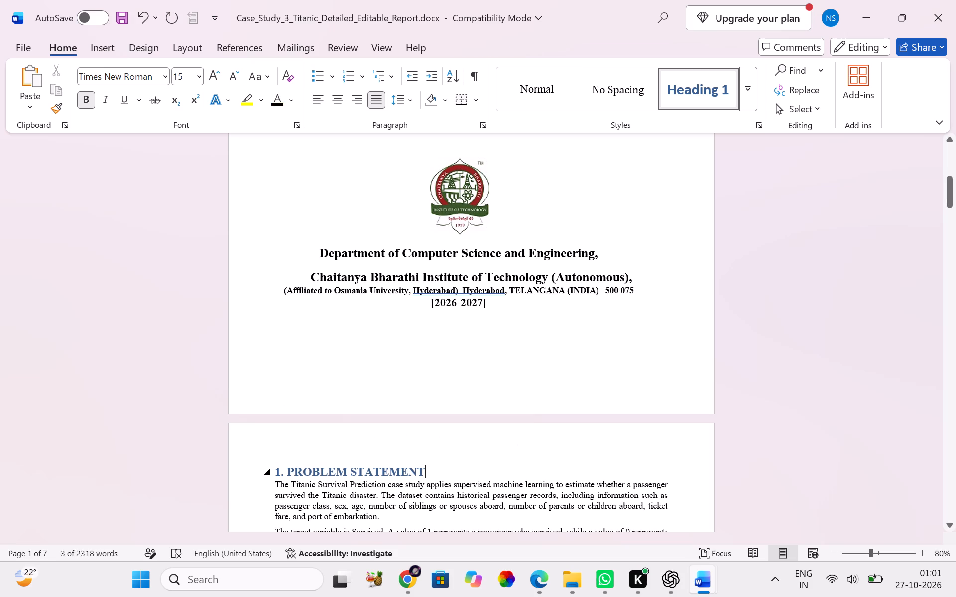
key("ctrl+a")
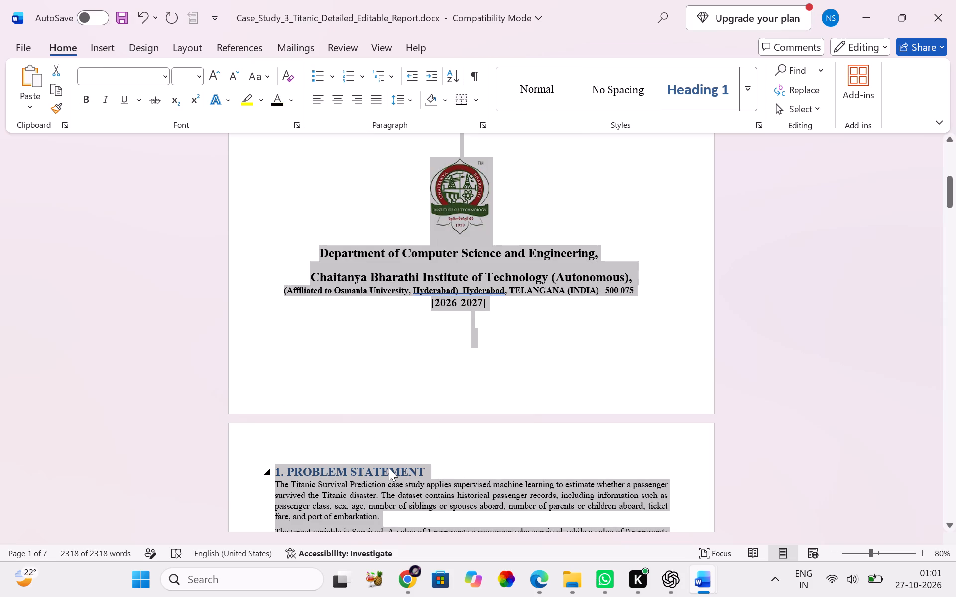
left_click(389, 468)
scroll(389, 468, "up", 3)
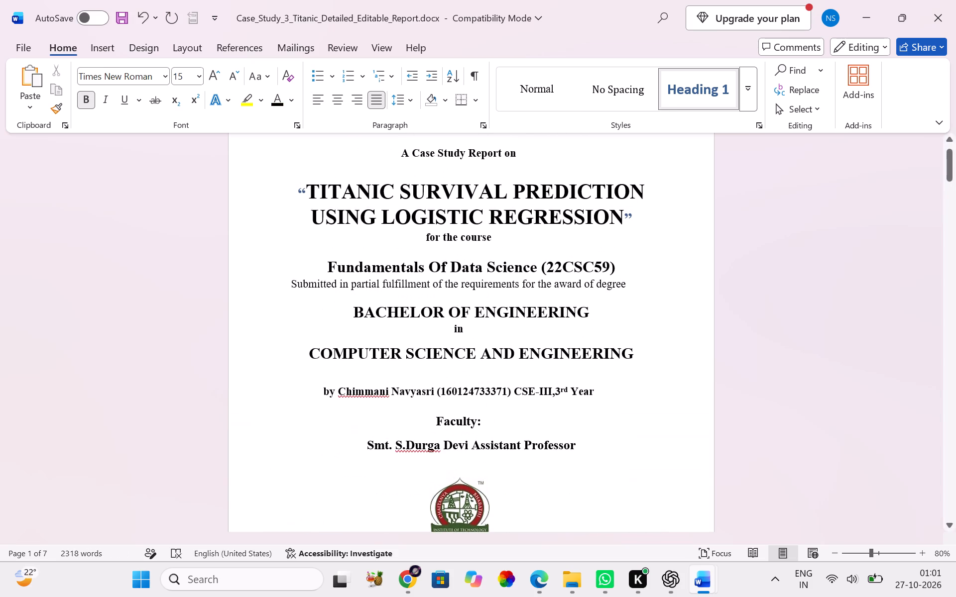
key("ctrl+a")
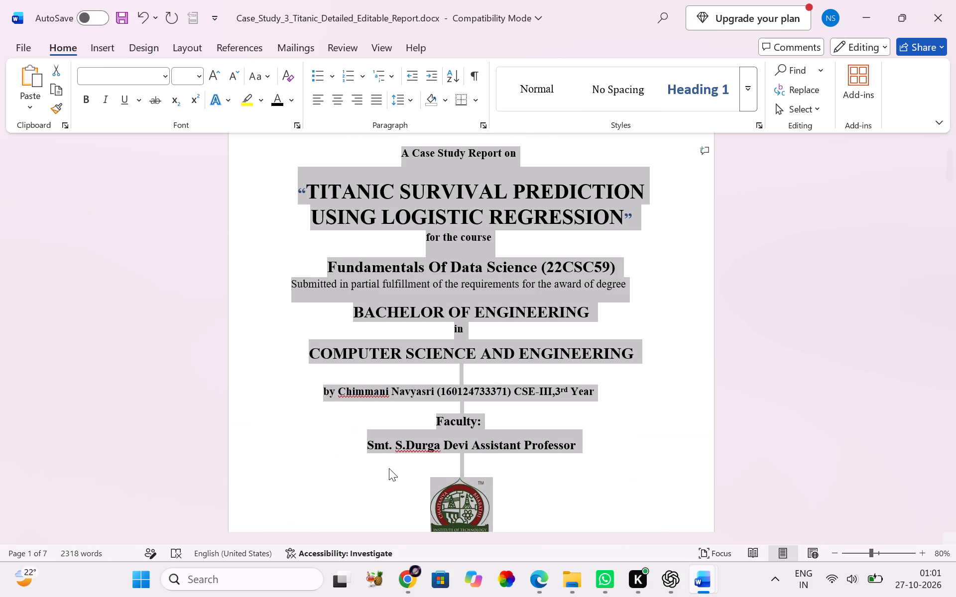
left_click(281, 101)
scroll(609, 365, "down", 2)
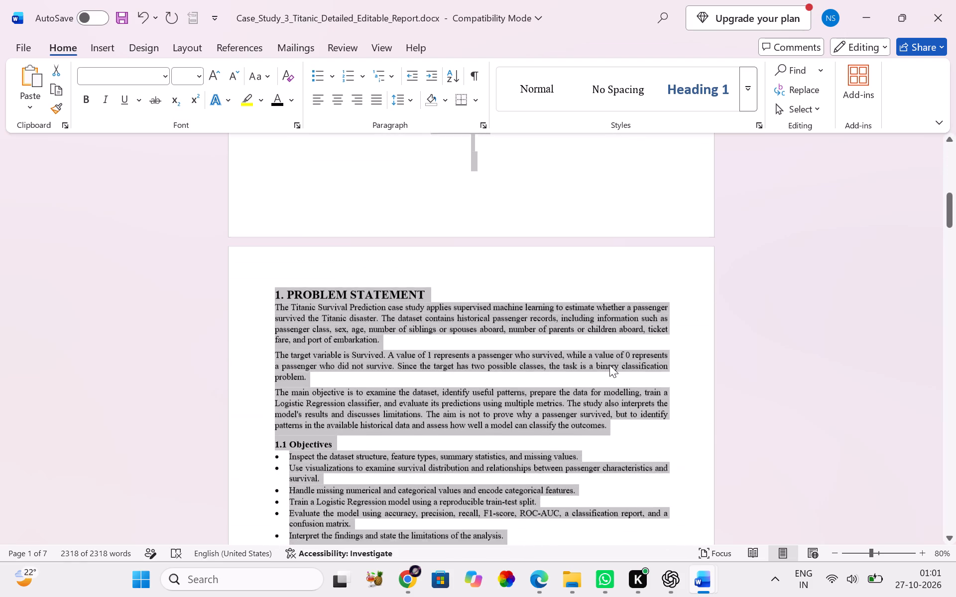
scroll(609, 365, "down", 1)
left_click(781, 344)
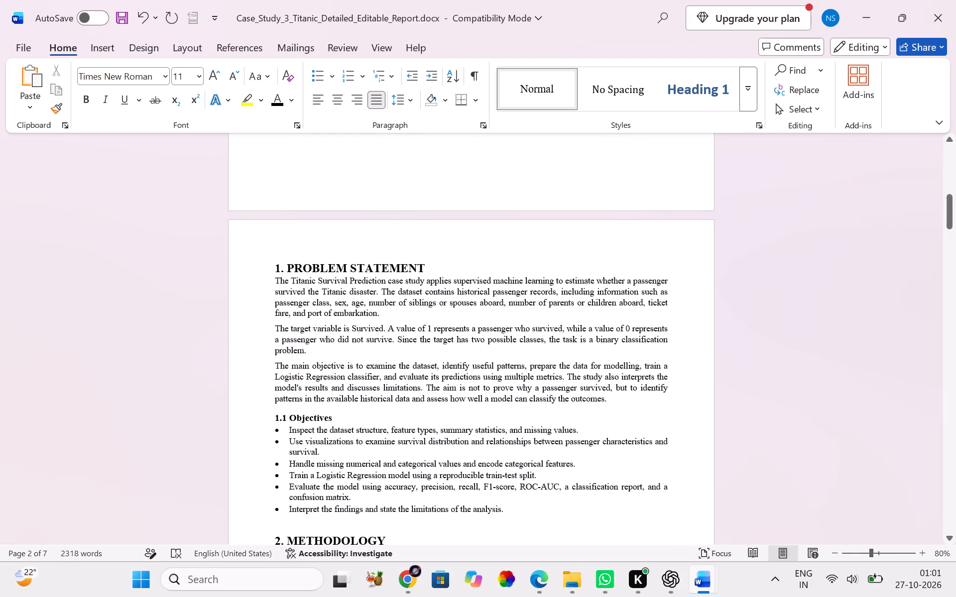
Set the font size to 12 from the first paragraph under "1. PROBLEM STATEMENT" through the "Before submission" note on the last page.
scroll(564, 350, "up", 4, "ctrl")
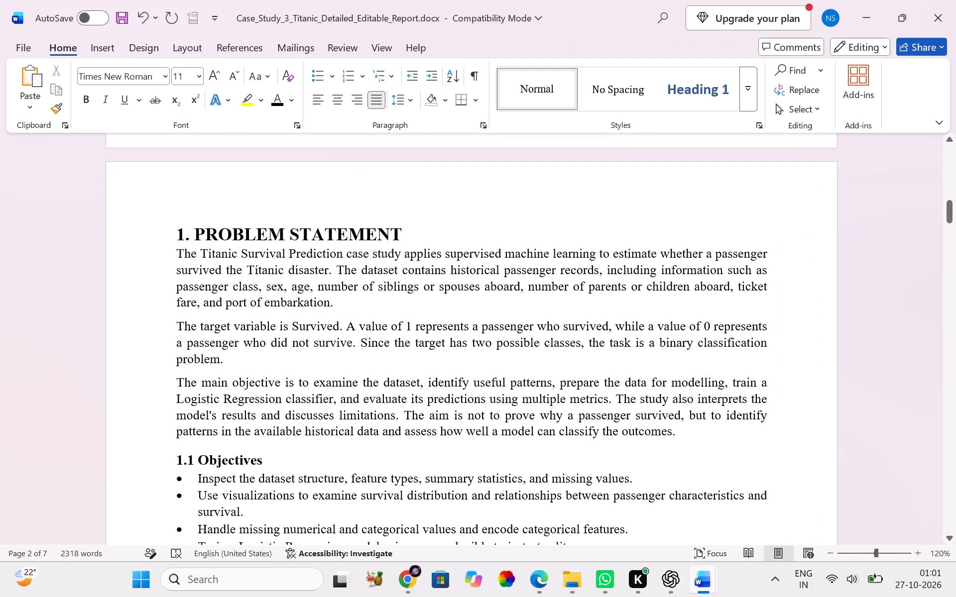
left_click_drag(175, 252, 437, 564)
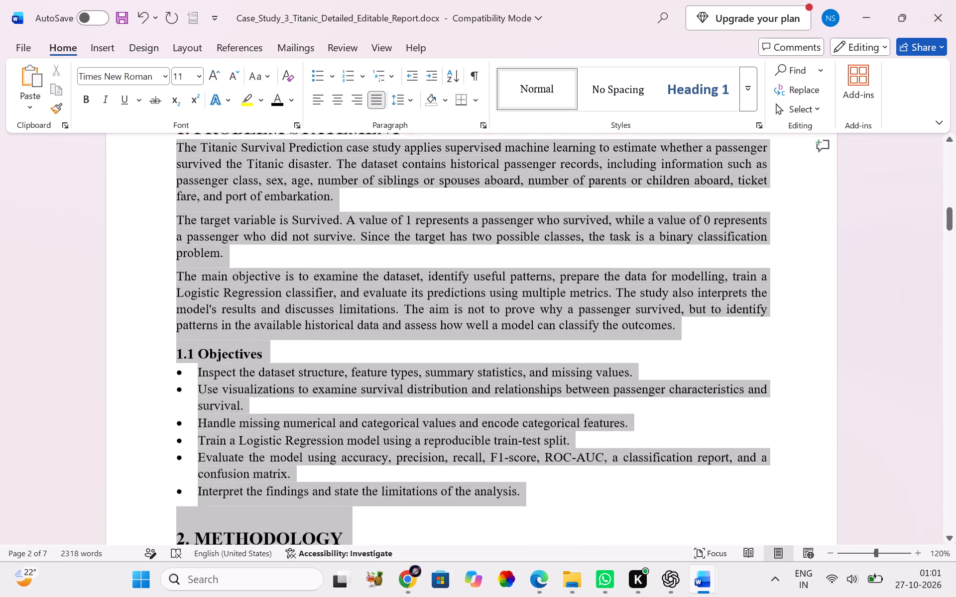
left_click_drag(437, 564, 371, 345)
left_click(371, 345)
scroll(371, 345, "up", 2)
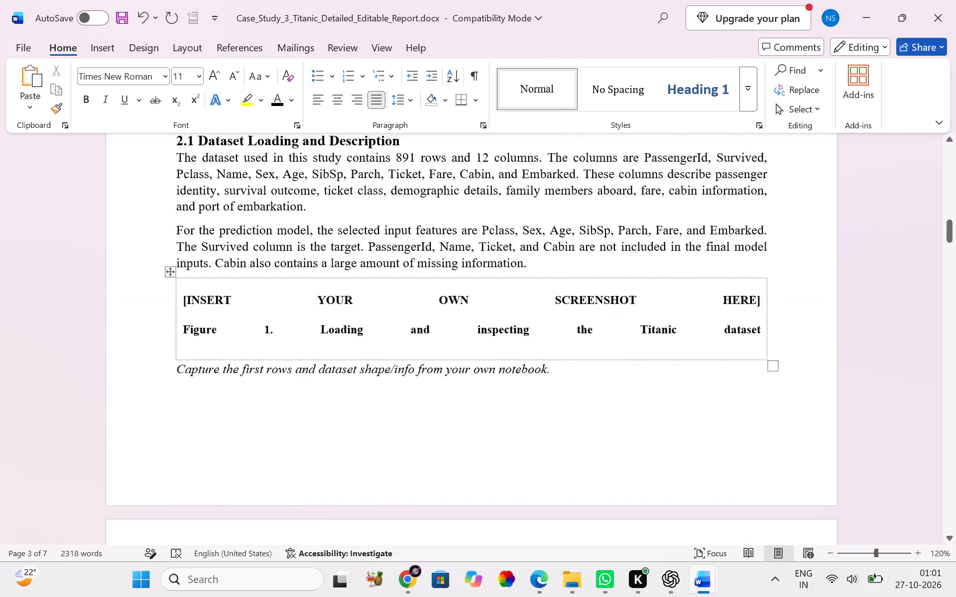
scroll(371, 345, "up", 2)
left_click(324, 237)
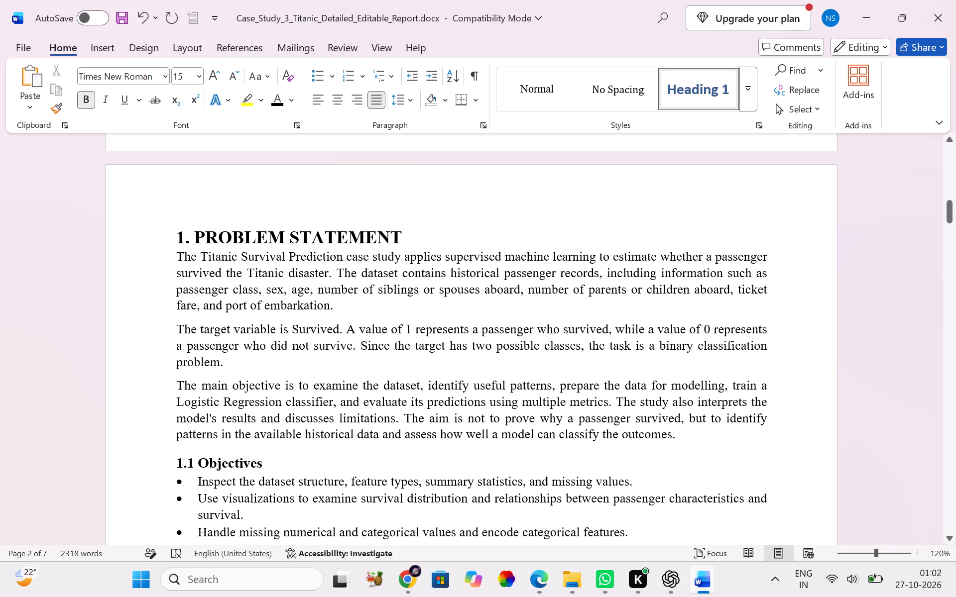
left_click_drag(179, 257, 411, 596)
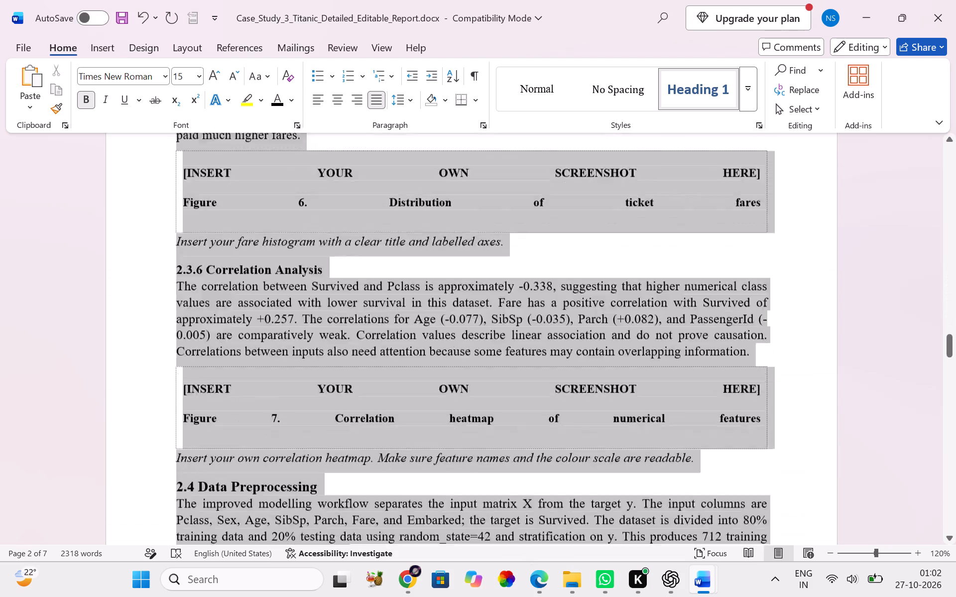
left_click_drag(411, 596, 418, 596)
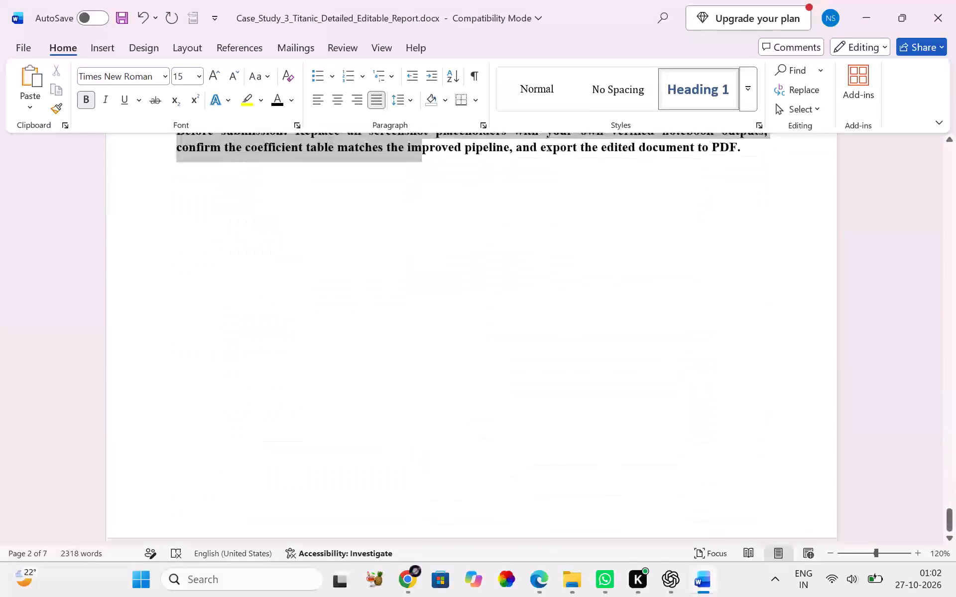
left_click_drag(418, 596, 413, 596)
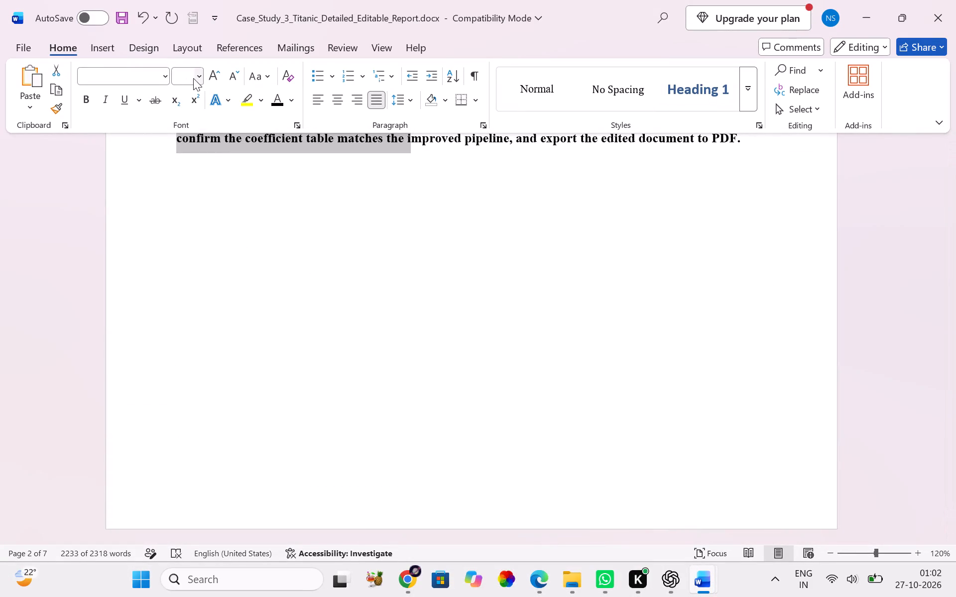
left_click(185, 76)
type("12")
key("Return")
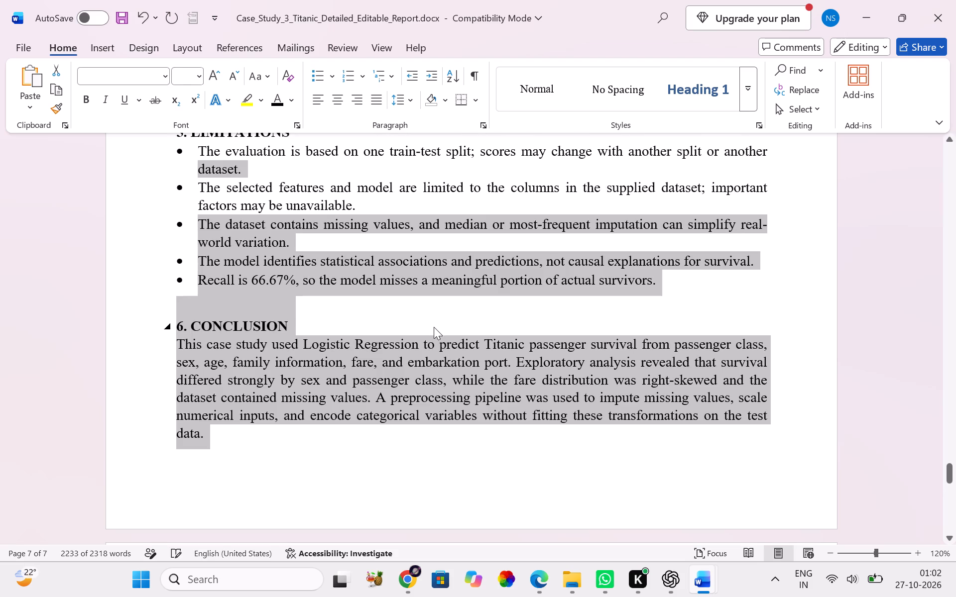
Set the "6. CONCLUSION" and "5. LIMITATIONS" headings together to font size 14.
left_click(319, 317)
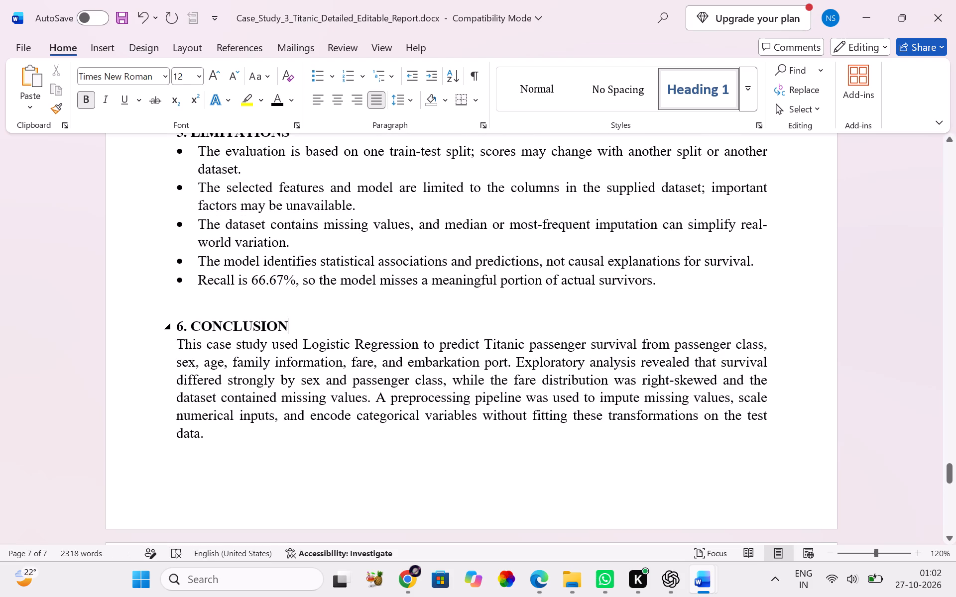
left_click_drag(305, 323, 160, 326)
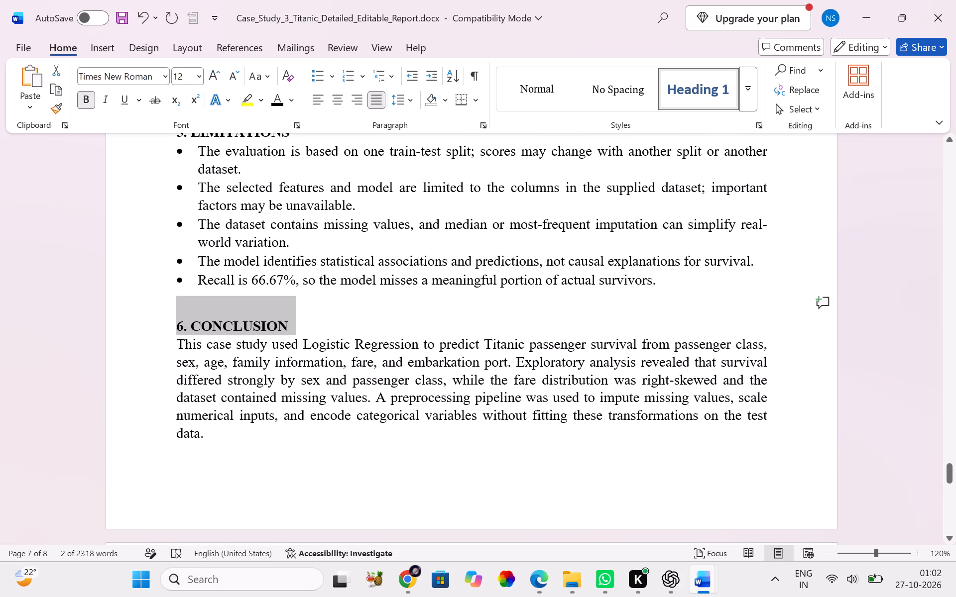
scroll(388, 236, "up", 2)
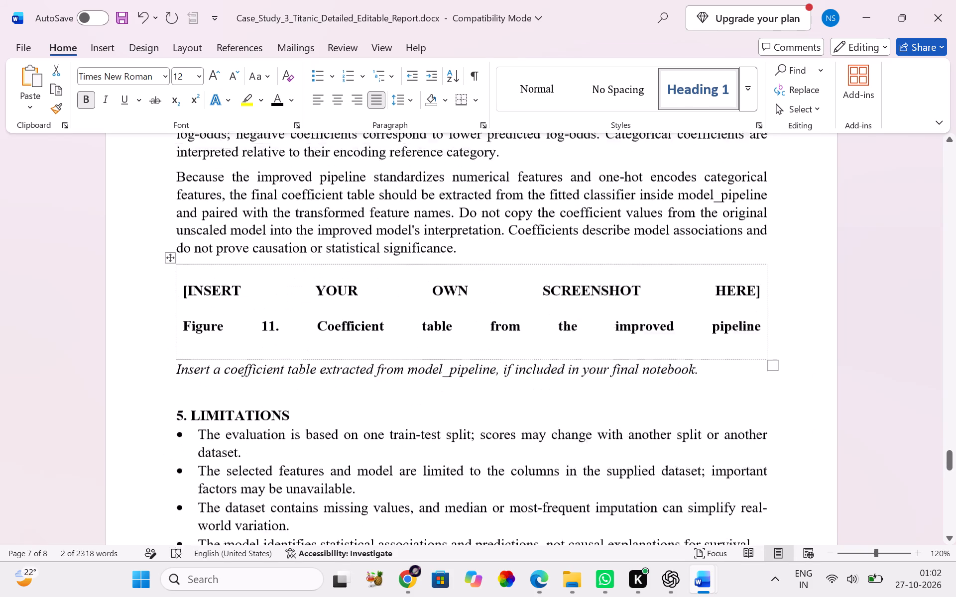
left_click_drag(313, 380, 224, 385, "ctrl")
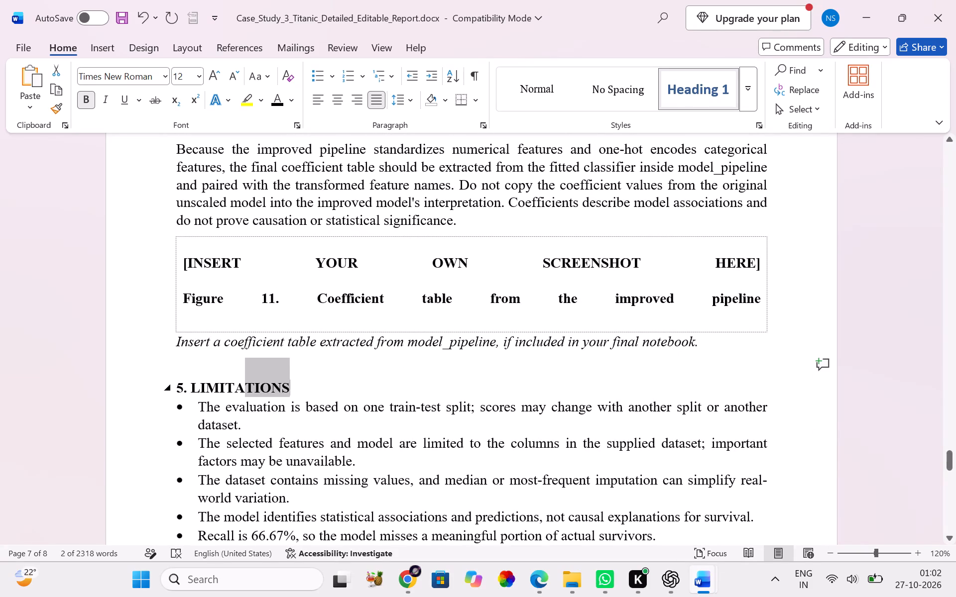
left_click_drag(224, 385, 164, 388, "ctrl")
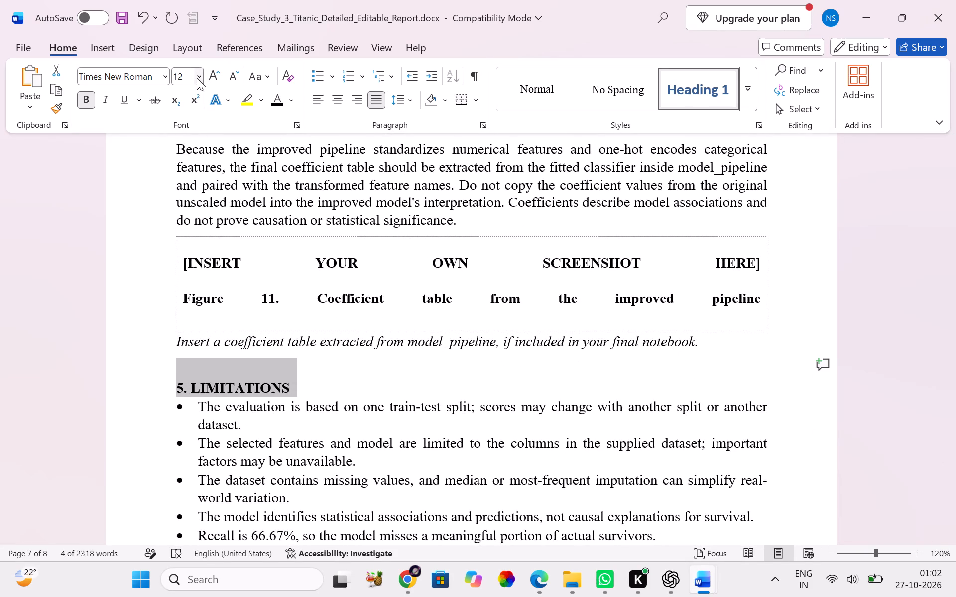
left_click(197, 78)
left_click(184, 191)
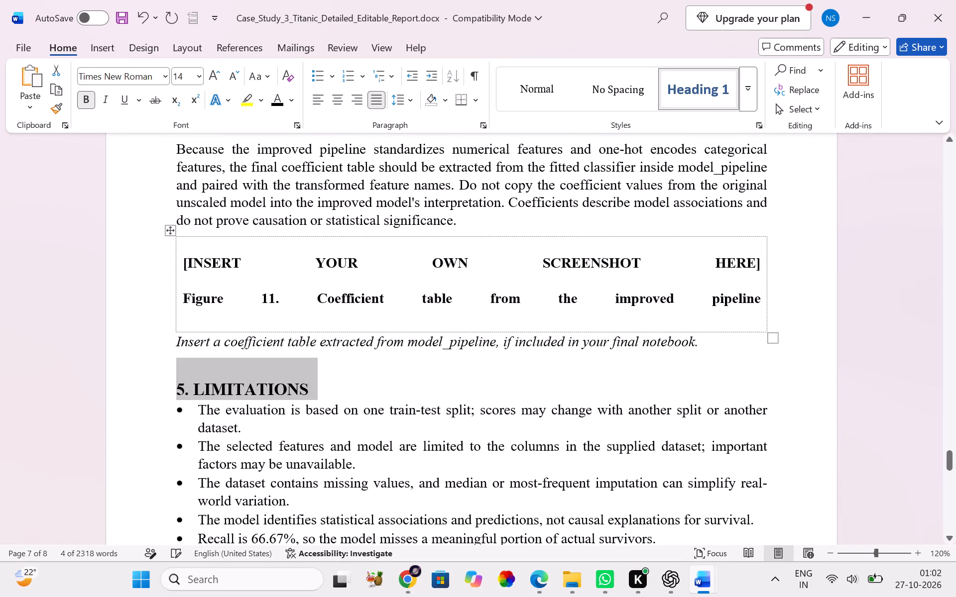
Set the "REFERENCES" heading to font size 14.
scroll(257, 312, "down", 2)
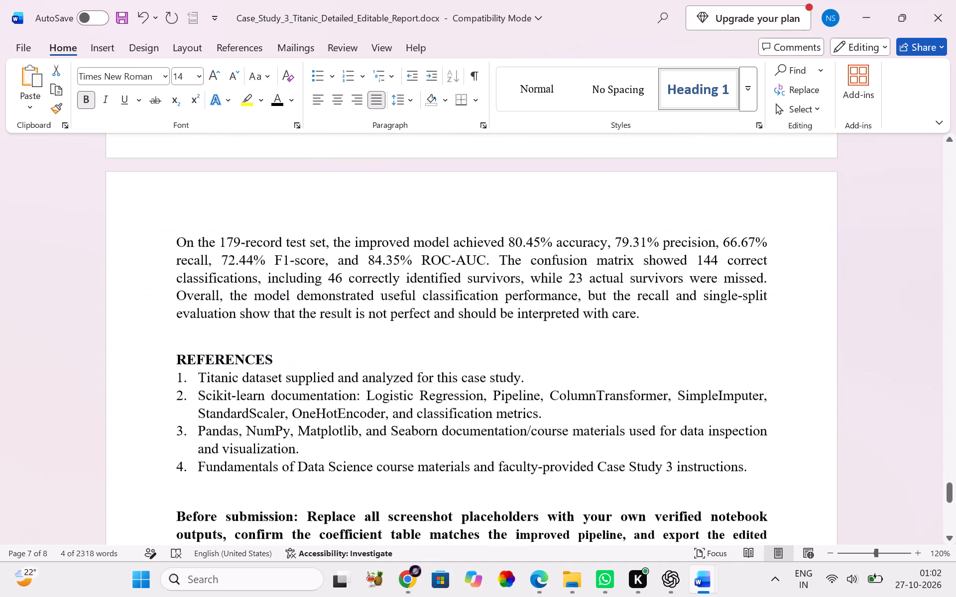
scroll(257, 312, "down", 1)
left_click_drag(293, 336, 166, 342)
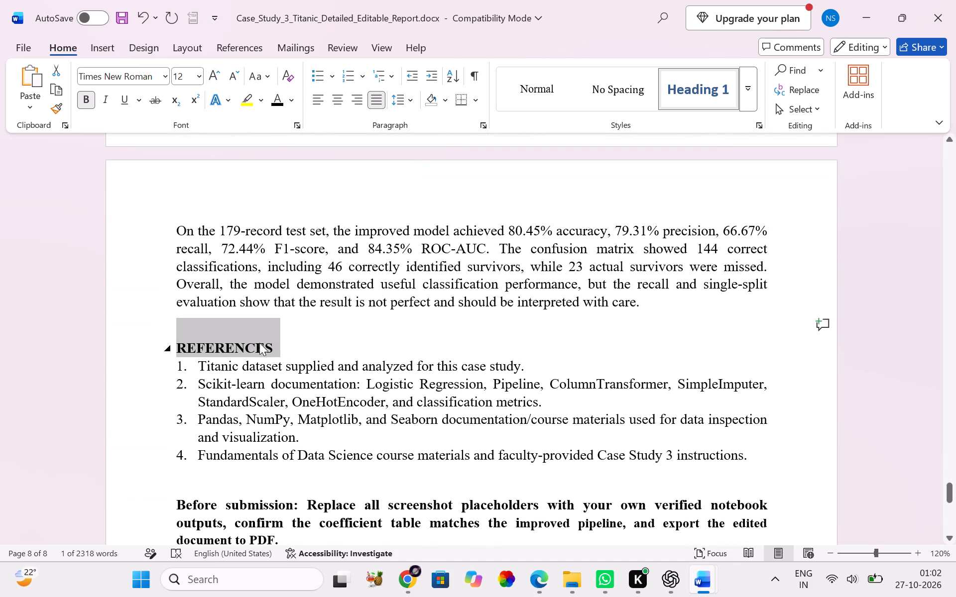
left_click(199, 74)
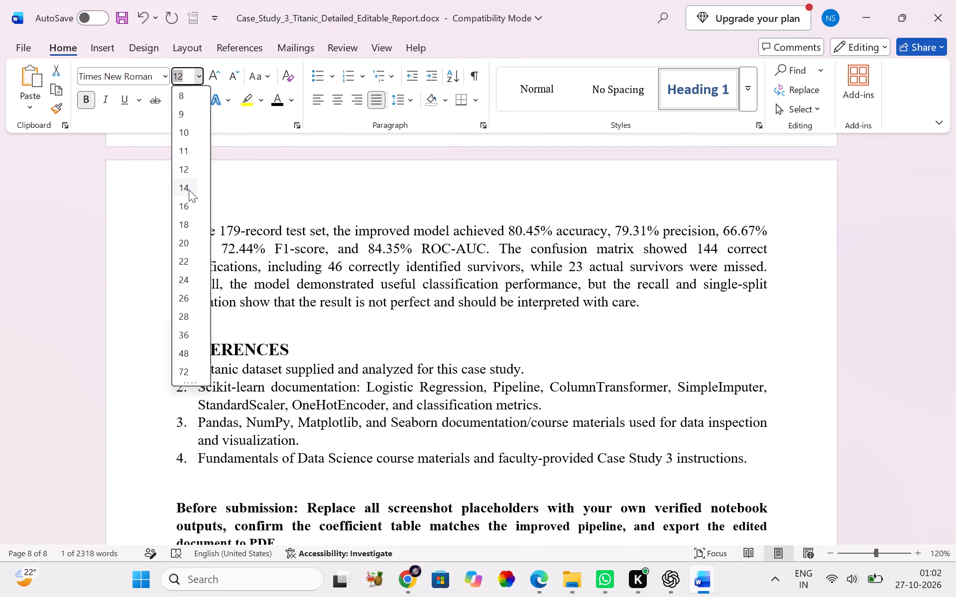
left_click(189, 190)
Delete the bold "Before submission" note below the references list.
scroll(282, 300, "down", 1)
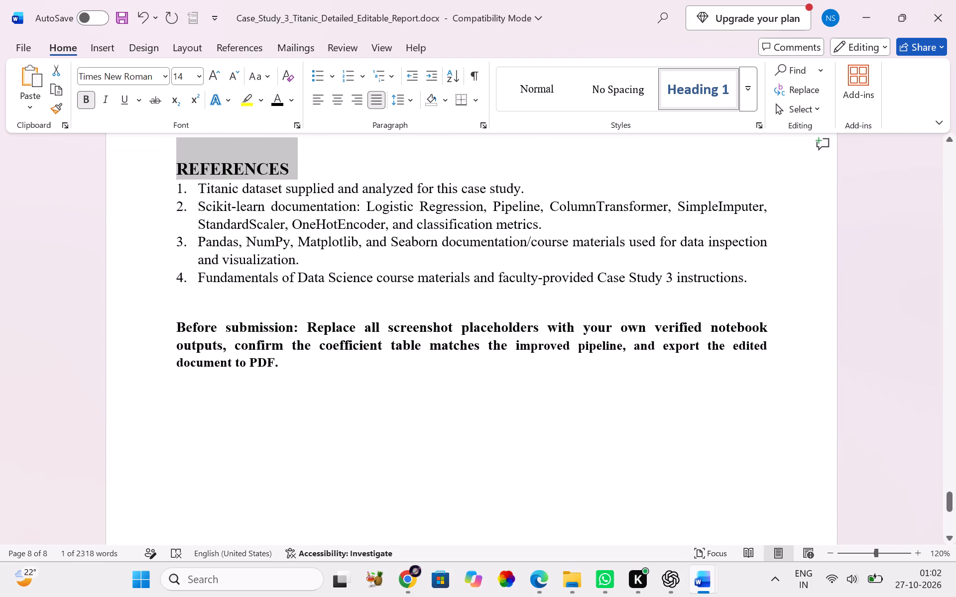
left_click_drag(175, 315, 308, 369)
key("BackSpace")
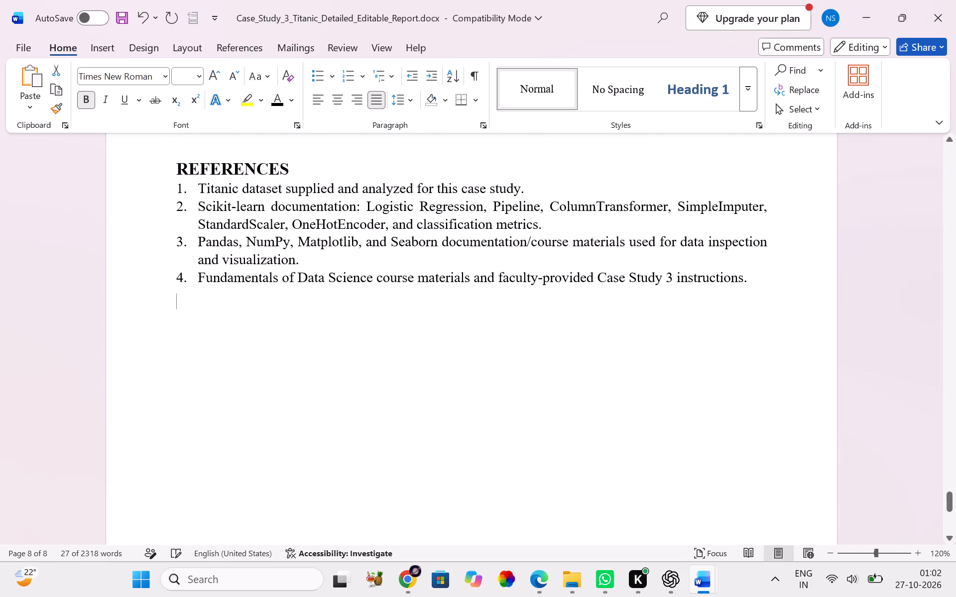
Set the "4. MODEL EVALUATION" heading to font size 14.
scroll(308, 369, "up", 1)
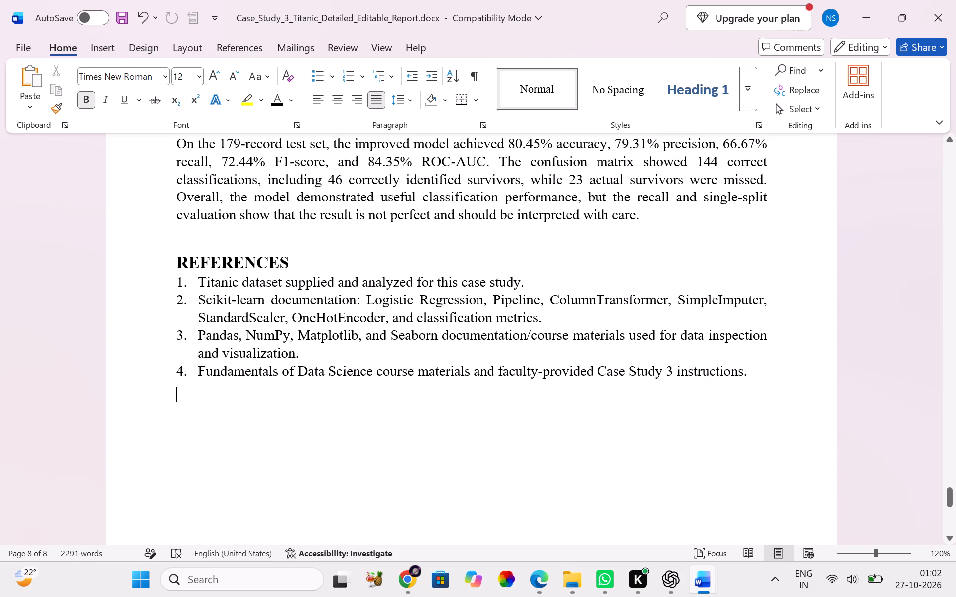
scroll(308, 369, "up", 1)
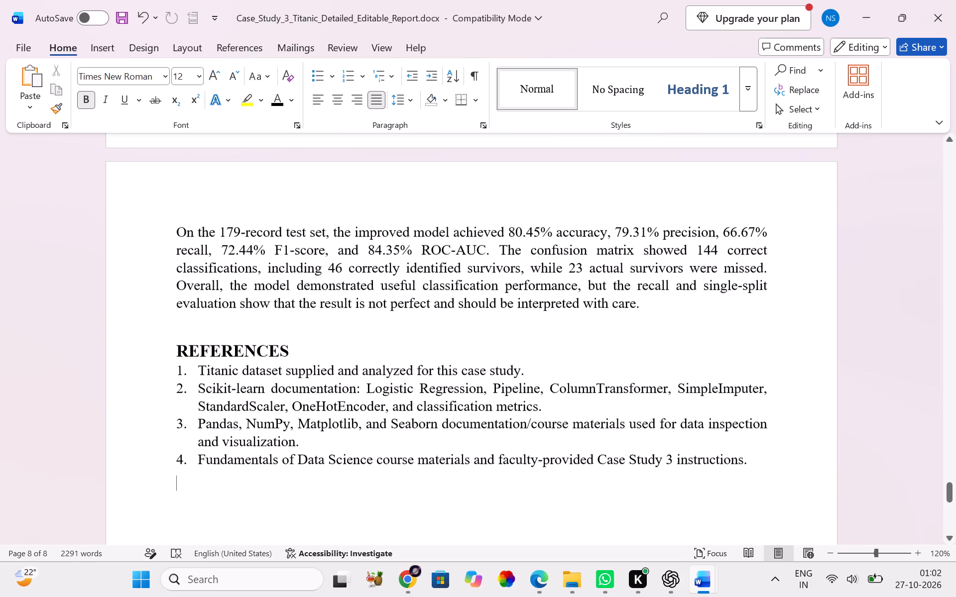
scroll(308, 369, "up", 3)
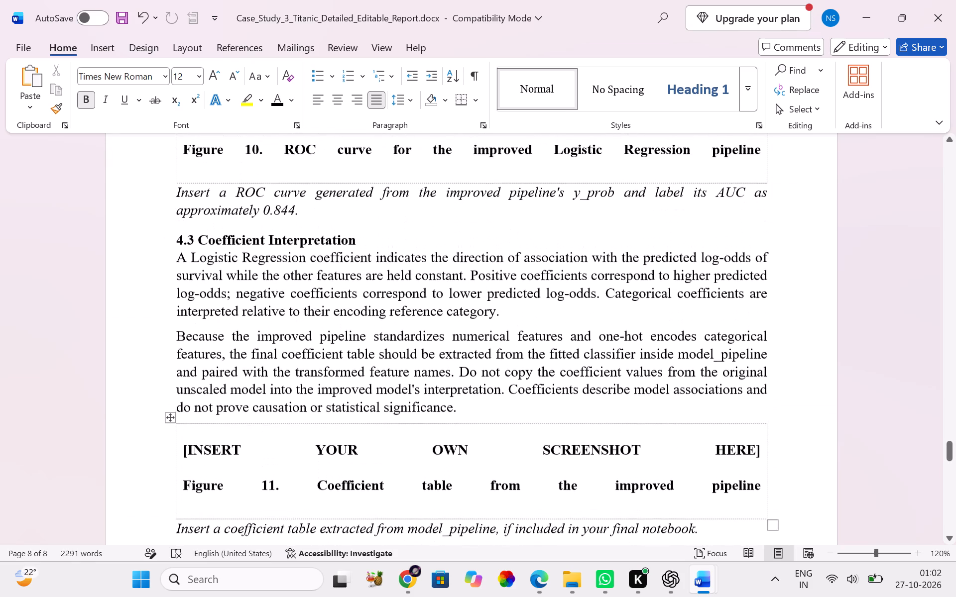
scroll(308, 369, "up", 1)
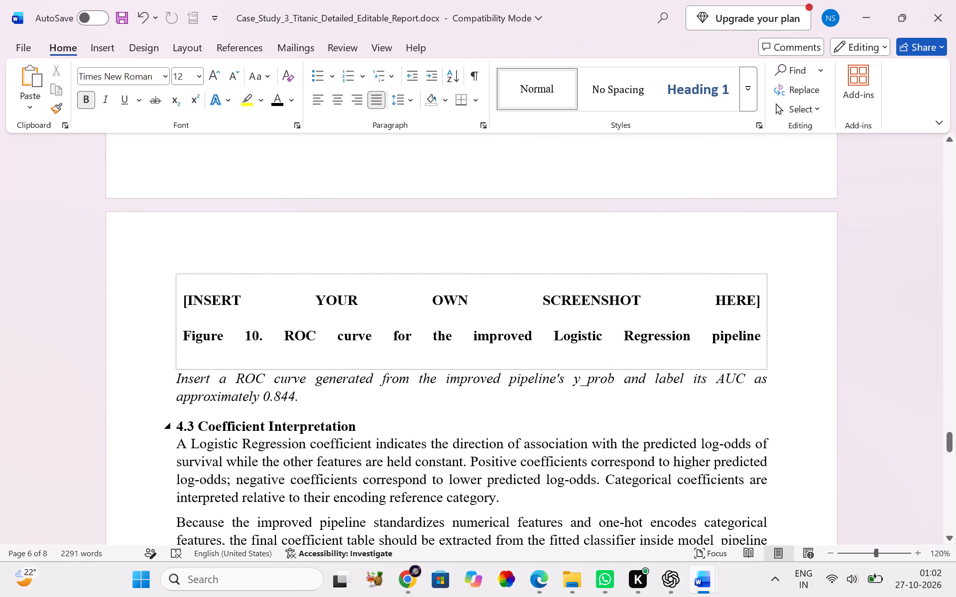
scroll(366, 425, "up", 2)
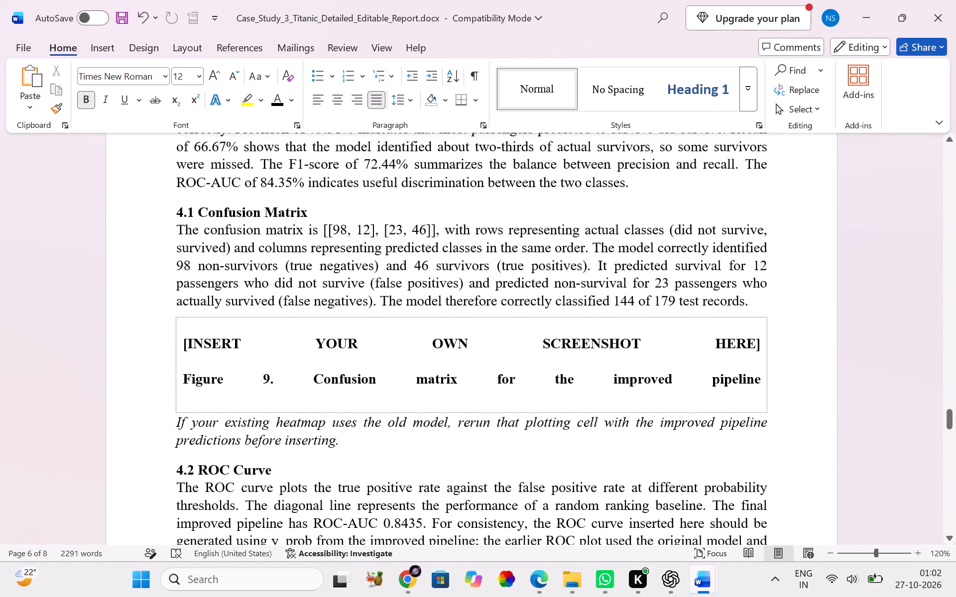
scroll(366, 425, "up", 3)
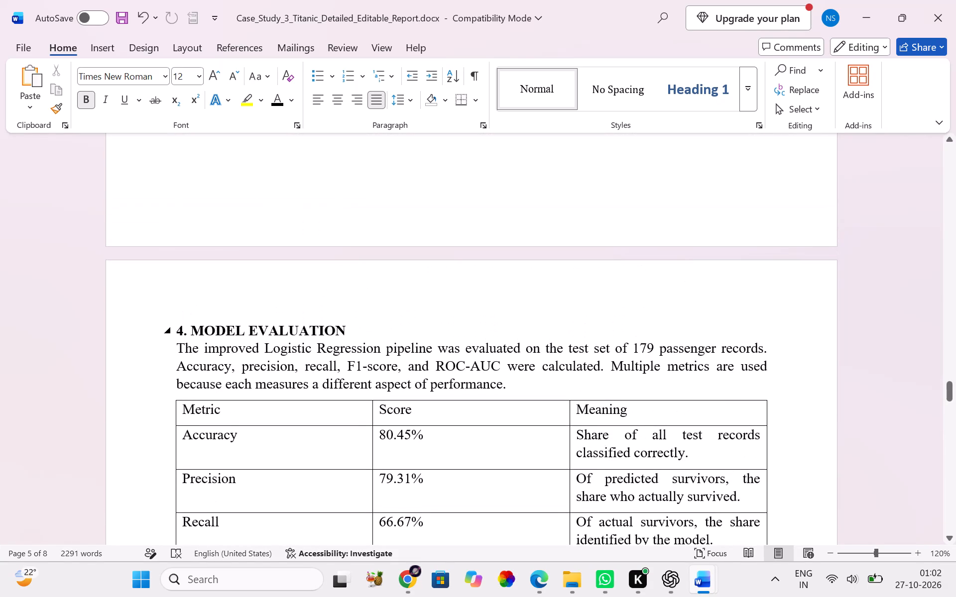
left_click_drag(357, 331, 170, 334)
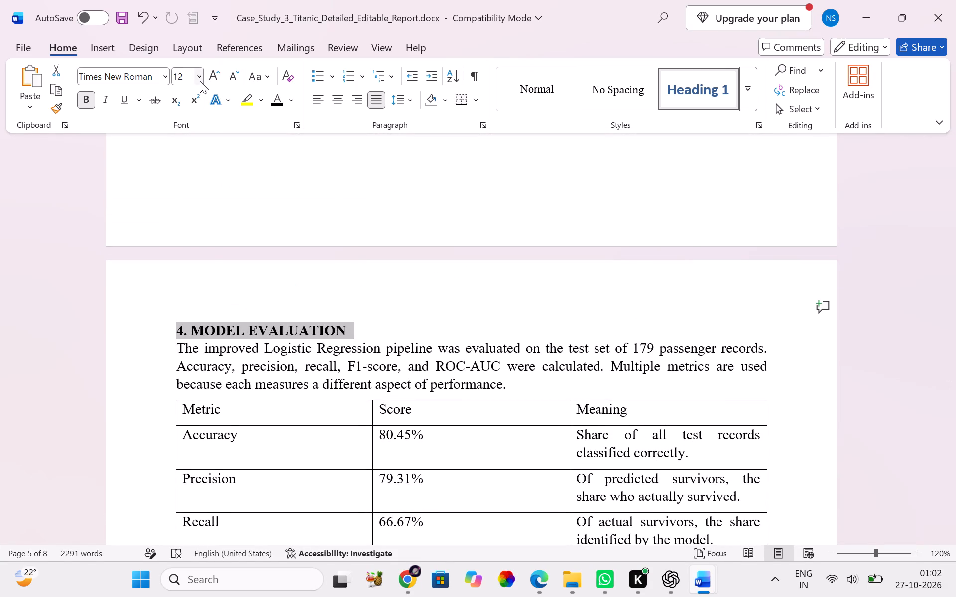
left_click(200, 81)
left_click(184, 190)
Set the "3. STATISTICAL FINDINGS" heading to font size 14.
scroll(365, 281, "up", 2)
left_click_drag(381, 466, 157, 443)
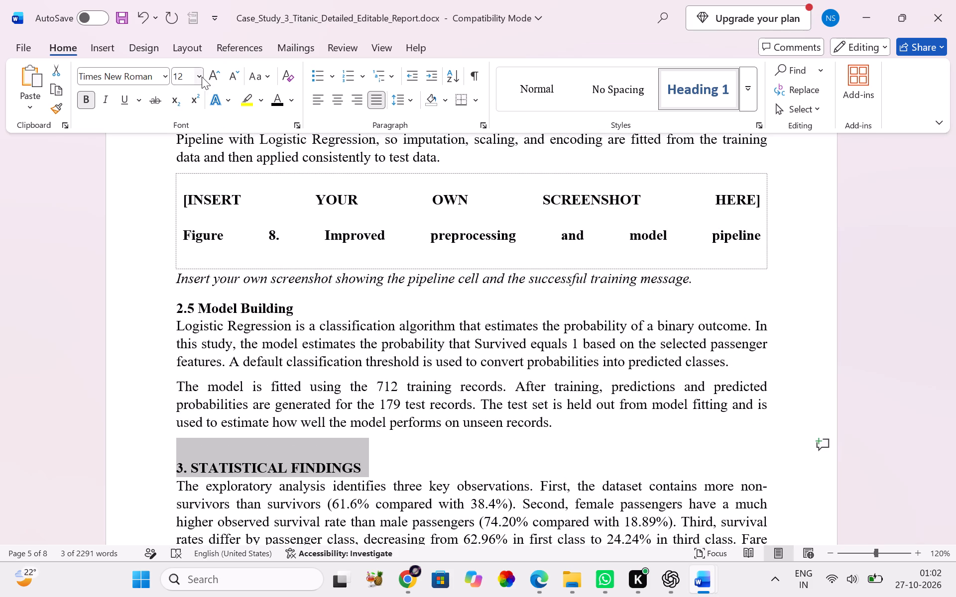
left_click(202, 77)
left_click(184, 196)
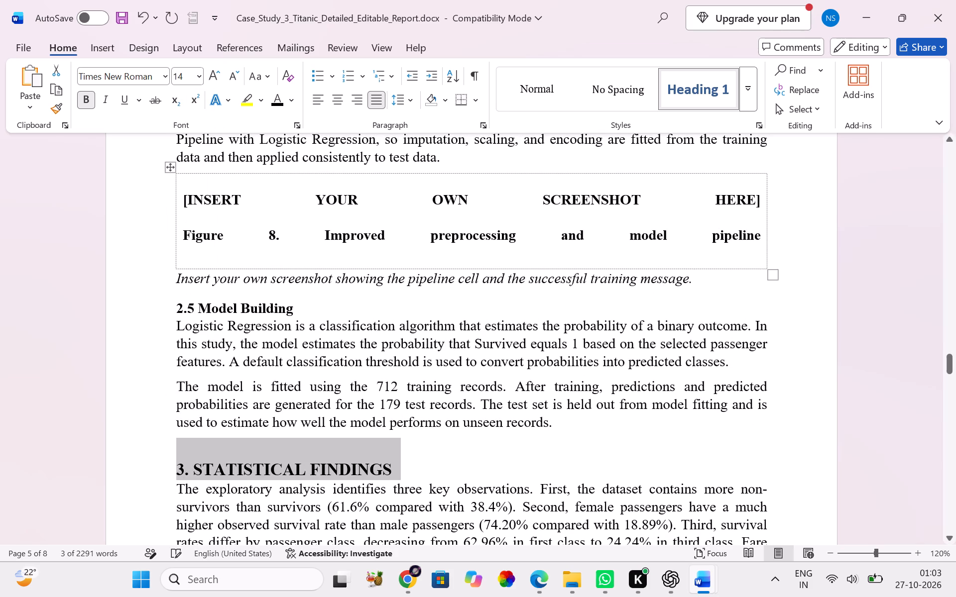
Set the "2. METHODOLOGY" heading to font size 14.
scroll(256, 312, "up", 2)
scroll(314, 326, "up", 1)
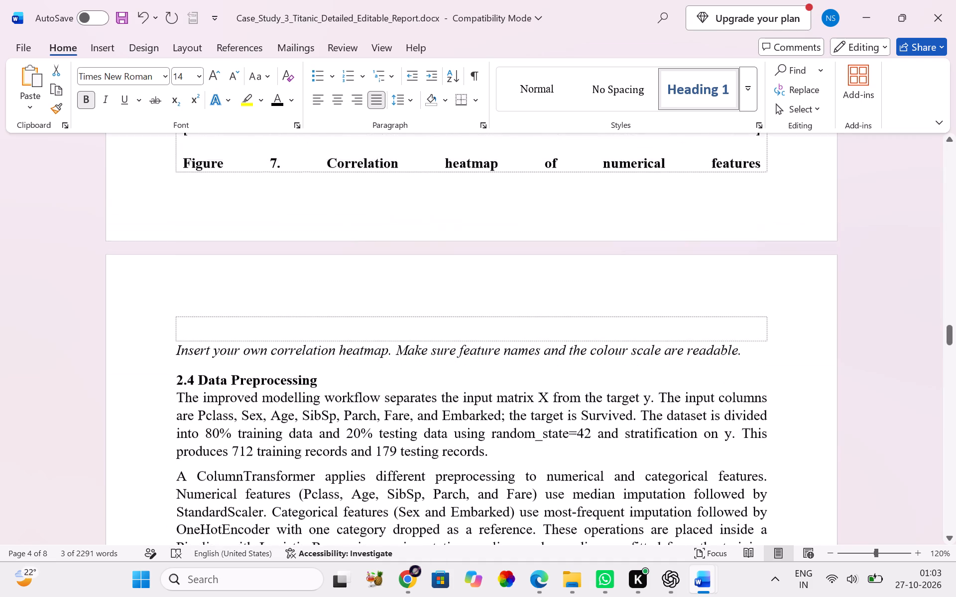
scroll(314, 326, "up", 4)
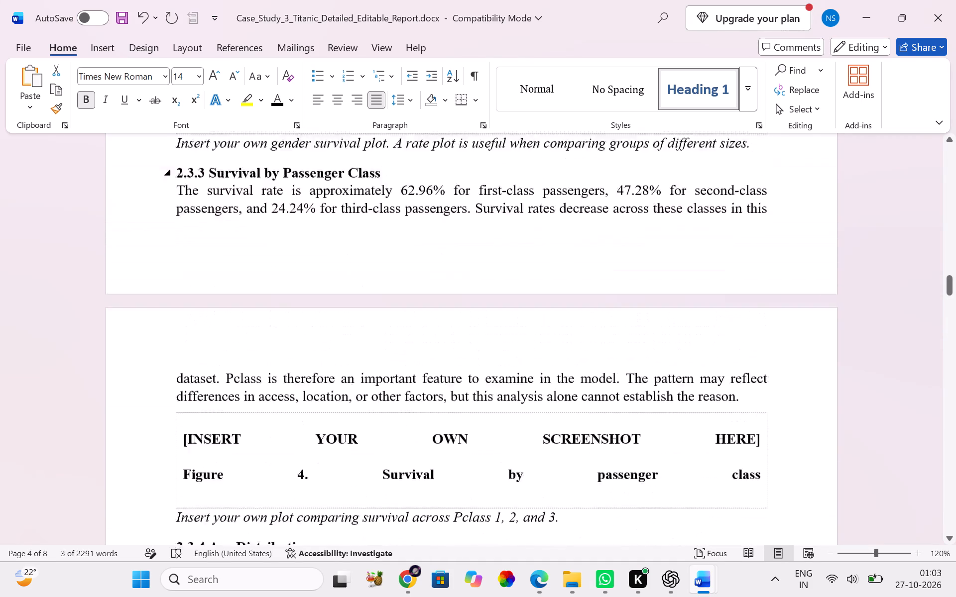
scroll(314, 326, "up", 4)
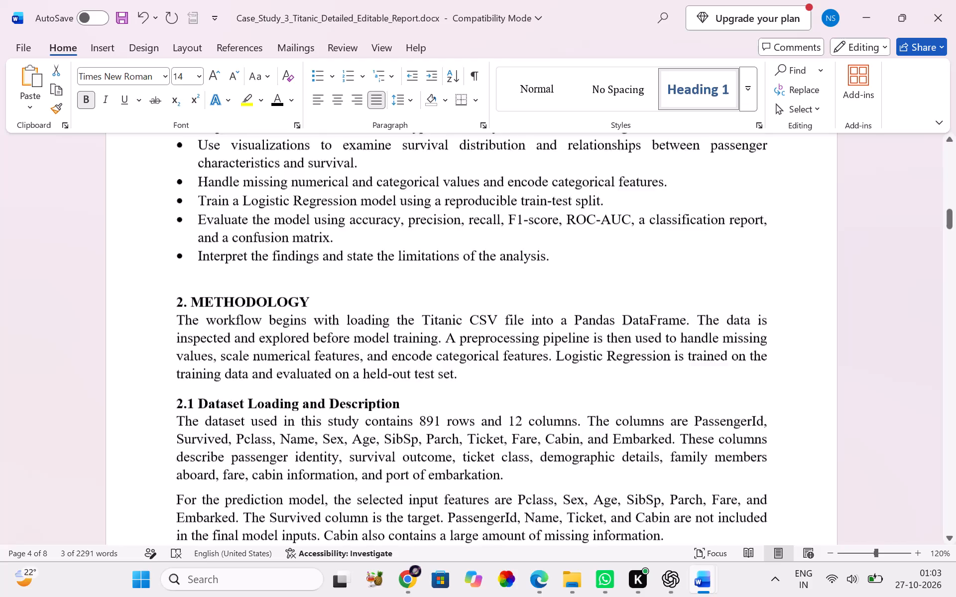
left_click_drag(325, 402, 174, 397)
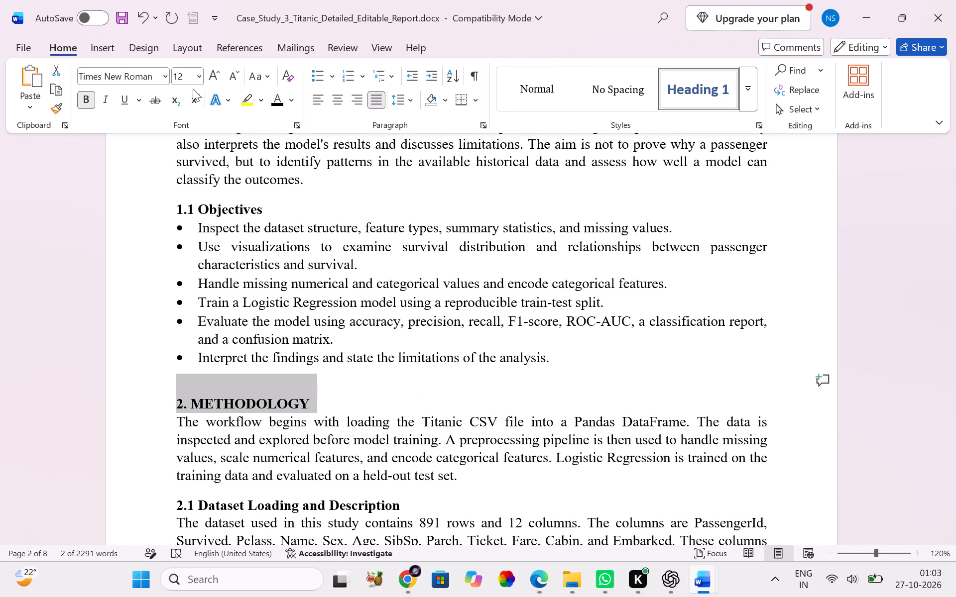
left_click(200, 75)
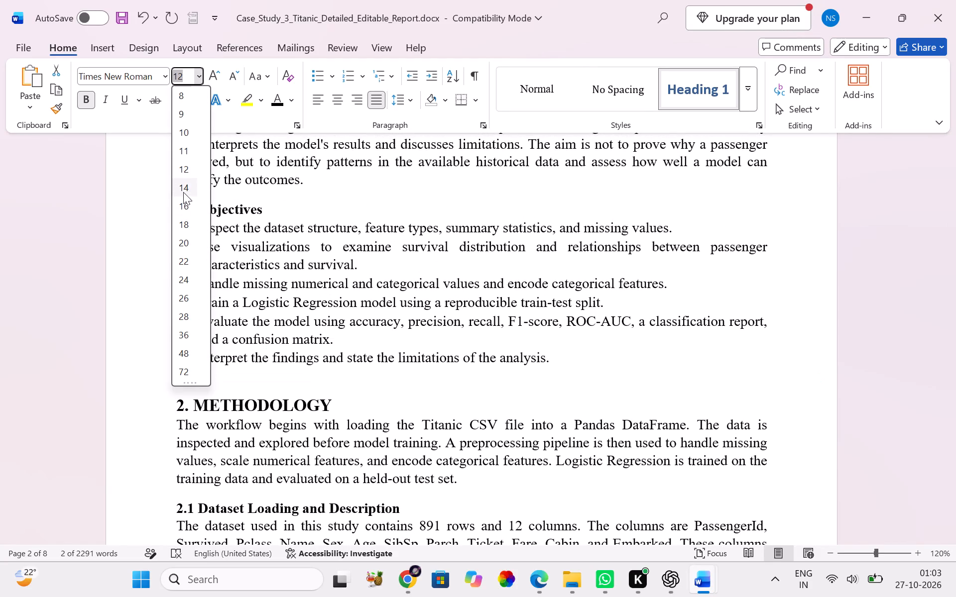
left_click(183, 192)
Set the "1. PROBLEM STATEMENT" heading to font size 14.
scroll(304, 257, "up", 1)
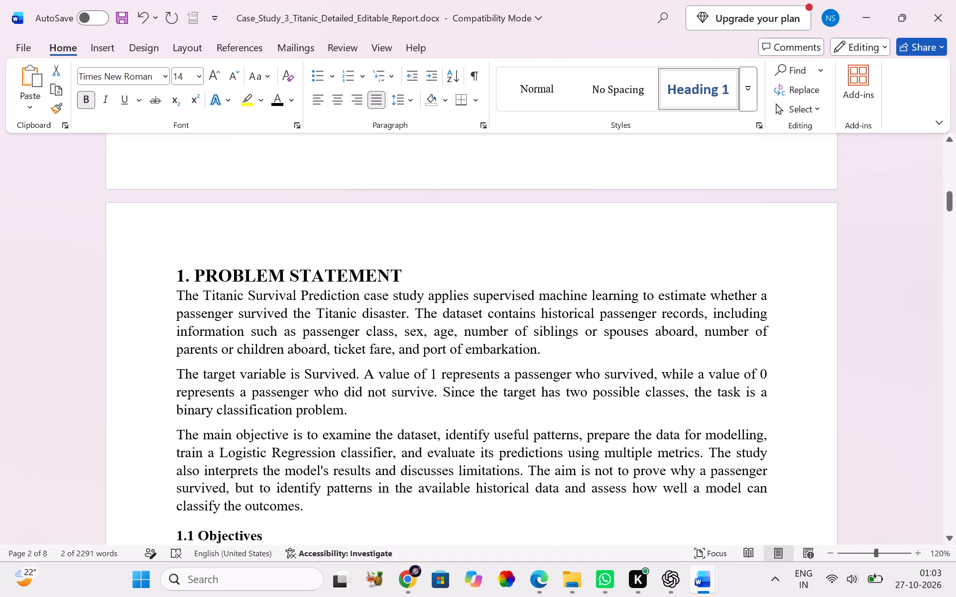
left_click_drag(408, 271, 166, 271)
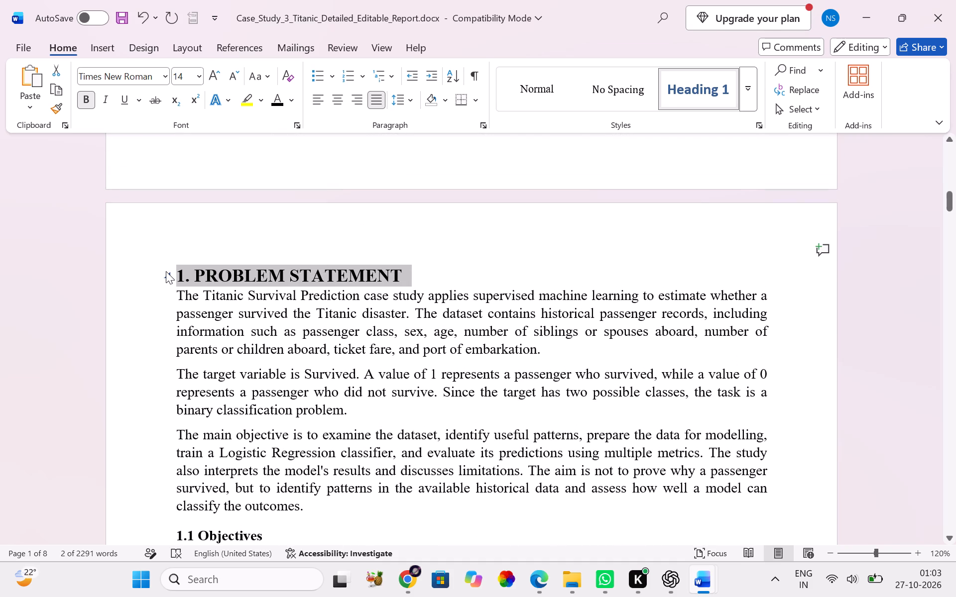
left_click(193, 80)
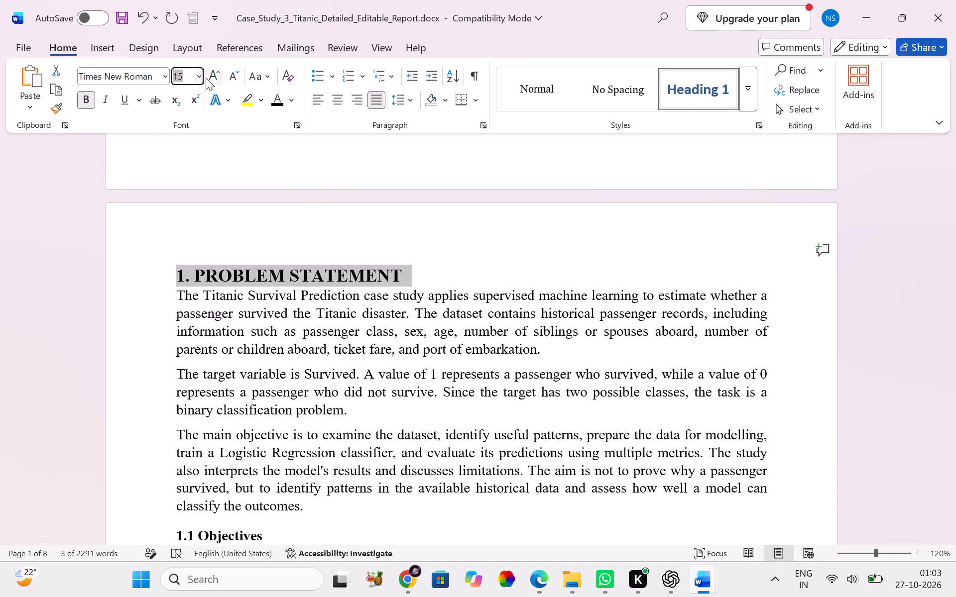
left_click(206, 78)
left_click(203, 78)
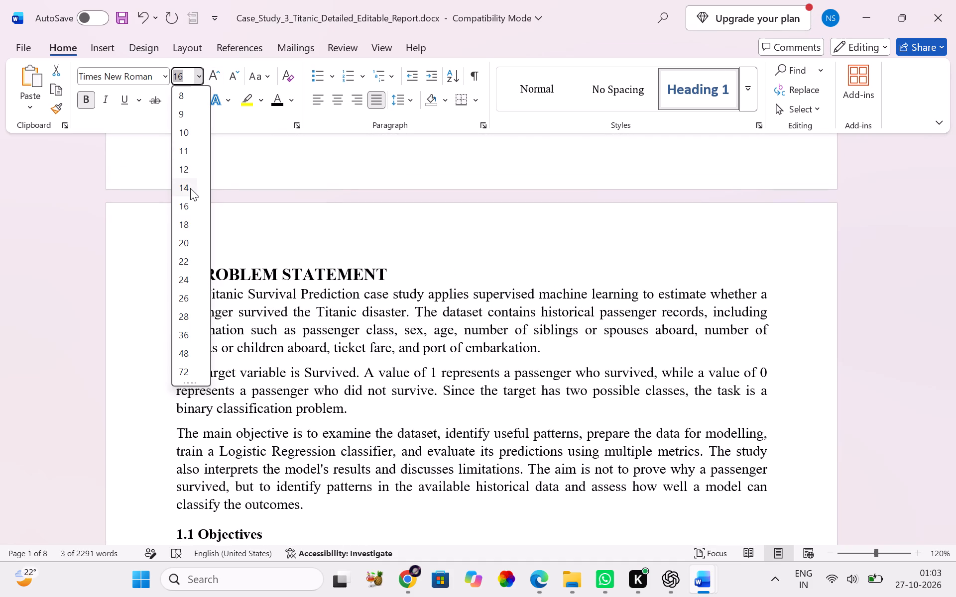
left_click(190, 188)
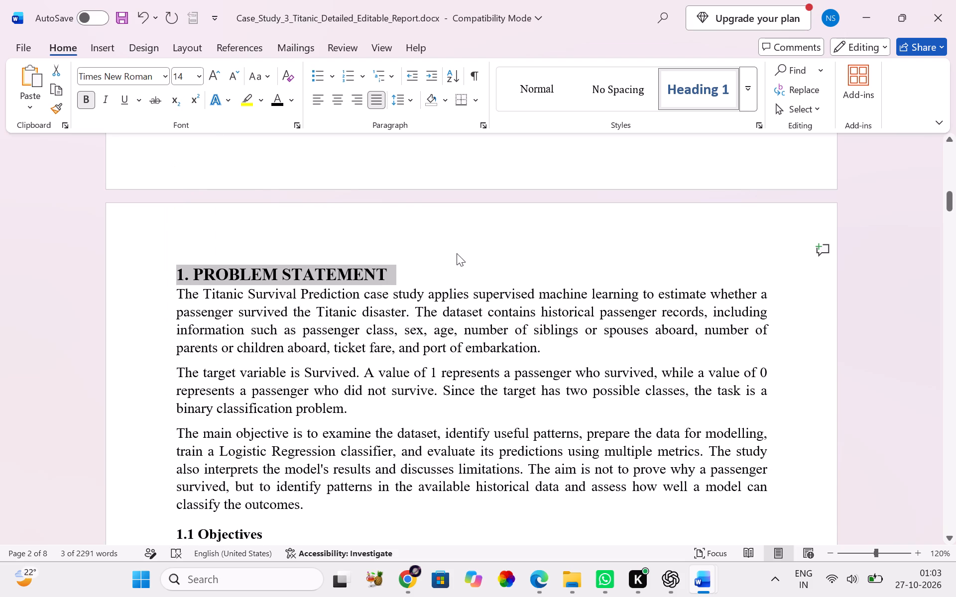
left_click(457, 253)
Close the fdscasestudy Word document without saving its changes, keeping the fdscasestudy PDF open.
scroll(457, 253, "down", 1)
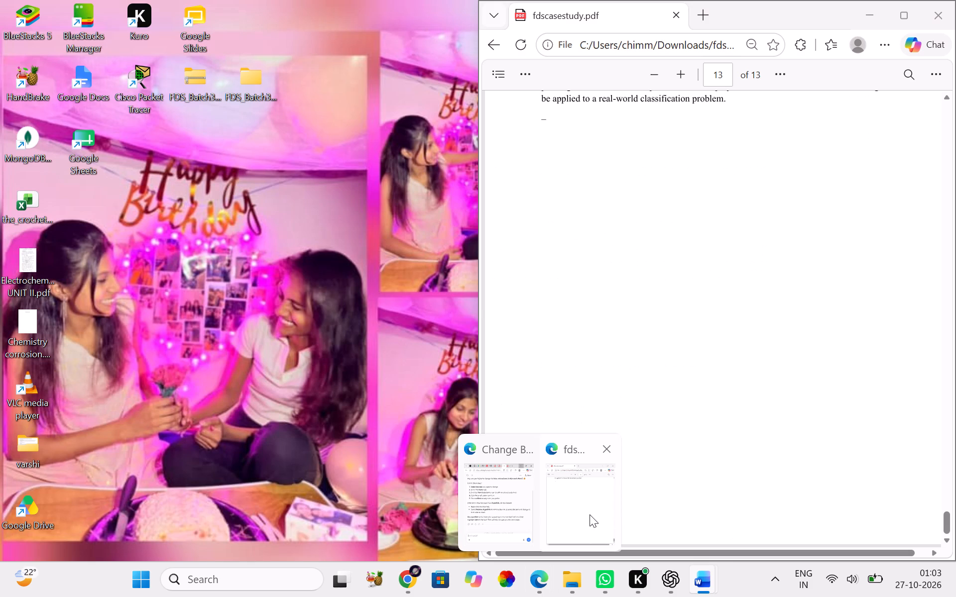
left_click(590, 514)
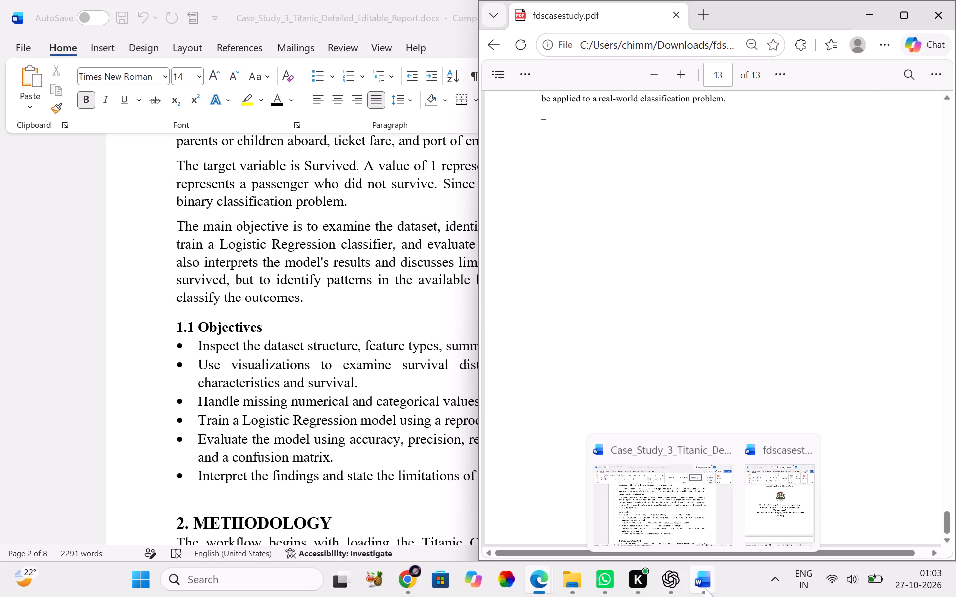
left_click(806, 454)
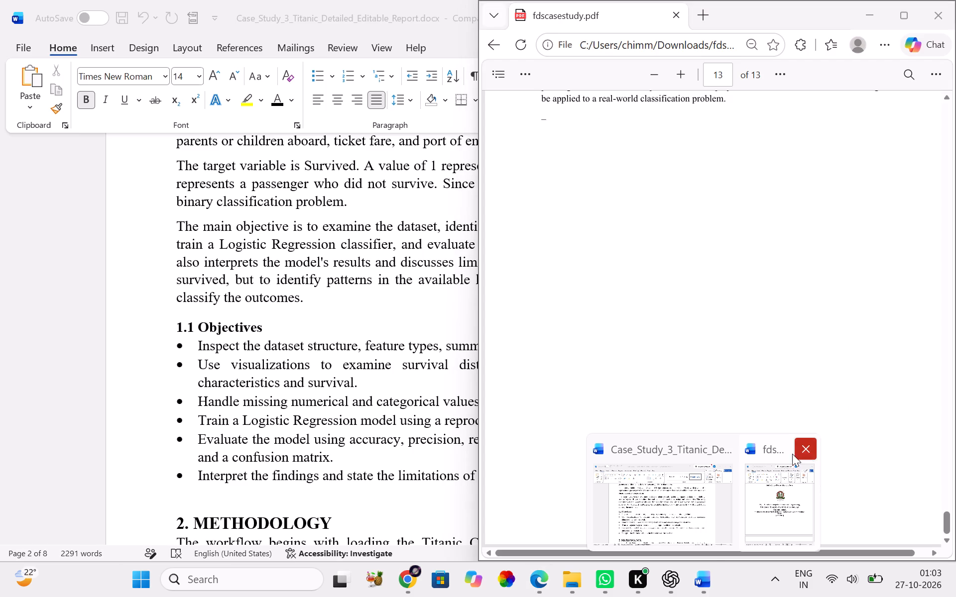
left_click(788, 453)
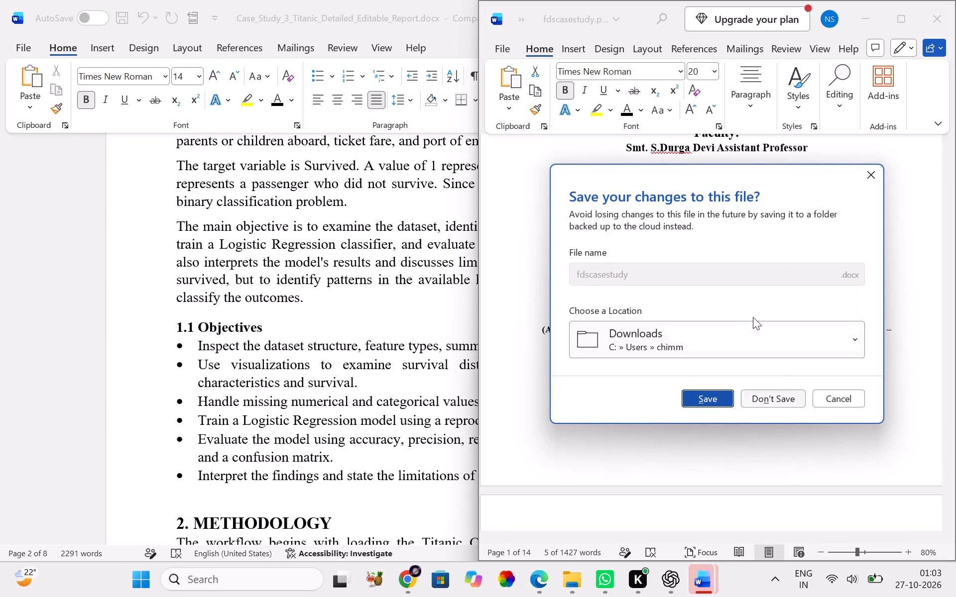
left_click(772, 390)
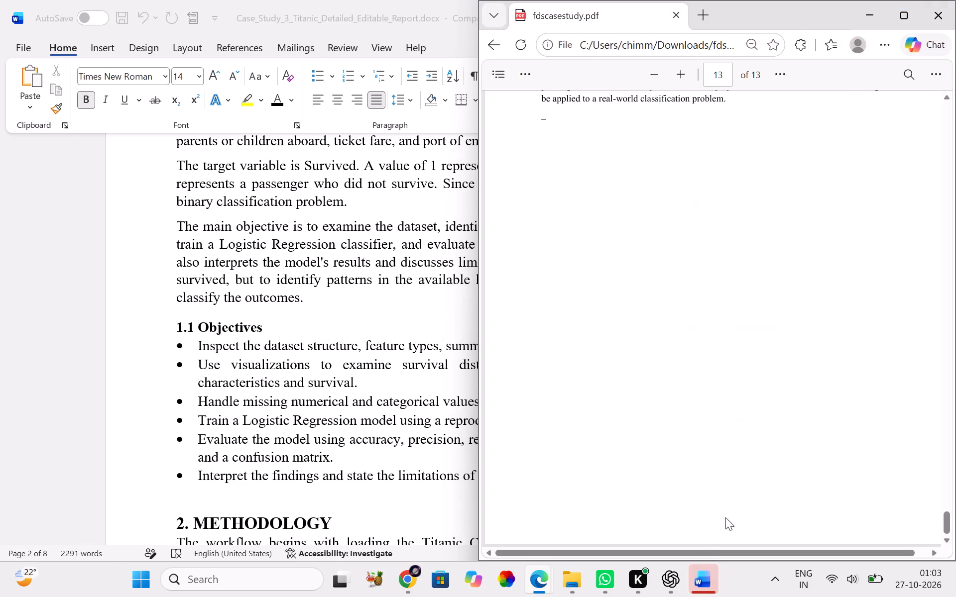
Return to the Titanic report in Word and arrange its window side by side with the fdscasestudy PDF.
left_click(698, 580)
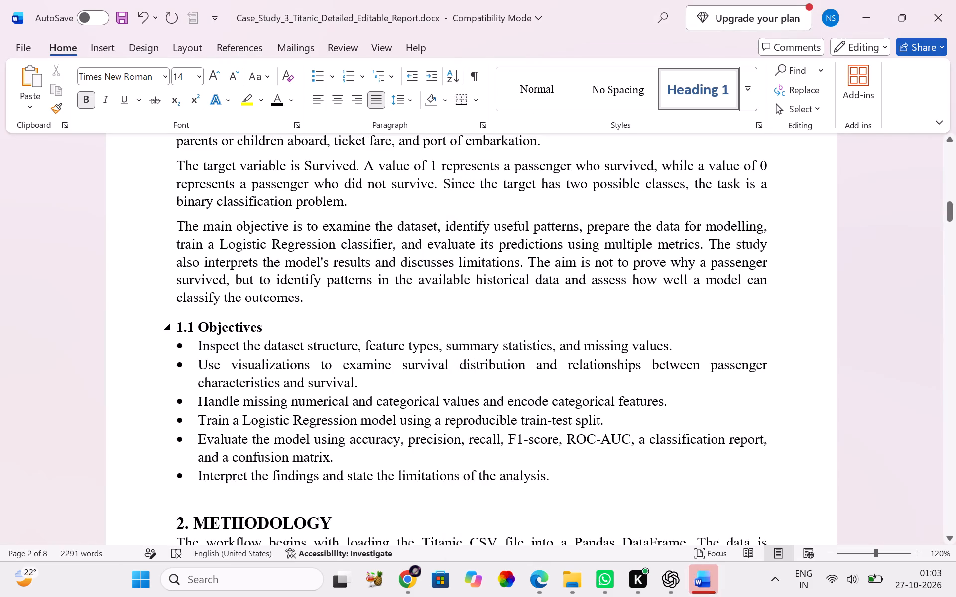
left_click(711, 596)
left_click(711, 596)
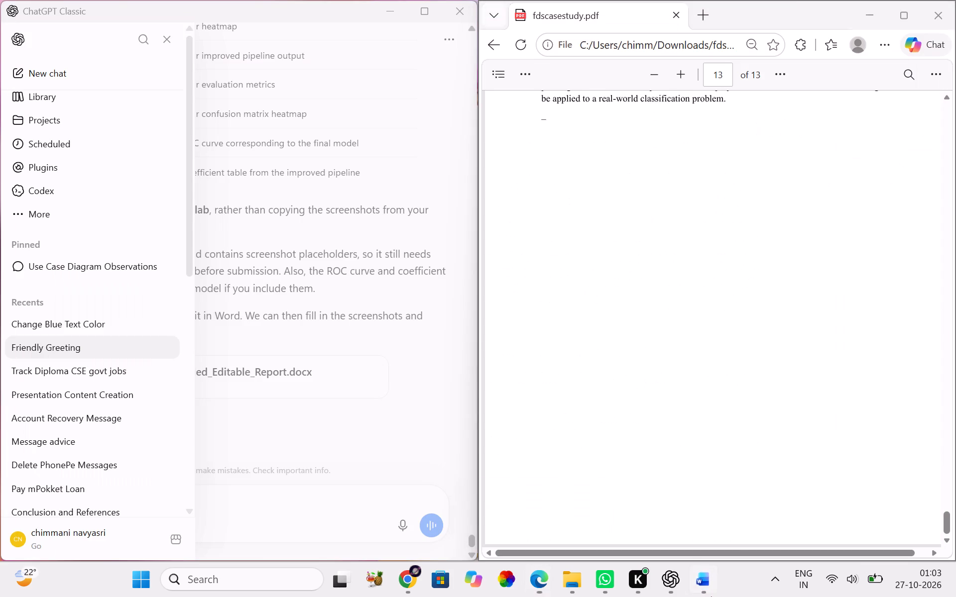
scroll(544, 382, "up", 1)
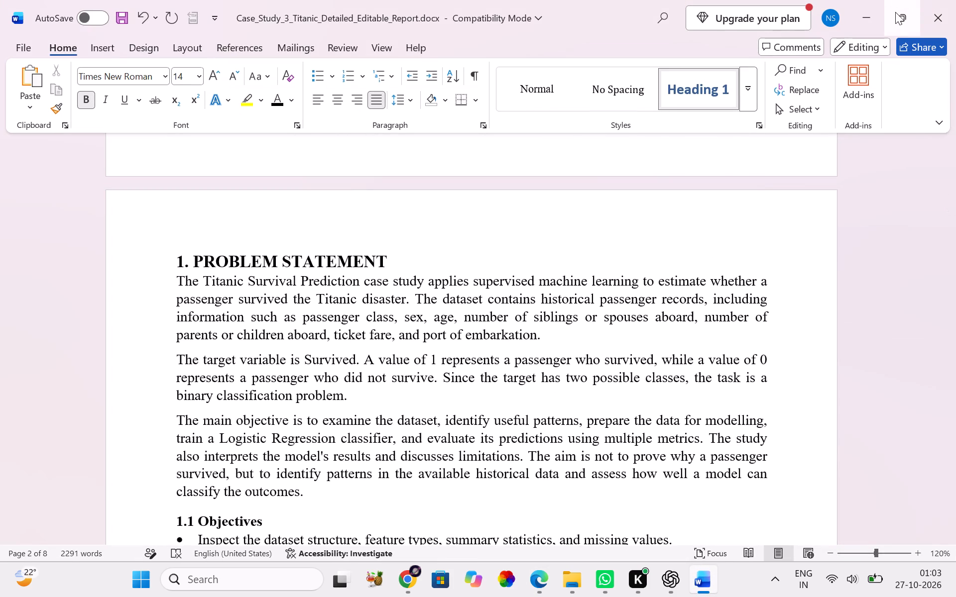
left_click(814, 60)
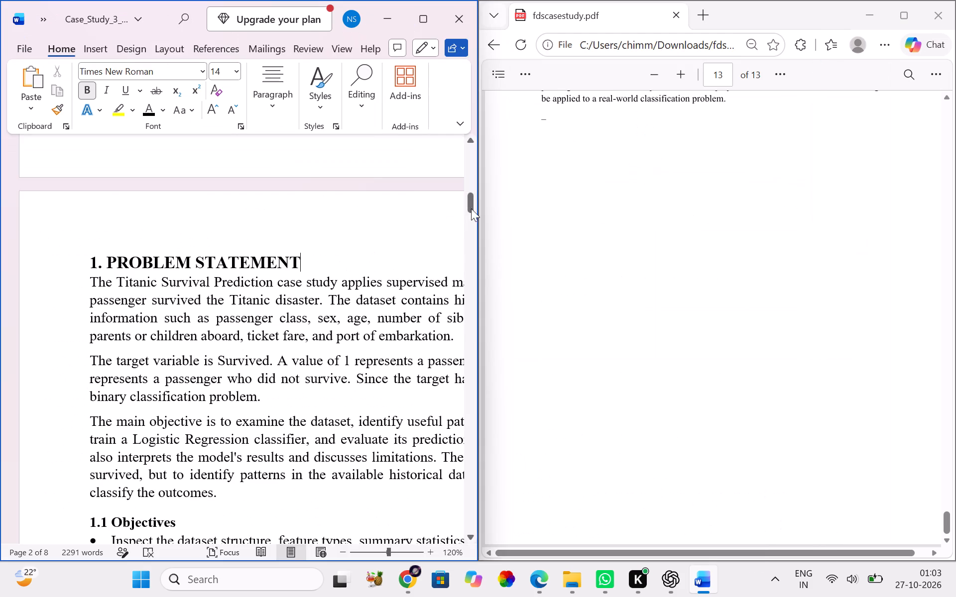
Compare the report's layout around "2. METHODOLOGY" with the title page and methodology section of the reference PDF.
scroll(399, 304, "down", 1)
scroll(399, 304, "down", 2, "ctrl")
scroll(399, 304, "left", 1)
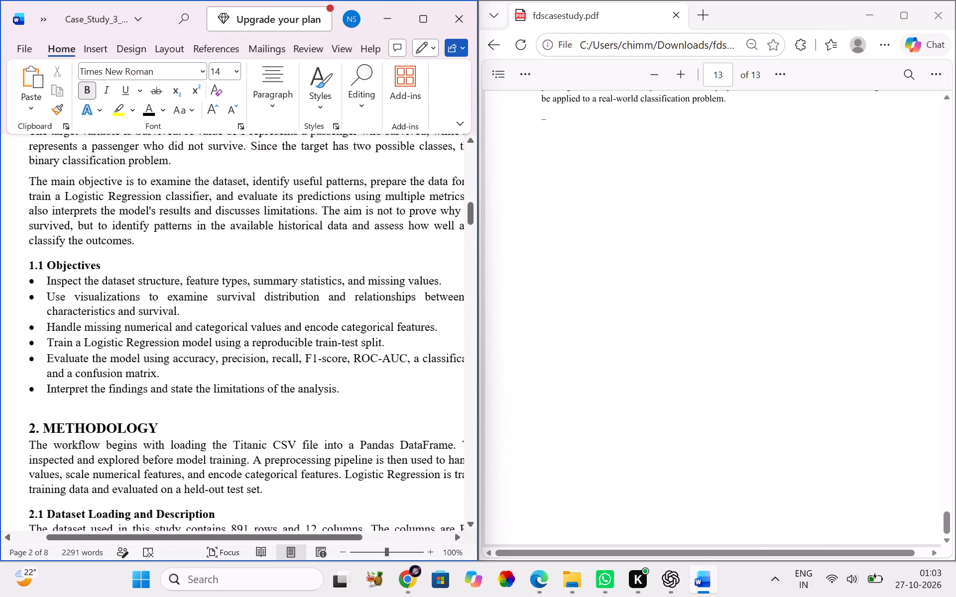
scroll(399, 304, "down", 1)
scroll(704, 289, "up", 4)
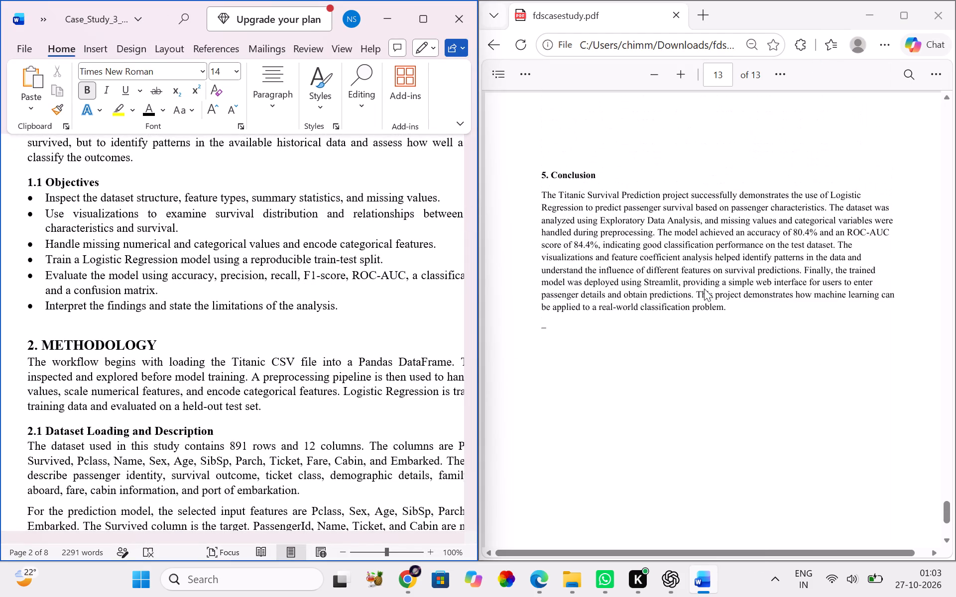
scroll(704, 289, "up", 12)
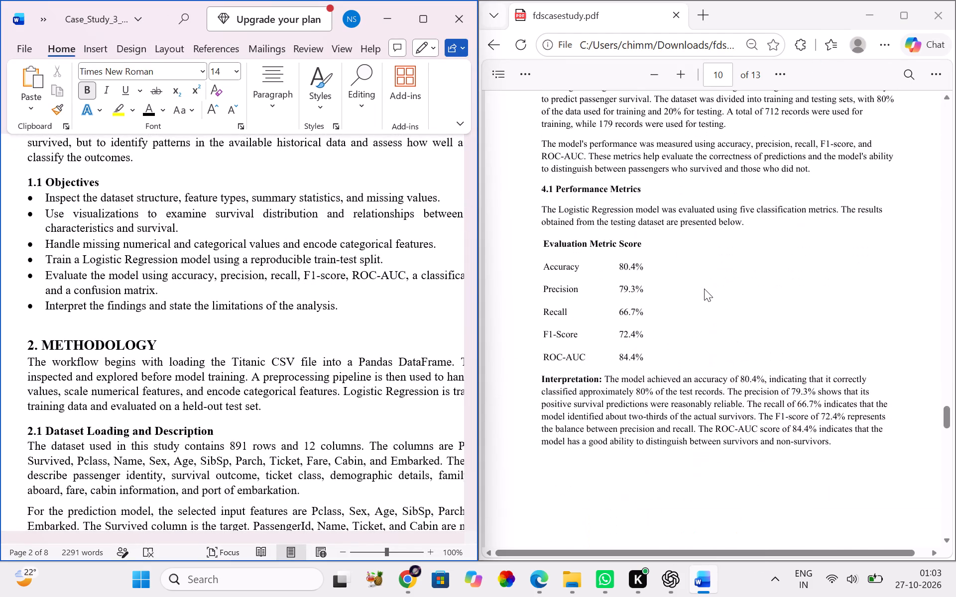
scroll(704, 289, "up", 11)
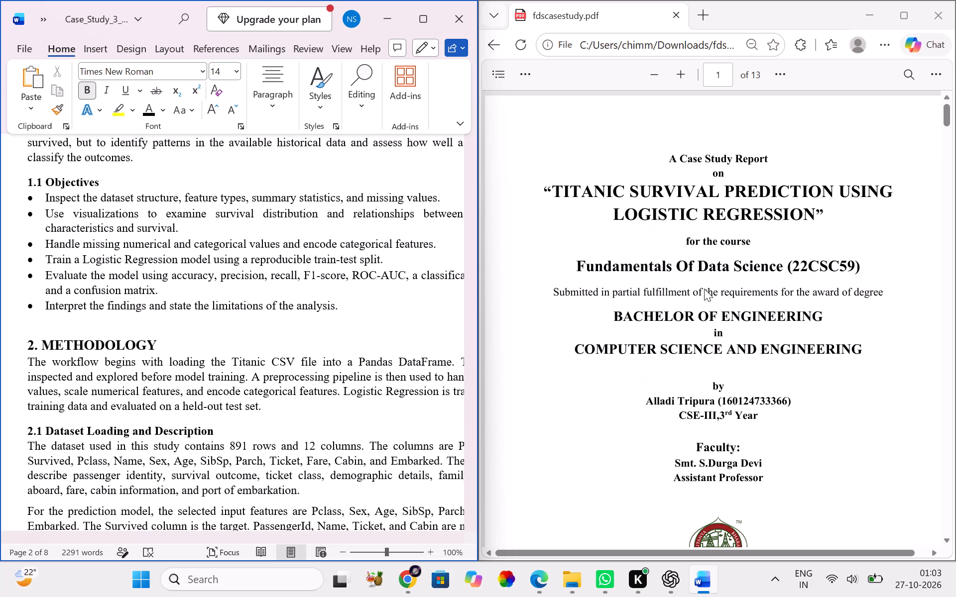
scroll(704, 289, "down", 4)
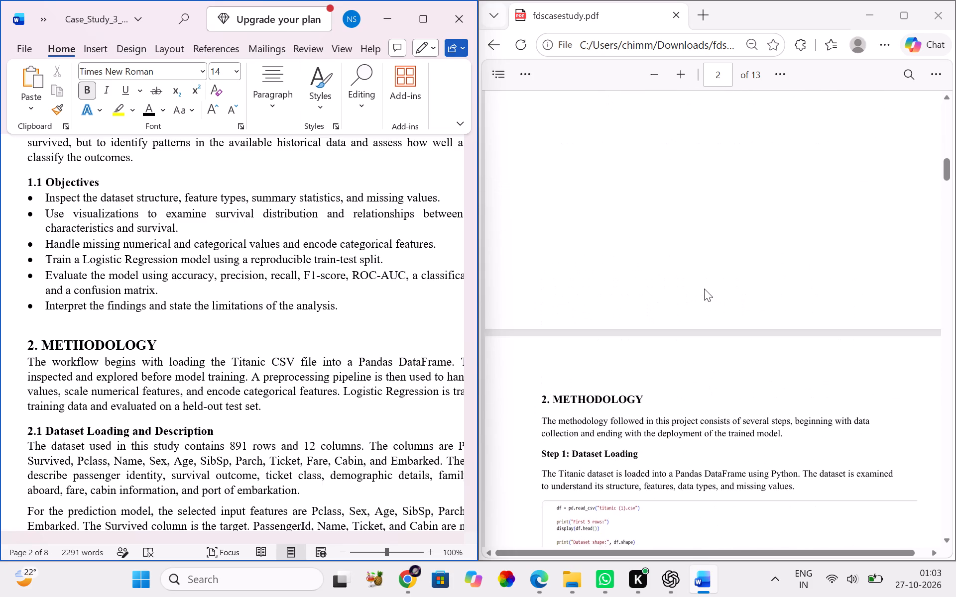
scroll(704, 289, "down", 2)
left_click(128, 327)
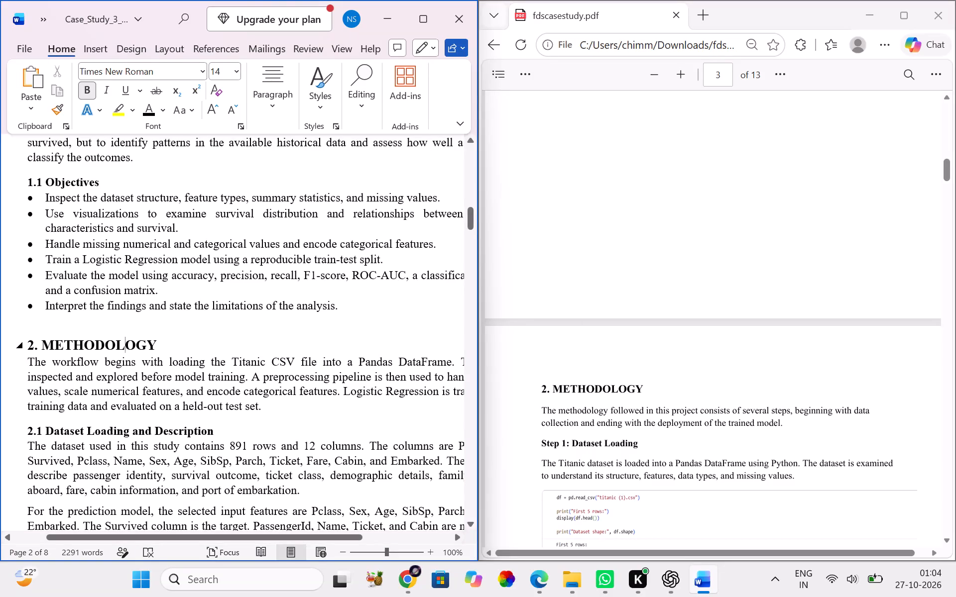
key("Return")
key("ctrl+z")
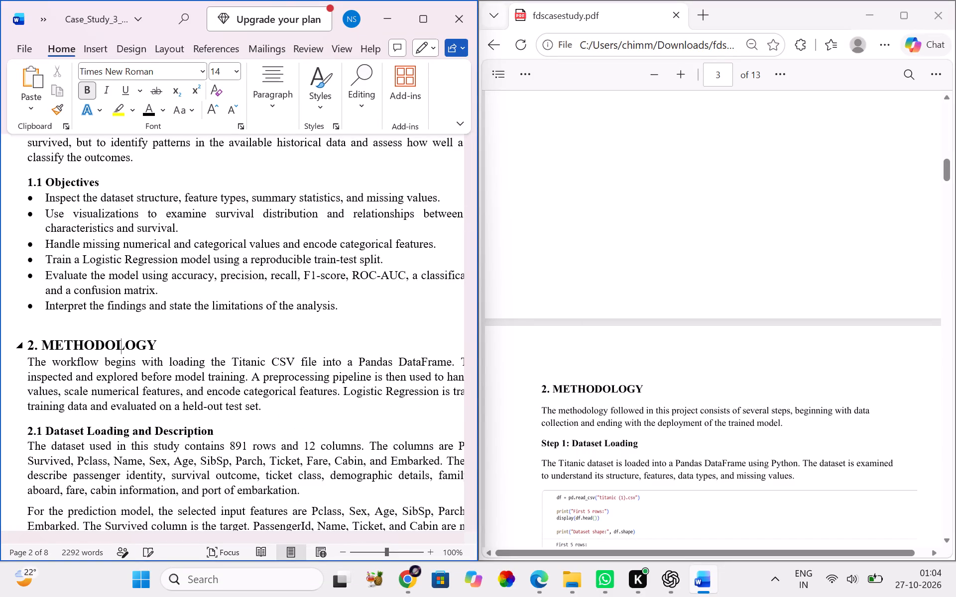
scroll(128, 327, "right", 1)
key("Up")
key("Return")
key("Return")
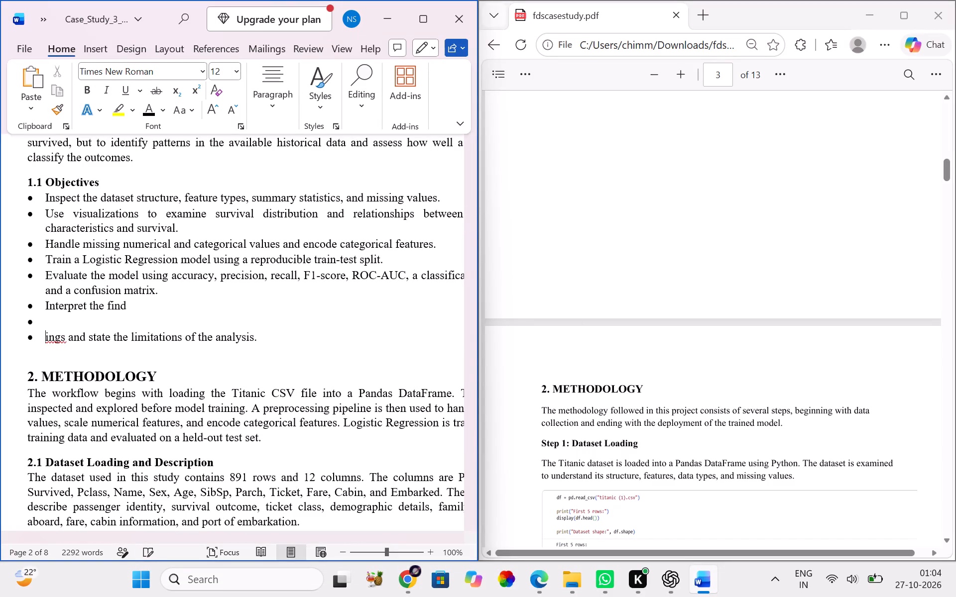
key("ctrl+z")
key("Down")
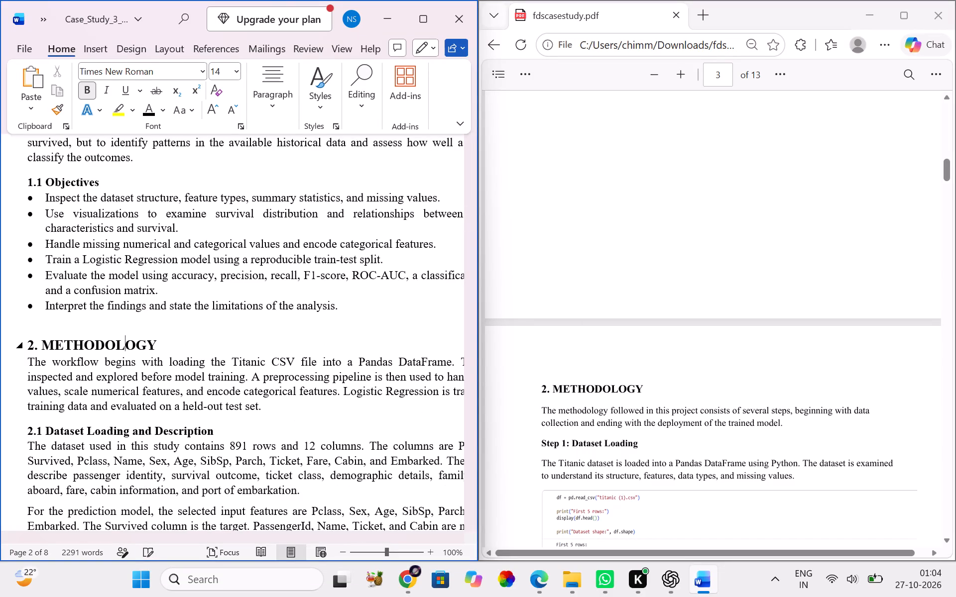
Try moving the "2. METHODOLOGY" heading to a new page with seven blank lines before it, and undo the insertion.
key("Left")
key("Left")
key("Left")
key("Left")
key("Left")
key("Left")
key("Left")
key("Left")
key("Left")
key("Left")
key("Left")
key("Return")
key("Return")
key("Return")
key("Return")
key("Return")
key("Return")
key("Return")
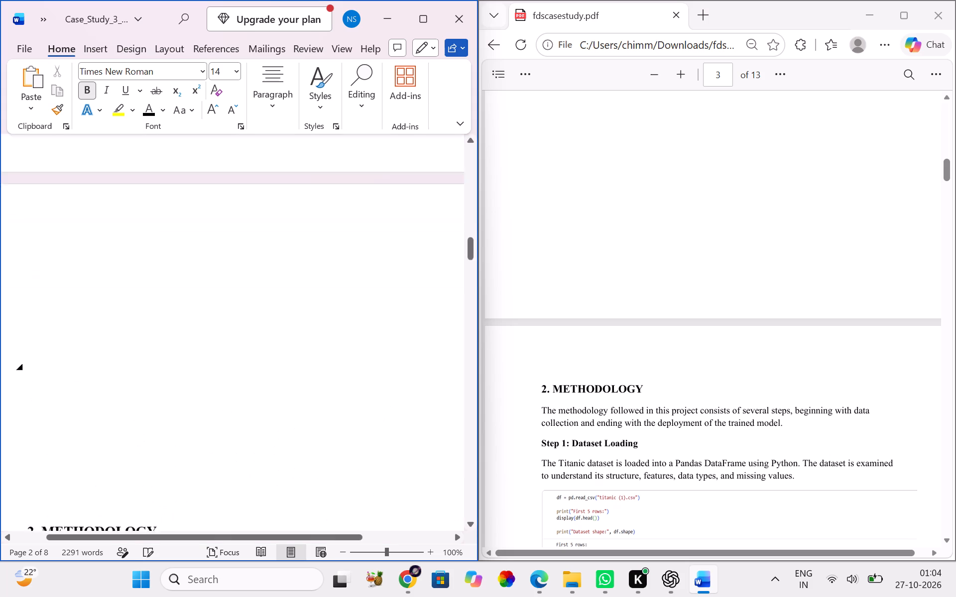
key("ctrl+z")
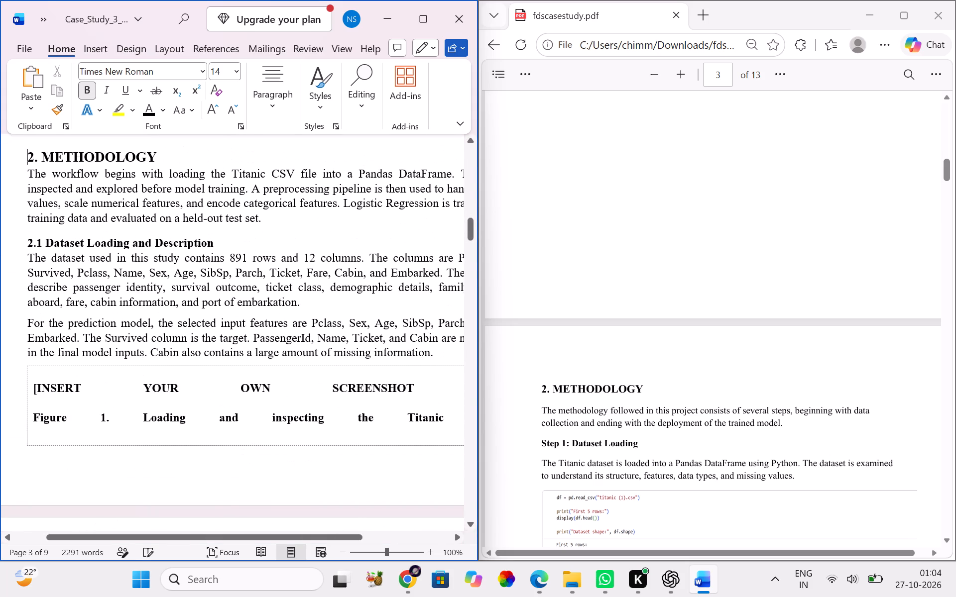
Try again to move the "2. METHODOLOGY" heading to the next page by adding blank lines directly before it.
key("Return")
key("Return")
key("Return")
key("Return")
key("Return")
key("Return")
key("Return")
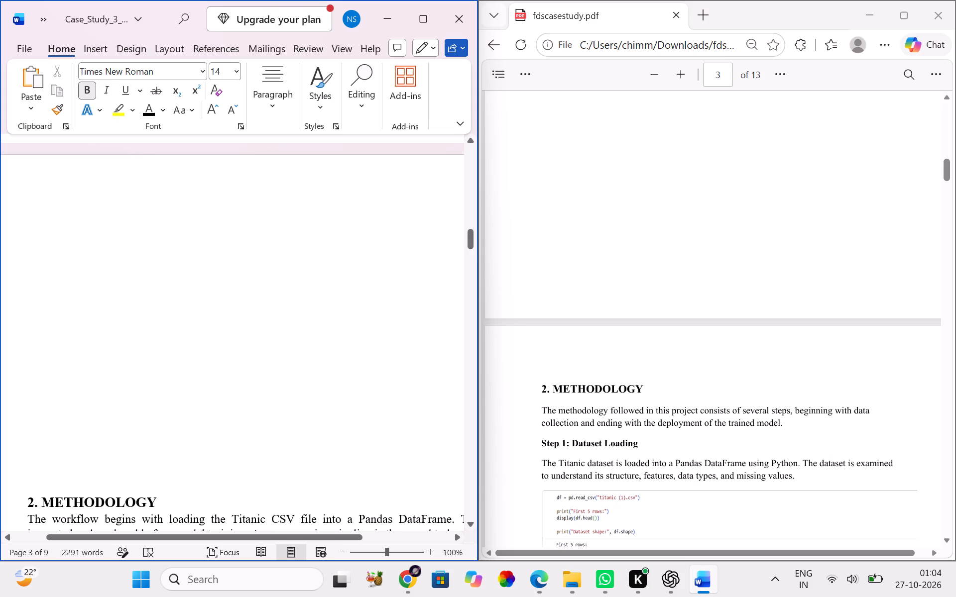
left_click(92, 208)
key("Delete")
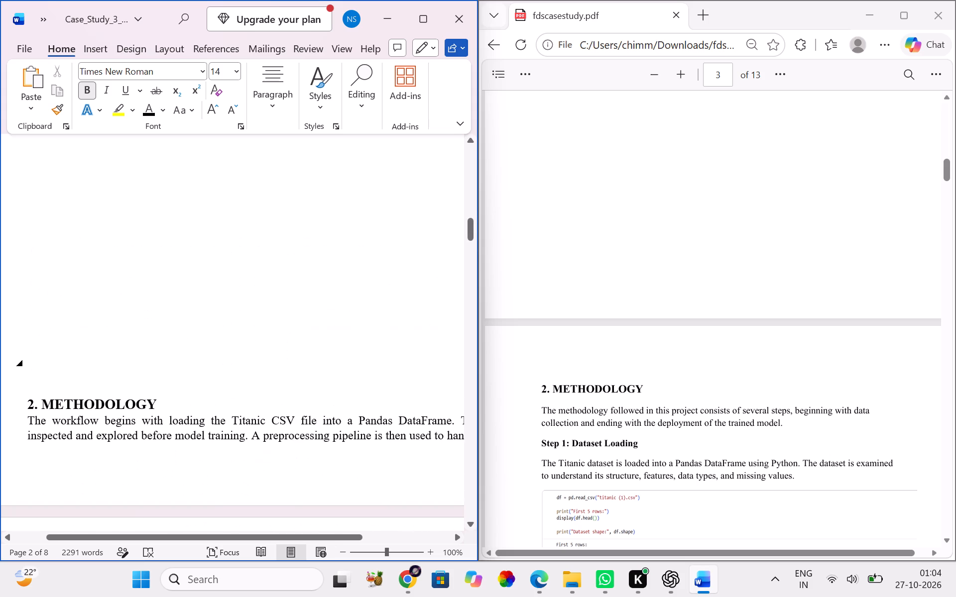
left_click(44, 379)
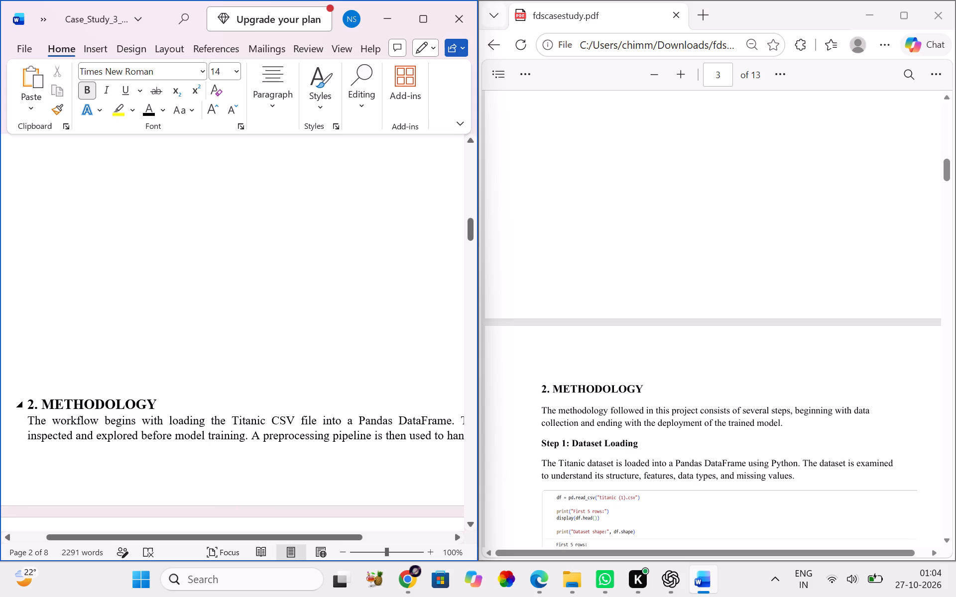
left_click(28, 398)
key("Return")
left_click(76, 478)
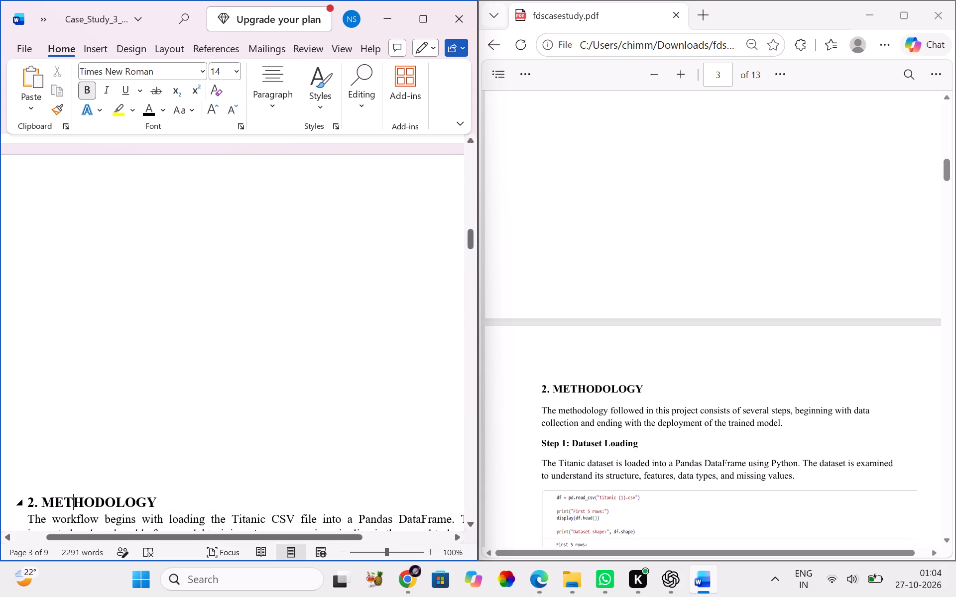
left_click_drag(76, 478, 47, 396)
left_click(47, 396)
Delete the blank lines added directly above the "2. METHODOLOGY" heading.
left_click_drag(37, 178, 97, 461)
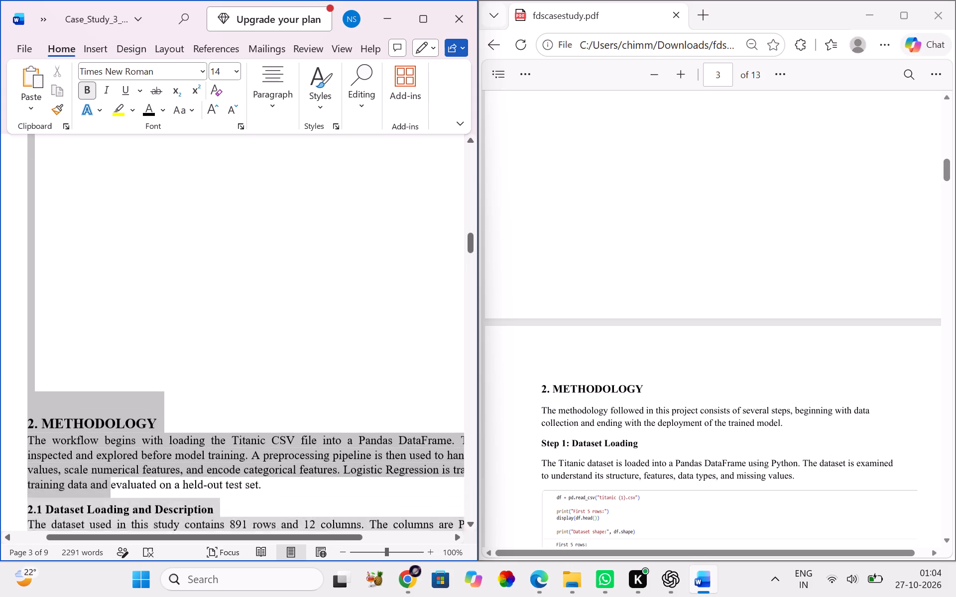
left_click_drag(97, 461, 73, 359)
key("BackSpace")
Insert blank lines after the last bullet under 1.1 Objectives so that "2. METHODOLOGY" starts on a new page.
scroll(73, 359, "up", 1)
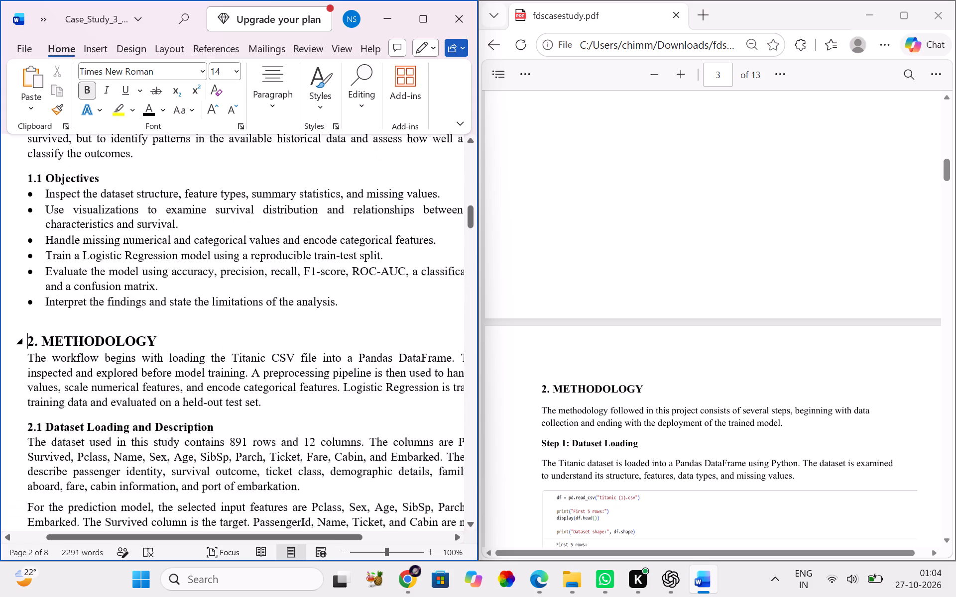
scroll(73, 359, "up", 1)
left_click(69, 363)
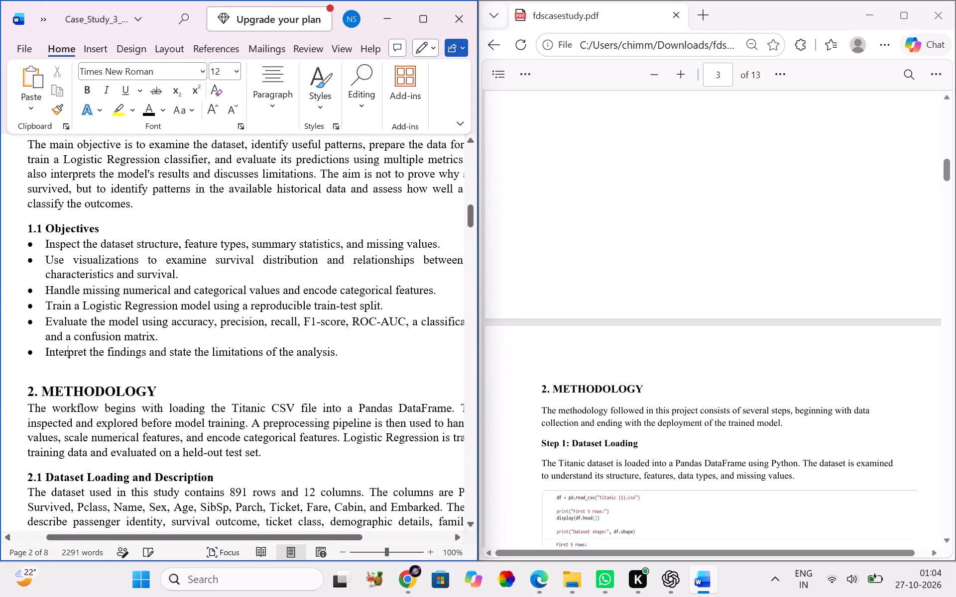
left_click(351, 357)
key("Return")
key("Return")
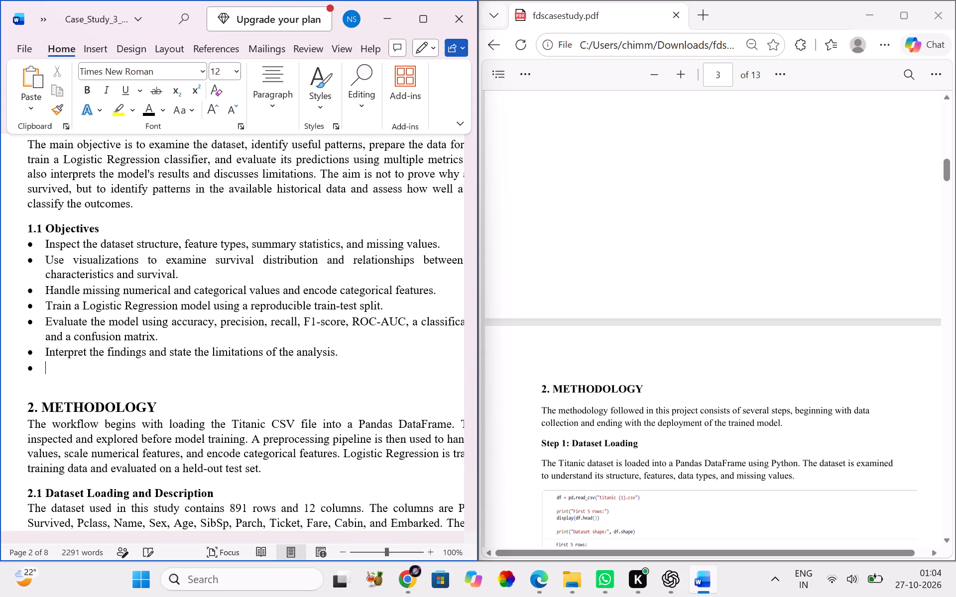
key("Return")
key("Return")
key("Return")
key("Return")
key("Return")
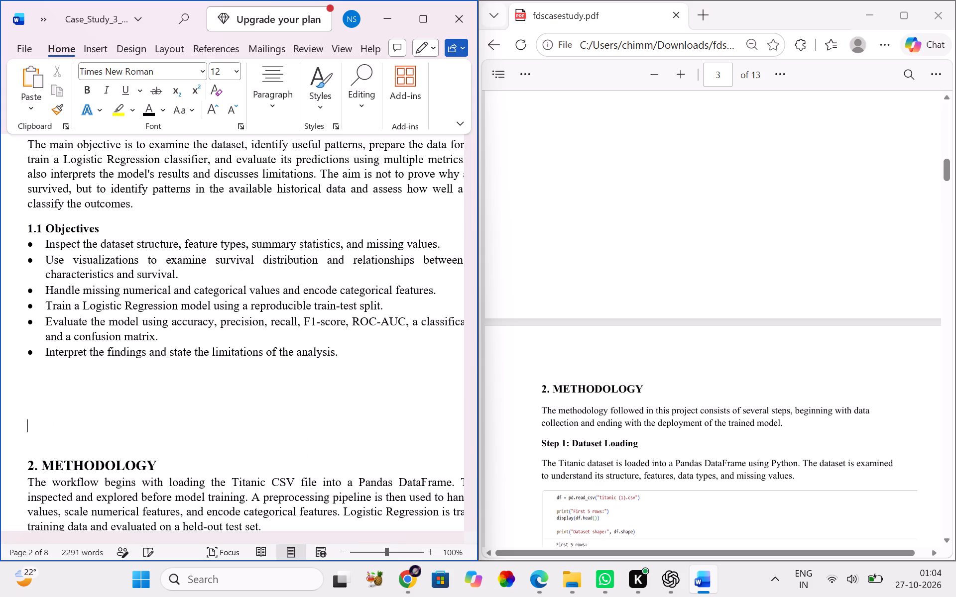
key("Return")
key("Return")
key("Return")
key("Return")
key("Return")
key("Return")
key("Return")
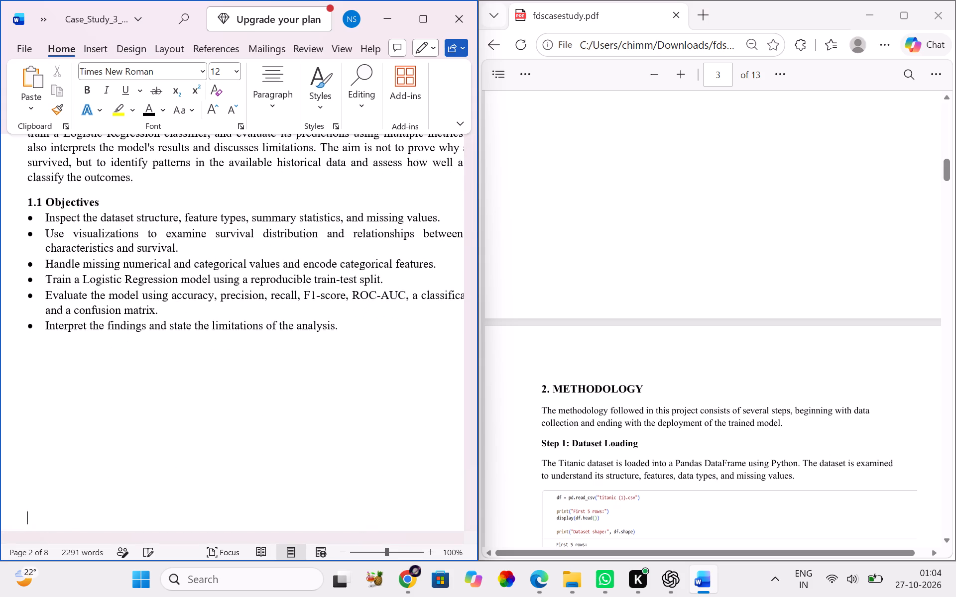
scroll(351, 357, "down", 2)
key("Return")
key("Return")
key("Return")
key("Return")
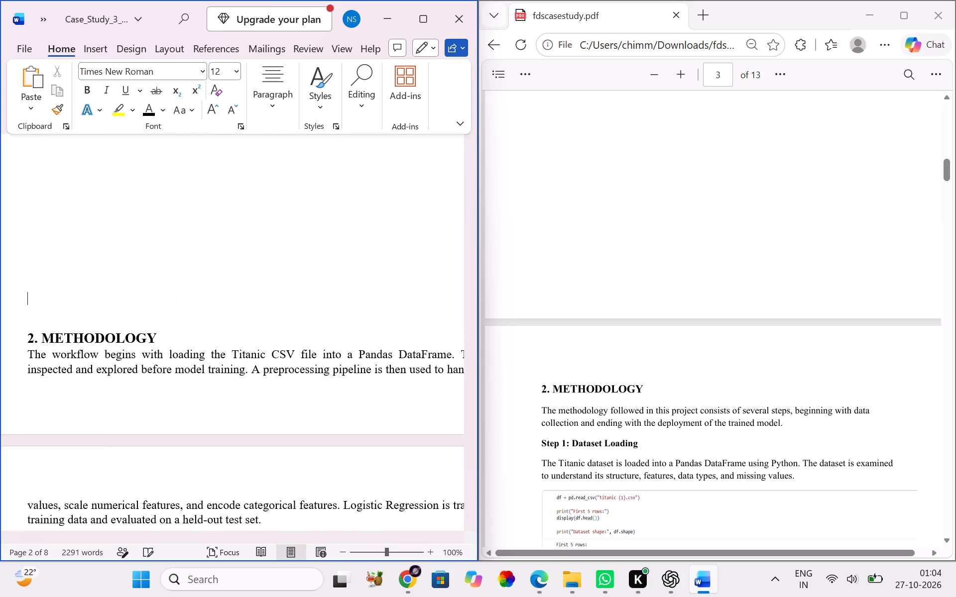
key("Return")
key("Return")
scroll(351, 357, "down", 1)
key("BackSpace")
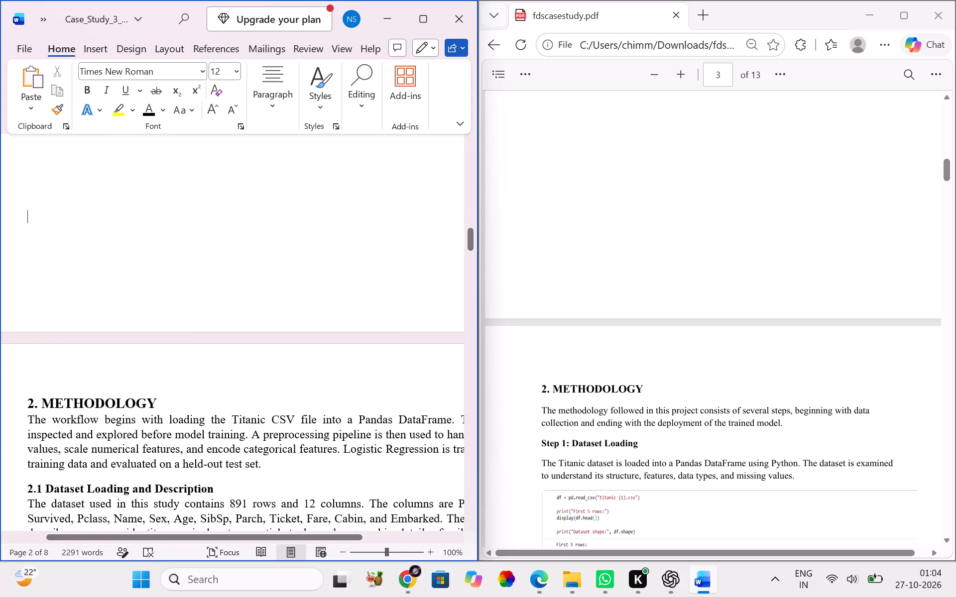
key("BackSpace")
key("Return")
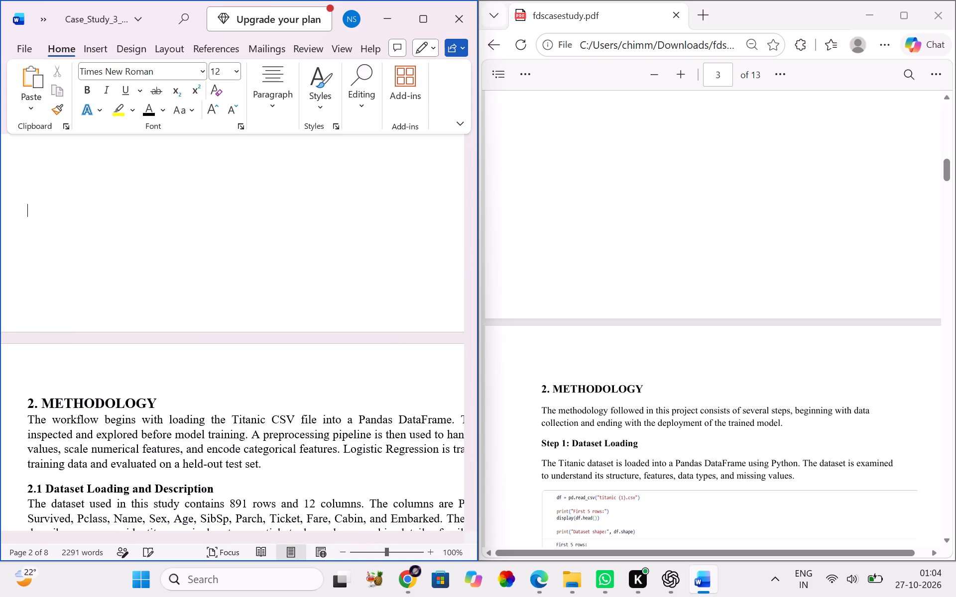
Delete the Figure 1 screenshot placeholder and the italic capture note beneath it in section 2.1.
scroll(351, 357, "down", 1)
scroll(671, 425, "down", 1)
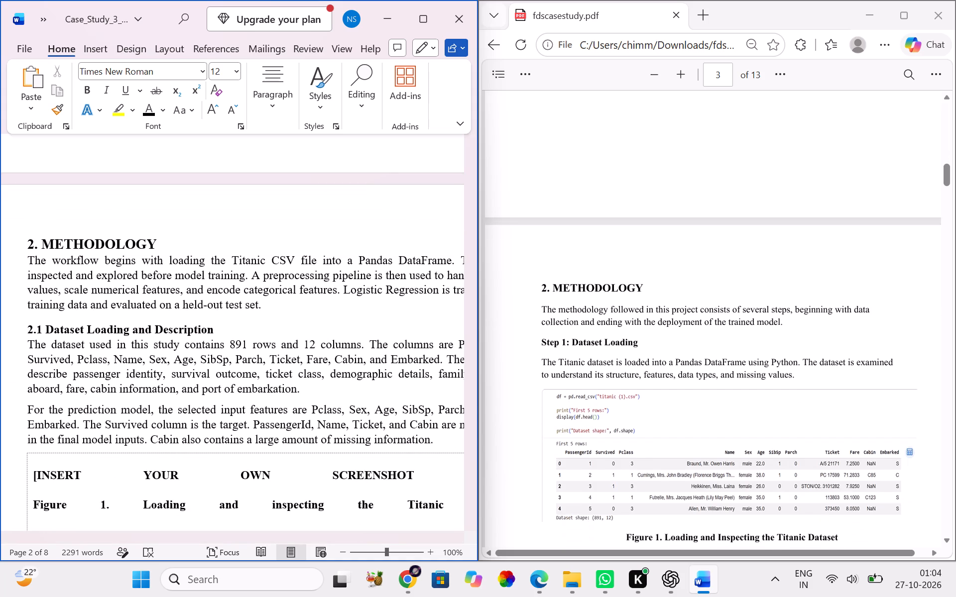
scroll(671, 425, "down", 1)
scroll(260, 399, "down", 2)
scroll(260, 399, "left", 1)
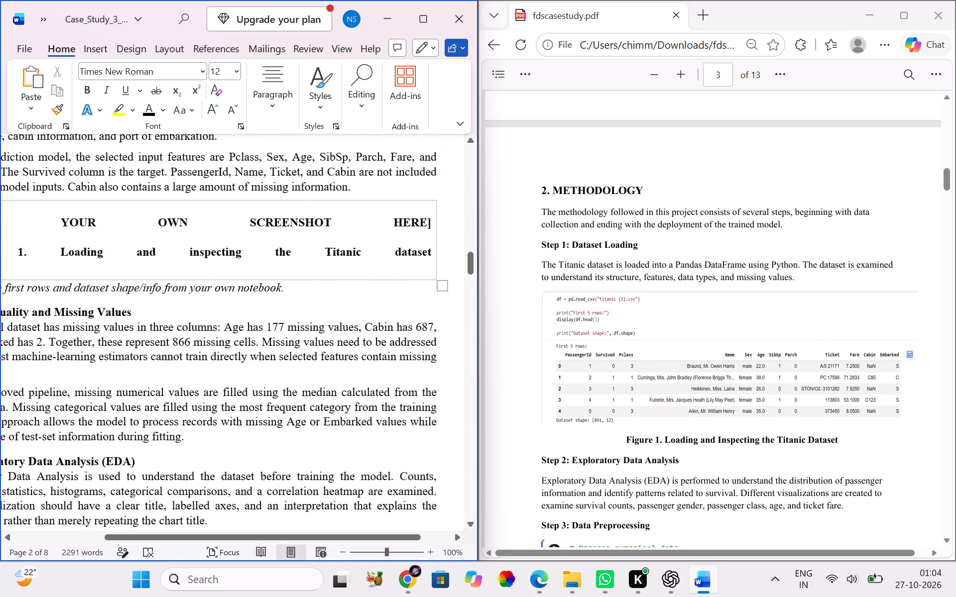
scroll(260, 399, "right", 1)
scroll(260, 399, "left", 1)
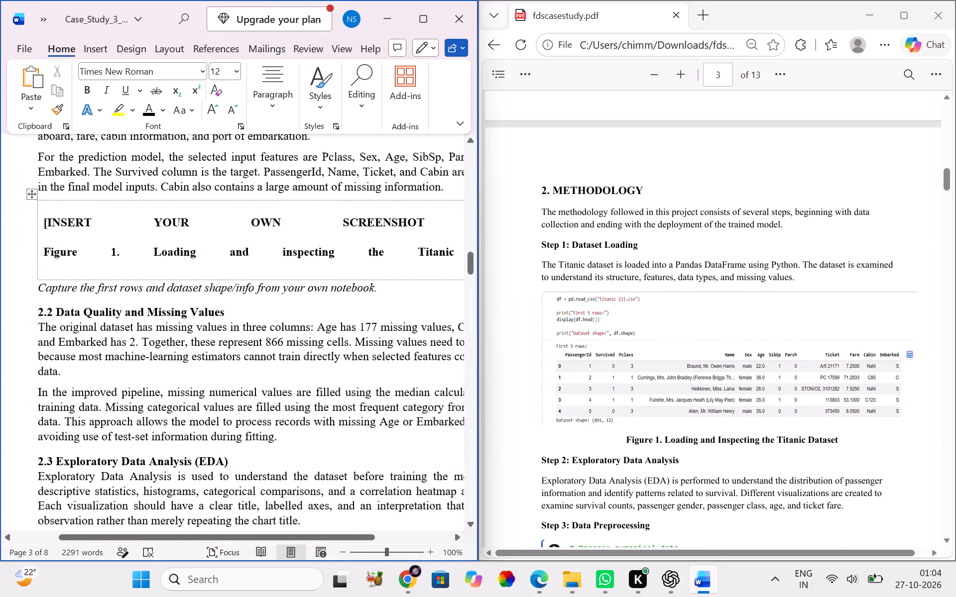
scroll(260, 399, "left", 2)
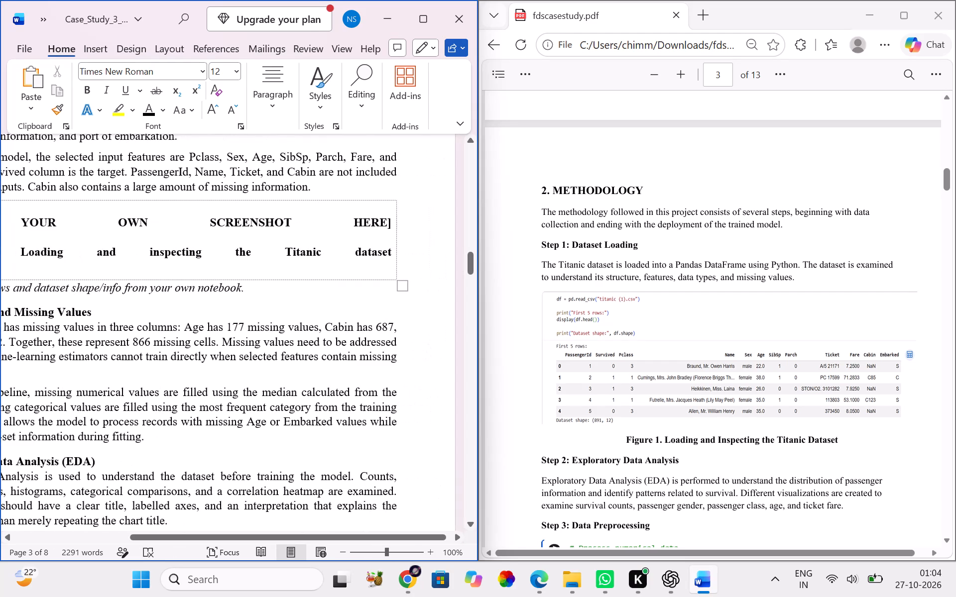
scroll(260, 399, "left", 1)
scroll(260, 399, "right", 1)
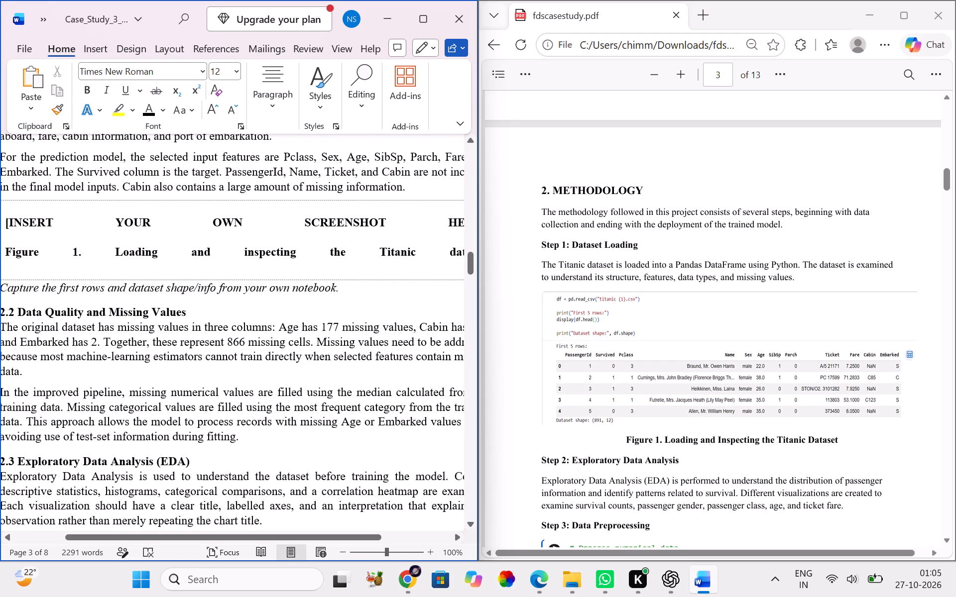
left_click(295, 222)
left_click_drag(361, 285, 176, 255)
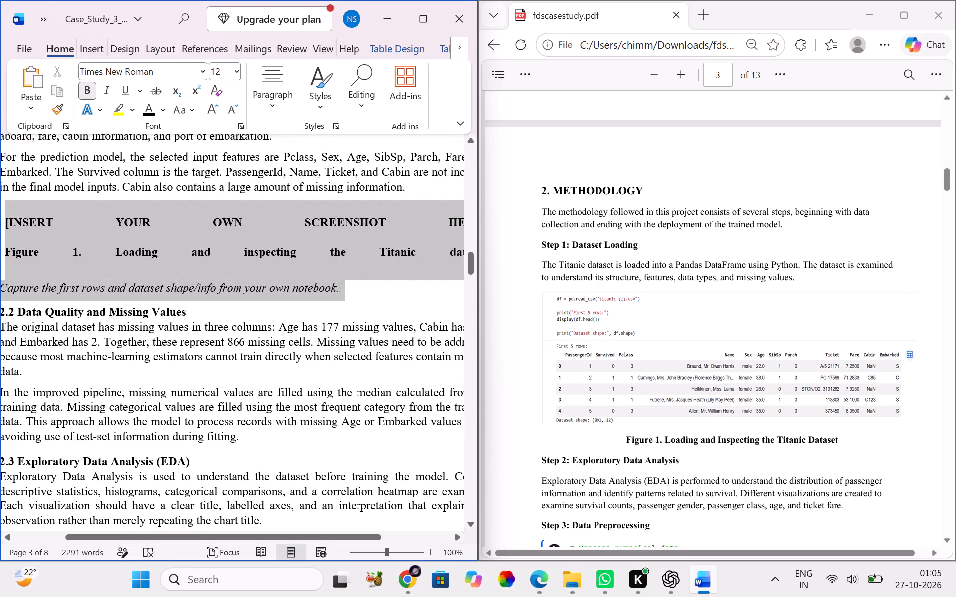
left_click_drag(176, 255, 158, 249)
key("Delete")
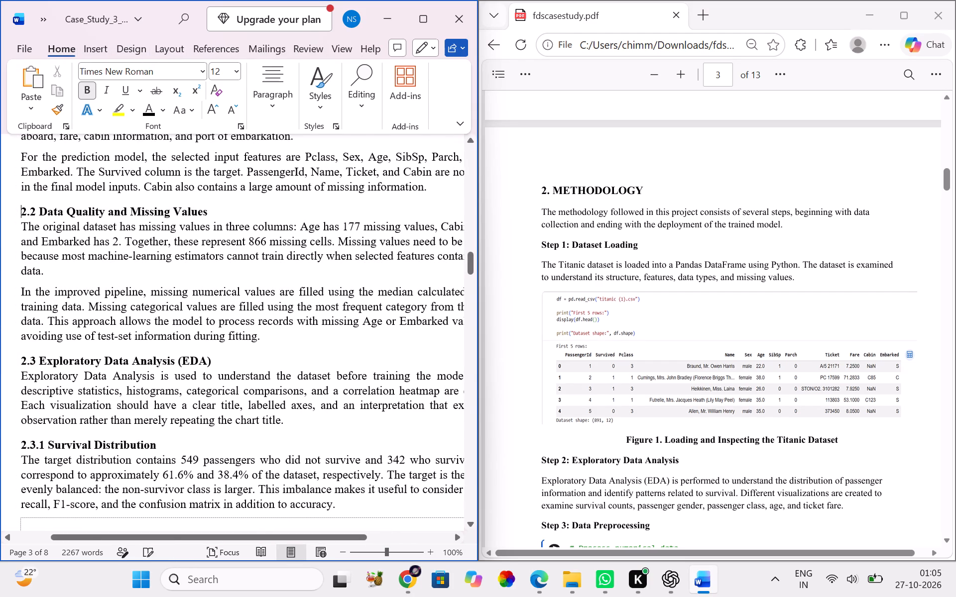
Add an empty line above the "2.2 Data Quality and Missing Values" heading and place the cursor on it.
key("Return")
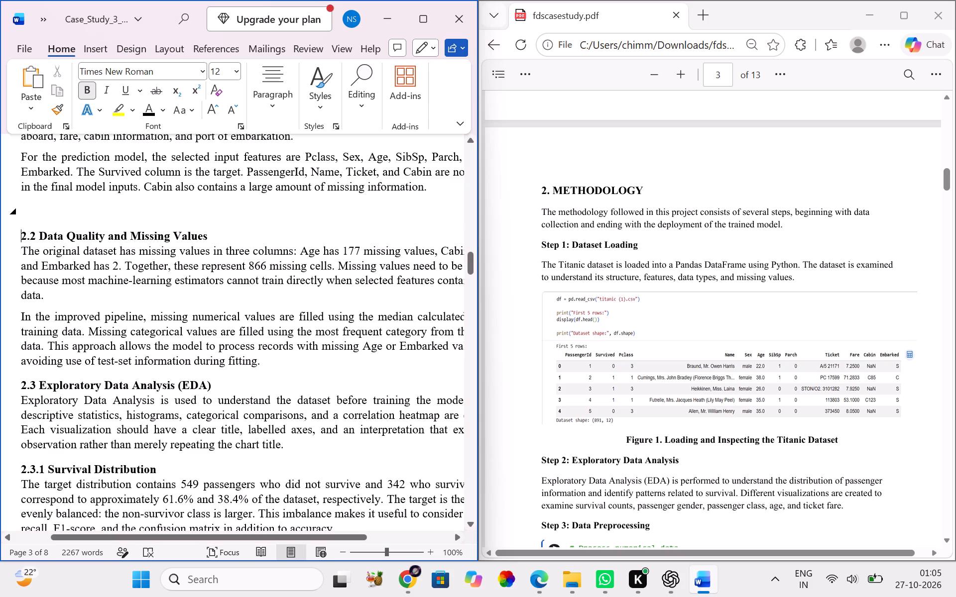
left_click(87, 208)
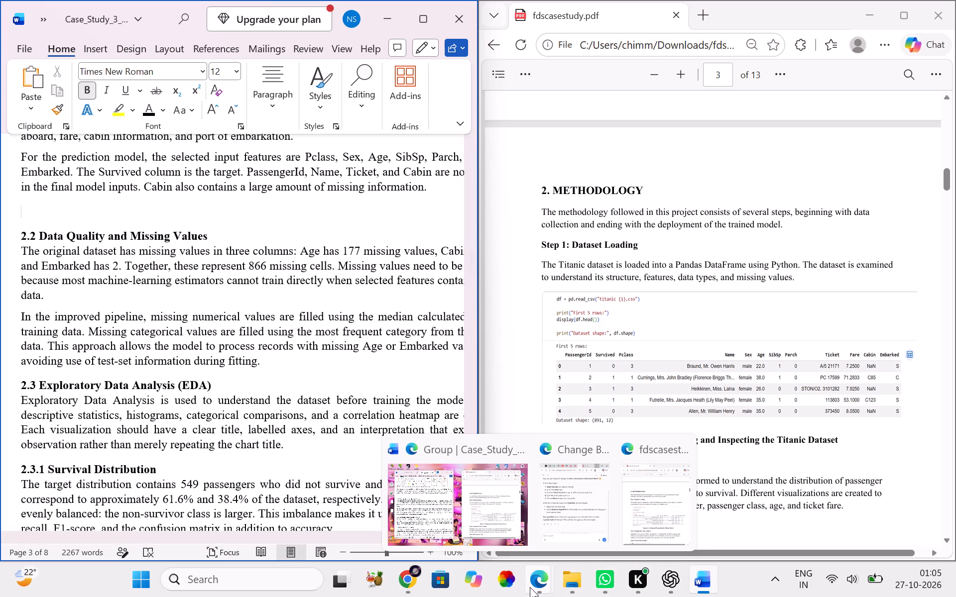
Switch to the fds_casestudy3_.ipynb Colab notebook in Chrome, go to the dataset-loading cell with its first five rows, and maximize the window.
left_click(400, 581)
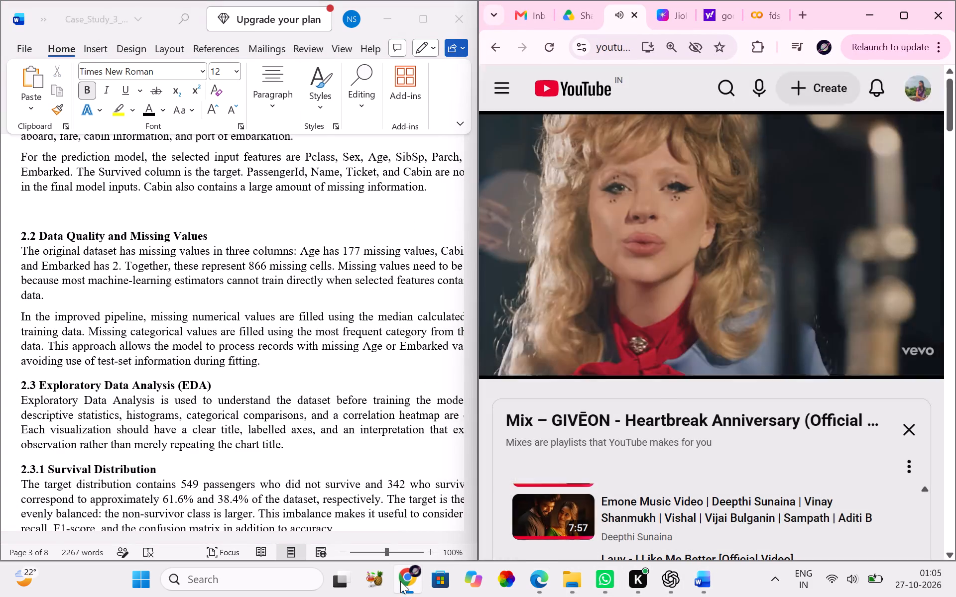
left_click(760, 23)
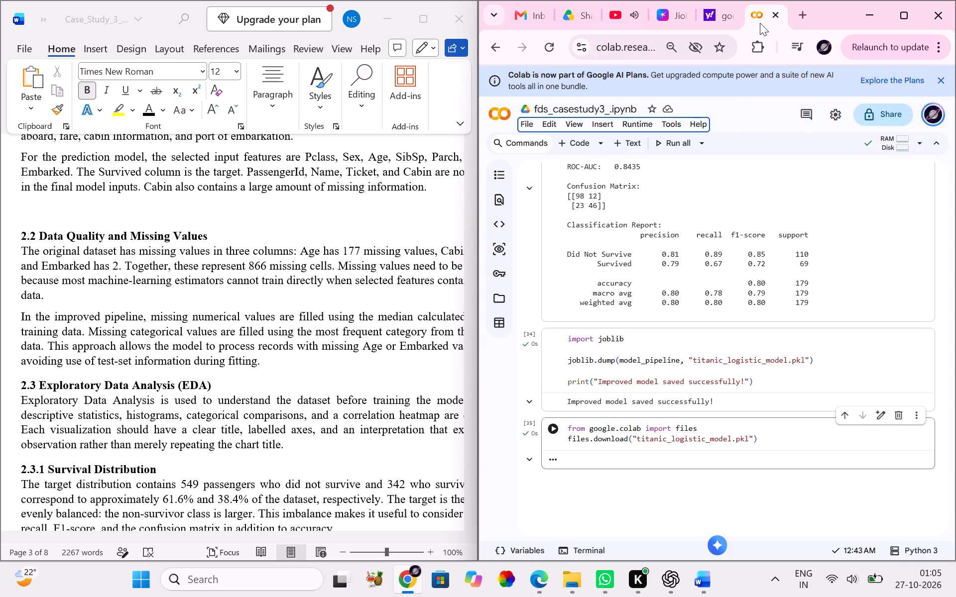
scroll(706, 248, "up", 20)
scroll(706, 248, "up", 10)
scroll(706, 248, "up", 13)
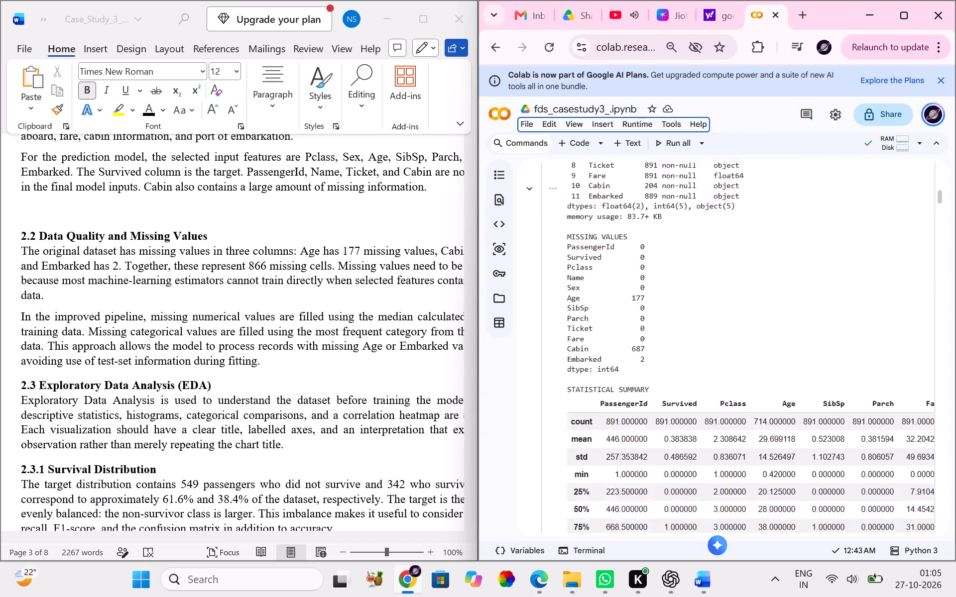
scroll(706, 248, "up", 11)
left_click(903, 5)
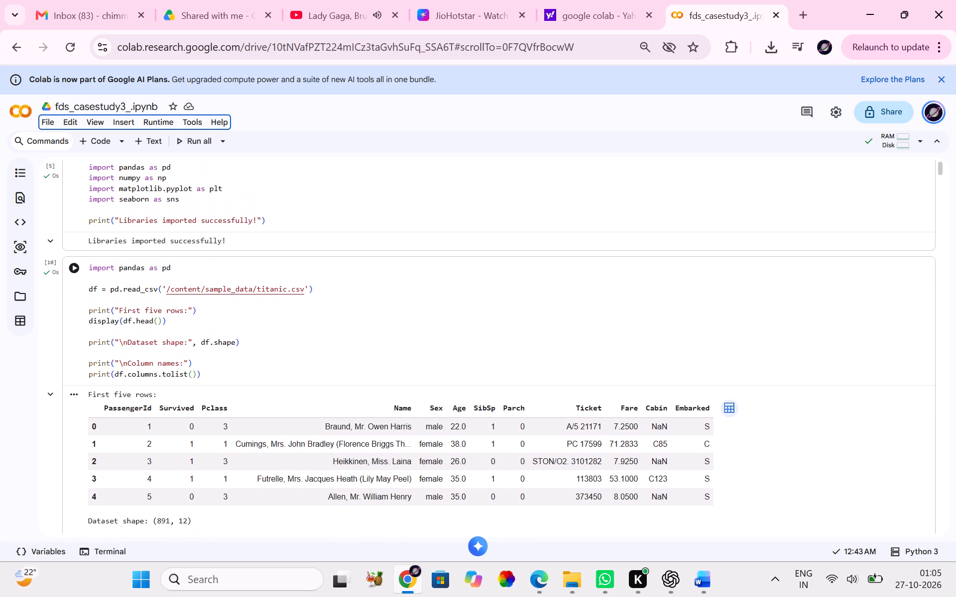
Capture a screenshot of the whole notebook screen with the dataset-loading cell, its first five rows, dataset shape and column names in view.
scroll(602, 265, "down", 2)
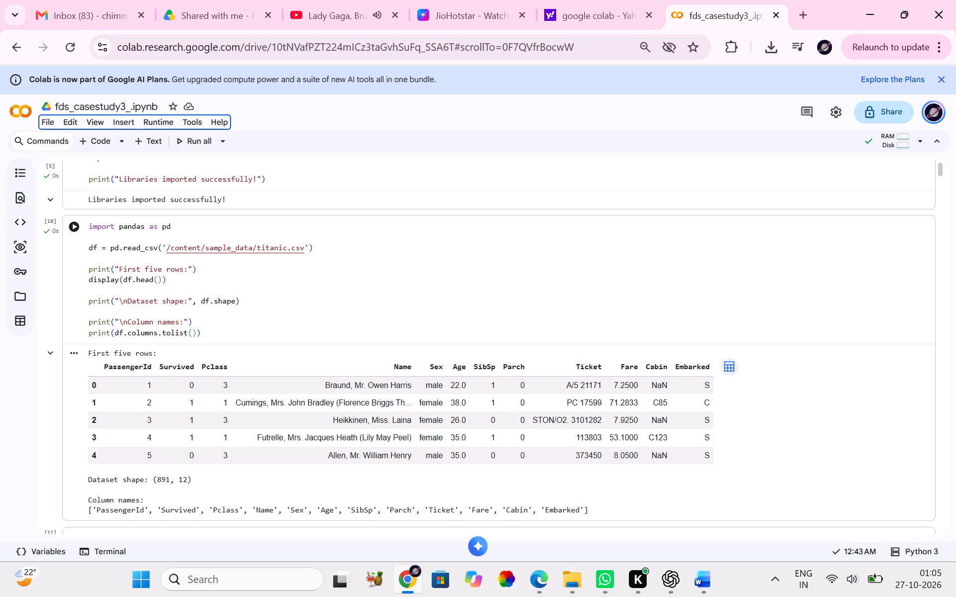
scroll(602, 265, "down", 2)
key("shift+super+s")
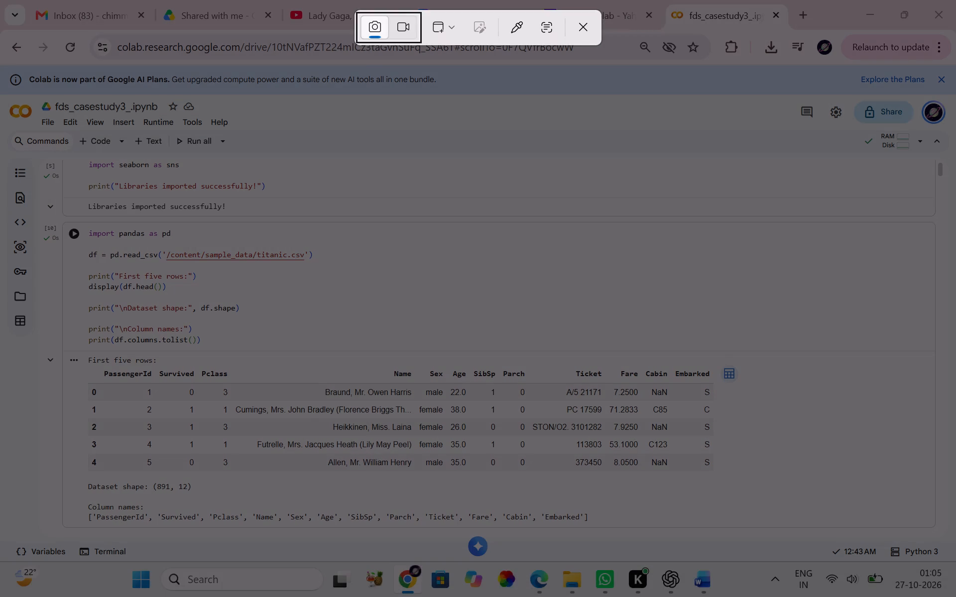
left_click(602, 265)
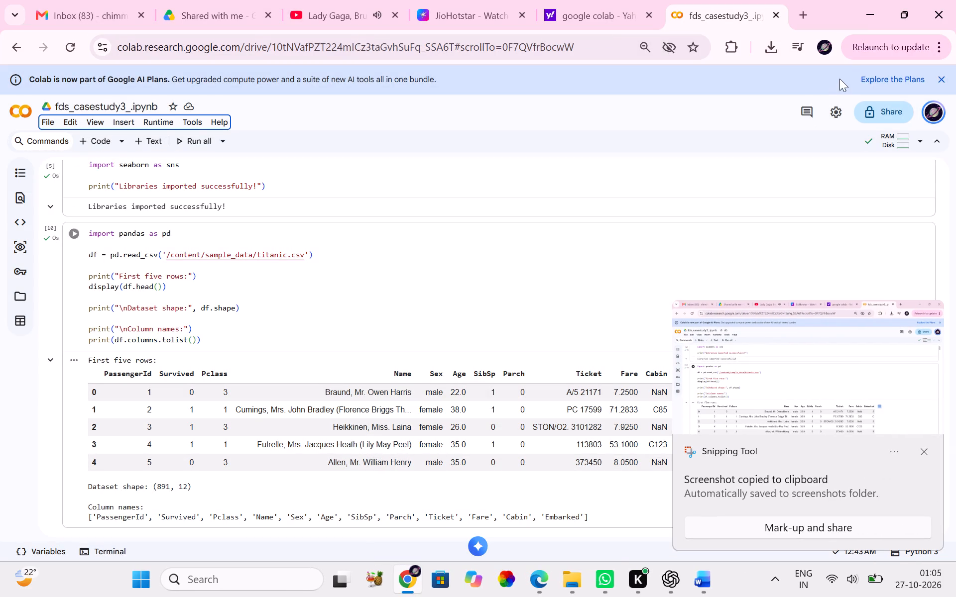
Return to the Word report and paste the screenshot on the empty line above "2.2 Data Quality and Missing Values".
left_click(866, 13)
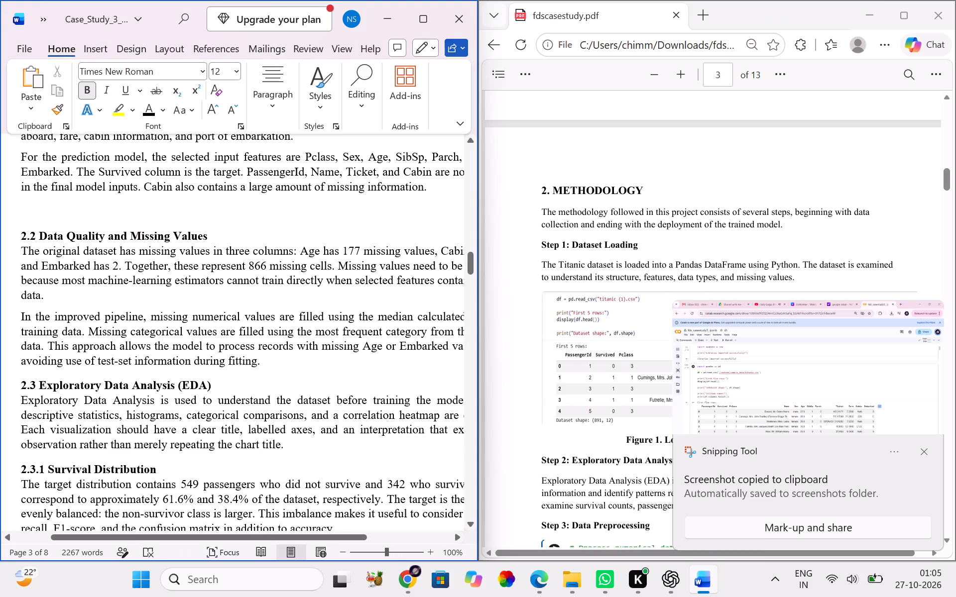
key("ctrl+v")
Crop the pasted screenshot to start at the notebook title, removing the browser tabs, address bar and banner, and trim its left edge slightly.
right_click(238, 268)
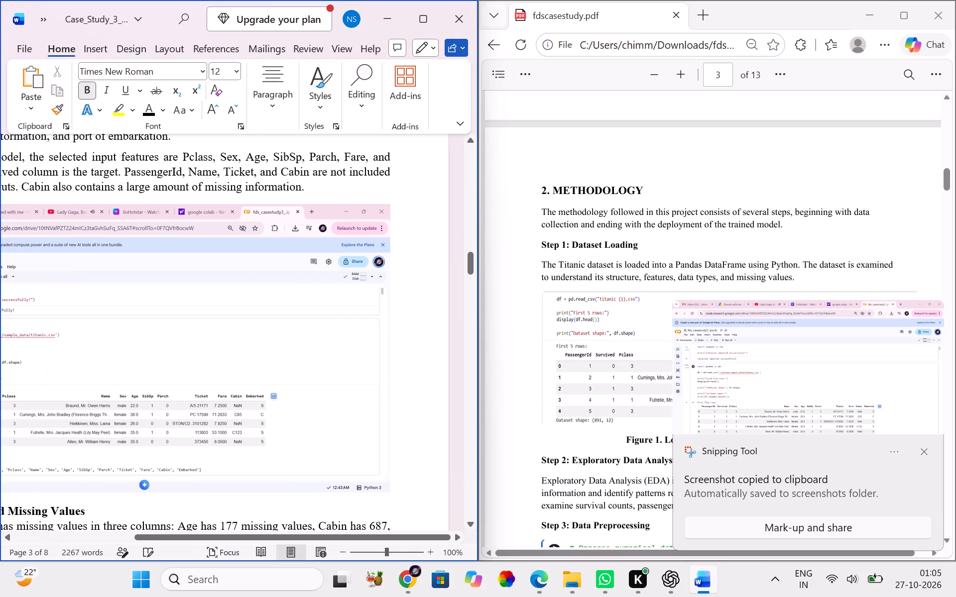
left_click(294, 84)
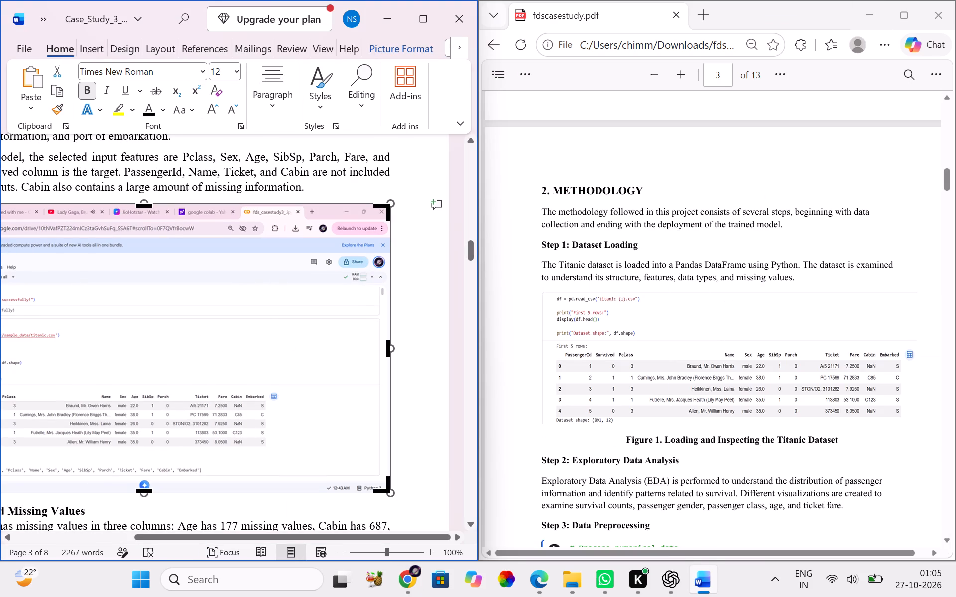
scroll(212, 247, "right", 1)
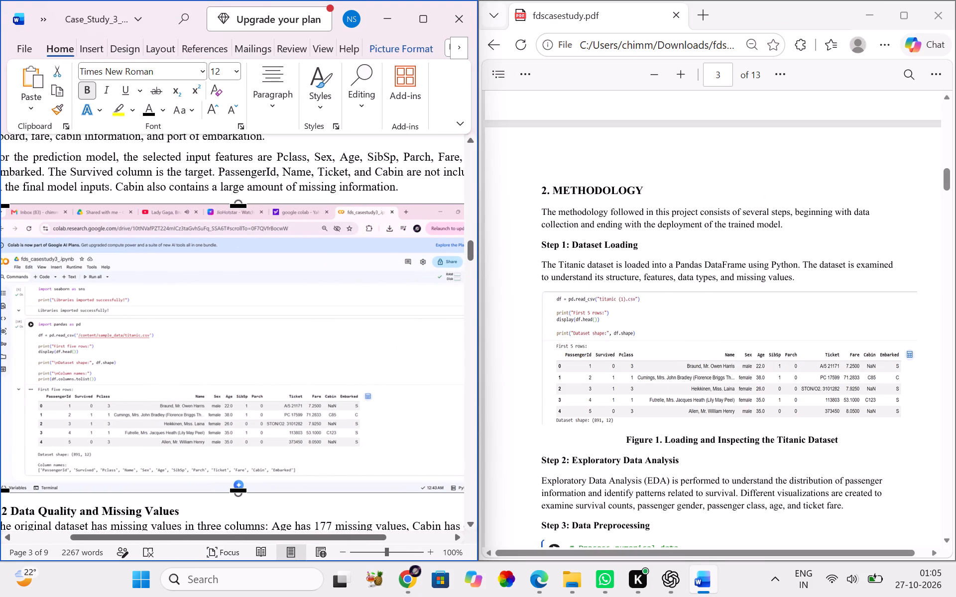
left_click_drag(241, 206, 242, 241)
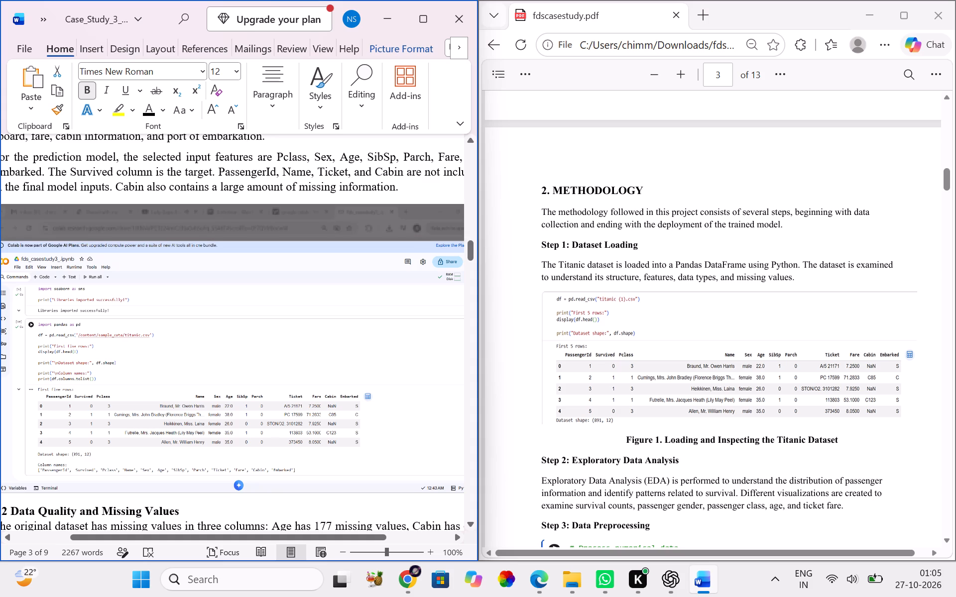
left_click_drag(242, 241, 240, 252)
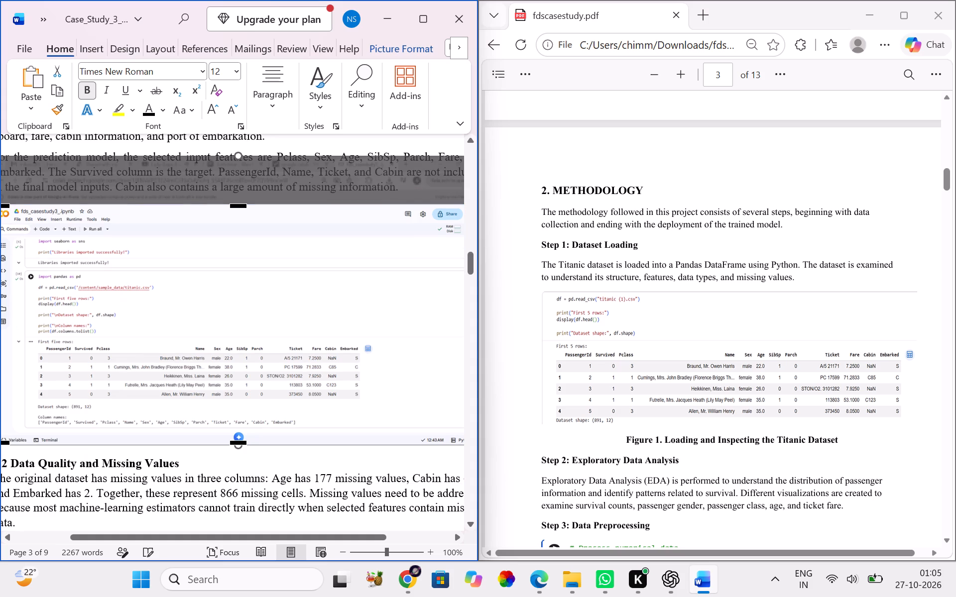
scroll(210, 355, "right", 1)
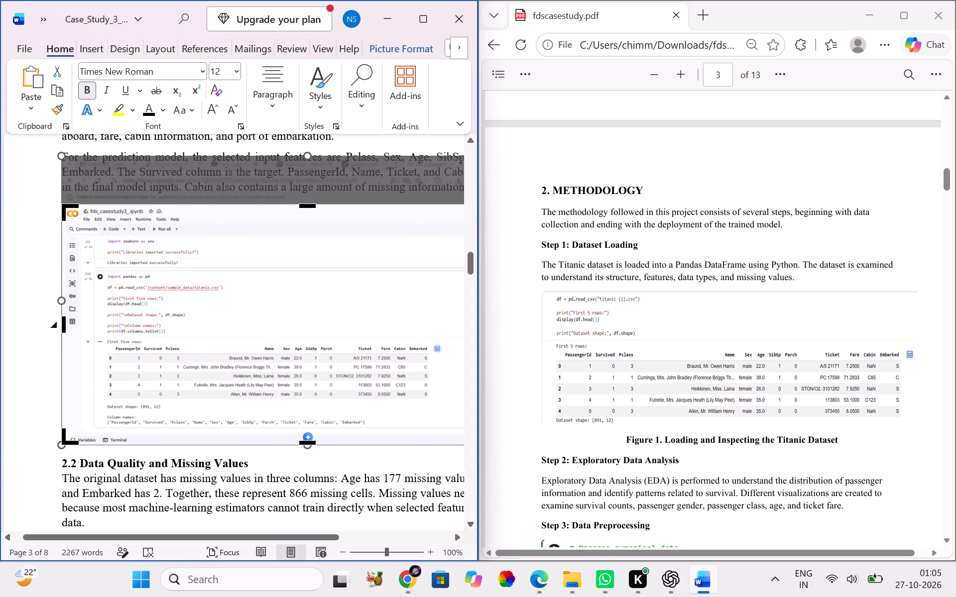
left_click(63, 324)
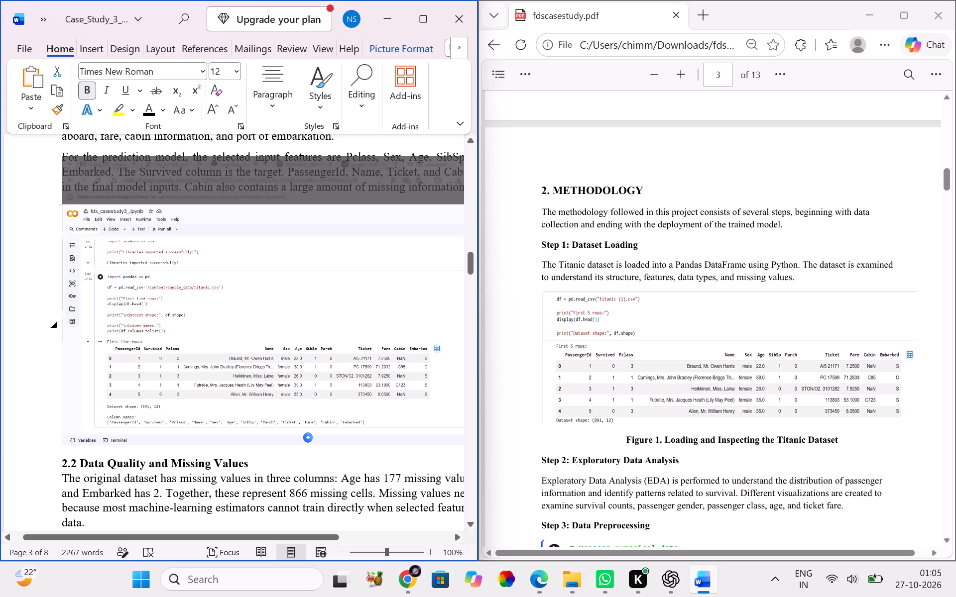
left_click(254, 469)
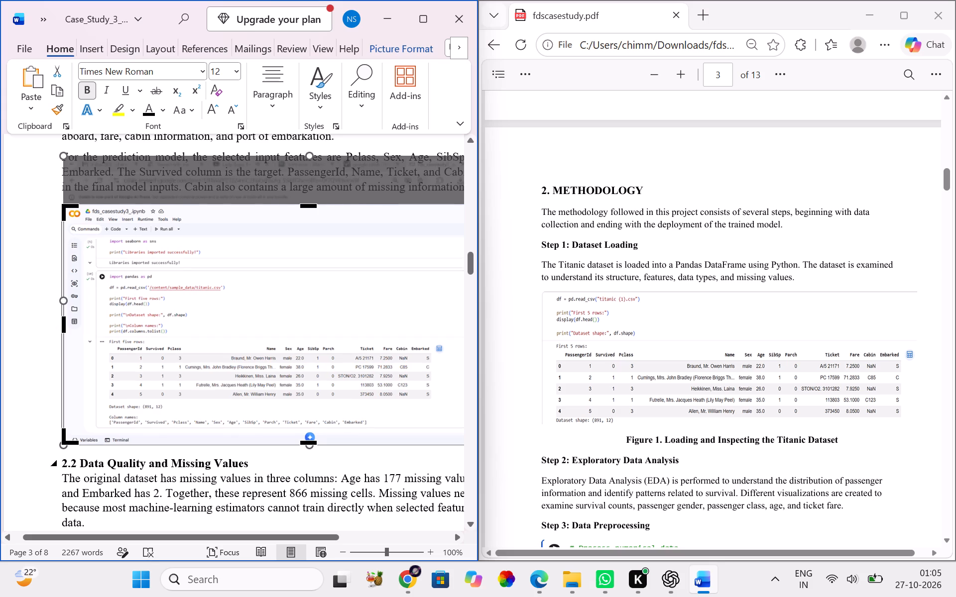
Review the report from section 2.2 to the Figure 2 and Figure 3 placeholders against the reference PDF's methodology steps.
scroll(254, 469, "down", 2)
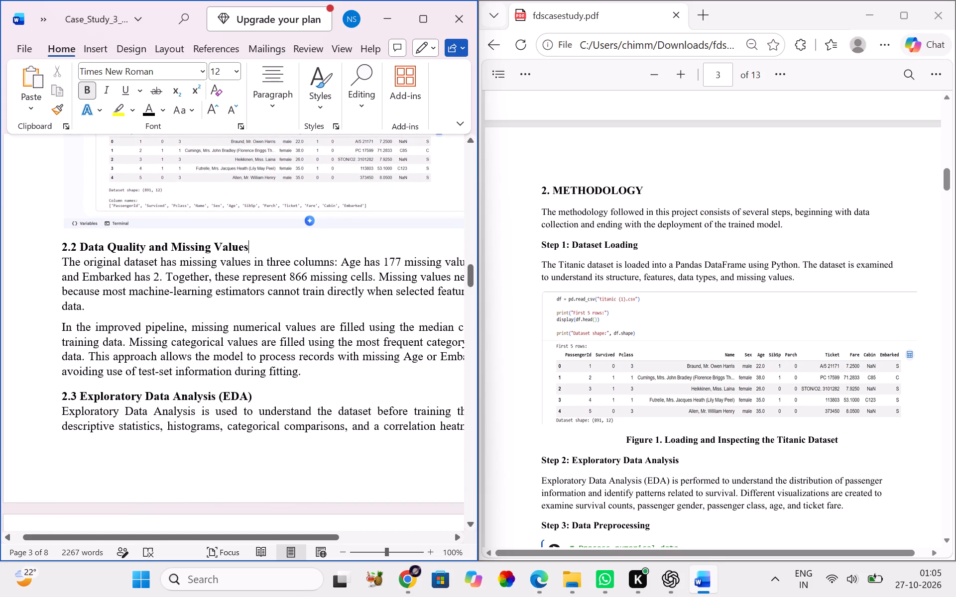
scroll(254, 469, "up", 1)
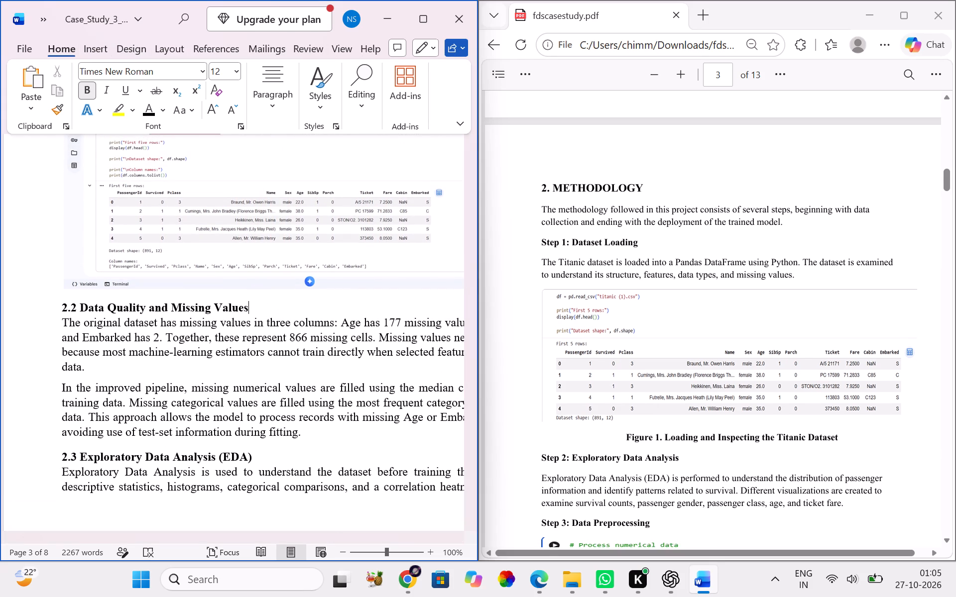
scroll(262, 417, "down", 1)
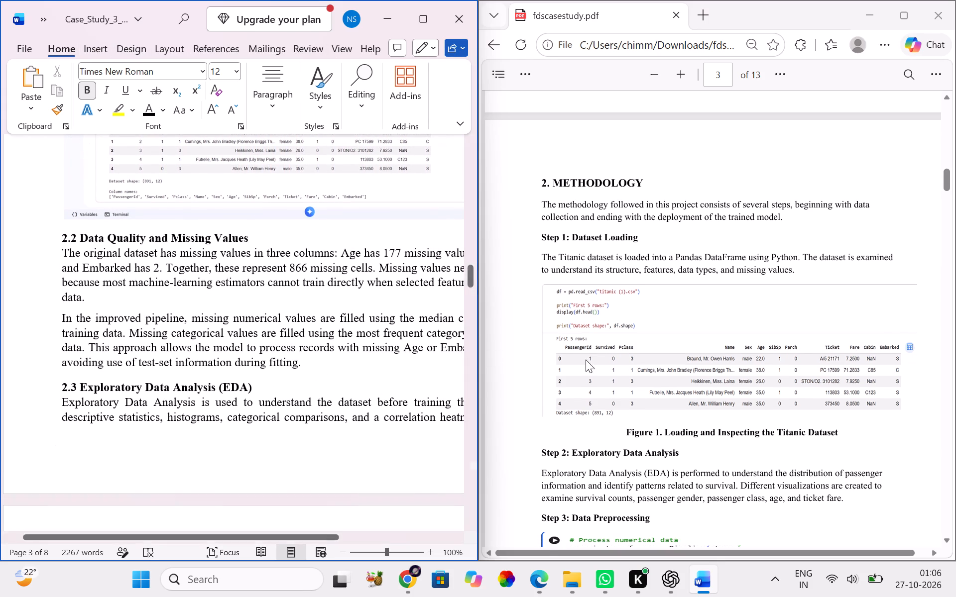
scroll(635, 396, "down", 1)
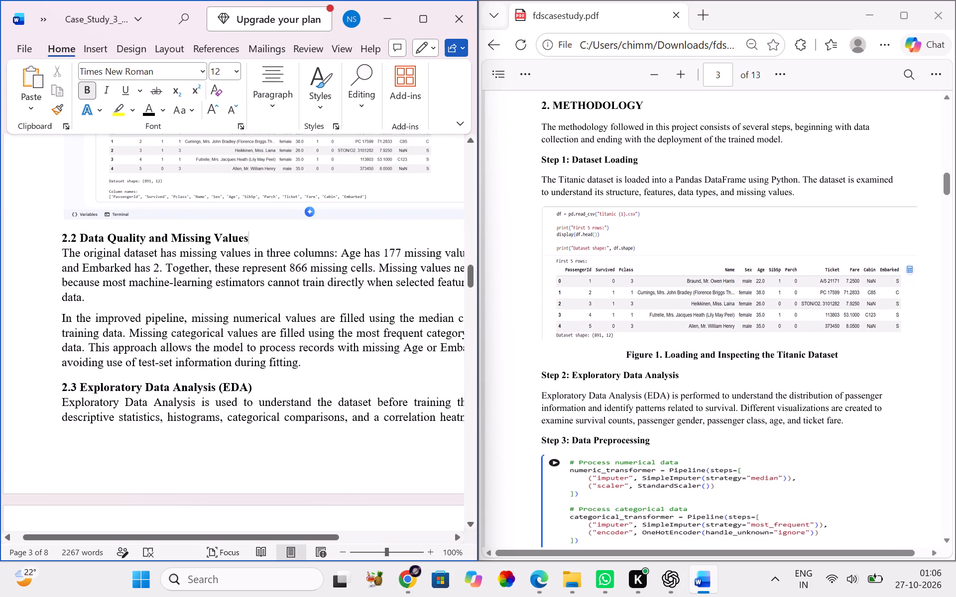
scroll(339, 396, "down", 3)
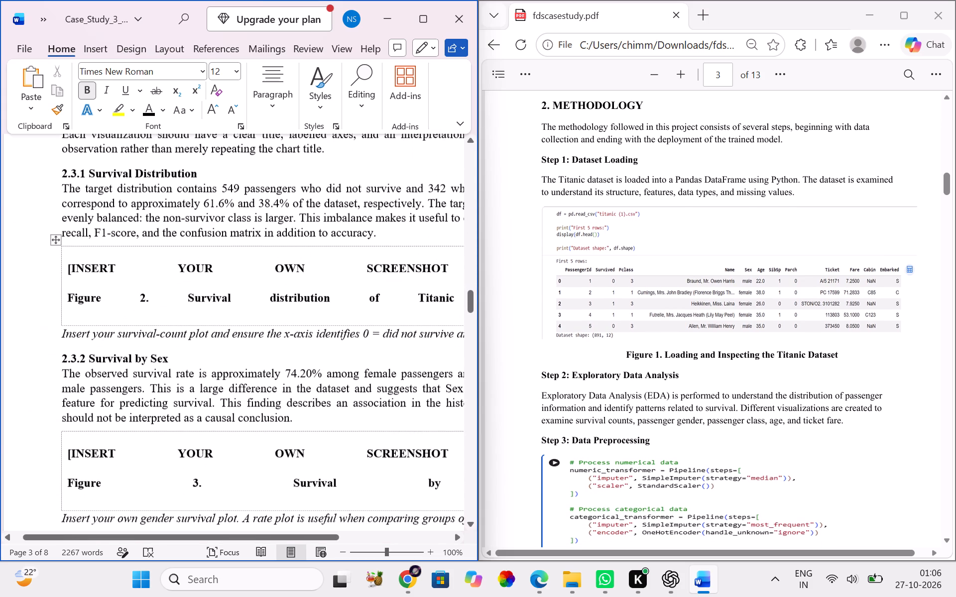
scroll(316, 380, "down", 1)
scroll(316, 380, "up", 2)
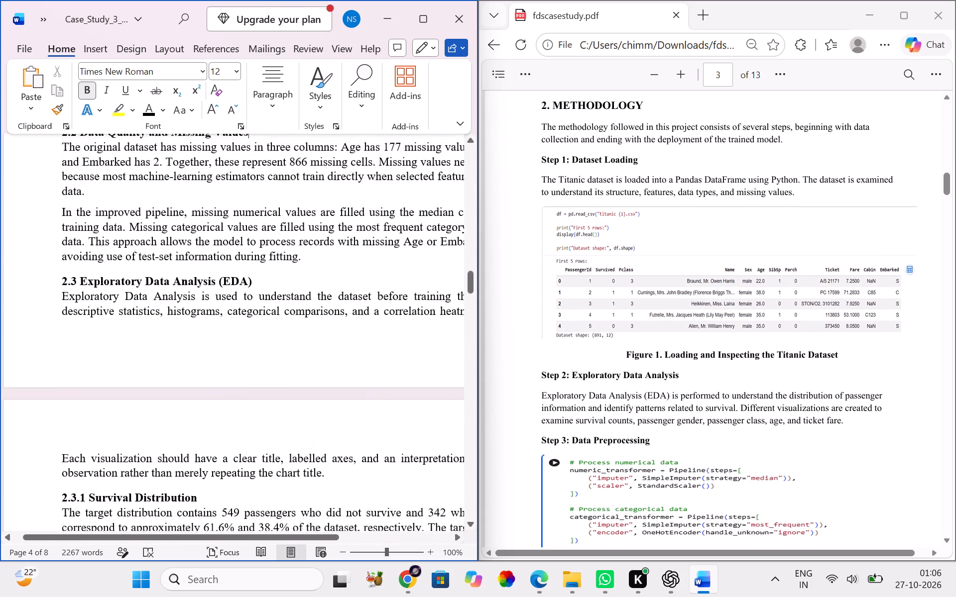
scroll(316, 380, "up", 1)
scroll(316, 380, "down", 2)
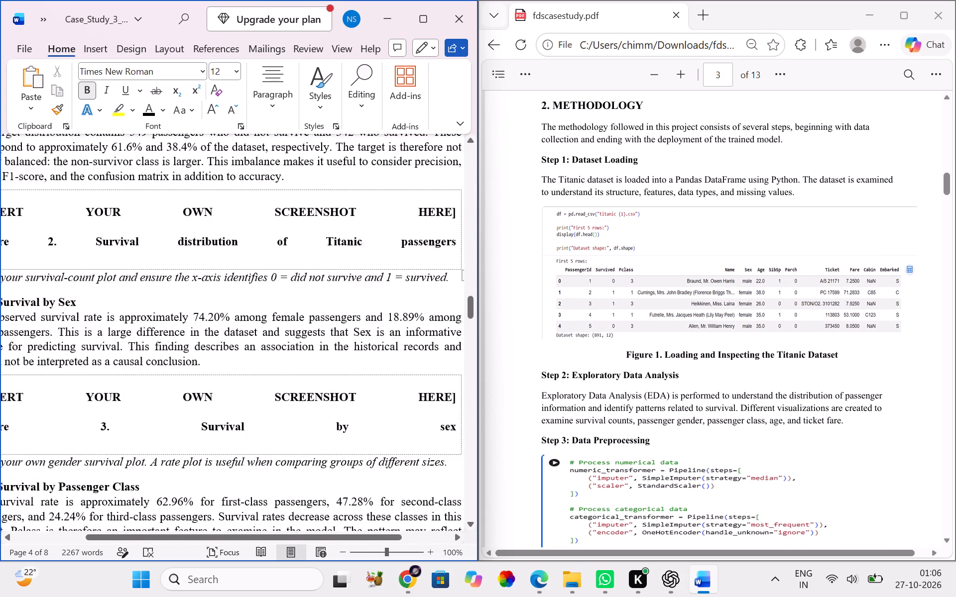
scroll(316, 380, "up", 1)
scroll(316, 380, "down", 1, "ctrl")
scroll(316, 380, "right", 1)
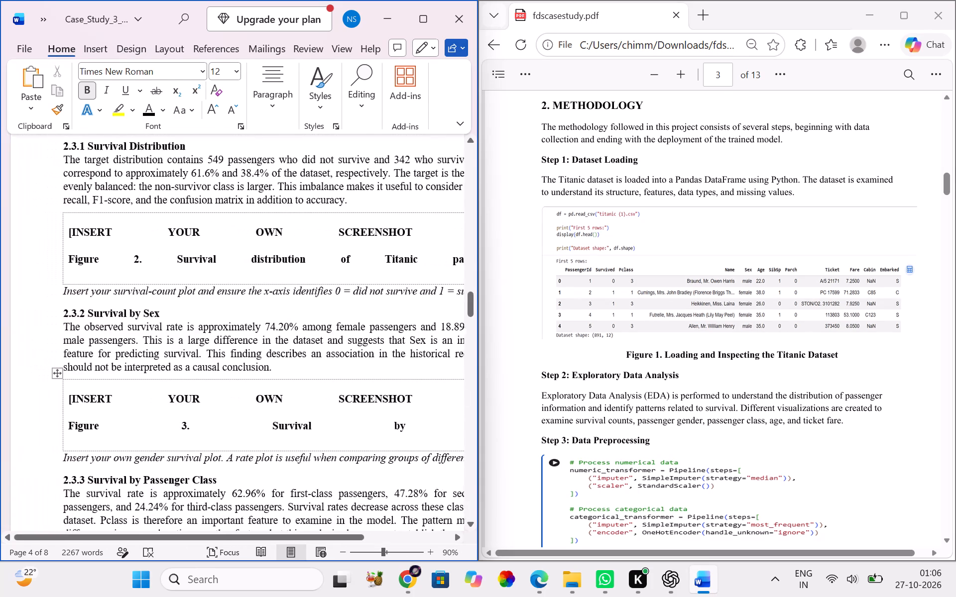
scroll(316, 380, "right", 2)
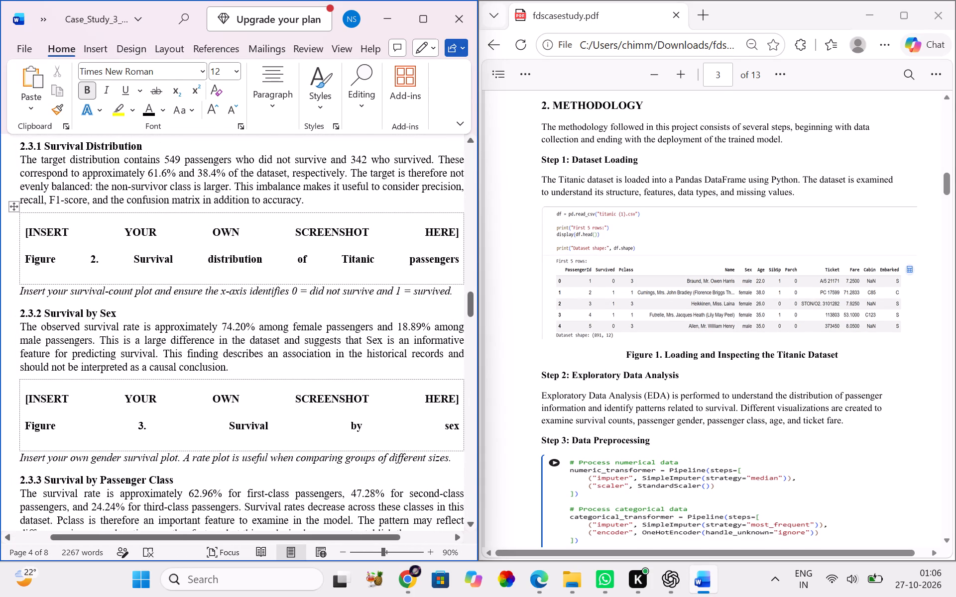
left_click(327, 255)
scroll(327, 255, "left", 2)
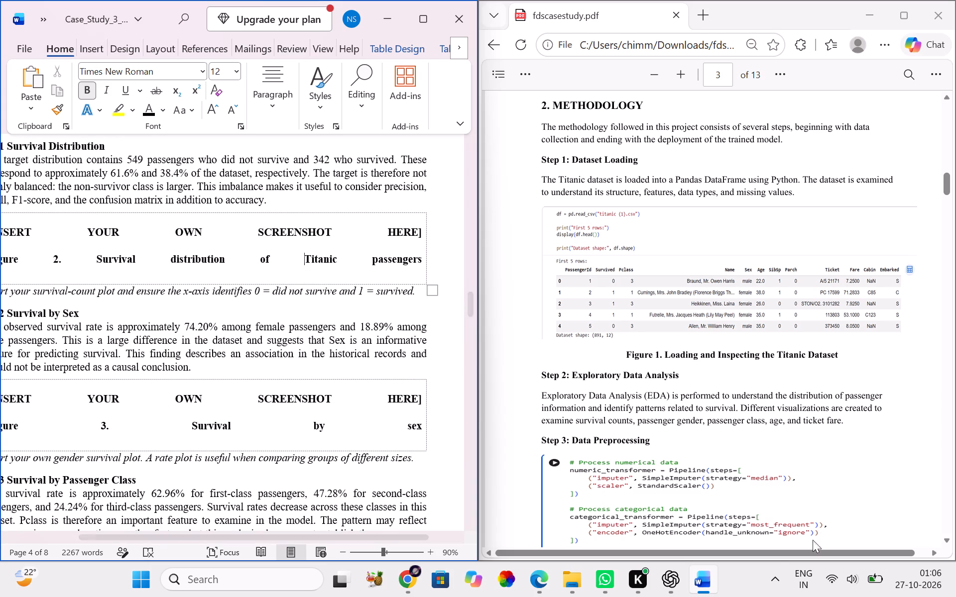
Review the Colab notebook's dataset information, missing-value counts, statistical summary and start of the passenger survival cell for figure material.
left_click(411, 580)
scroll(450, 430, "down", 2)
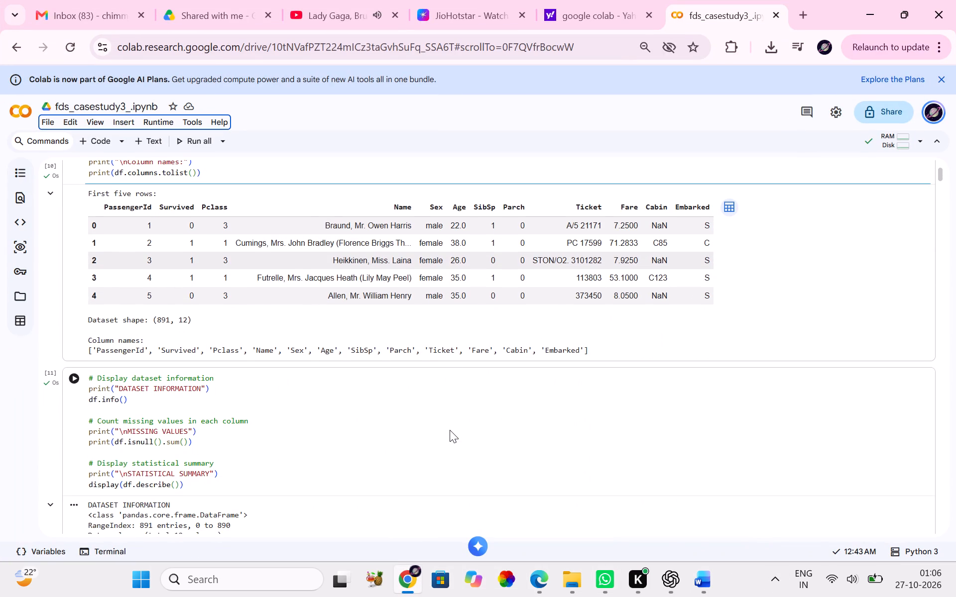
scroll(450, 430, "down", 1)
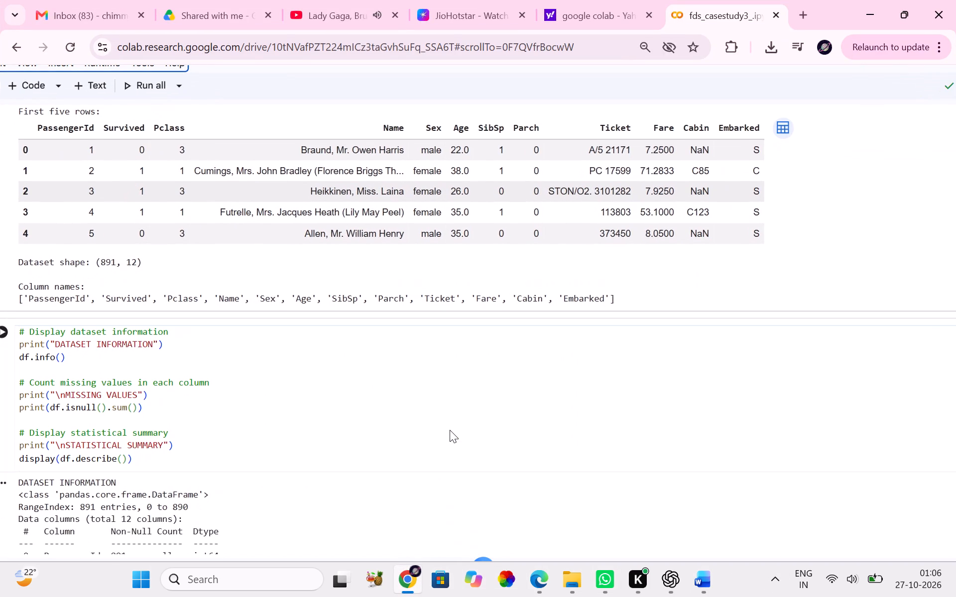
scroll(450, 430, "down", 2)
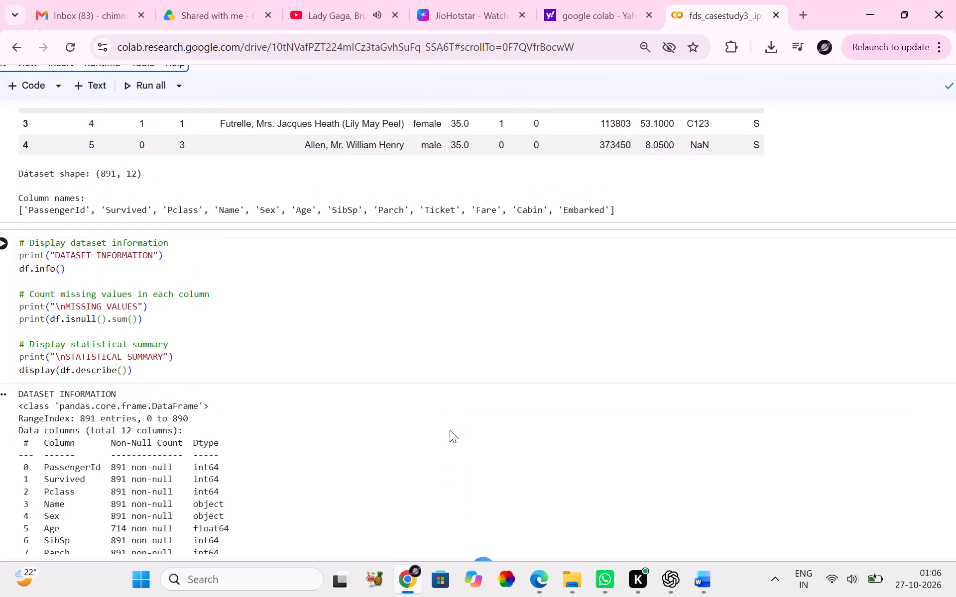
scroll(450, 430, "down", 3)
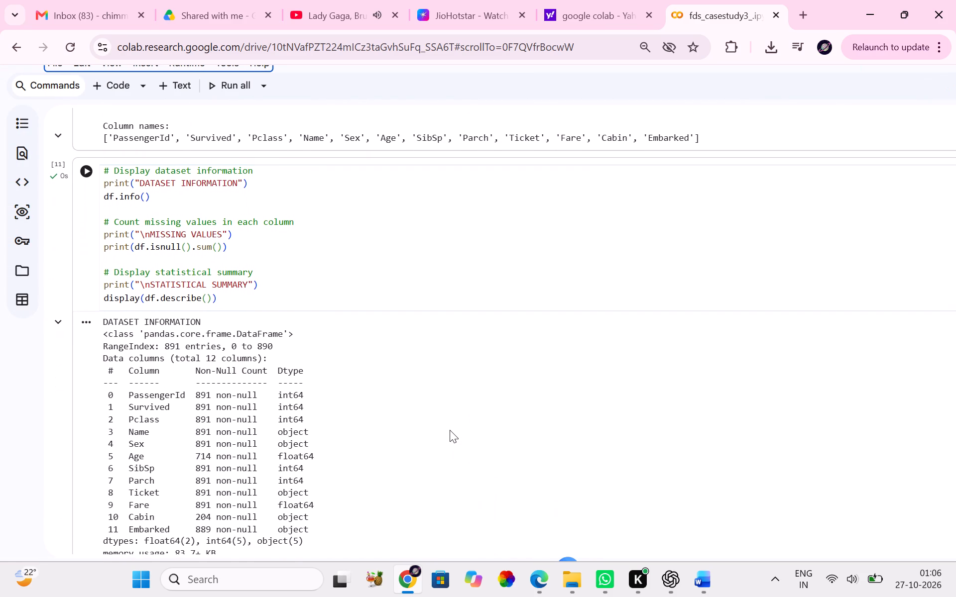
scroll(450, 430, "down", 2)
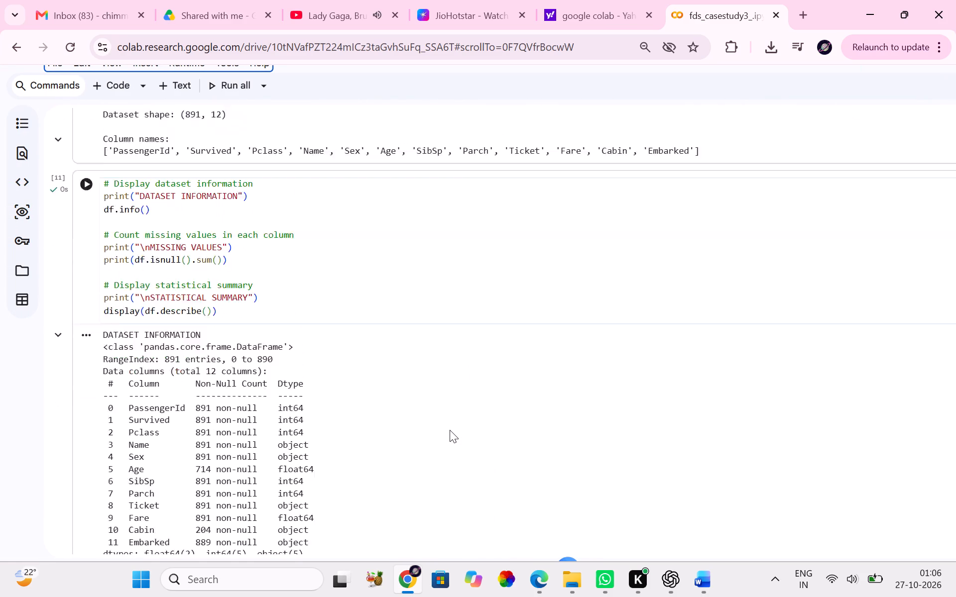
scroll(450, 430, "down", 3)
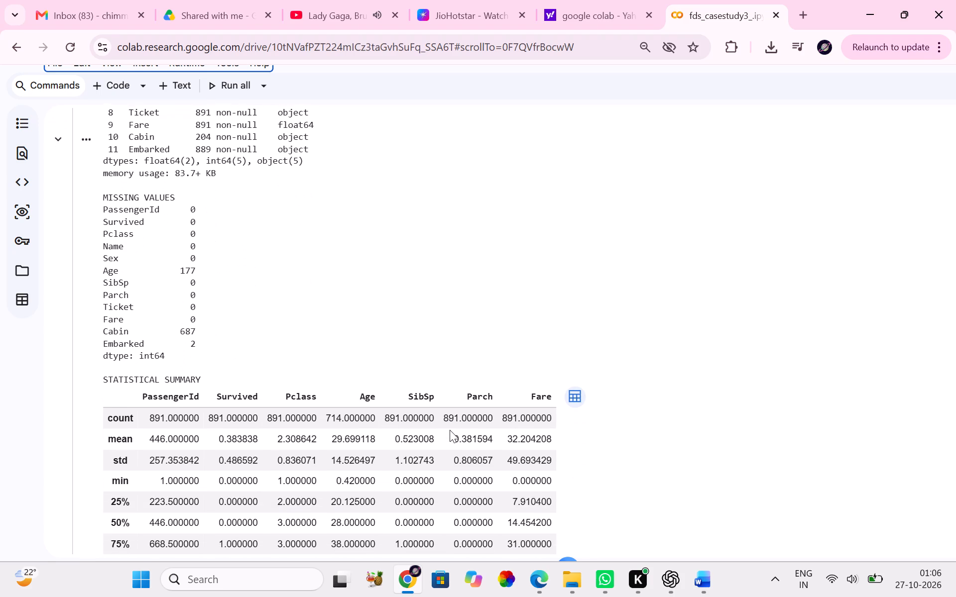
scroll(450, 430, "down", 3)
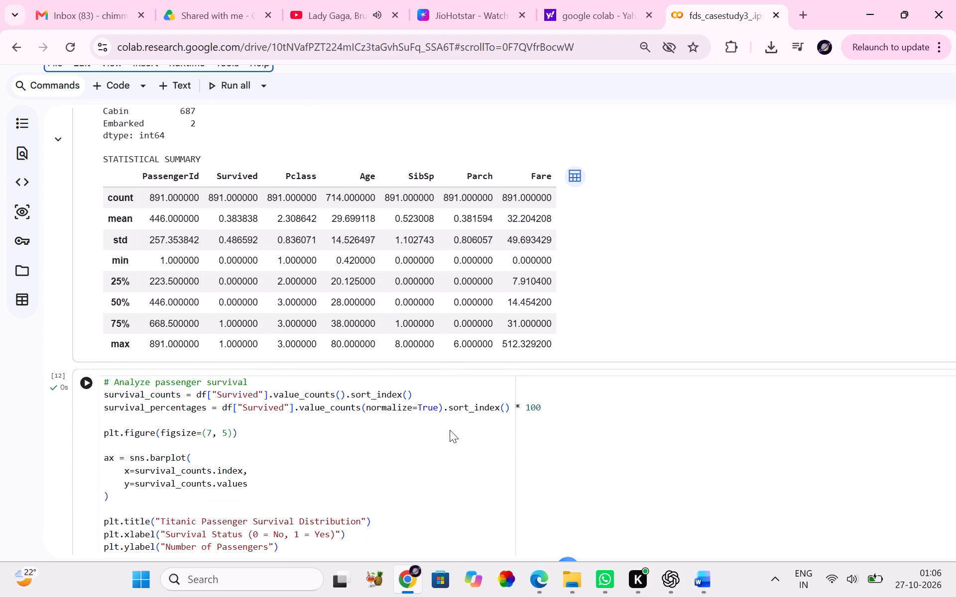
scroll(450, 430, "down", 1)
scroll(450, 430, "up", 2)
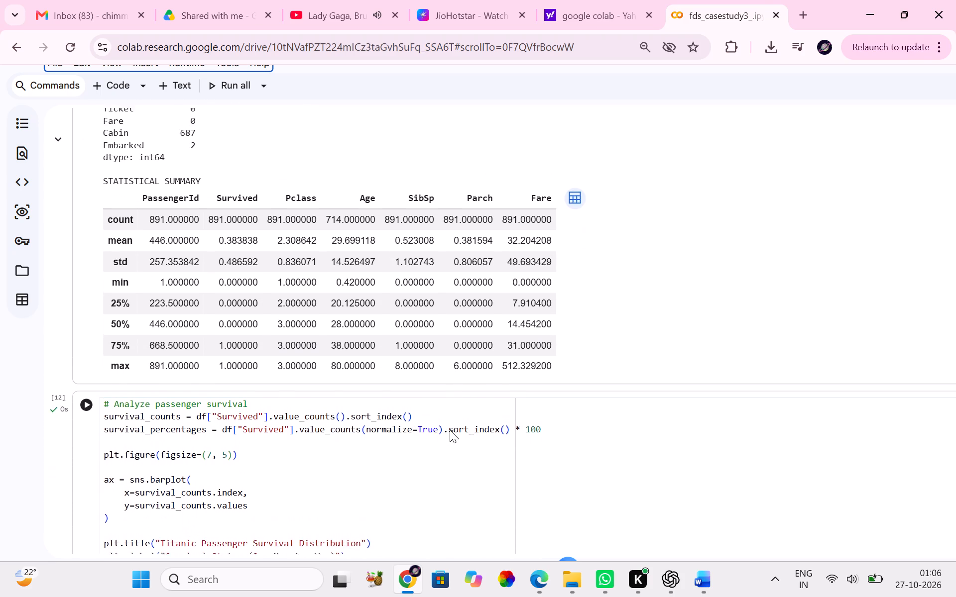
scroll(450, 430, "up", 5)
scroll(450, 430, "down", 1)
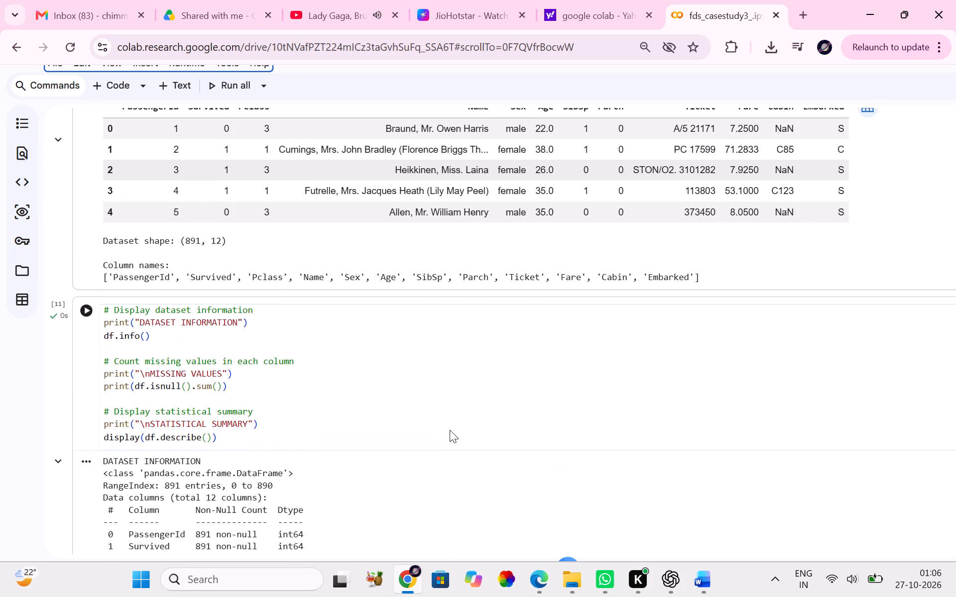
scroll(450, 430, "down", 1)
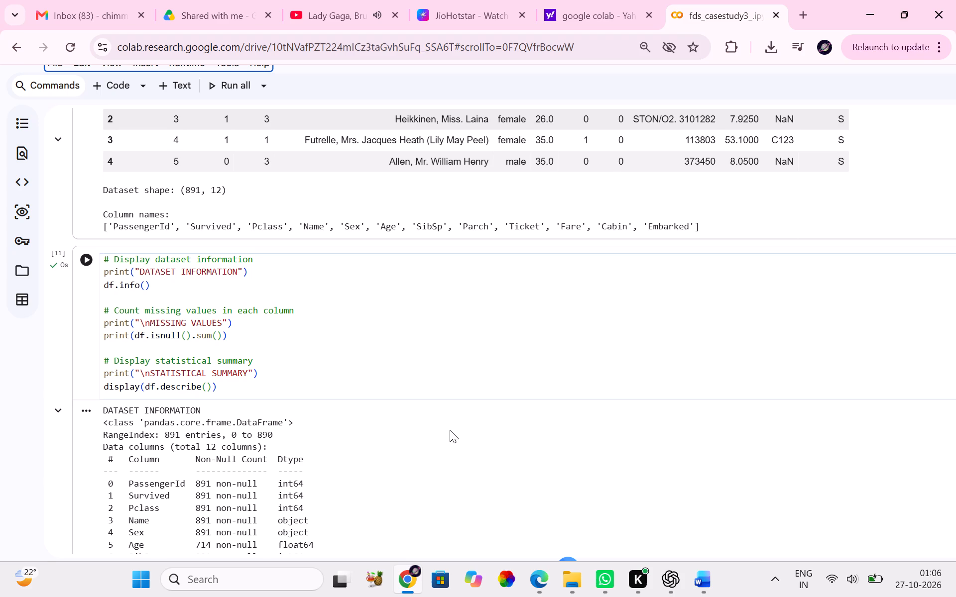
scroll(450, 430, "down", 2)
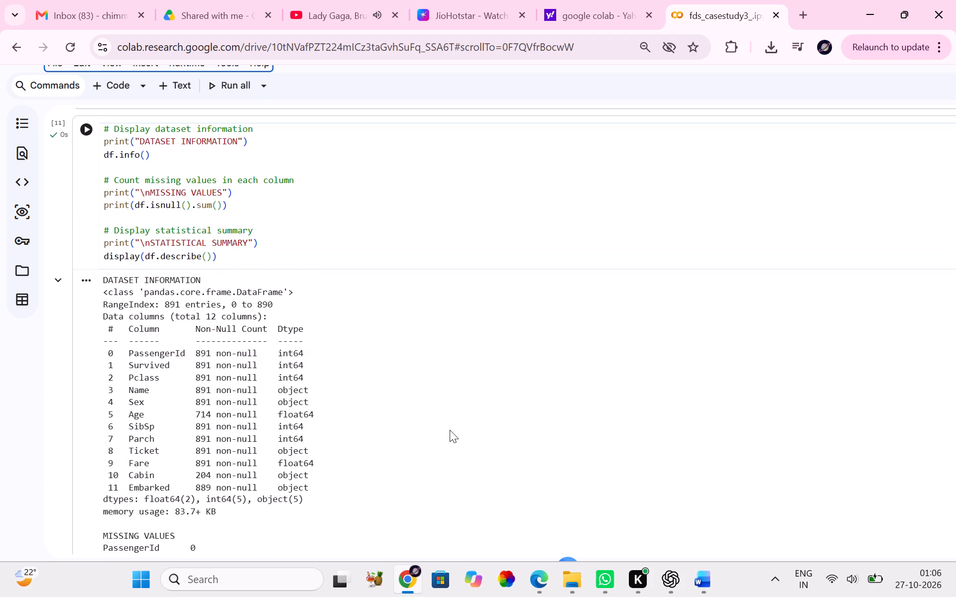
scroll(450, 430, "down", 5)
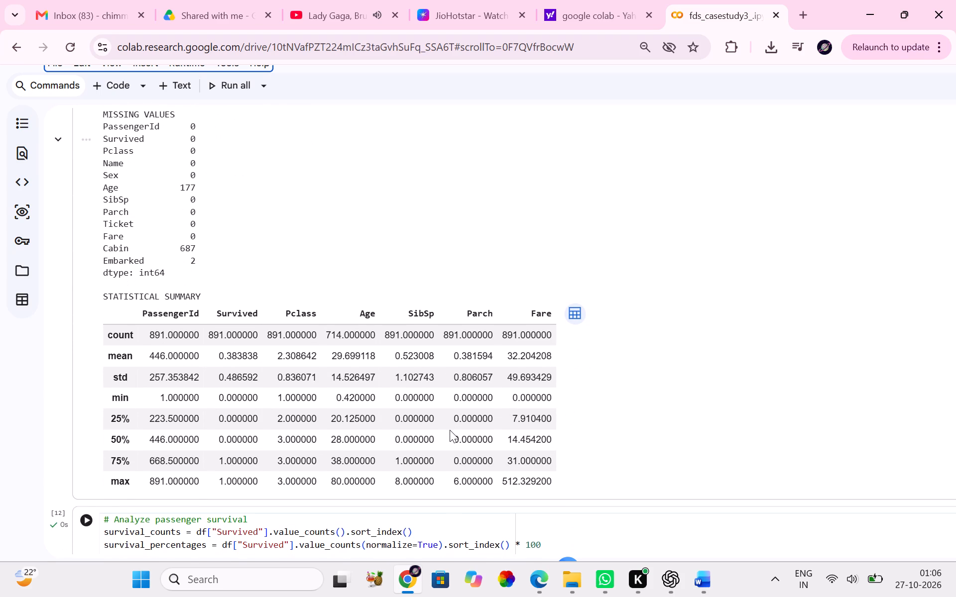
scroll(450, 430, "down", 1)
scroll(450, 430, "up", 1)
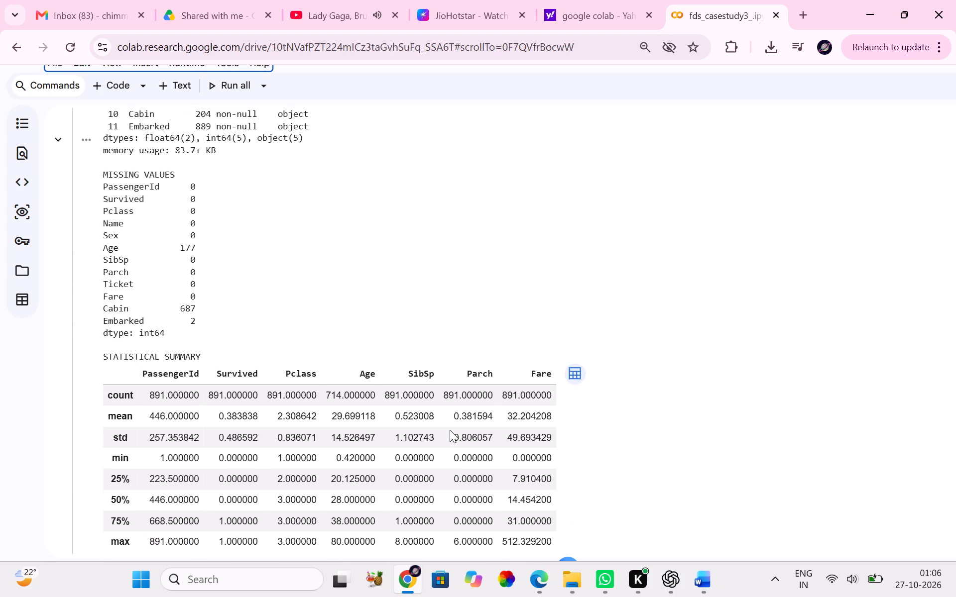
scroll(450, 430, "up", 1)
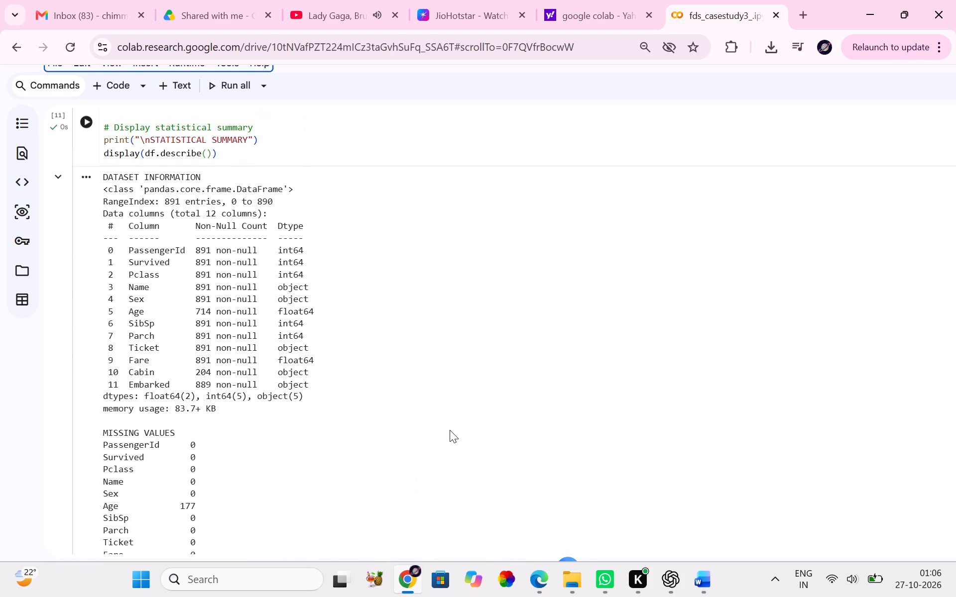
scroll(450, 430, "up", 1)
Capture a screenshot of the whole notebook screen with the Titanic Passenger Survival Distribution chart and its survival summary in view.
scroll(450, 430, "down", 3)
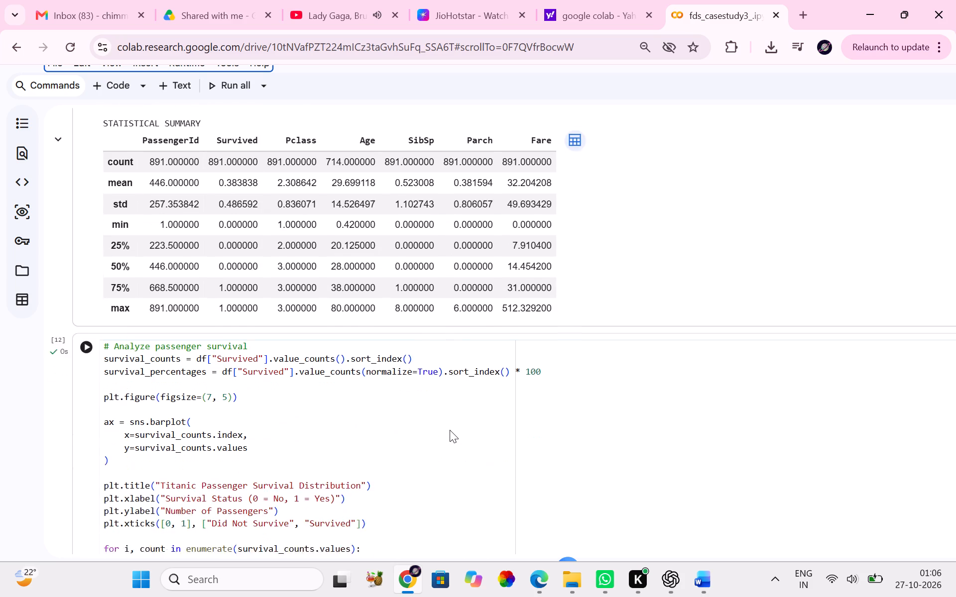
scroll(450, 430, "down", 5)
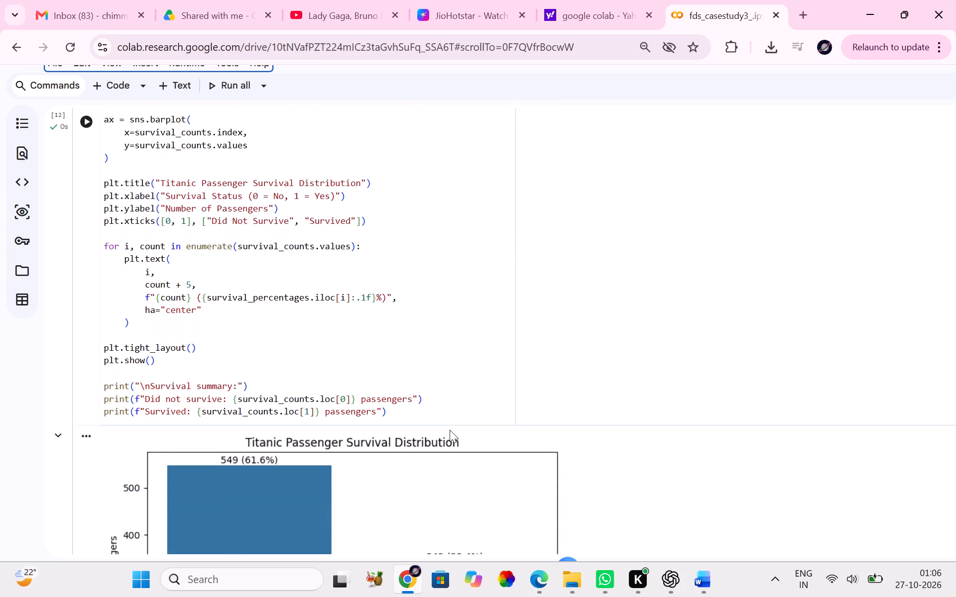
scroll(450, 430, "down", 3)
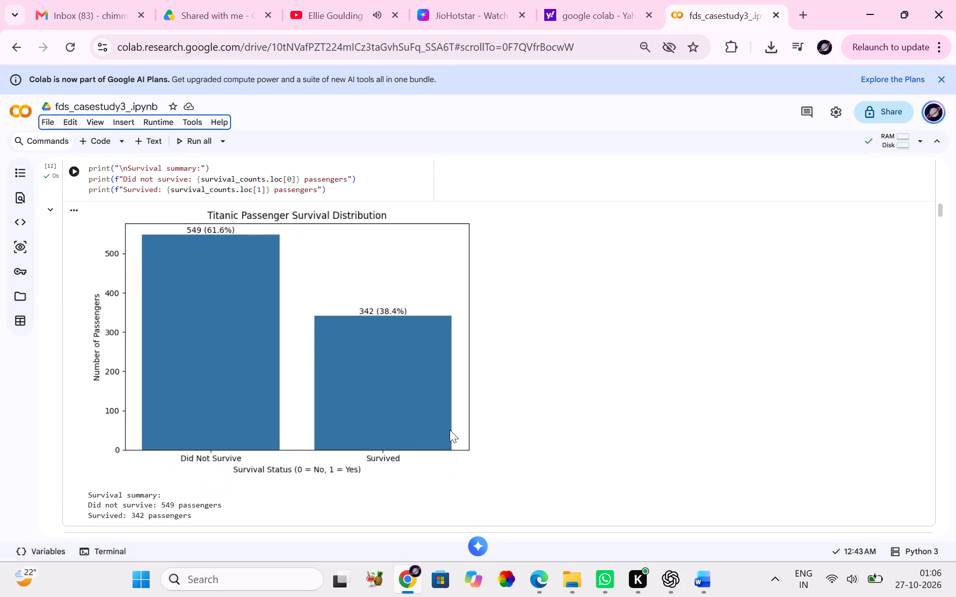
scroll(450, 430, "down", 1)
scroll(450, 430, "up", 1)
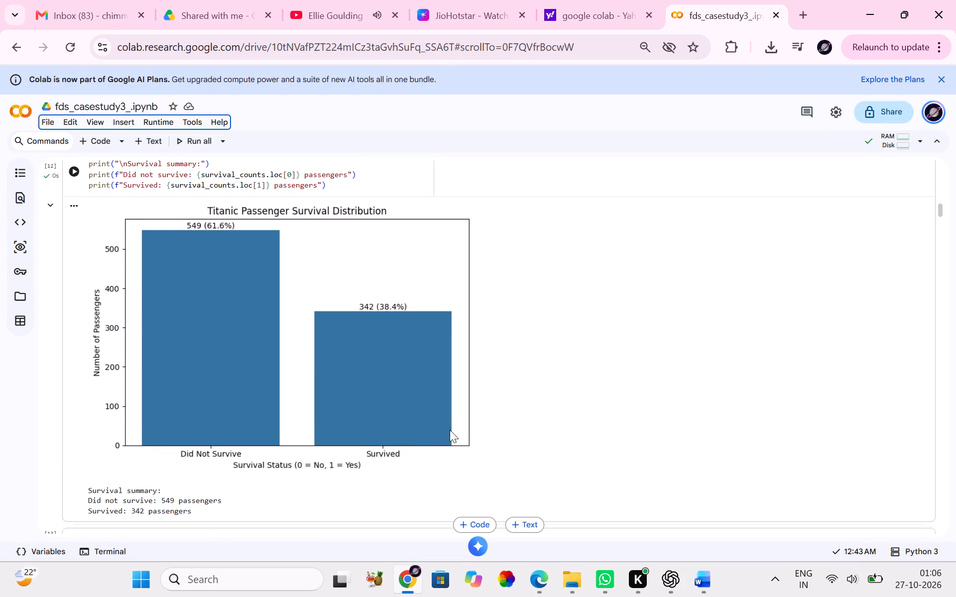
key("shift+super+s")
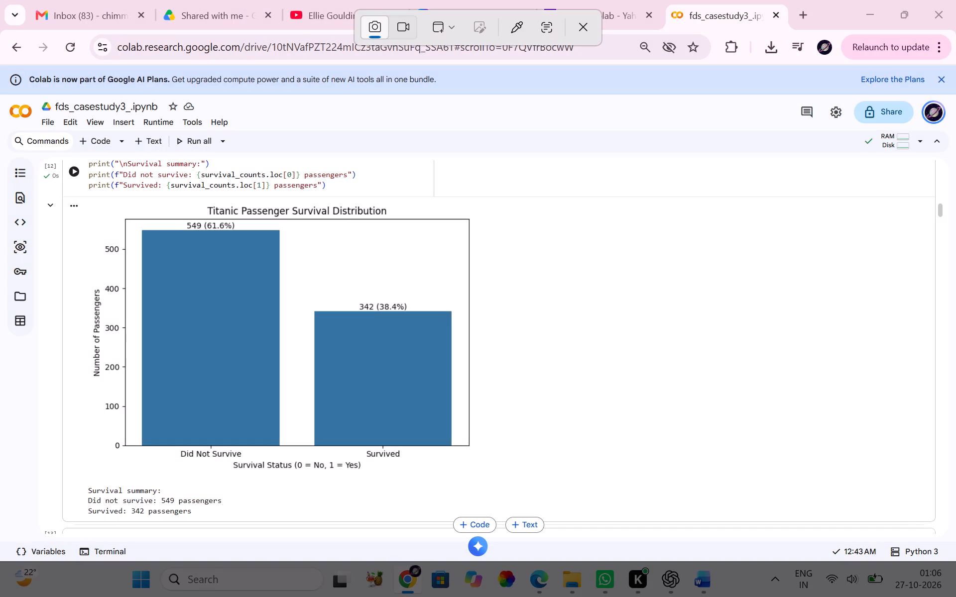
left_click_drag(56, 157, 340, 414)
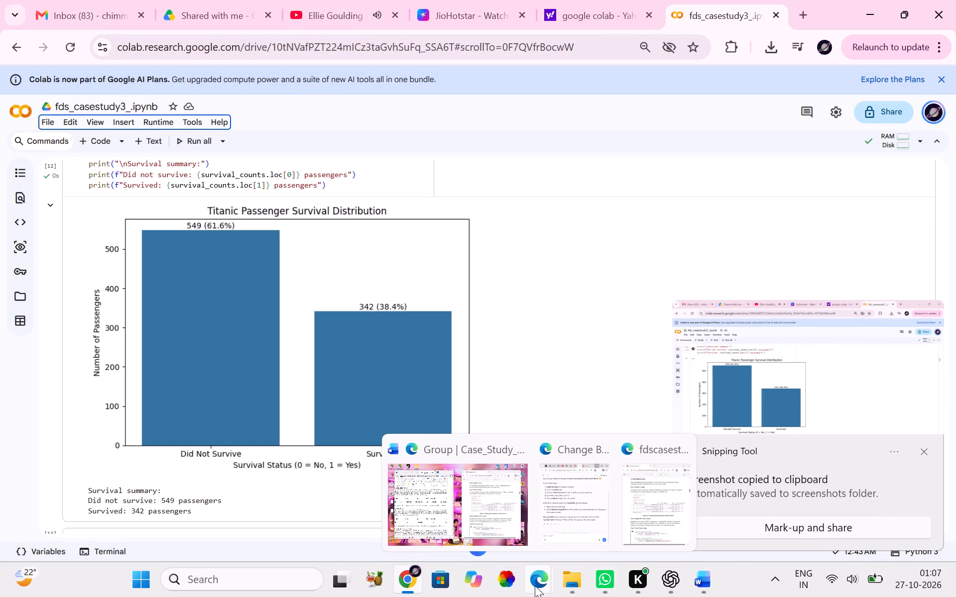
Return to the Word report and replace the Figure 2 placeholder content under "2.3.1 Survival Distribution" with the captured screenshot.
left_click(866, 6)
scroll(404, 311, "right", 1)
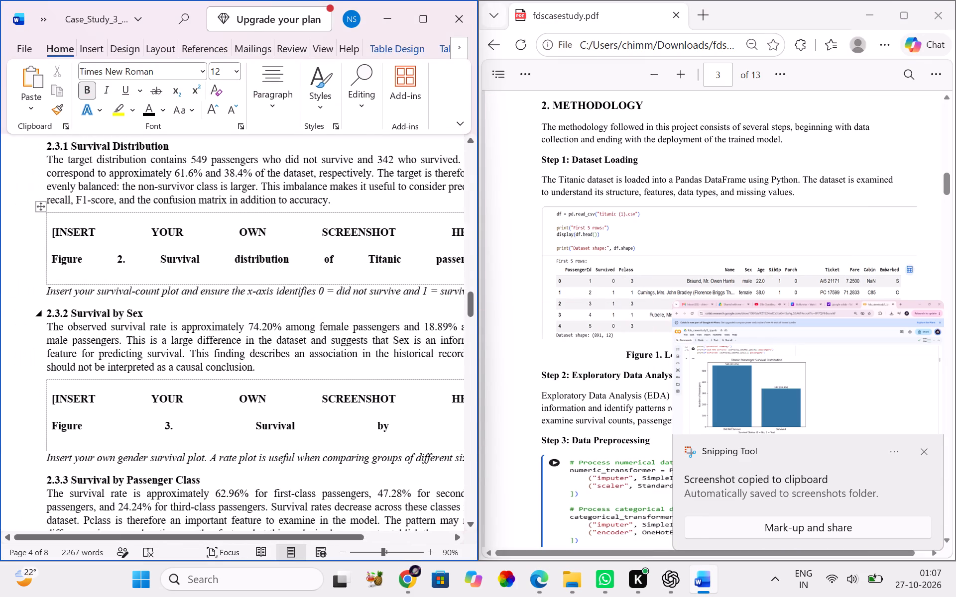
scroll(404, 311, "right", 1)
left_click(112, 228)
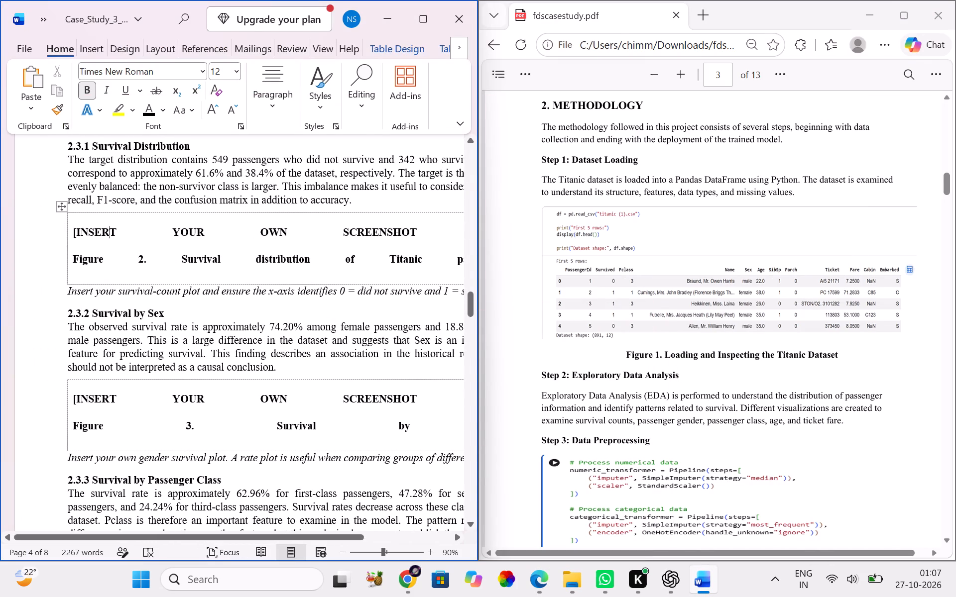
left_click(62, 211)
key("ctrl+v")
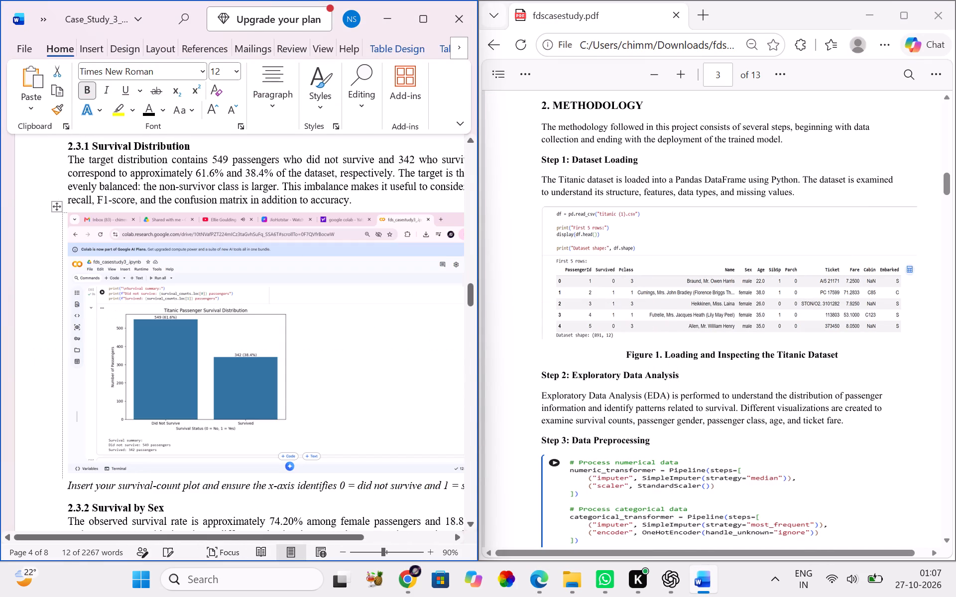
Crop the pasted screenshot to just the survival distribution chart and the survival summary lines below it, removing the surrounding browser and notebook interface.
scroll(189, 384, "down", 1)
right_click(189, 384)
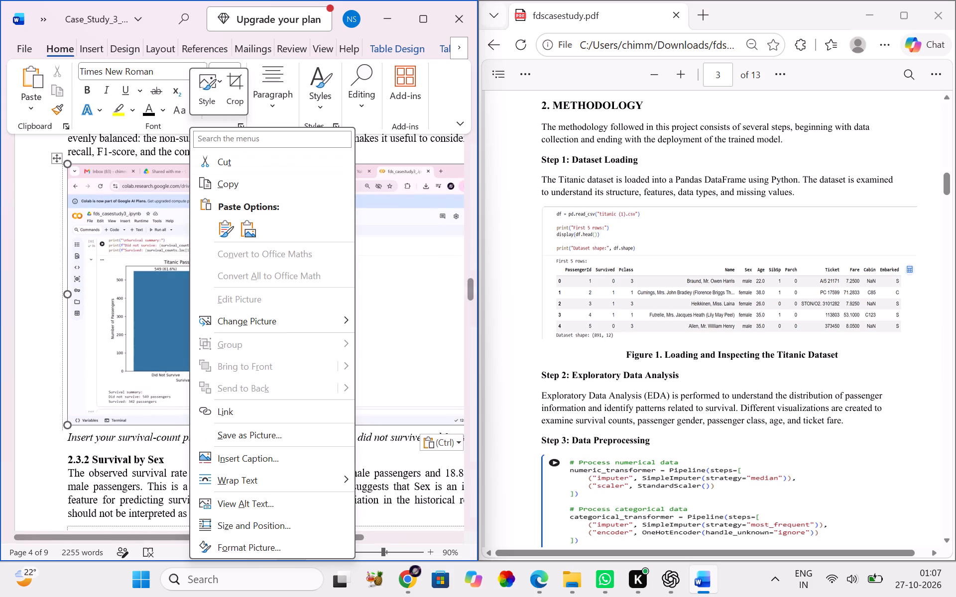
left_click(231, 98)
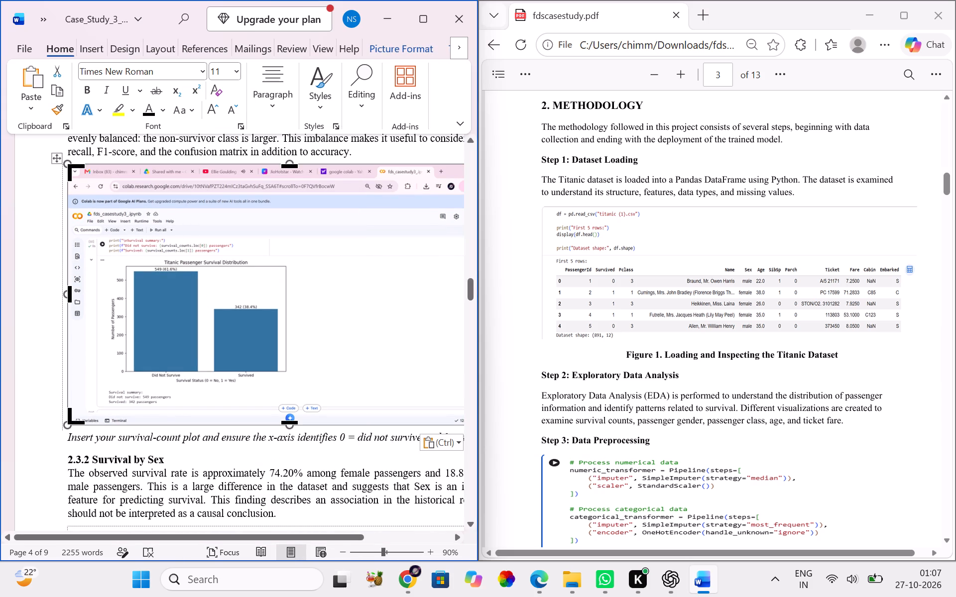
left_click_drag(295, 170, 290, 185)
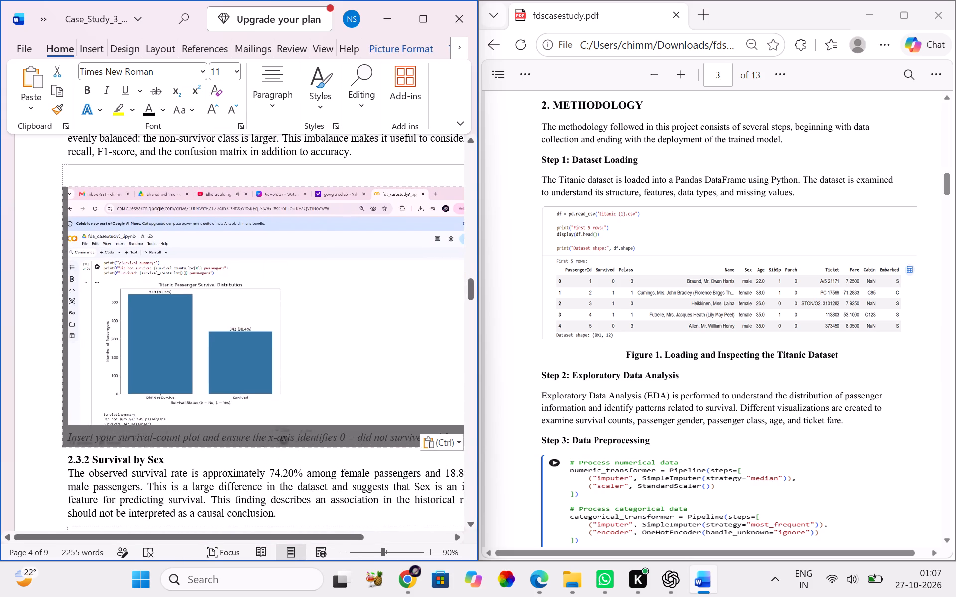
left_click_drag(290, 185, 291, 176)
left_click_drag(291, 178, 289, 182)
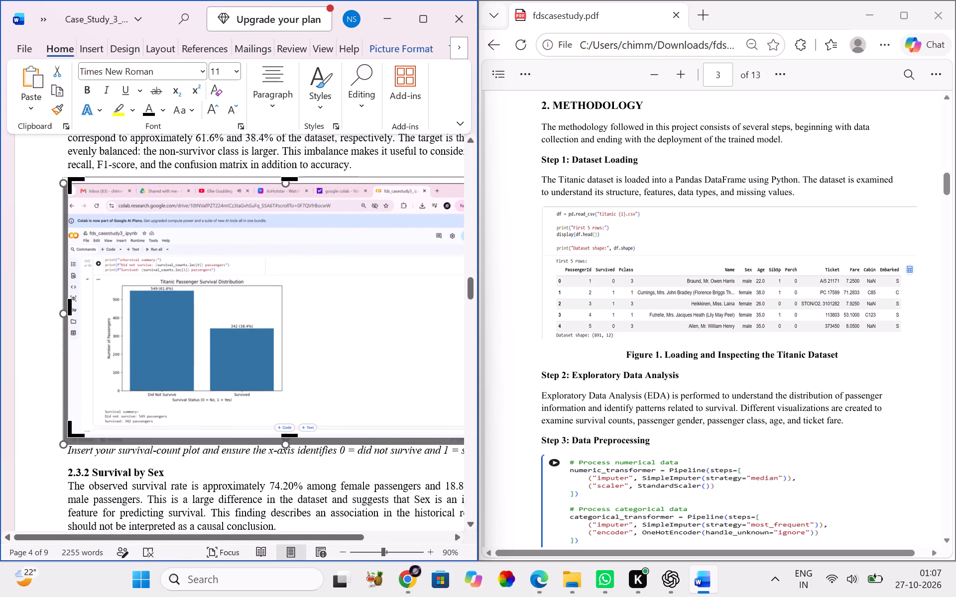
left_click_drag(289, 182, 261, 275)
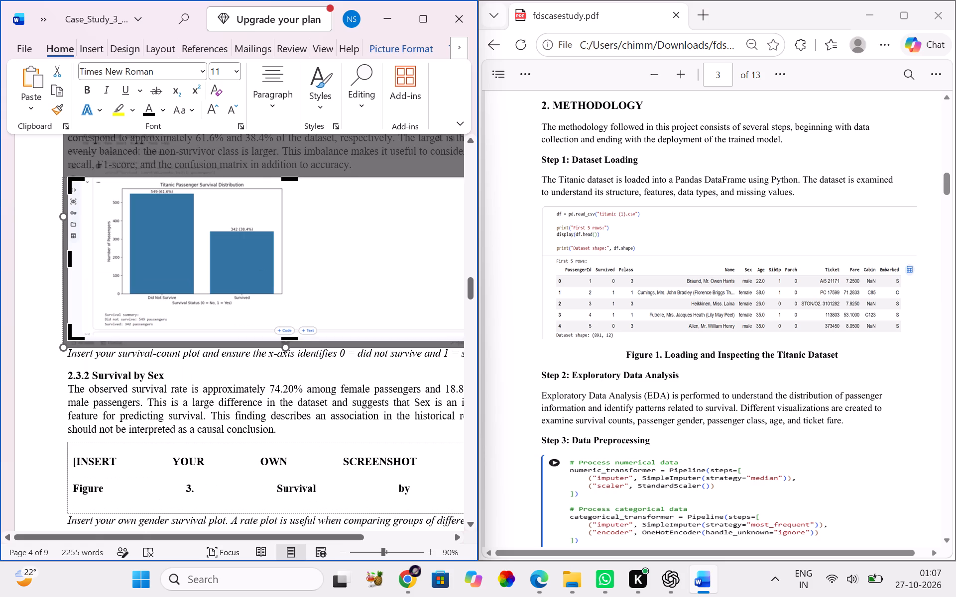
left_click_drag(68, 264, 98, 271)
scroll(375, 314, "left", 1)
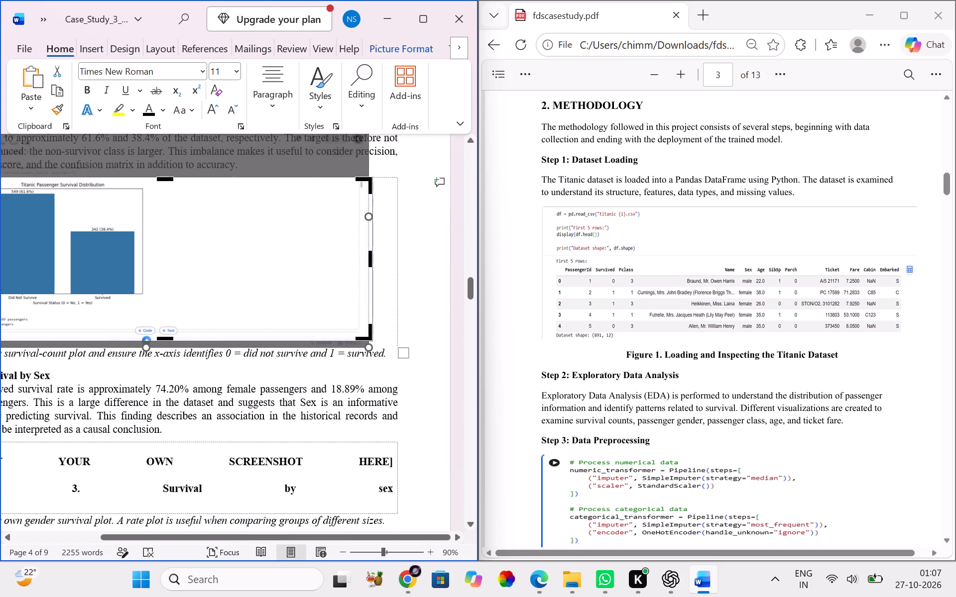
left_click_drag(369, 267, 157, 275)
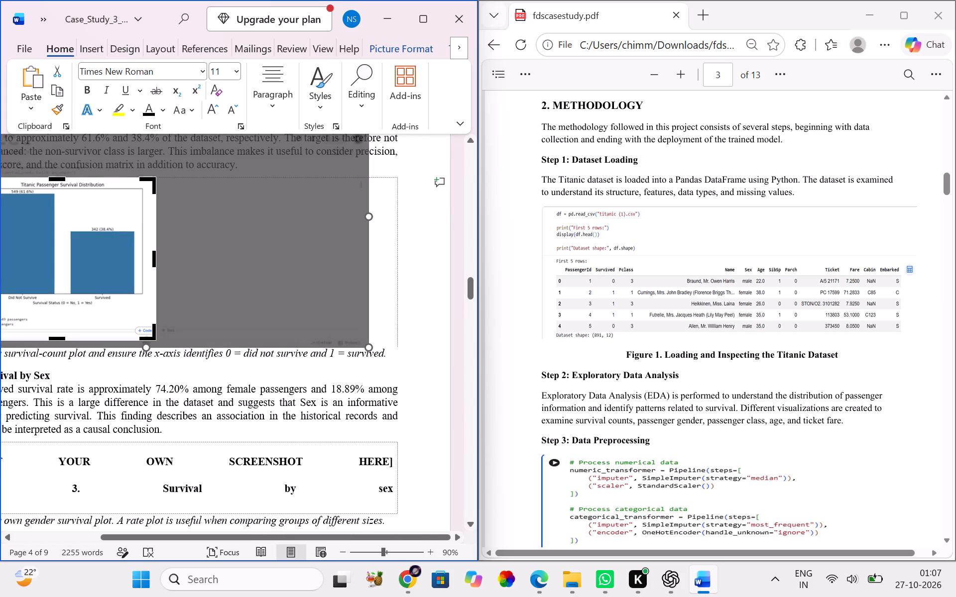
scroll(157, 275, "right", 1)
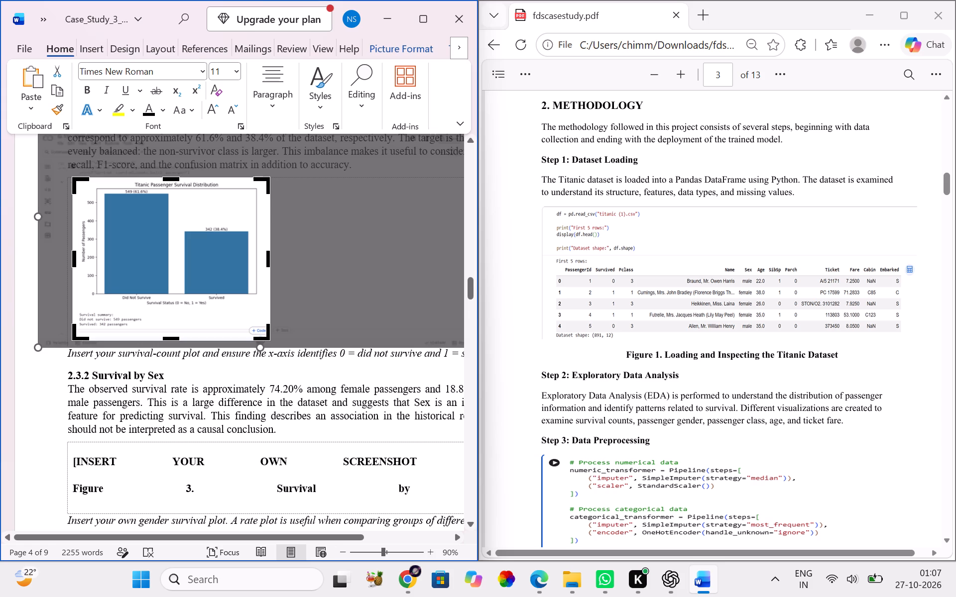
left_click_drag(172, 341, 172, 327)
left_click(319, 408)
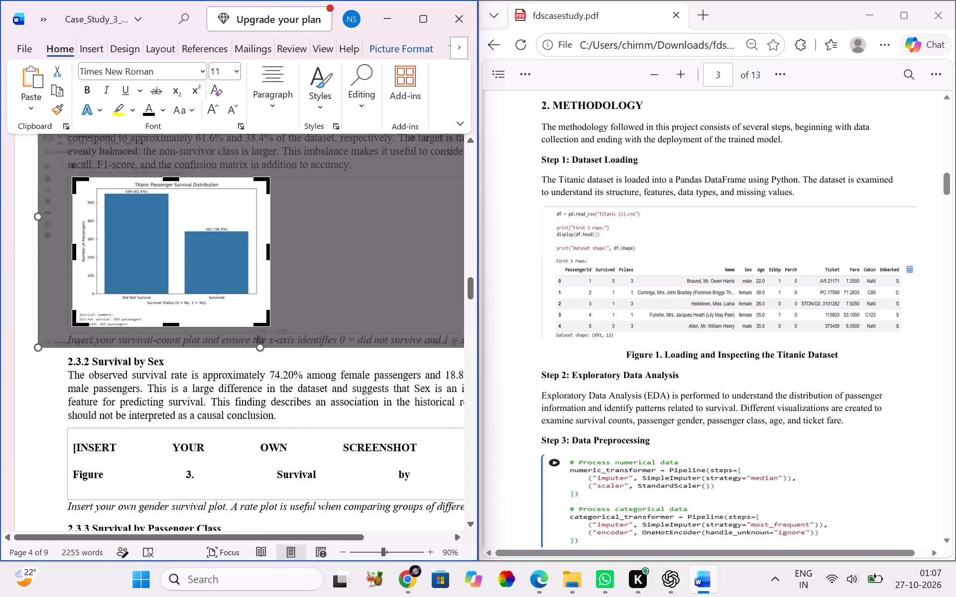
Enlarge the cropped survival distribution picture proportionally to about 60% of the text width.
left_click(221, 244)
scroll(221, 244, "up", 1)
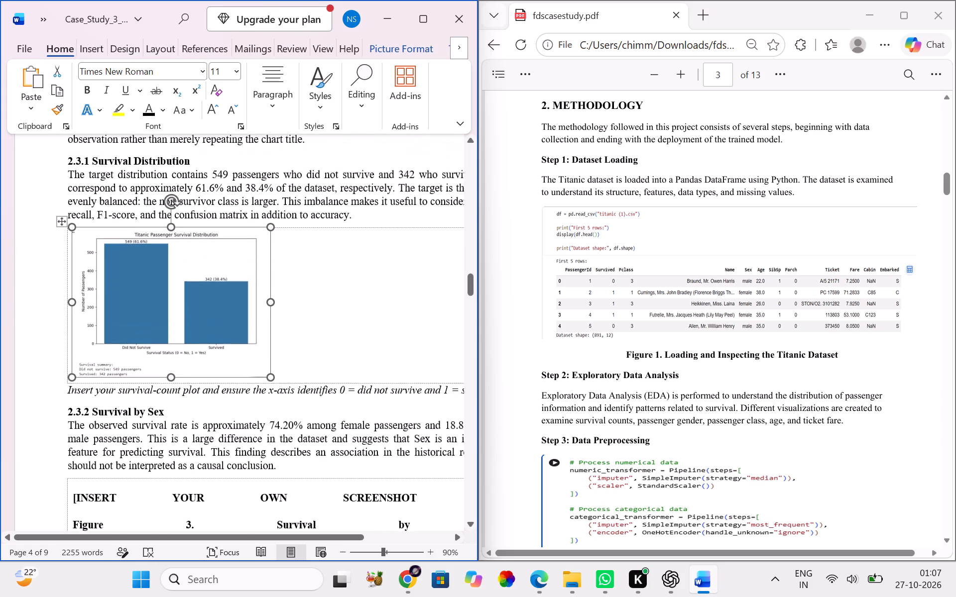
scroll(221, 244, "up", 1)
left_click_drag(272, 405, 346, 460)
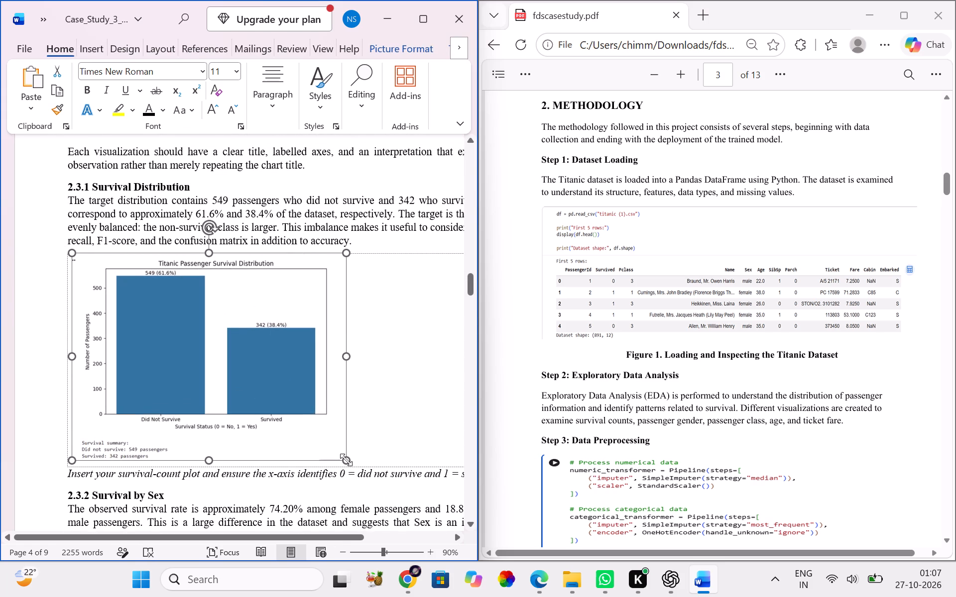
scroll(231, 293, "up", 2, "ctrl")
scroll(231, 293, "down", 3, "ctrl")
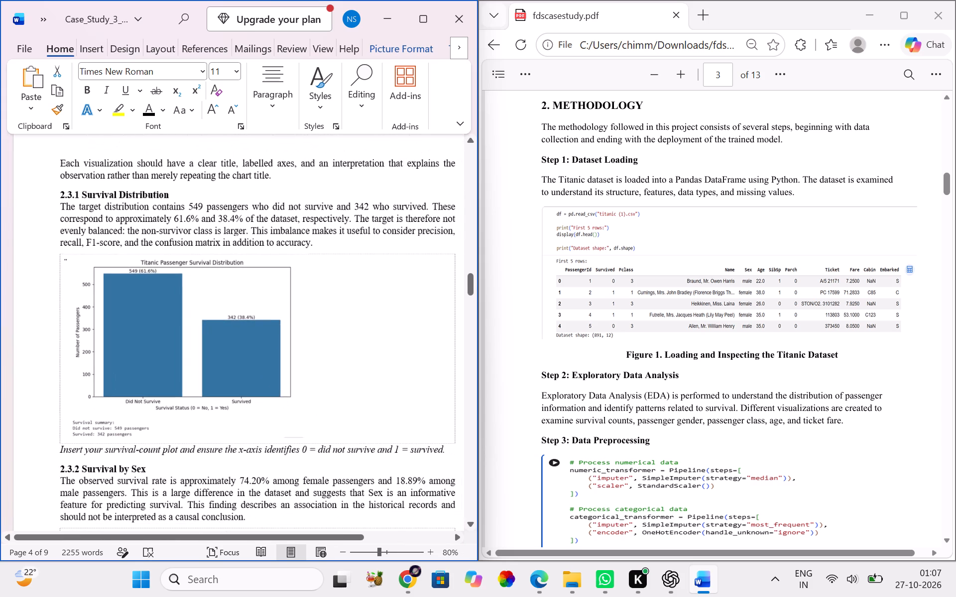
Narrow the bordered frame around the survival distribution picture under "2.3.1 Survival Distribution" to about three quarters of the text width.
left_click(383, 250)
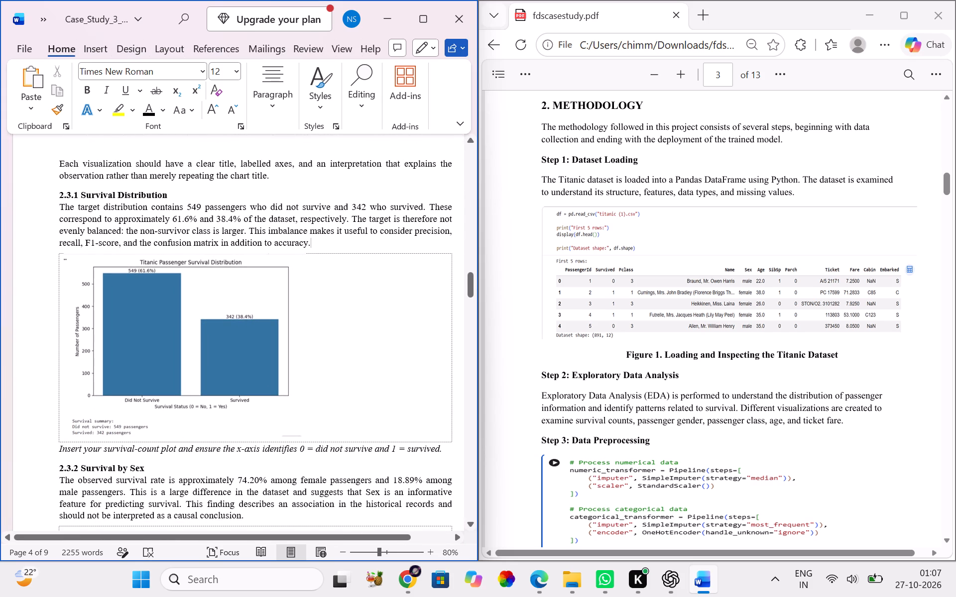
left_click(379, 268)
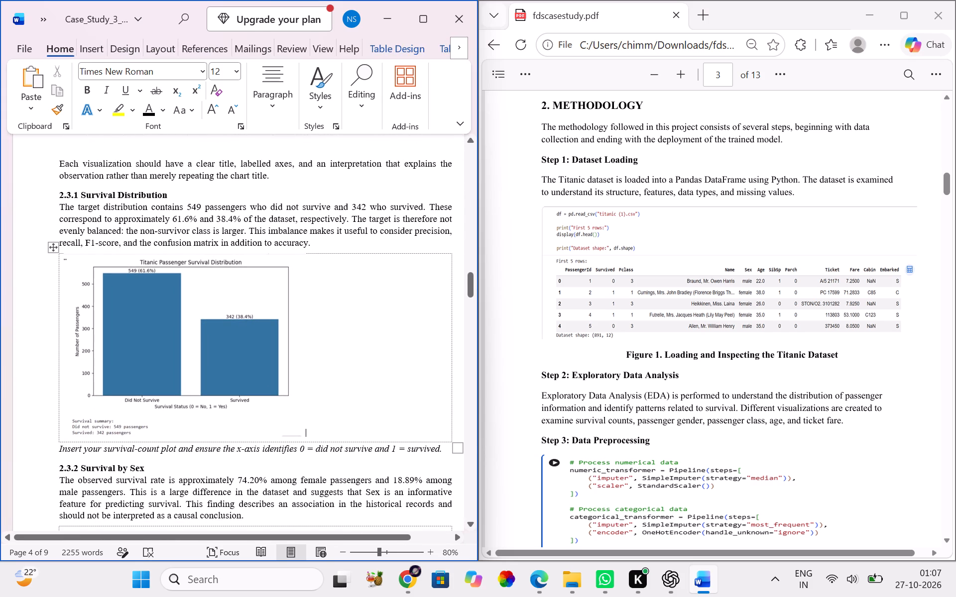
left_click_drag(459, 448, 346, 442)
Enlarge the survival distribution picture proportionally until it fills the narrowed frame, about 72% of the text width.
left_click(284, 372)
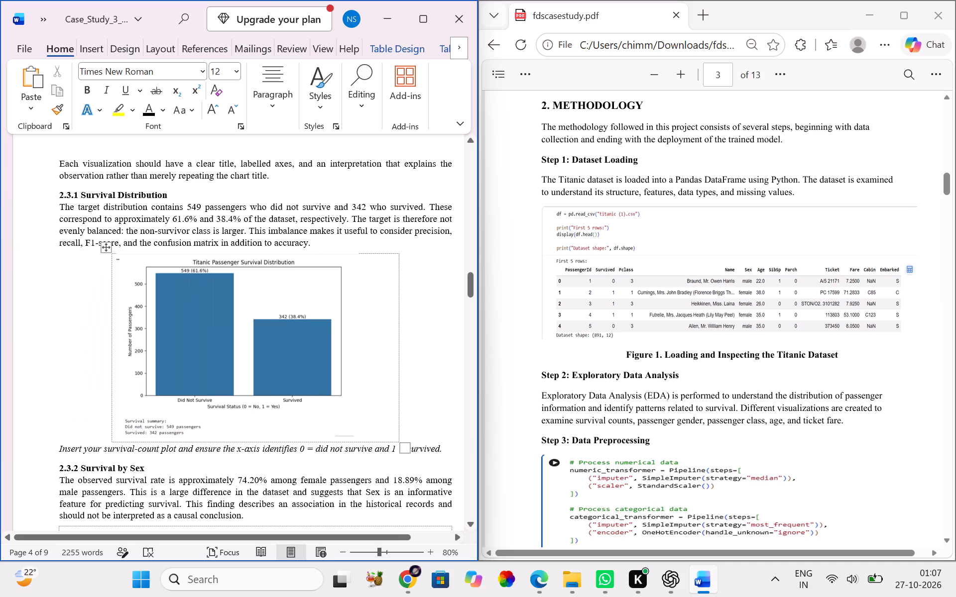
left_click_drag(358, 440, 397, 445)
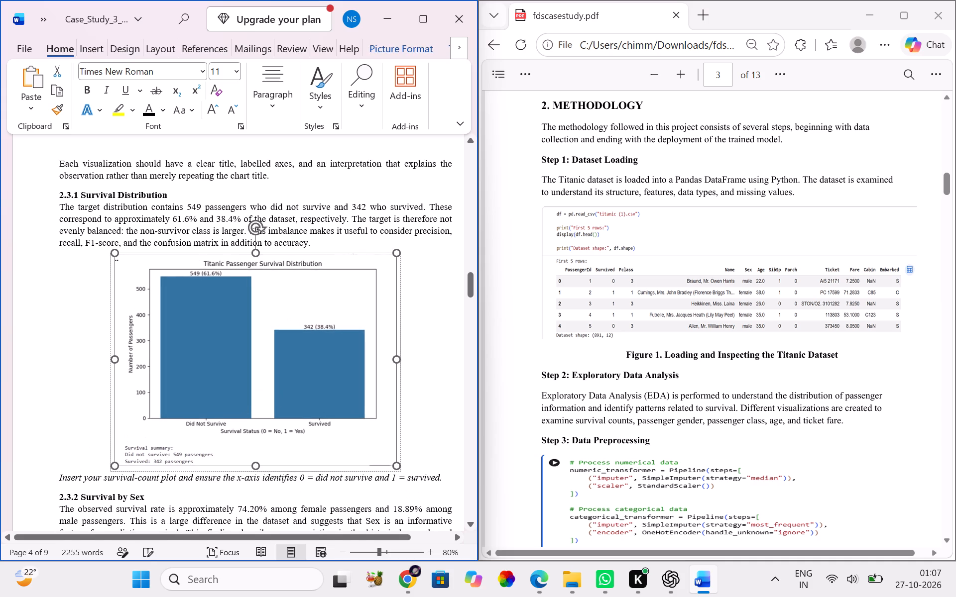
scroll(321, 445, "down", 1)
scroll(321, 445, "up", 1)
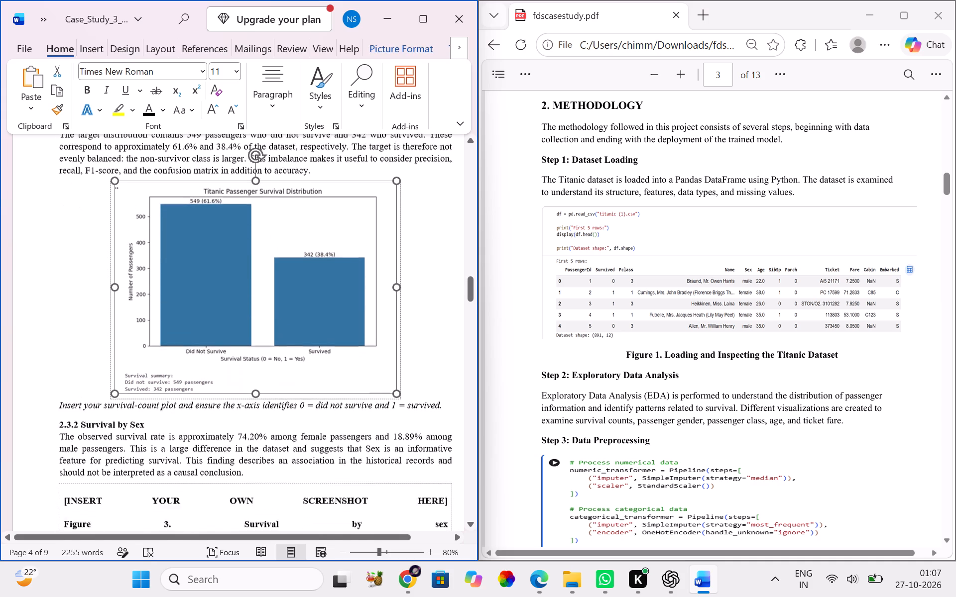
scroll(321, 445, "up", 1)
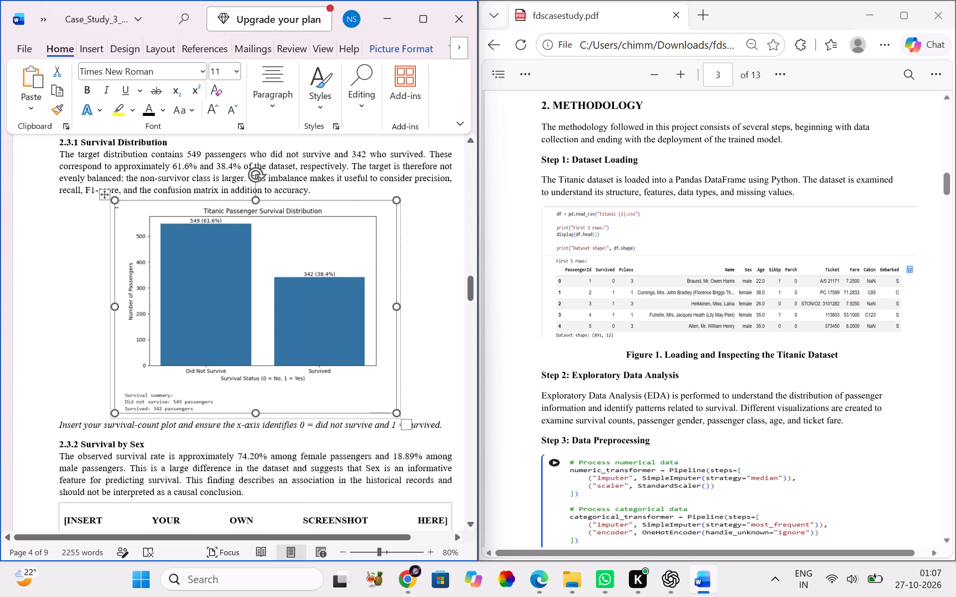
Delete the italic instruction text below the survival distribution picture that starts with "Insert your survival-count plot".
left_click_drag(62, 422, 266, 425)
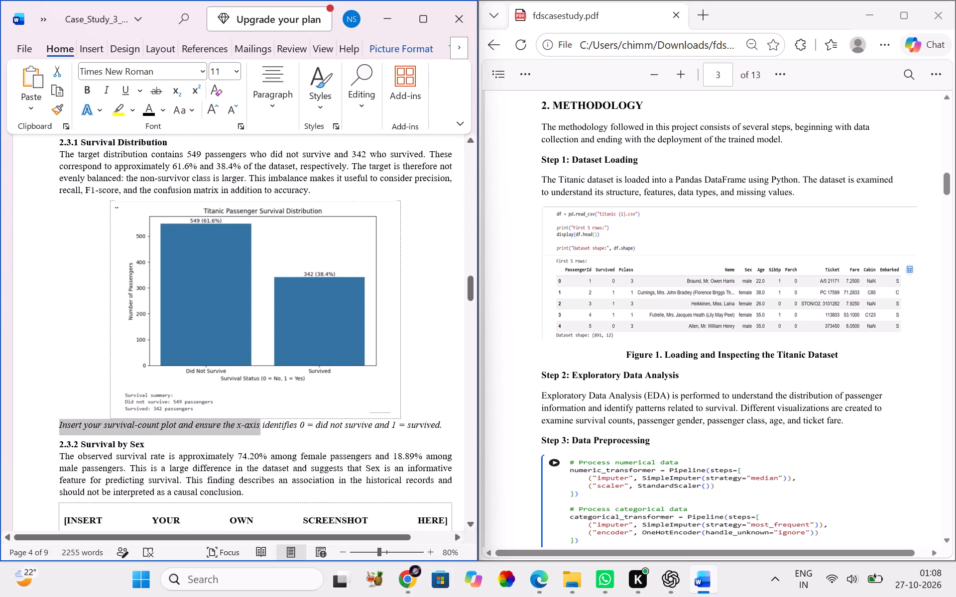
left_click_drag(266, 425, 418, 428)
scroll(197, 330, "up", 2, "ctrl")
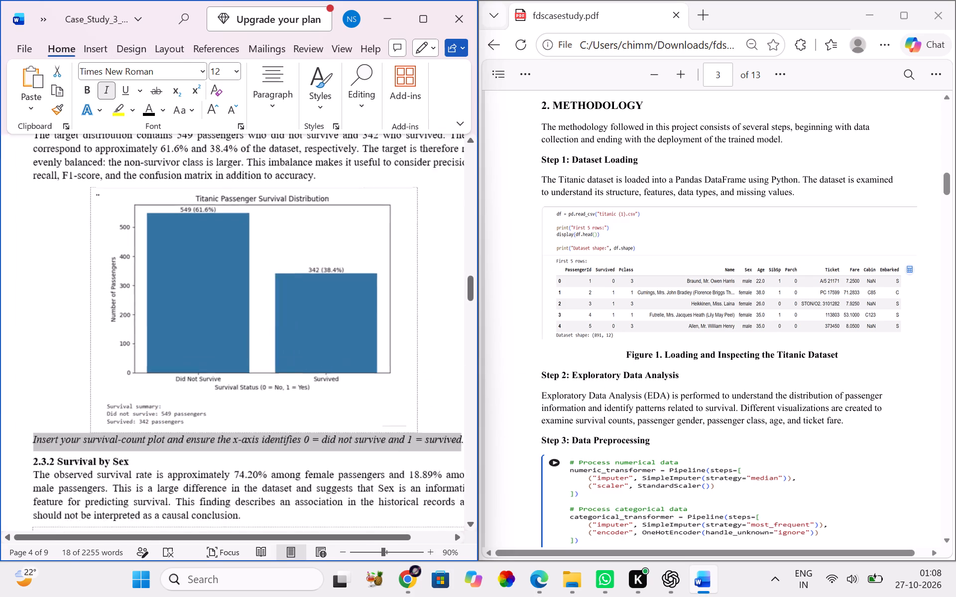
scroll(197, 330, "up", 2, "ctrl")
scroll(197, 330, "right", 2)
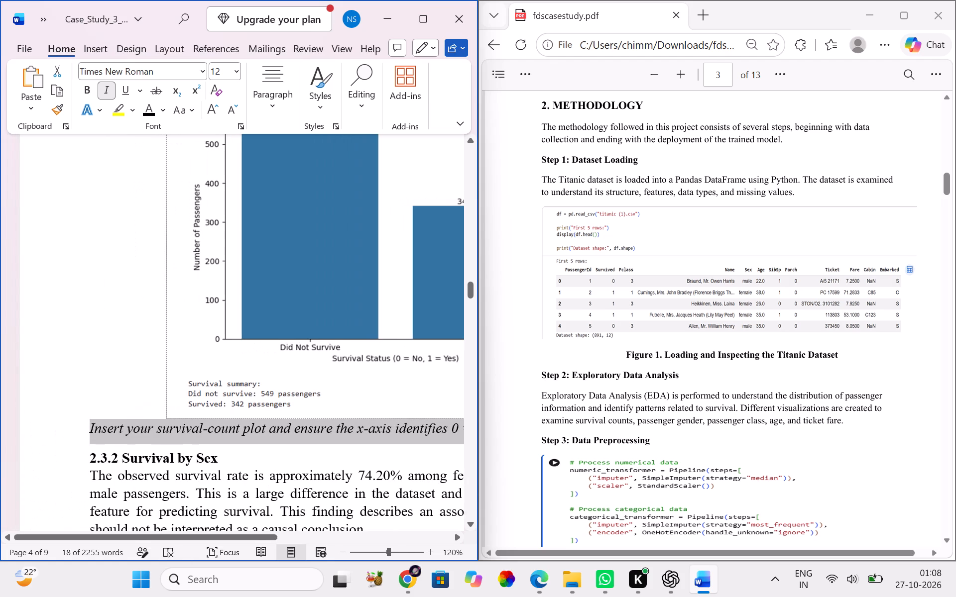
scroll(197, 330, "right", 1)
scroll(197, 330, "left", 1)
scroll(197, 330, "down", 3, "ctrl")
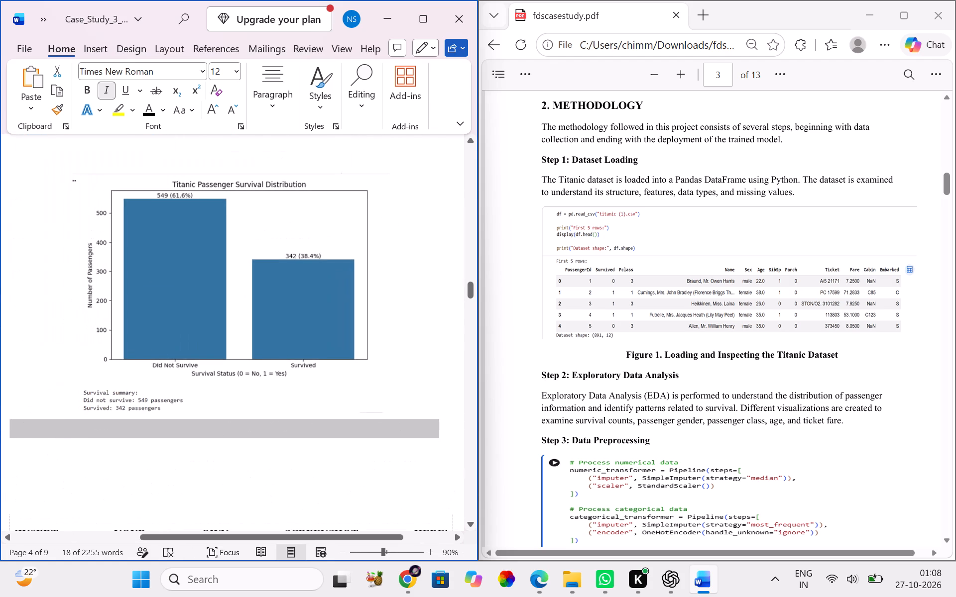
key("BackSpace")
scroll(197, 330, "down", 1)
key("BackSpace")
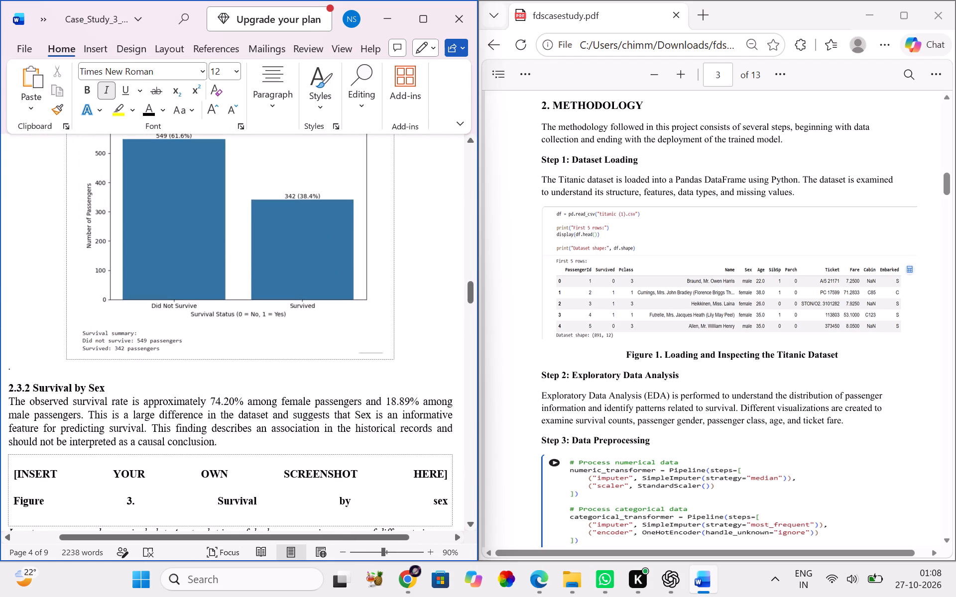
key("BackSpace")
key("BackSpace")
Switch to the Colab notebook and capture a full-screen screenshot with the gender survival percentage table and the Survival Rate by Gender chart in view.
scroll(212, 407, "down", 3)
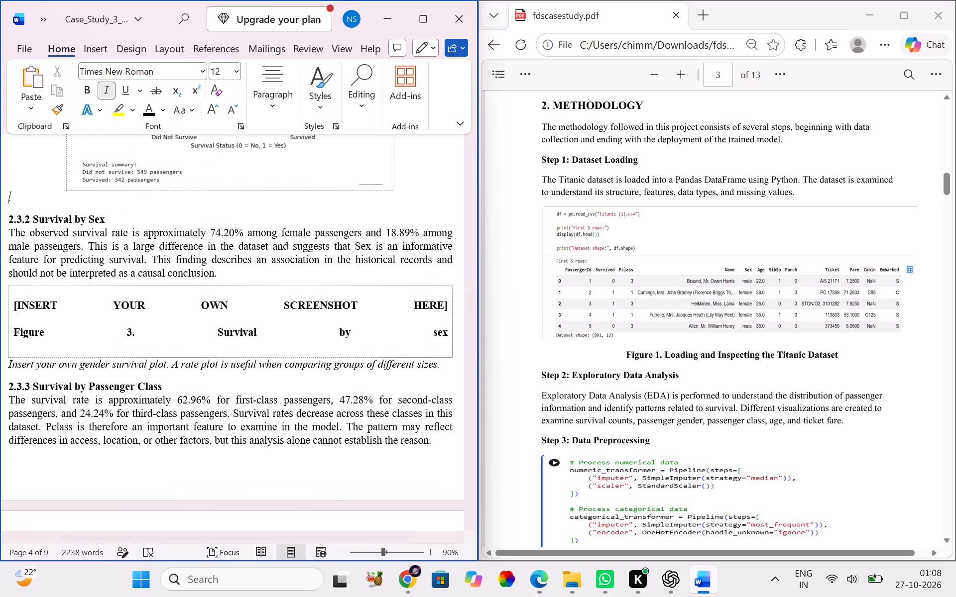
scroll(666, 375, "down", 1)
left_click(413, 568)
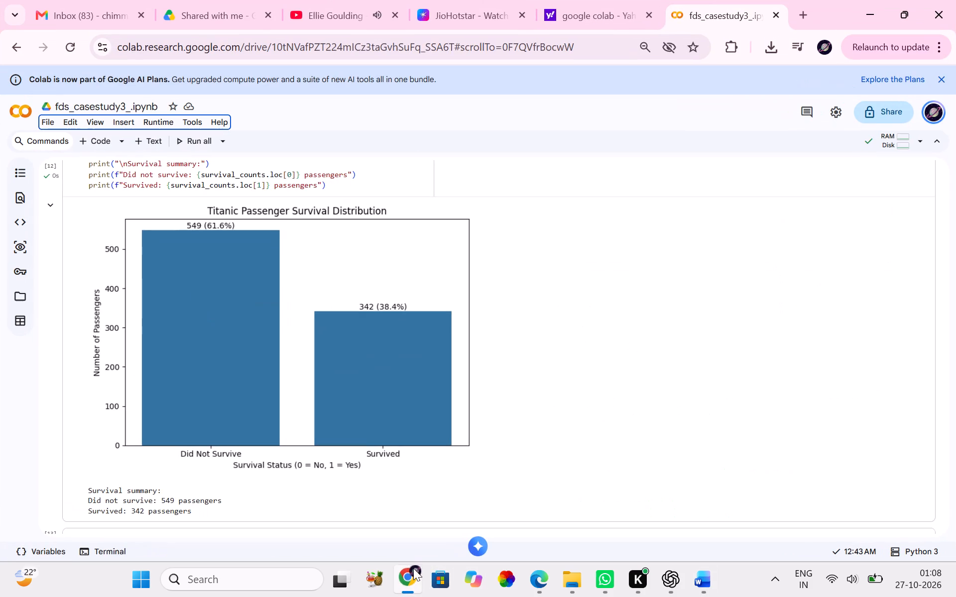
scroll(426, 418, "down", 5)
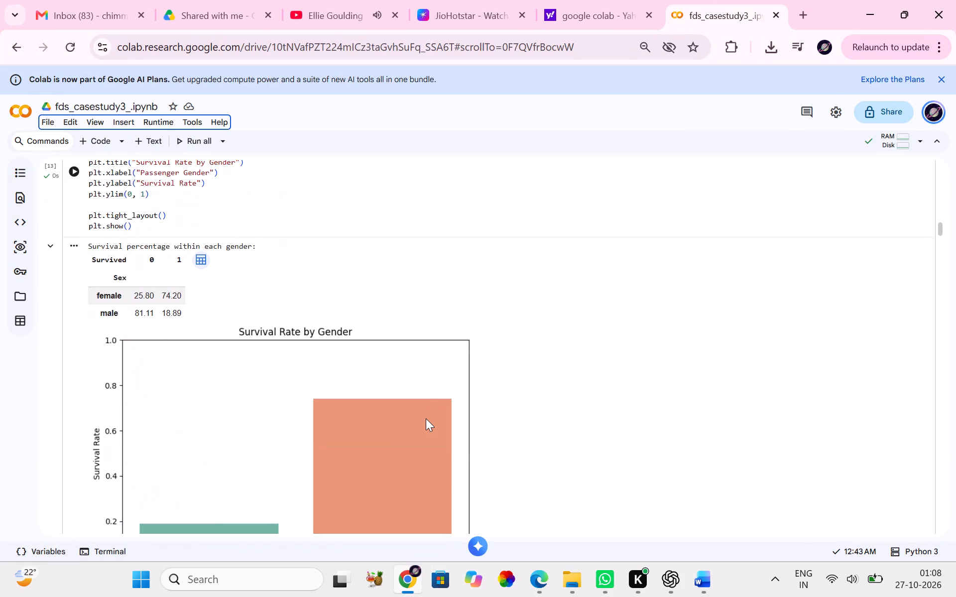
scroll(426, 418, "down", 1)
scroll(426, 418, "up", 4)
scroll(426, 418, "right", 1)
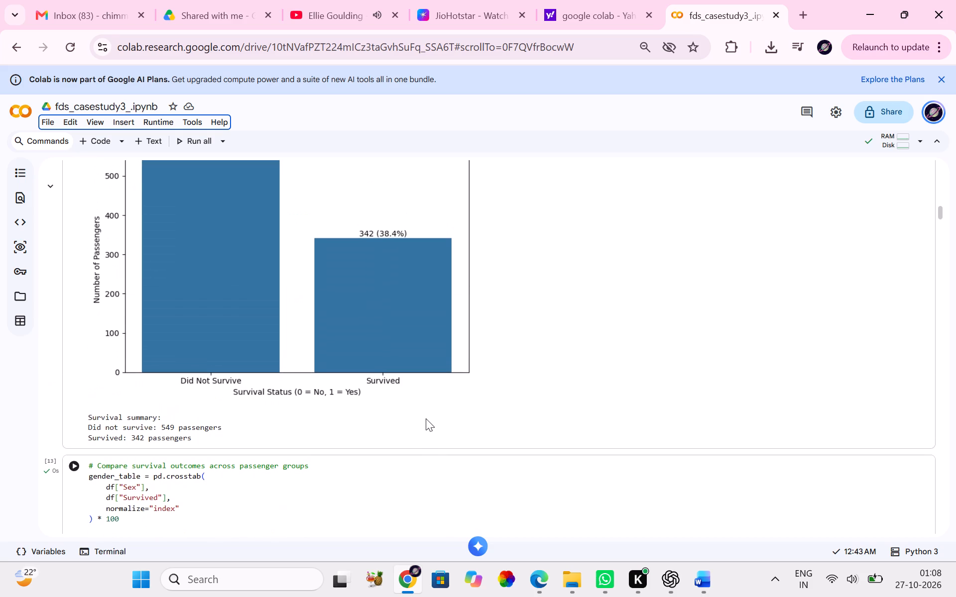
scroll(426, 418, "down", 1)
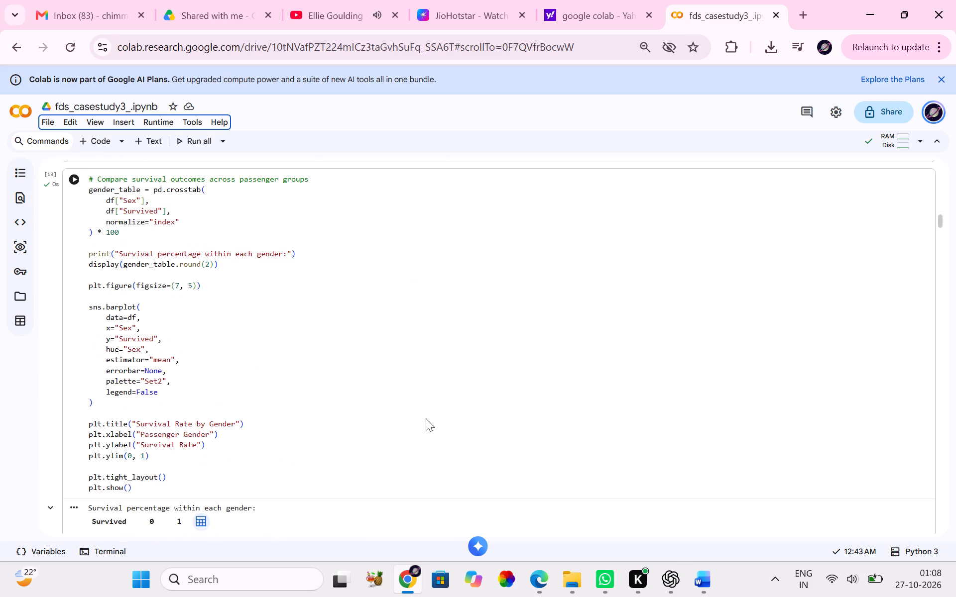
scroll(426, 418, "down", 1)
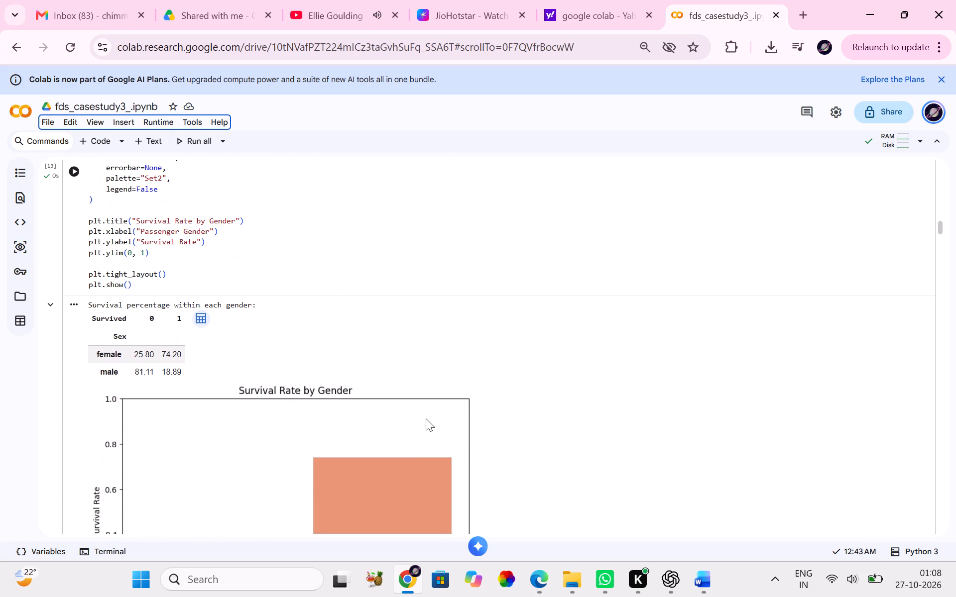
scroll(426, 418, "down", 3)
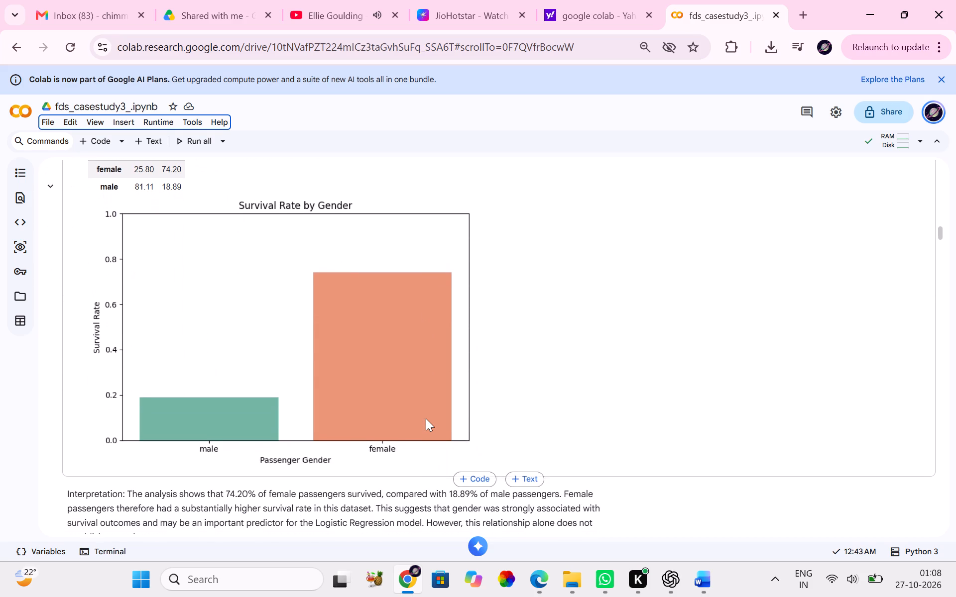
scroll(426, 418, "up", 1)
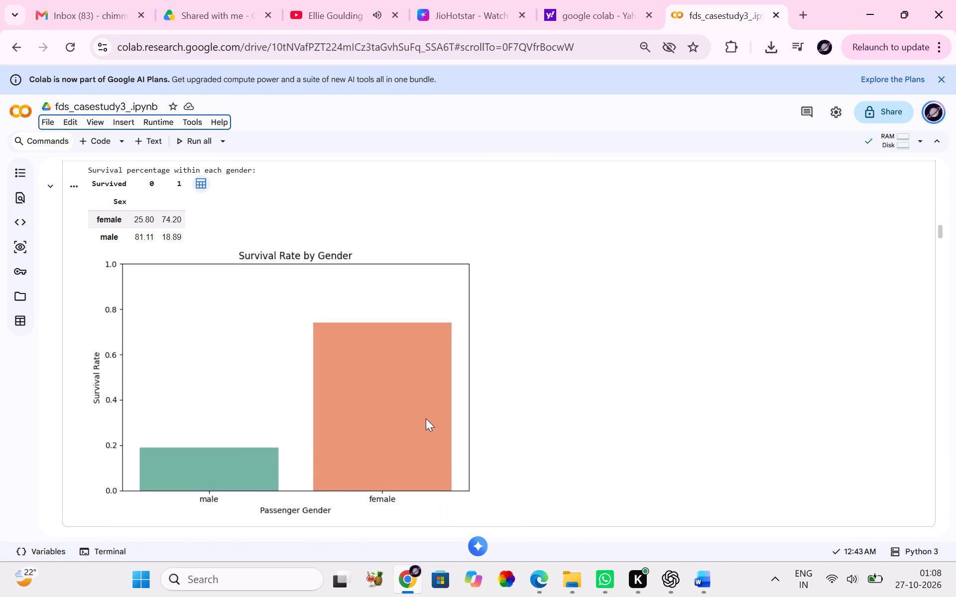
scroll(426, 418, "up", 1)
key("shift+super+s")
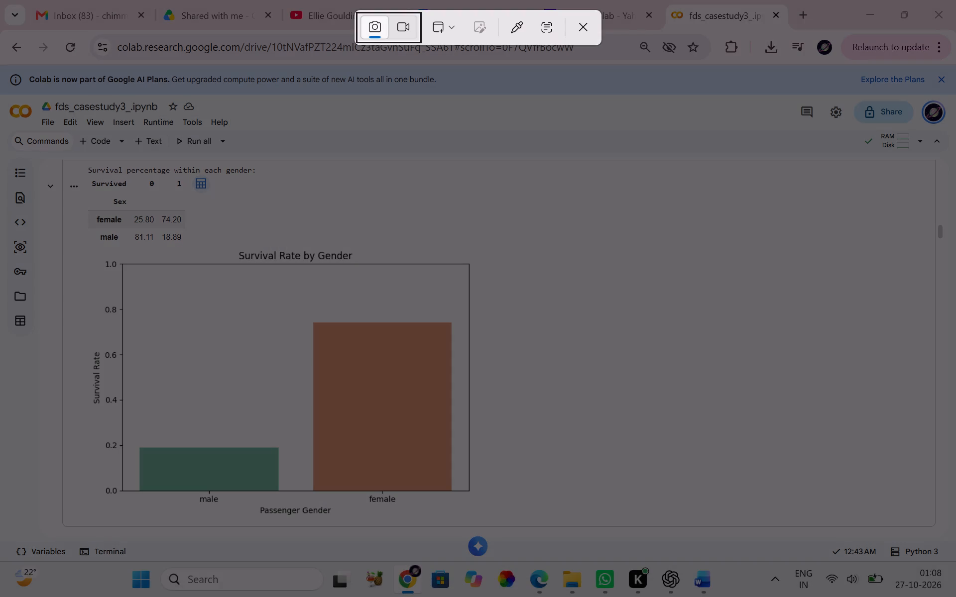
left_click(426, 418)
Return to the Word report and replace the Figure 3 placeholder under "2.3.2 Survival by Sex" with the captured screenshot.
left_click(874, 3)
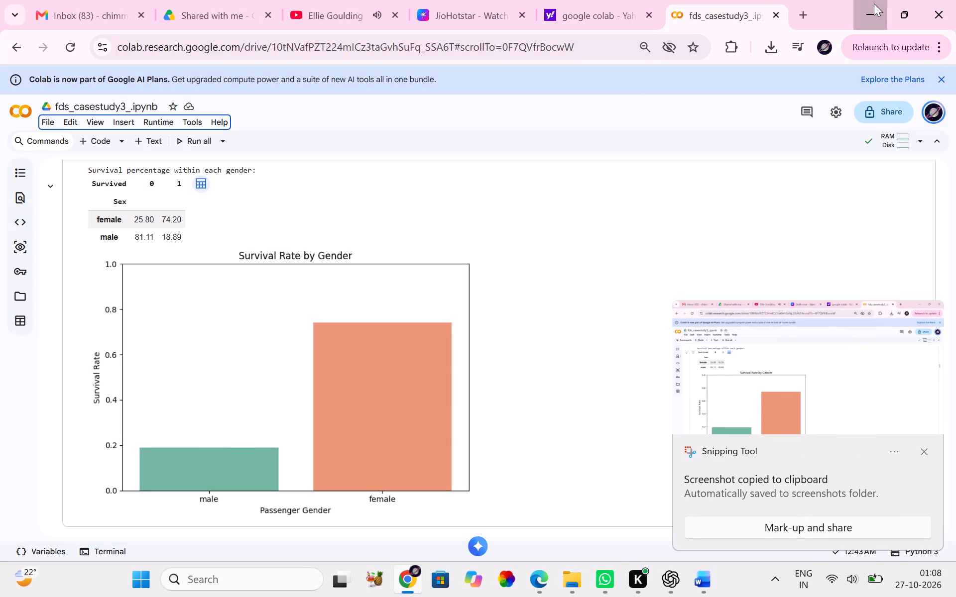
left_click(191, 335)
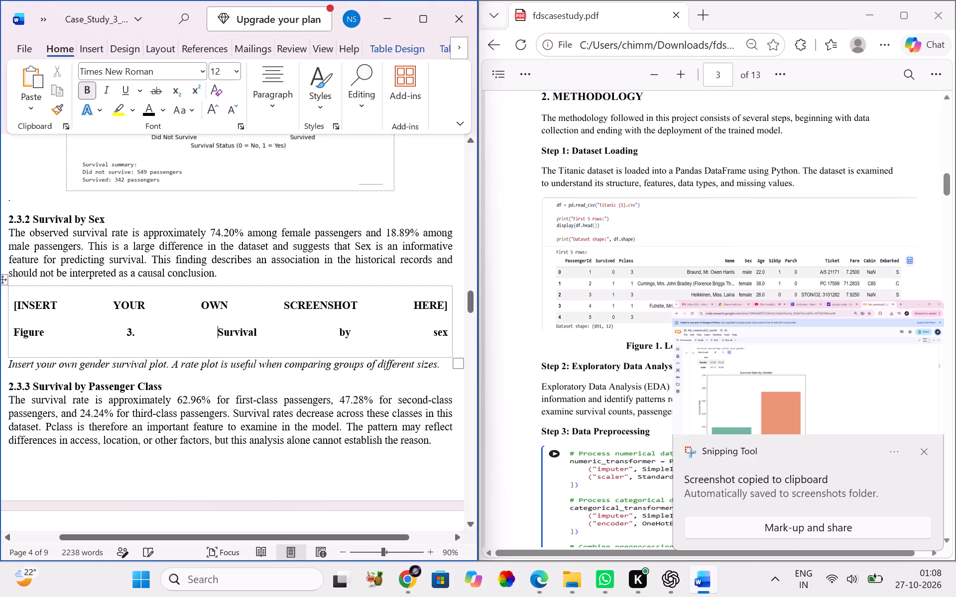
left_click(3, 280)
key("ctrl+v")
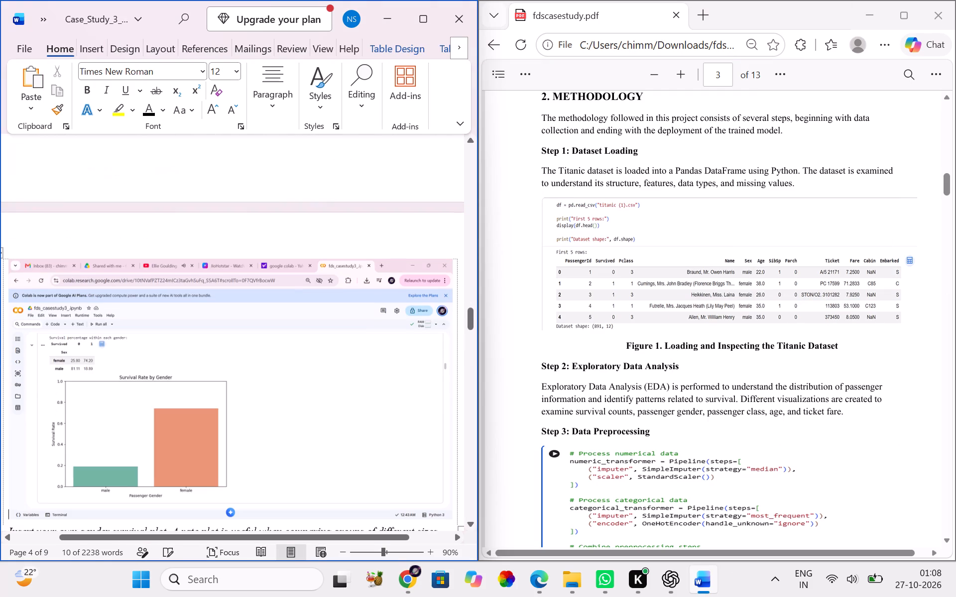
Crop the pasted screenshot around the Survival Rate by Gender chart, removing the browser header above it and the empty notebook area beside it.
scroll(154, 329, "right", 1)
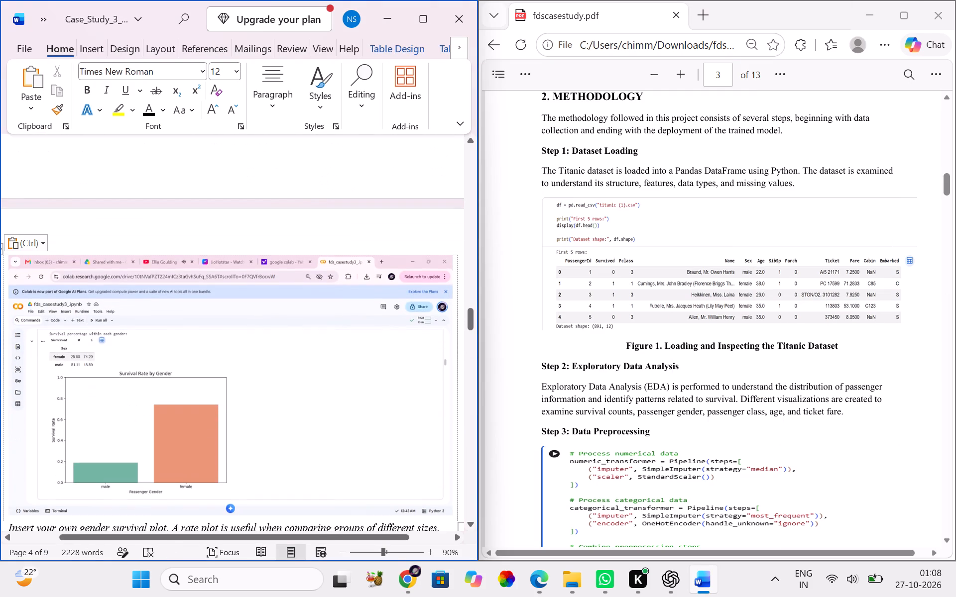
right_click(245, 381)
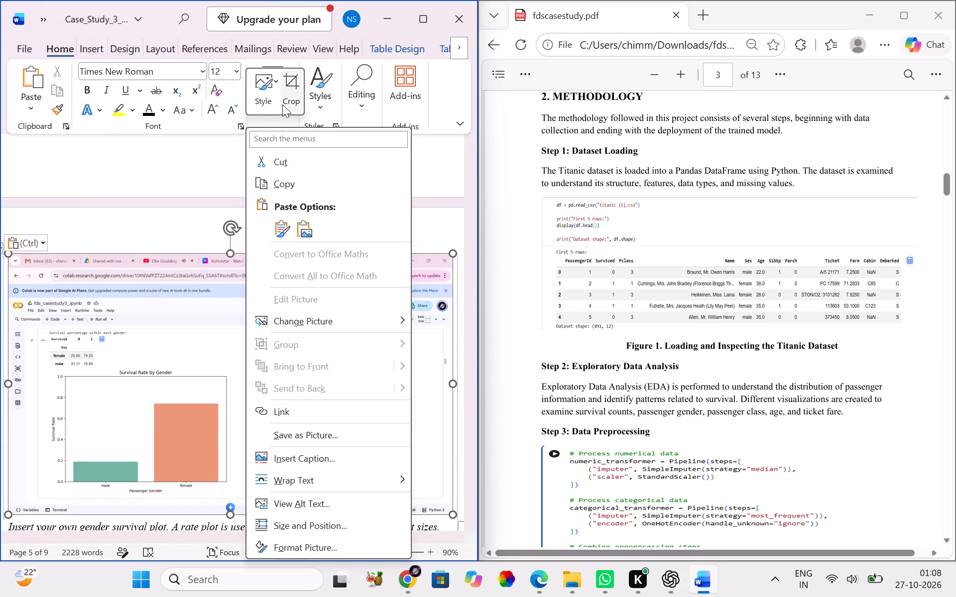
left_click(283, 104)
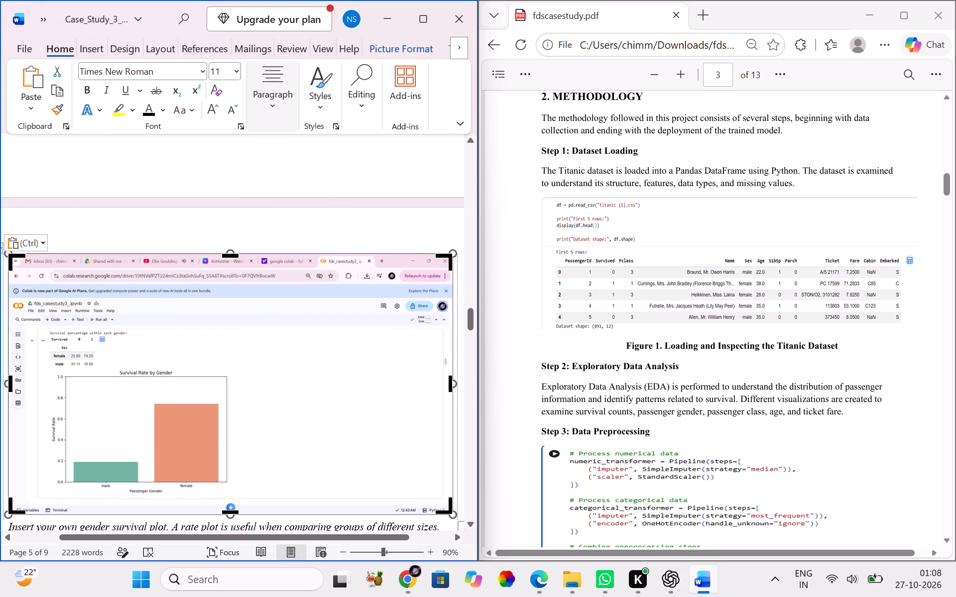
left_click_drag(231, 254, 217, 332)
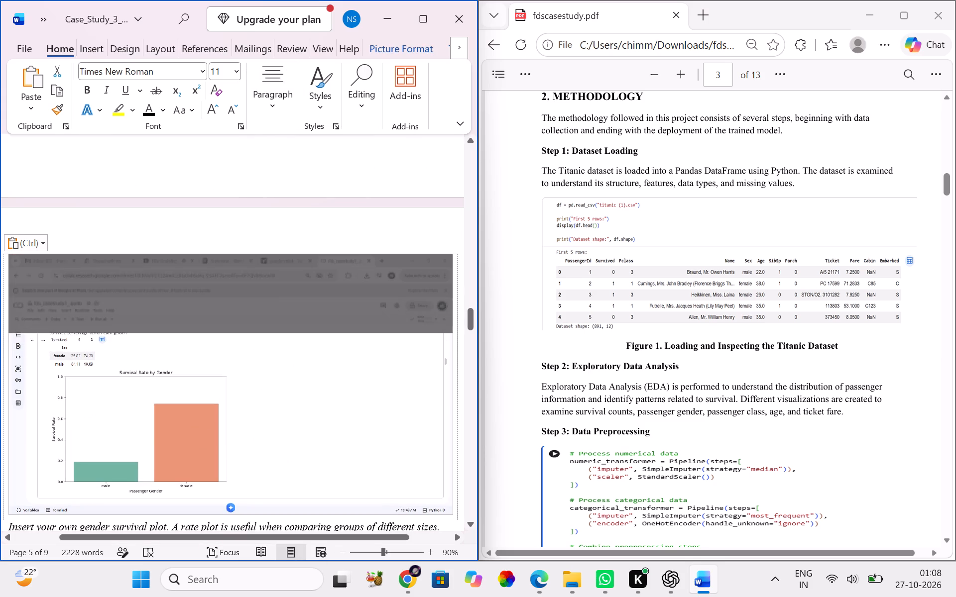
left_click_drag(217, 332, 218, 341)
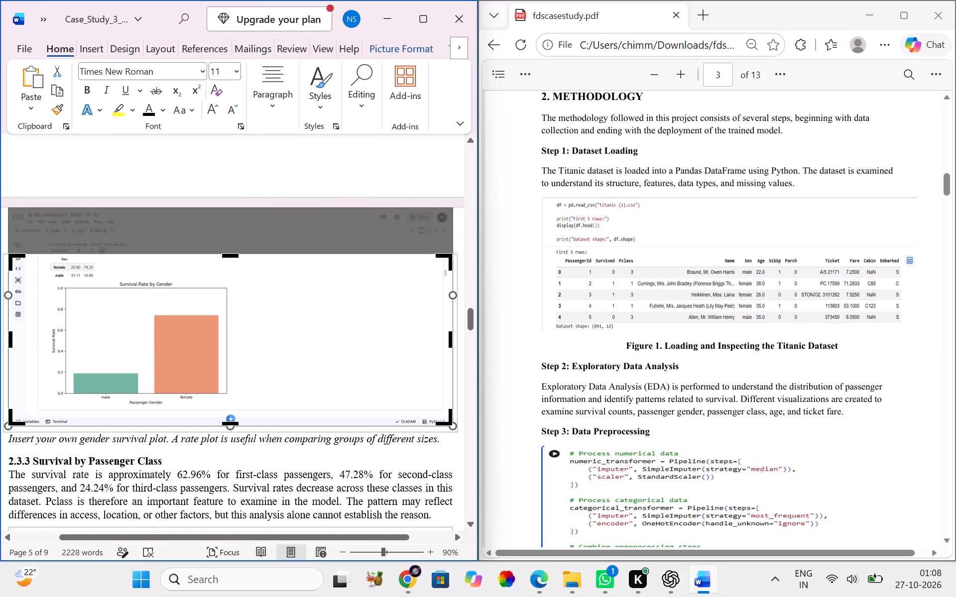
left_click_drag(453, 338, 284, 350)
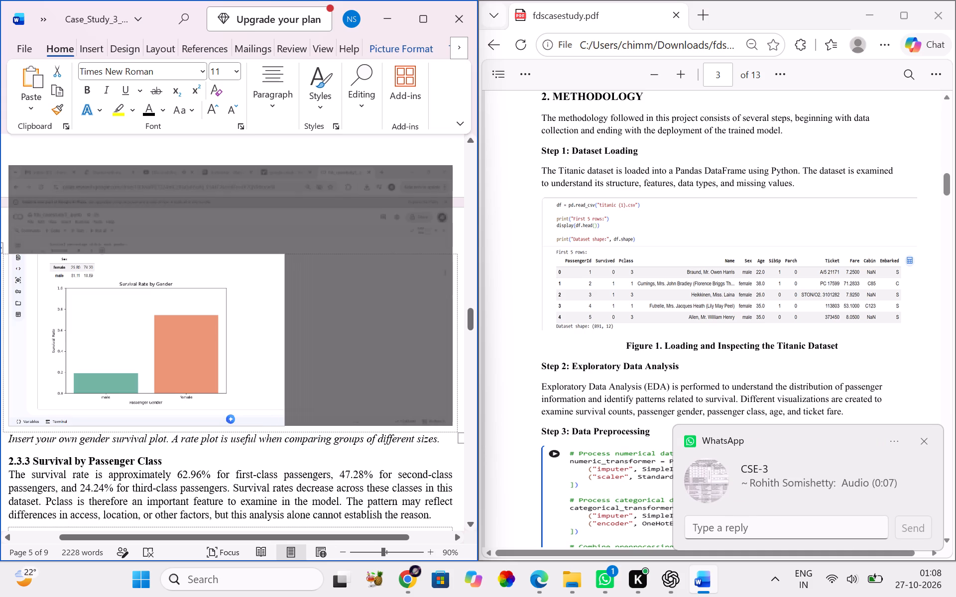
left_click_drag(284, 350, 249, 358)
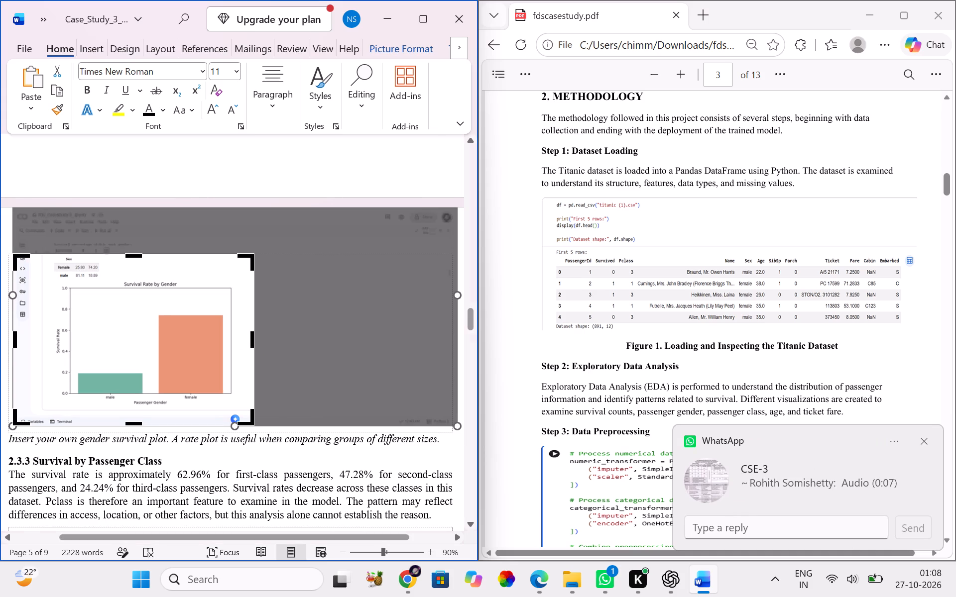
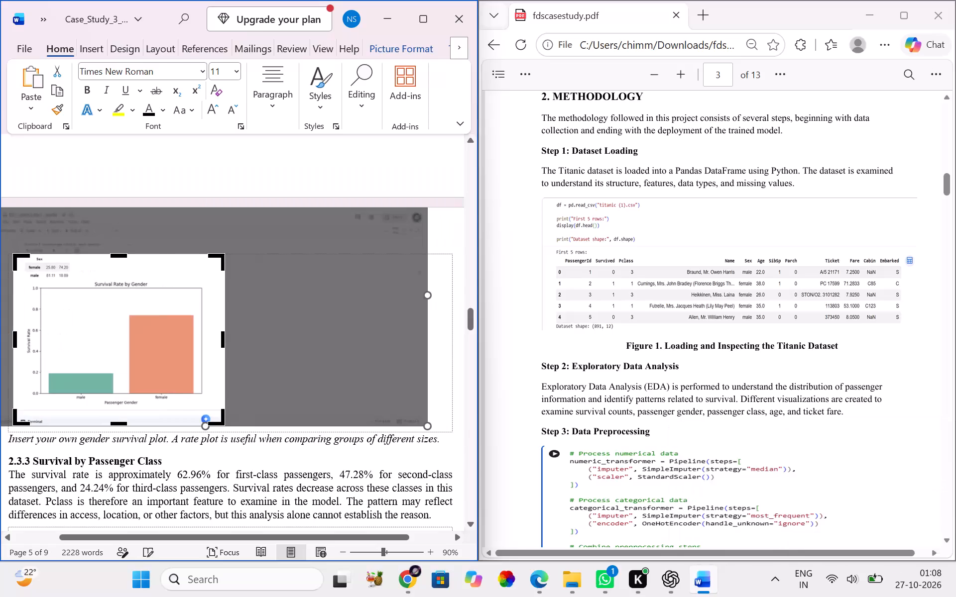
Tighten the lower crop edge of the Survival Rate by Gender picture to just below the Passenger Gender axis label, excluding the notebook's Terminal bar.
left_click_drag(112, 423, 114, 413)
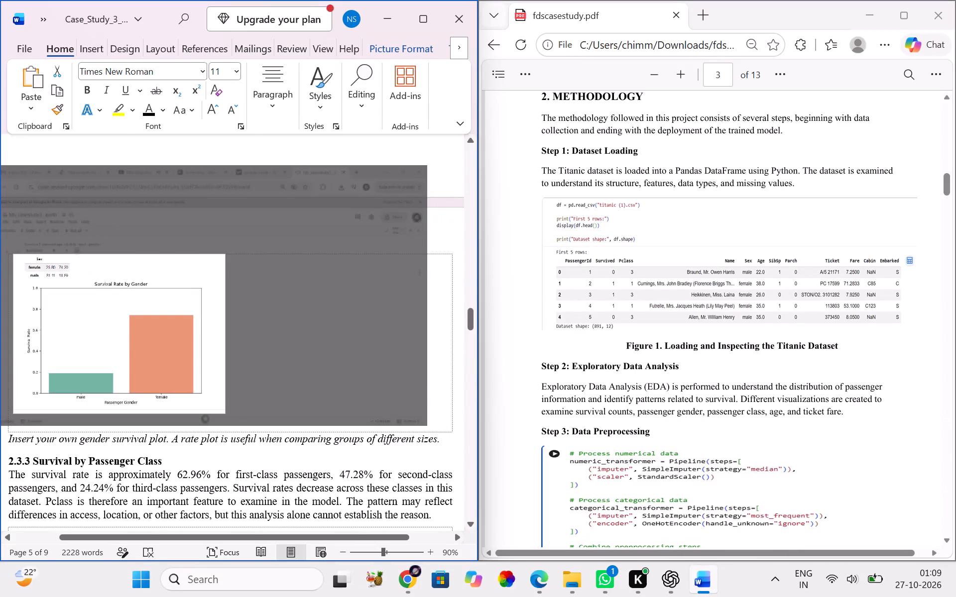
left_click_drag(114, 413, 114, 410)
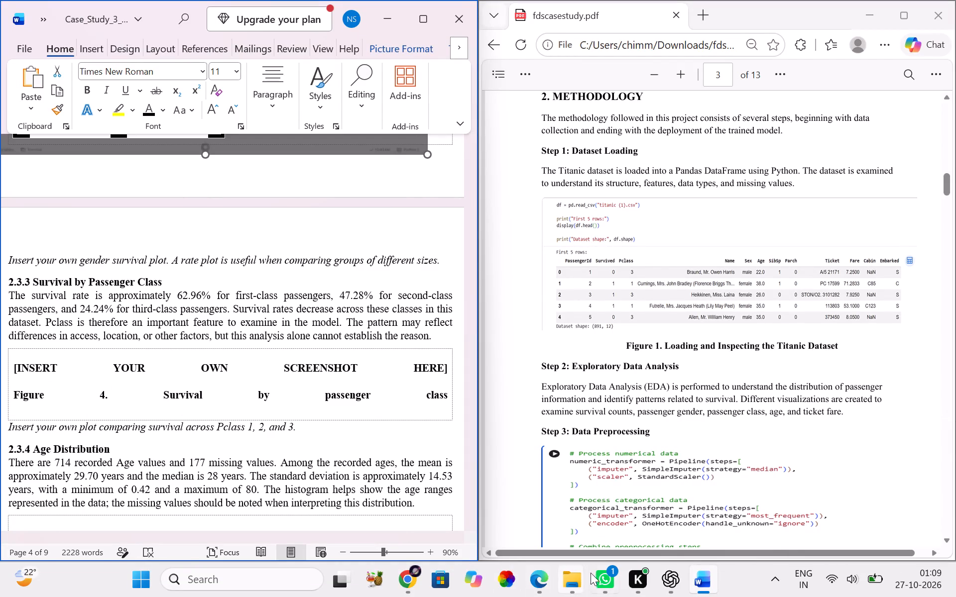
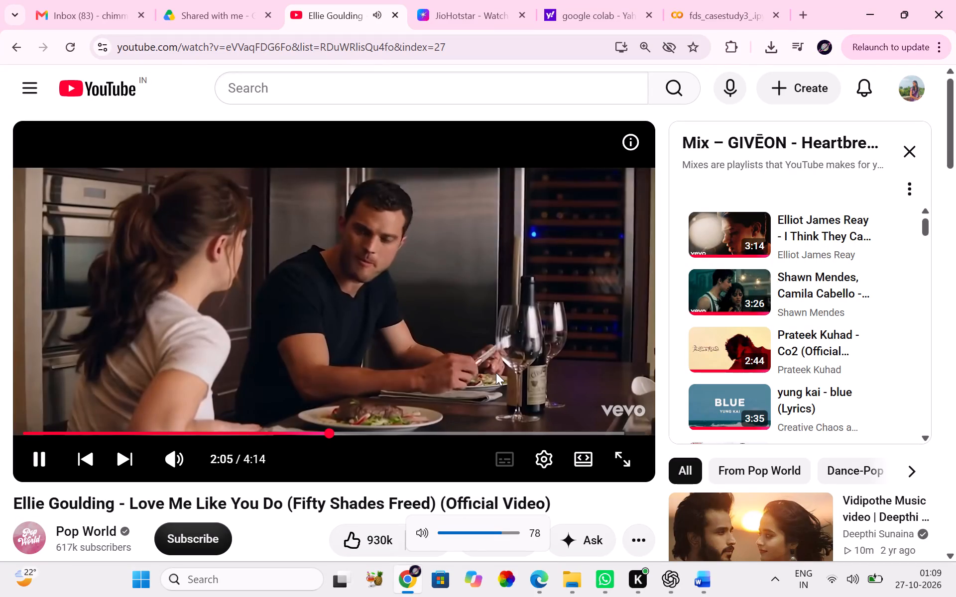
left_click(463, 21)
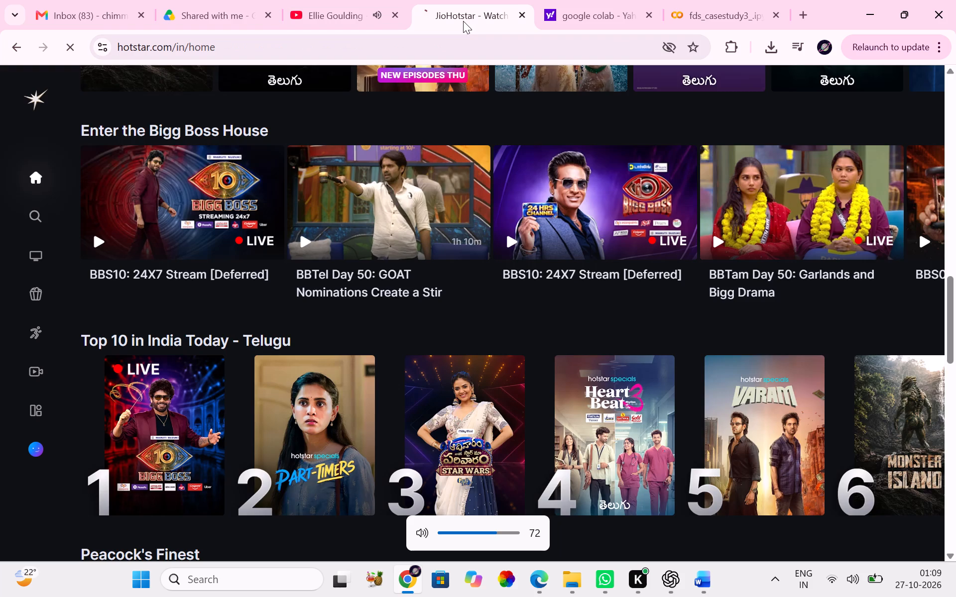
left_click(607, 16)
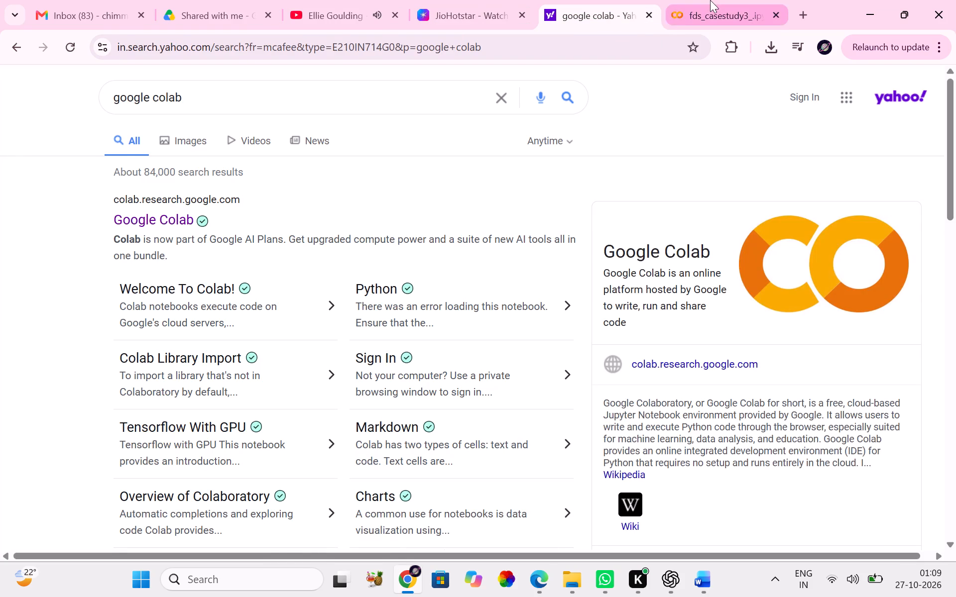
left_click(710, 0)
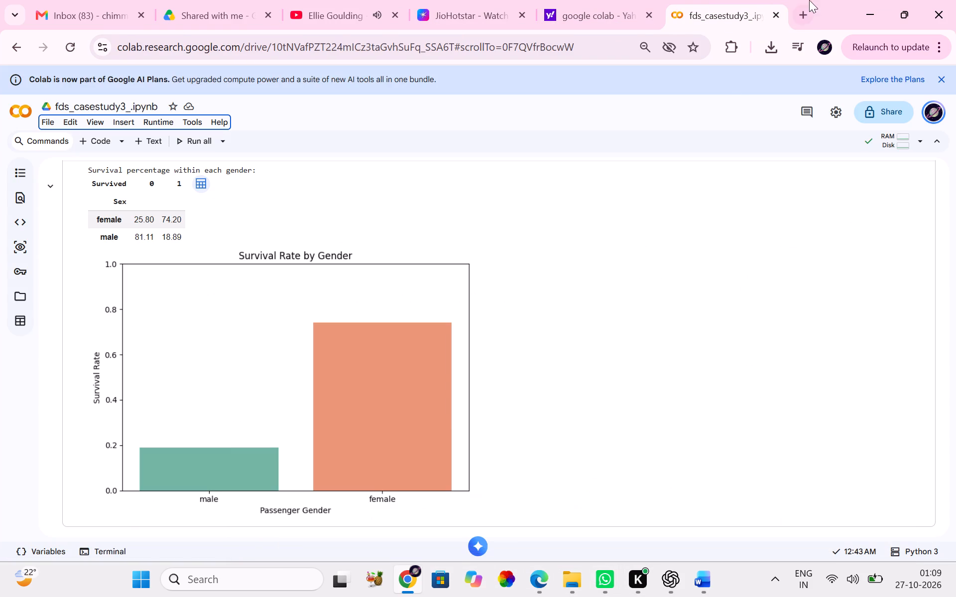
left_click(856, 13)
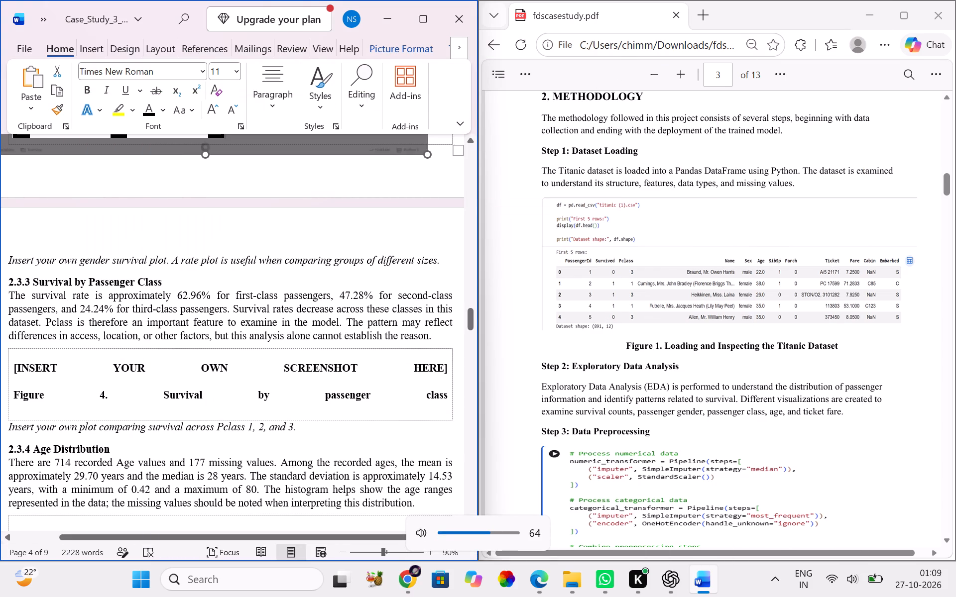
Finish cropping the Survival Rate by Gender picture under 2.3.2 and enlarge it proportionally by roughly a quarter.
scroll(297, 284, "up", 1)
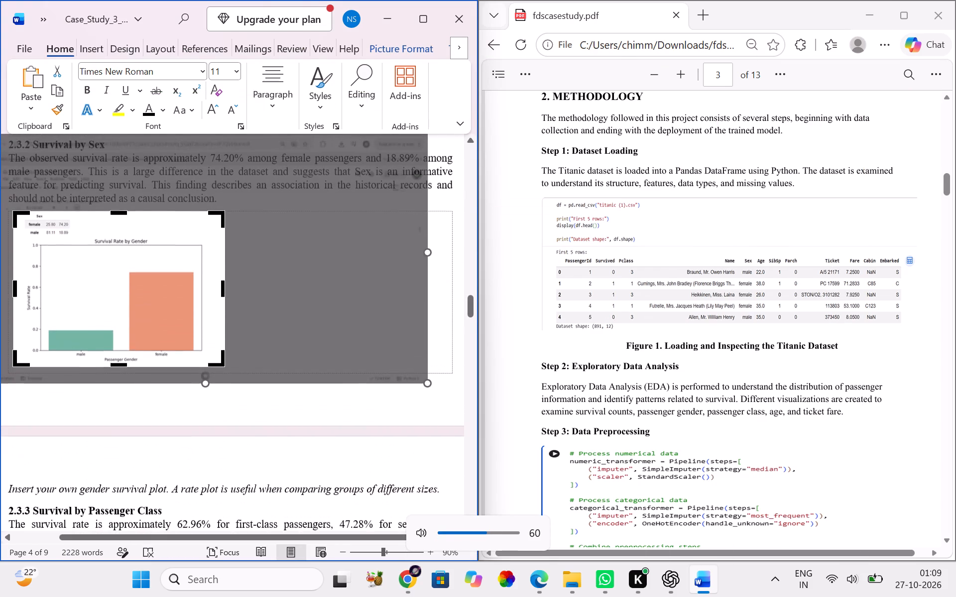
scroll(297, 284, "up", 1)
left_click(343, 419)
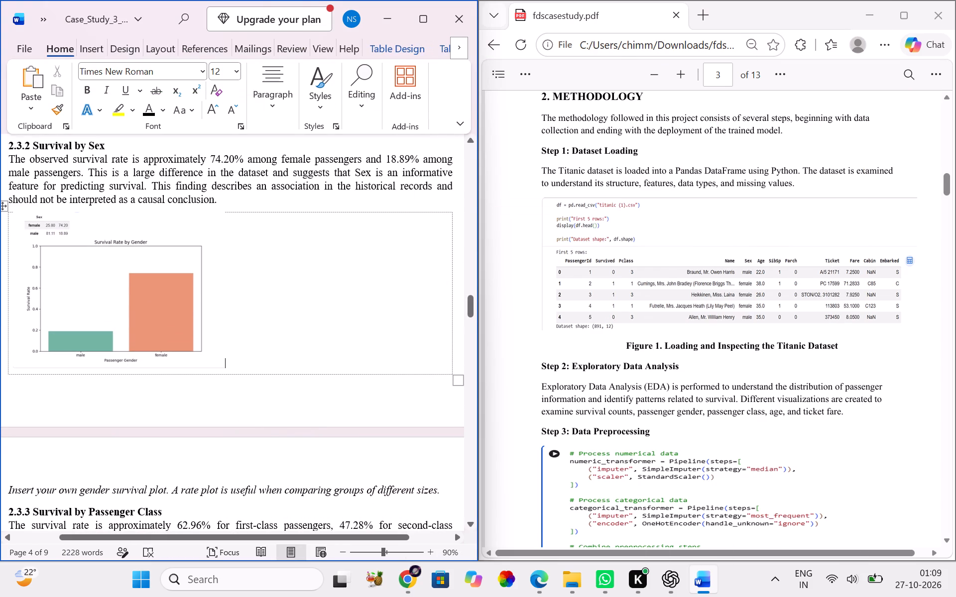
left_click(183, 327)
left_click_drag(226, 369, 239, 381)
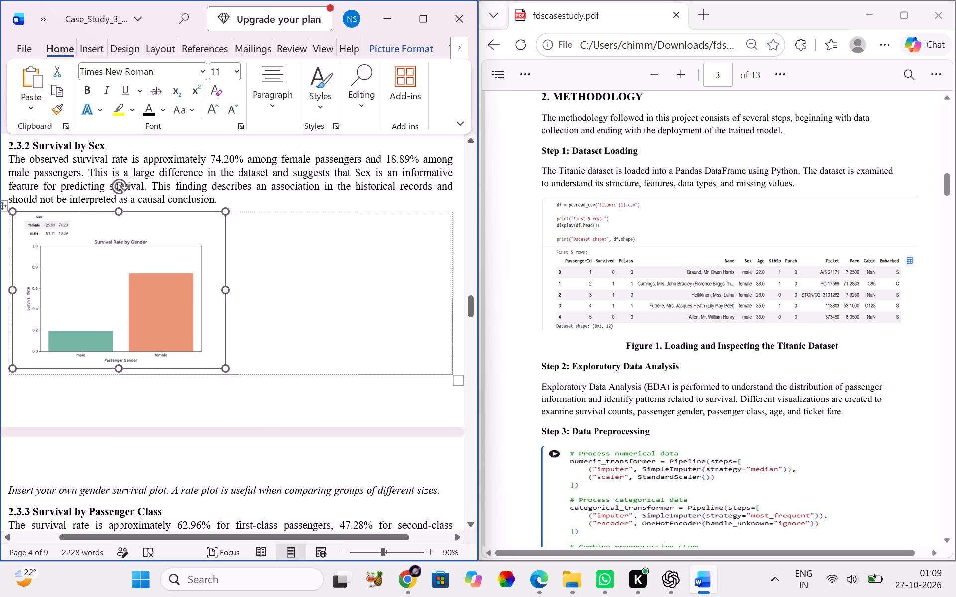
left_click_drag(239, 381, 286, 382)
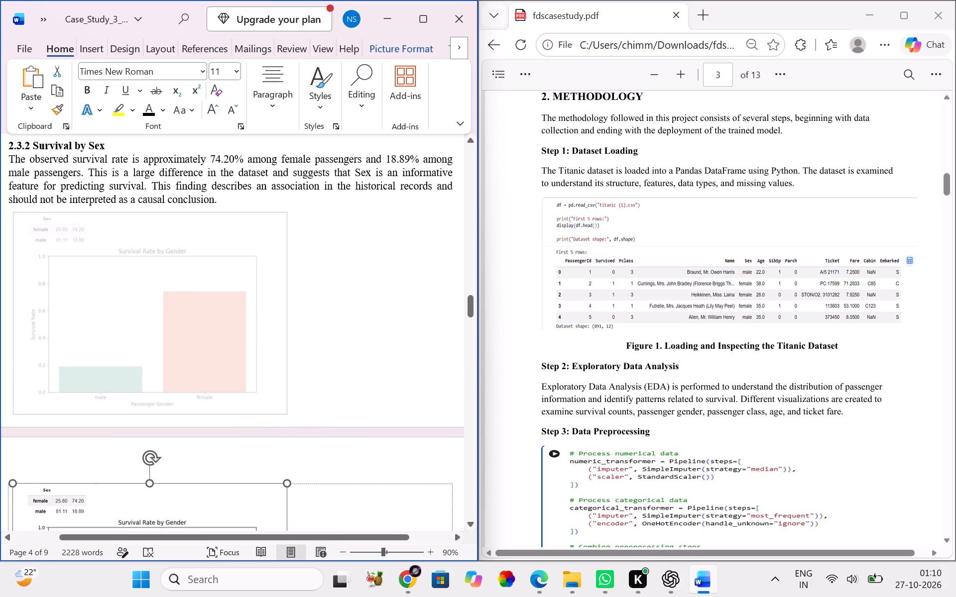
left_click_drag(286, 382, 285, 381)
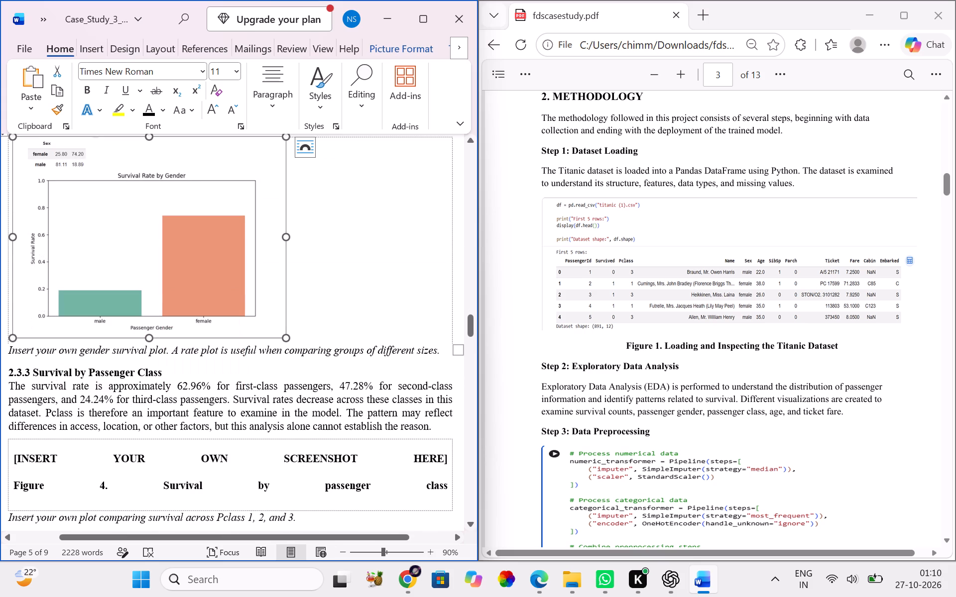
Shrink the dotted table frame around the Survival Rate by Gender picture so it fits closer to the chart.
left_click_drag(454, 353, 292, 323)
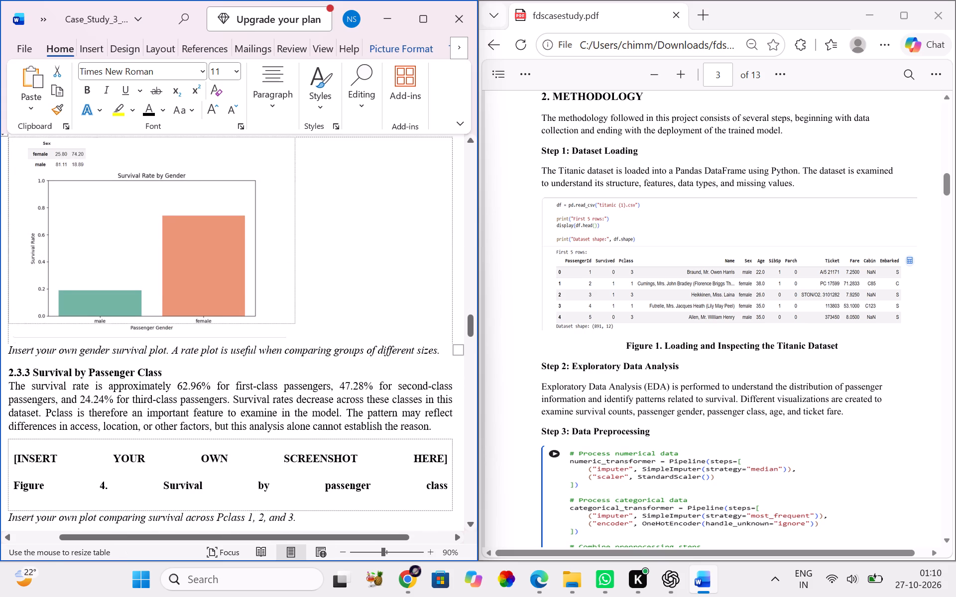
left_click_drag(292, 323, 310, 332)
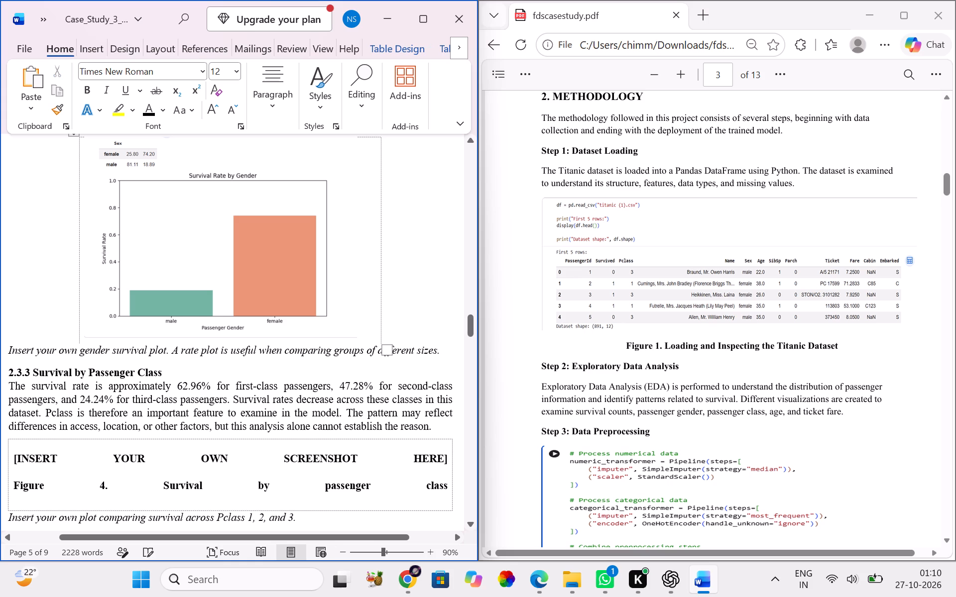
Reduce the Survival Rate by Gender picture slightly, keeping its proportions.
left_click(274, 288)
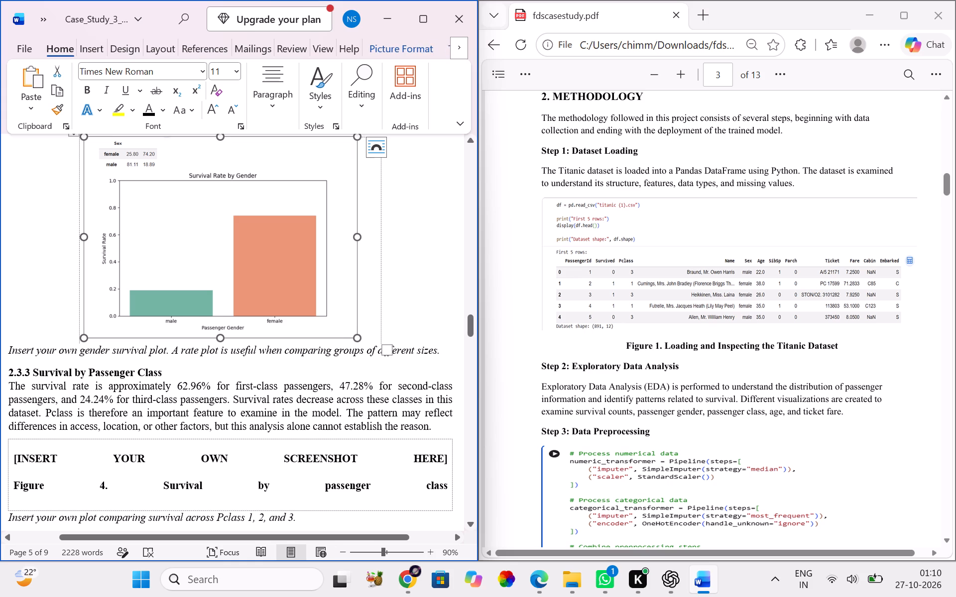
left_click_drag(356, 343, 336, 320)
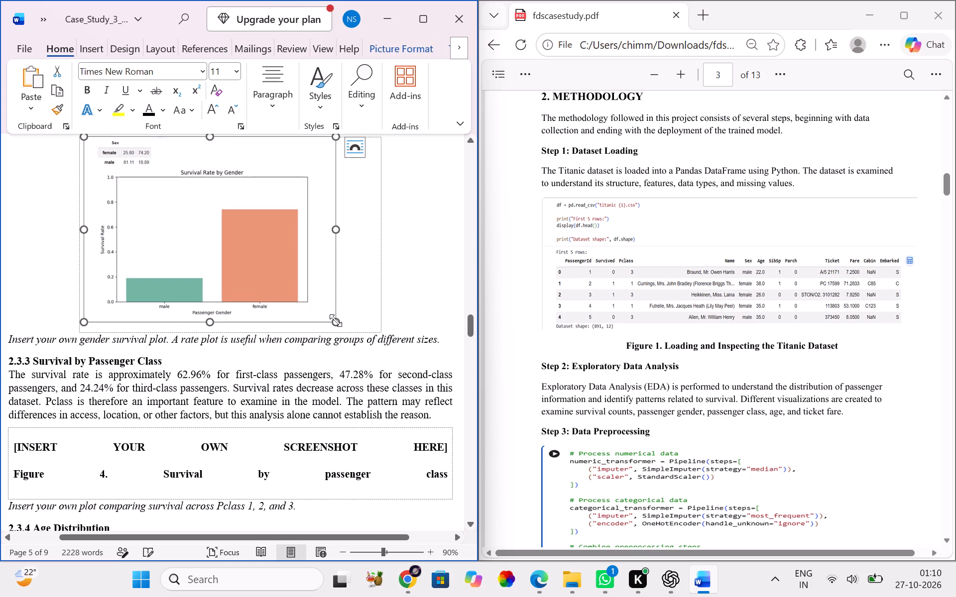
Shrink the Titanic Passenger Survival Distribution picture in section 2.3.1 proportionally to free space on the page.
scroll(336, 320, "up", 3)
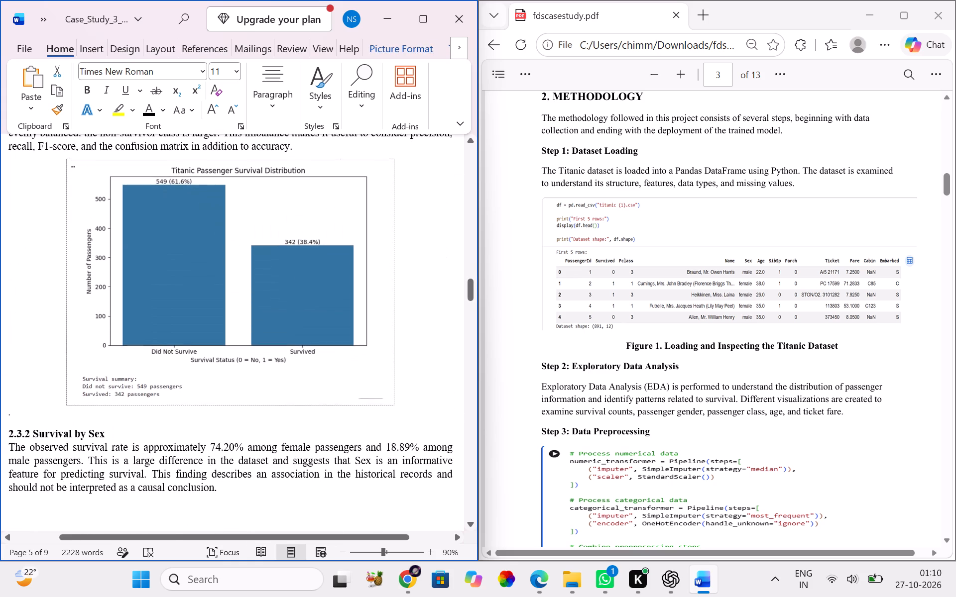
left_click(336, 320)
left_click_drag(389, 395, 366, 369)
Narrow the table frame around the Survival Rate by Gender picture to sit just outside the chart.
scroll(365, 357, "down", 1)
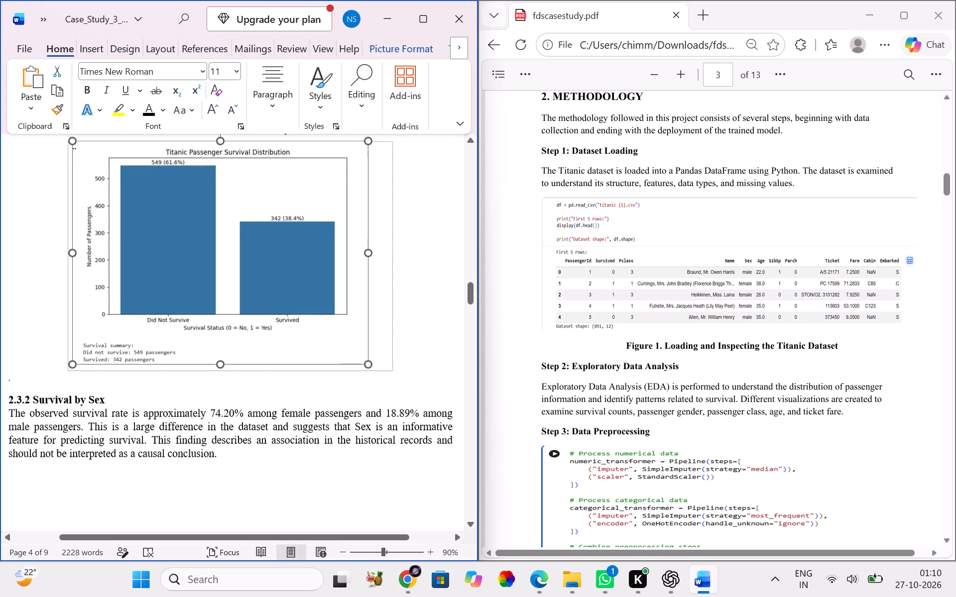
scroll(365, 357, "down", 3)
left_click(332, 441)
scroll(332, 441, "up", 1)
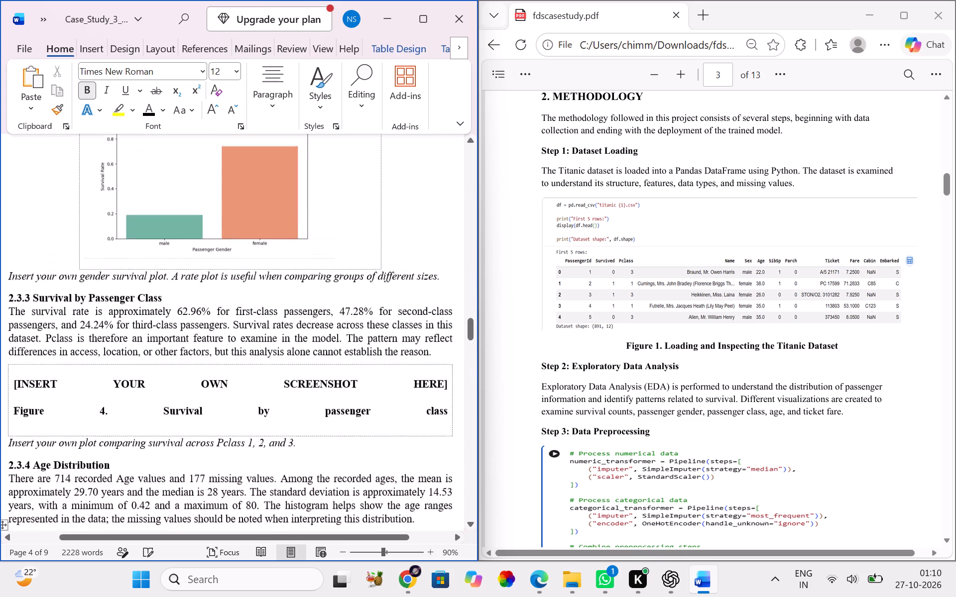
scroll(332, 441, "up", 2)
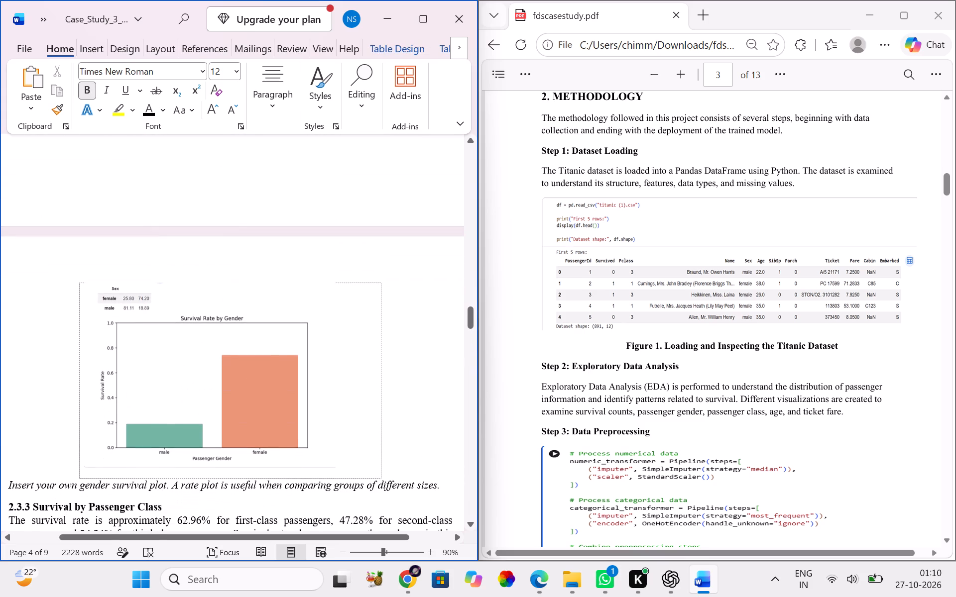
left_click(290, 428)
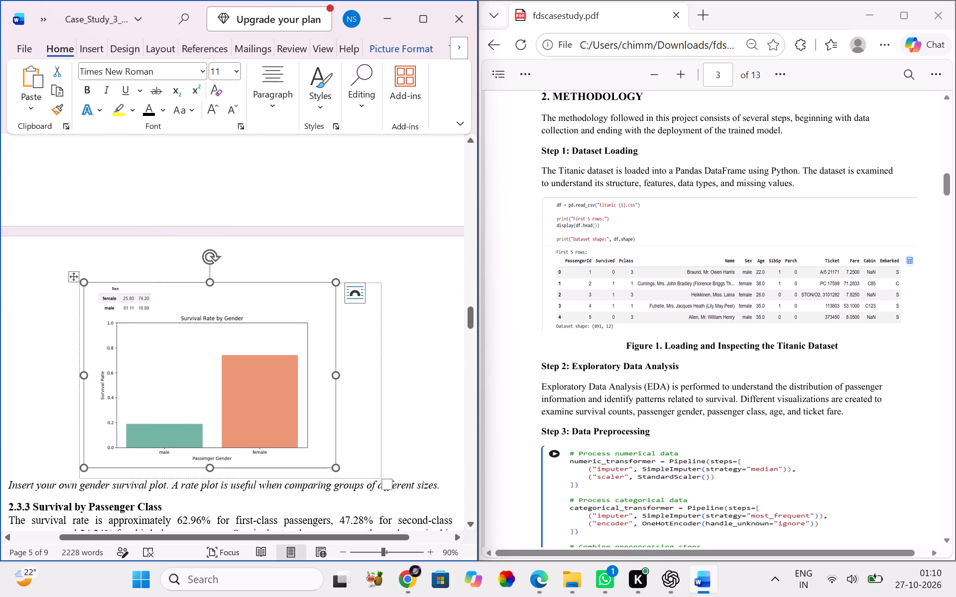
left_click_drag(387, 484, 352, 470)
Reduce the Titanic Passenger Survival Distribution picture a little further, keeping its proportions.
scroll(342, 342, "up", 3)
scroll(342, 342, "down", 1)
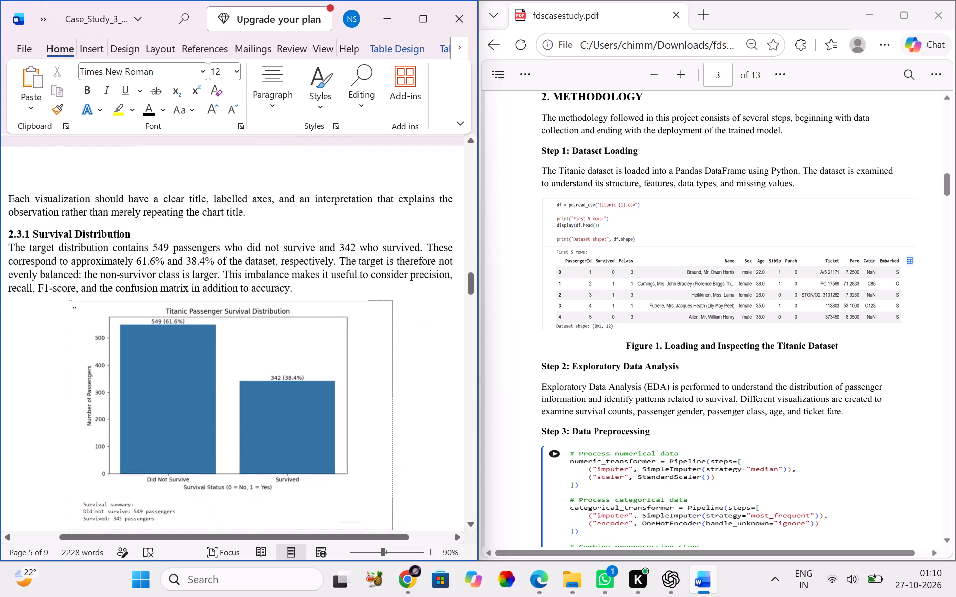
scroll(342, 342, "down", 1)
left_click(325, 385)
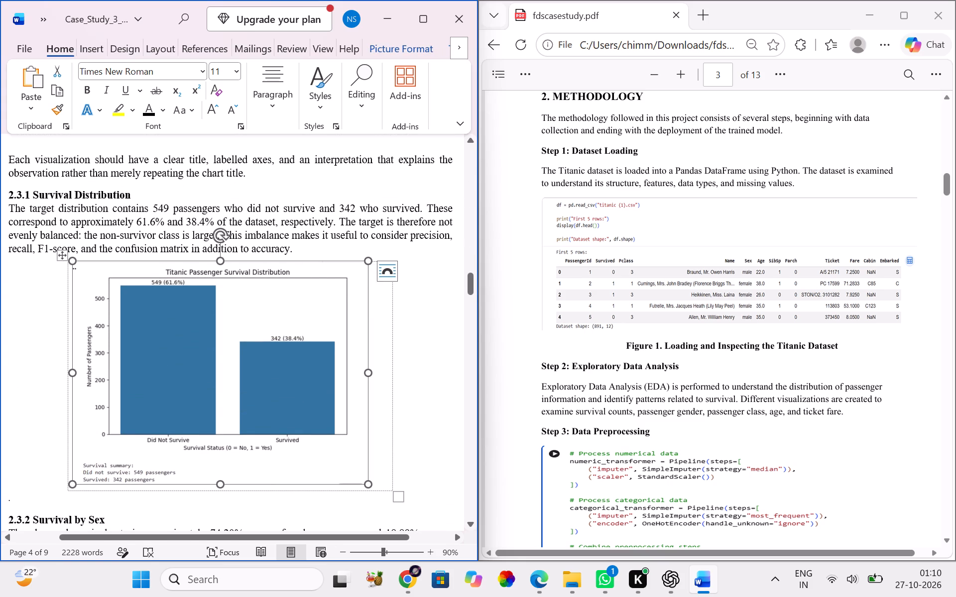
left_click_drag(392, 494, 372, 481)
left_click(344, 471)
left_click_drag(366, 483, 344, 463)
Narrow the table frame around the Titanic Passenger Survival Distribution picture to fit closer to the chart.
scroll(344, 463, "down", 1)
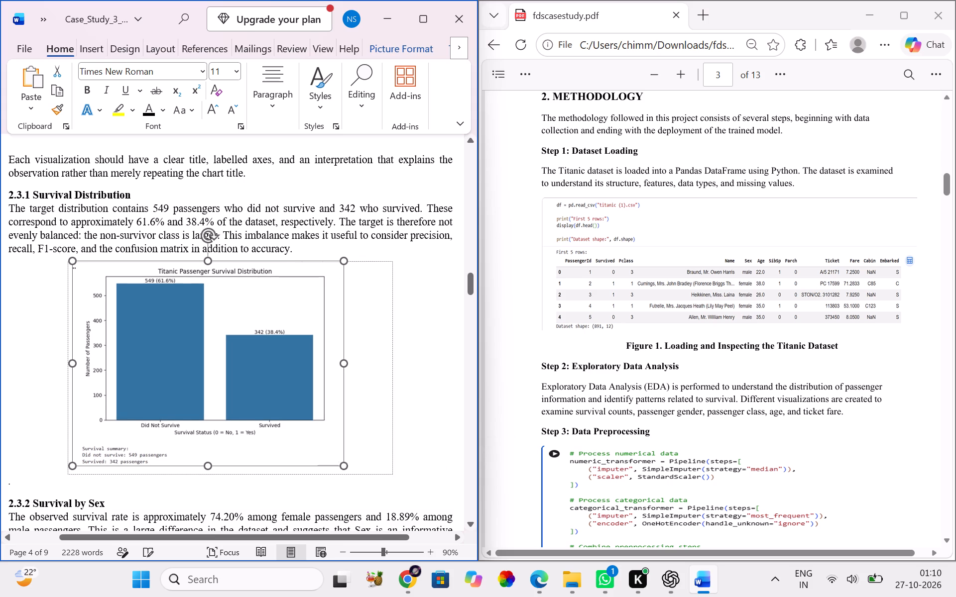
scroll(344, 463, "down", 1)
left_click(380, 437)
left_click(382, 415)
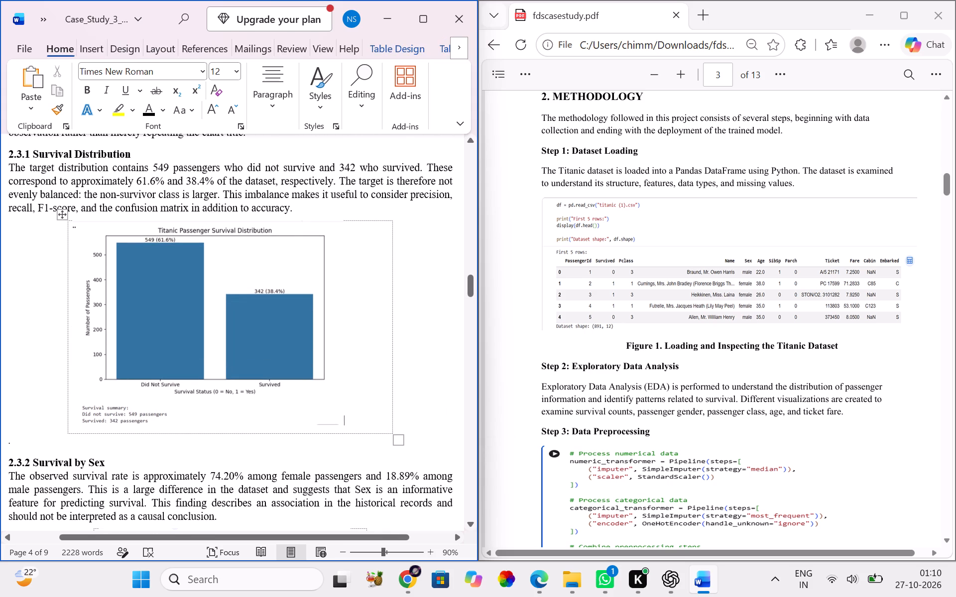
left_click_drag(401, 441, 356, 430)
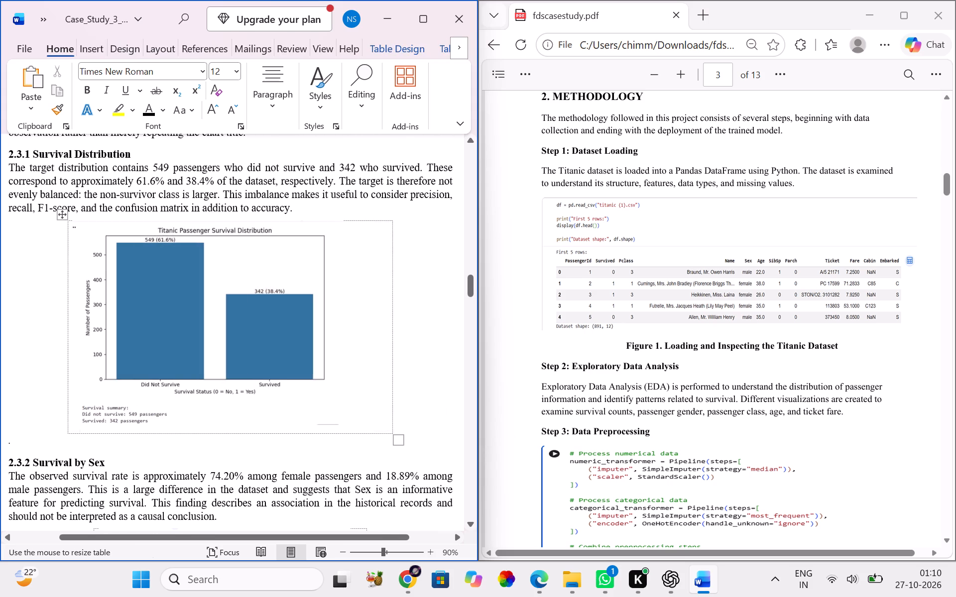
Delete the italic instruction line "Insert your own gender survival plot..." below the Survival Rate by Gender picture.
scroll(356, 430, "down", 3)
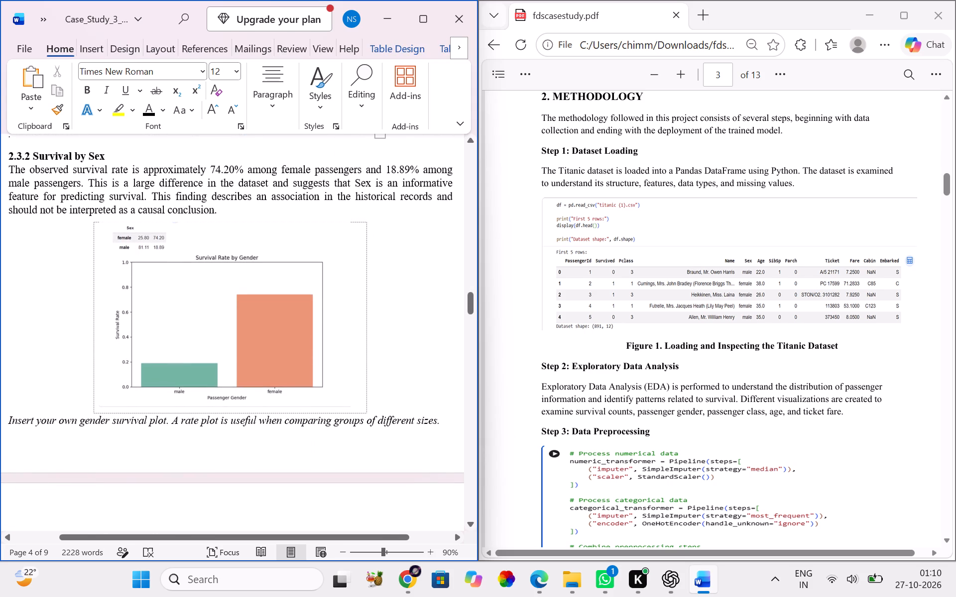
left_click_drag(450, 420, 10, 440)
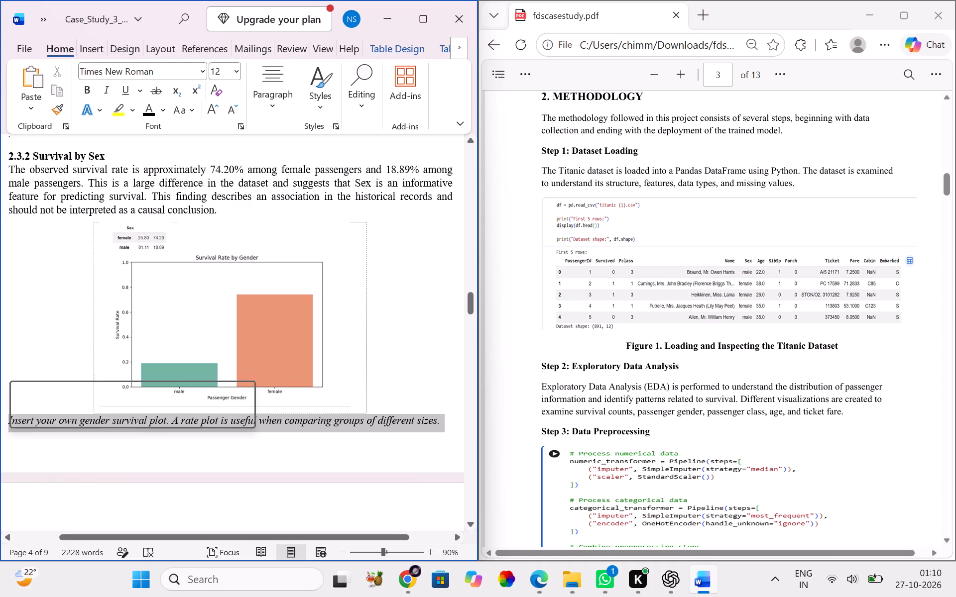
scroll(10, 440, "down", 2)
scroll(10, 440, "up", 1)
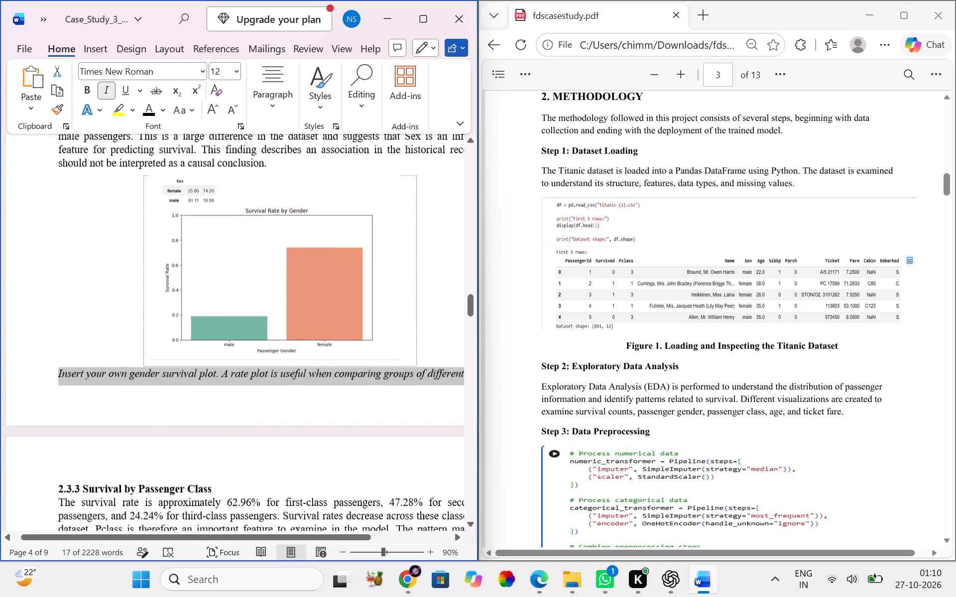
scroll(10, 440, "up", 1)
key("BackSpace")
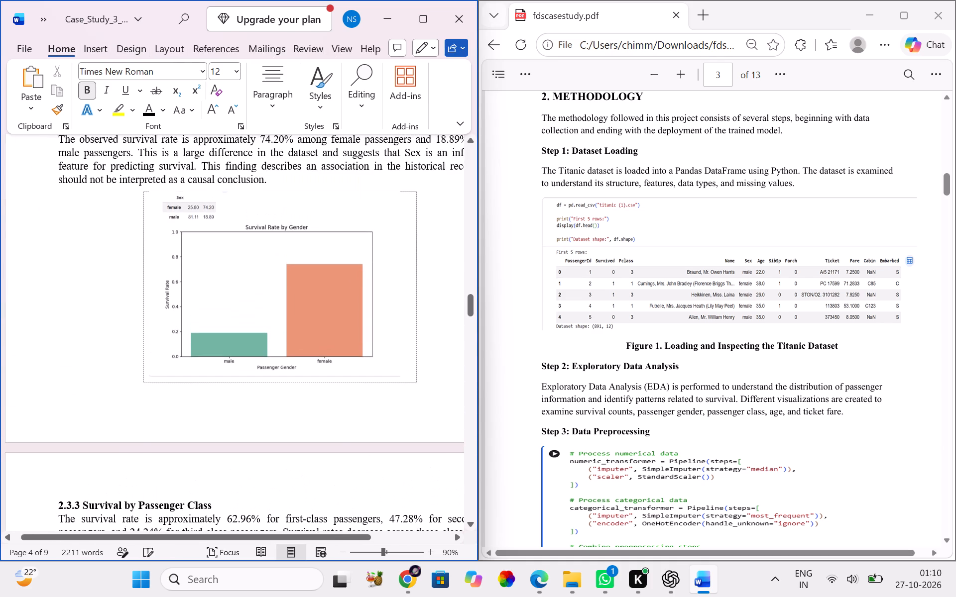
Switch to the Colab notebook in Chrome and arrange it side by side with the Word report at section 2.3.3 Survival by Passenger Class.
scroll(10, 440, "down", 3)
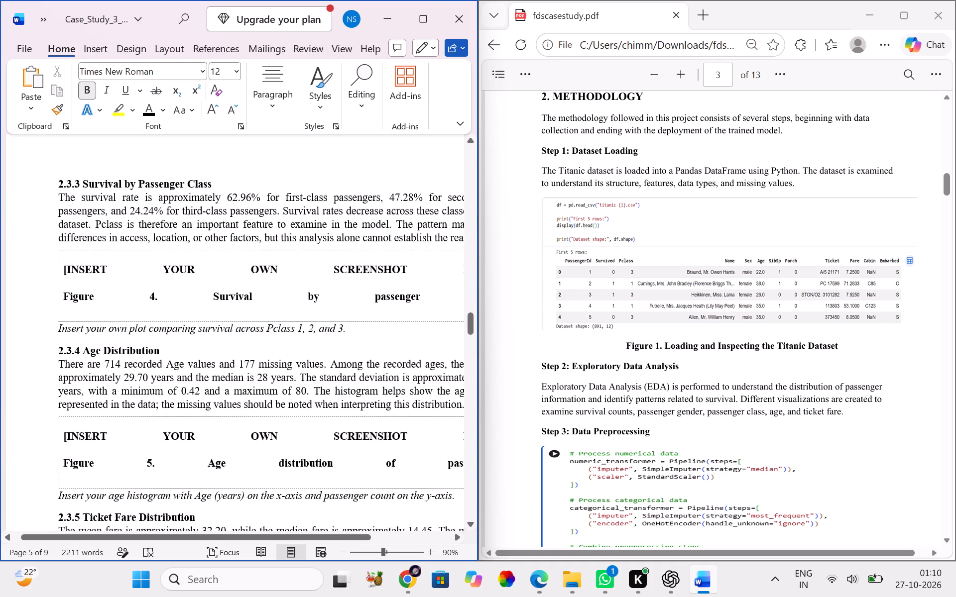
scroll(252, 339, "left", 1)
scroll(252, 339, "right", 1)
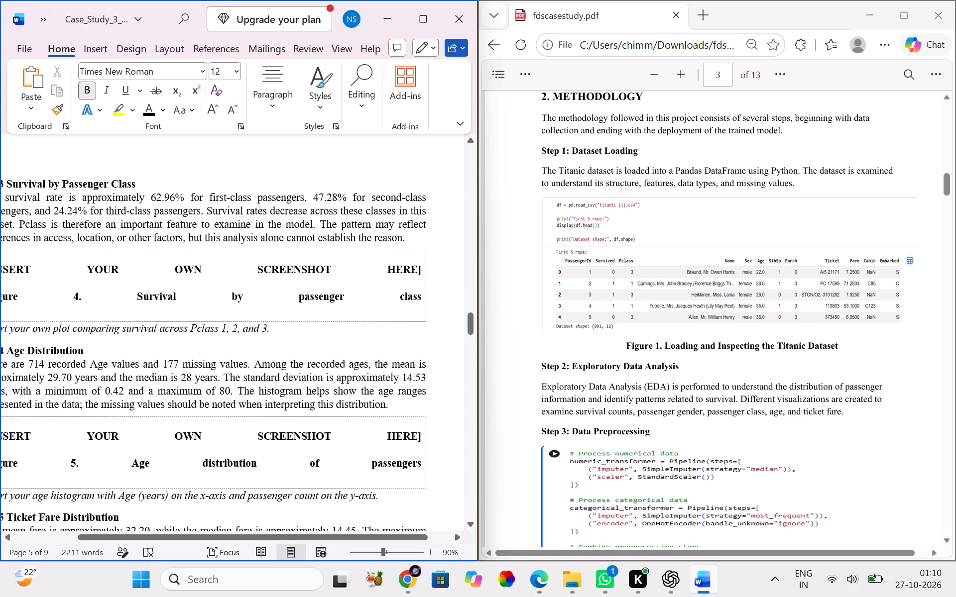
scroll(252, 339, "right", 1)
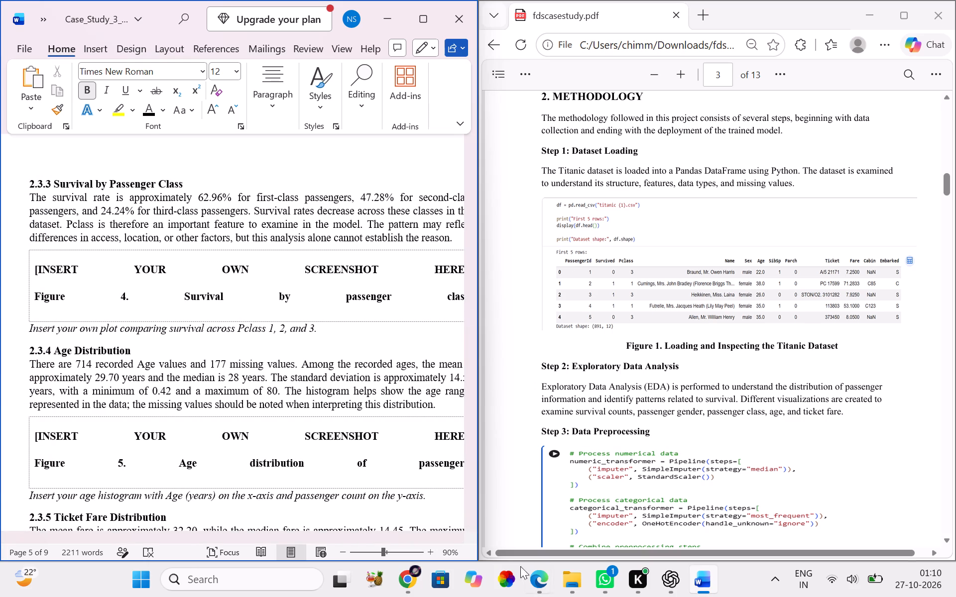
left_click(419, 572)
scroll(420, 362, "down", 1)
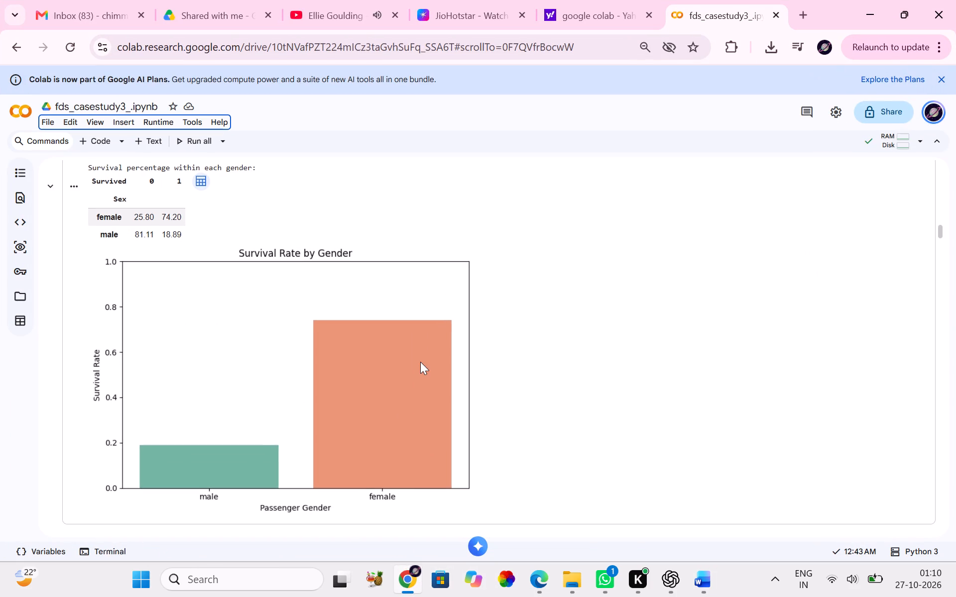
scroll(420, 362, "down", 3)
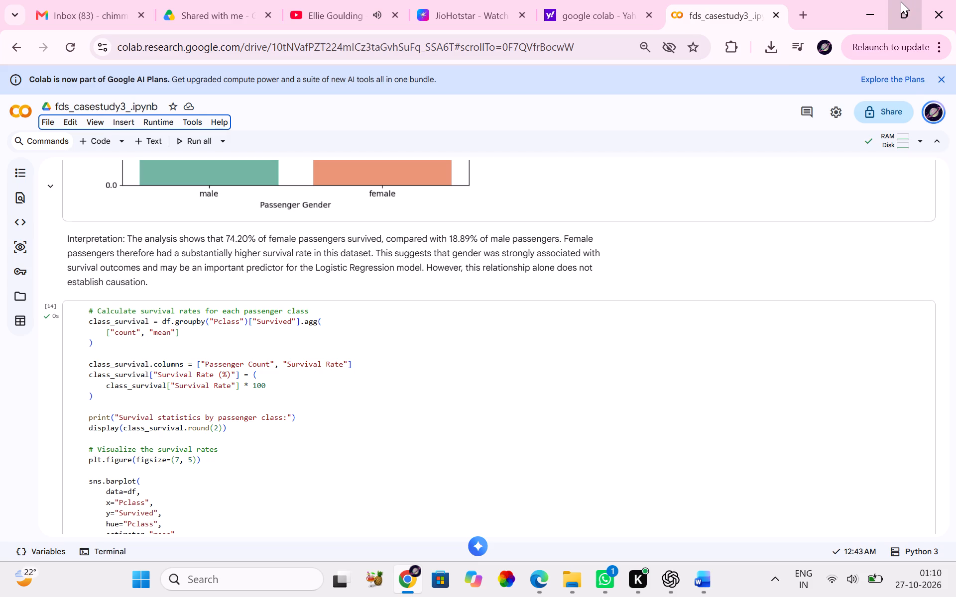
left_click(839, 53)
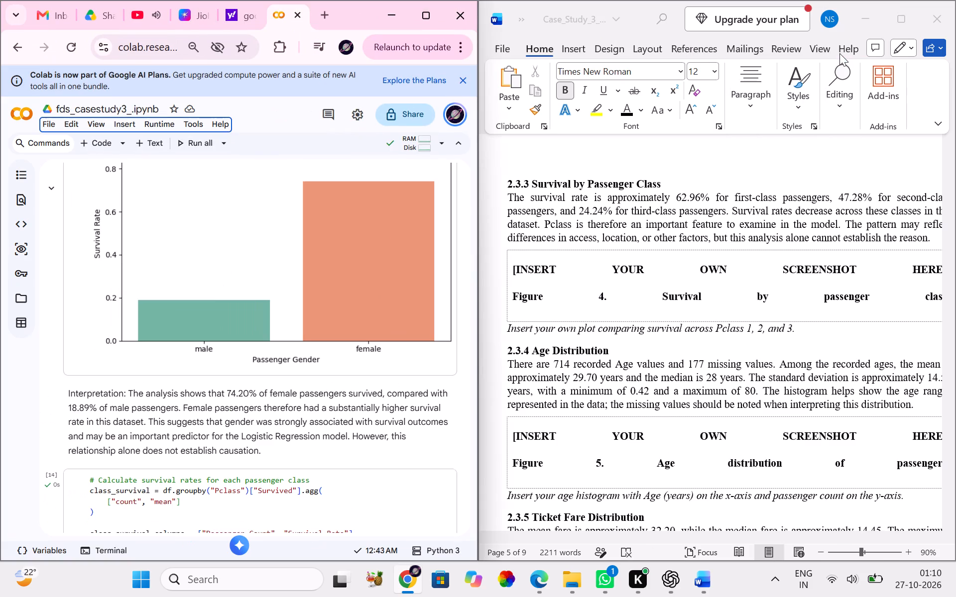
scroll(607, 287, "up", 1)
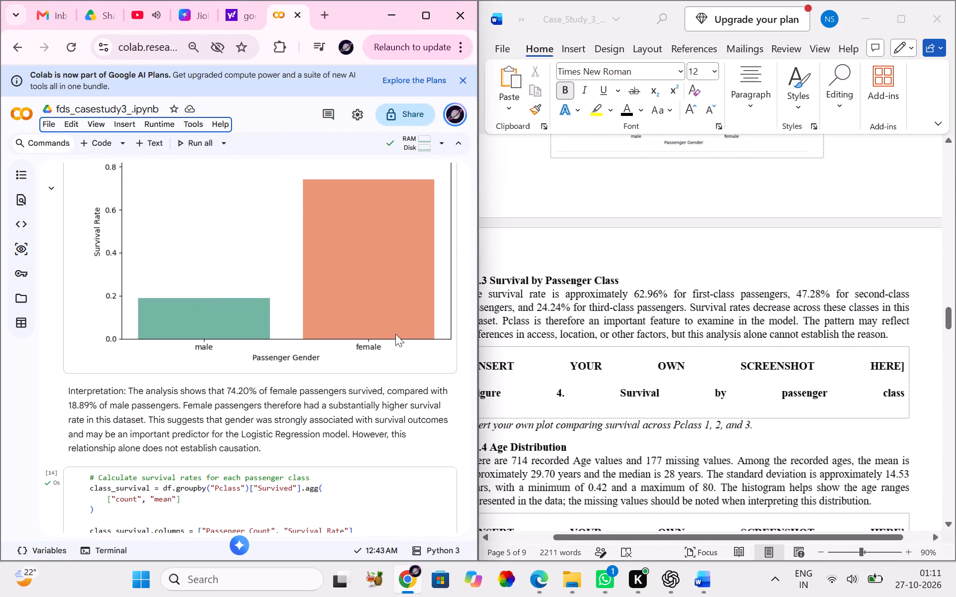
Look through the notebook's survival distribution and gender survival cells and charts for the plot needed in the passenger class section.
scroll(357, 331, "up", 2)
scroll(357, 331, "down", 1)
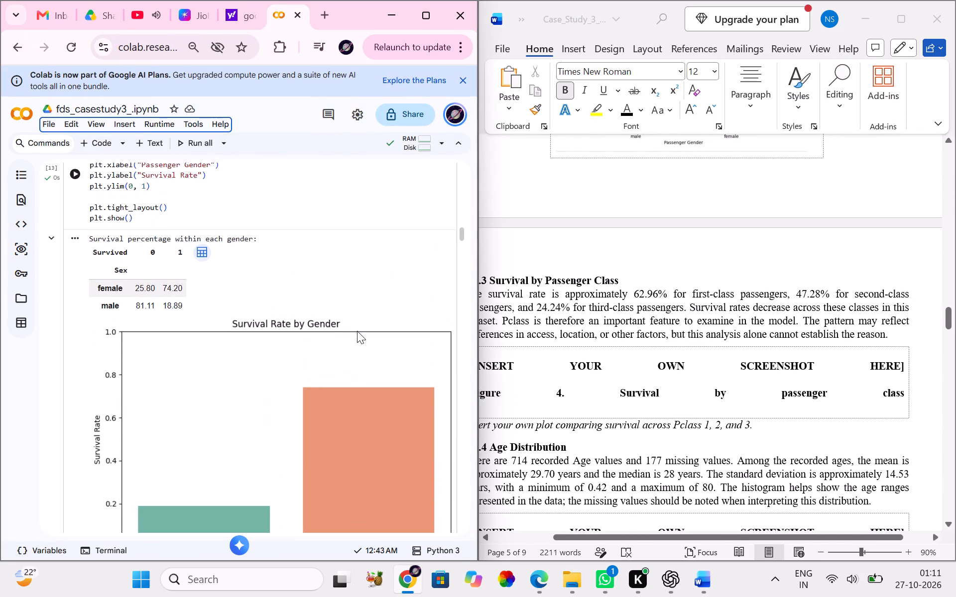
scroll(357, 331, "down", 1)
scroll(639, 299, "down", 1)
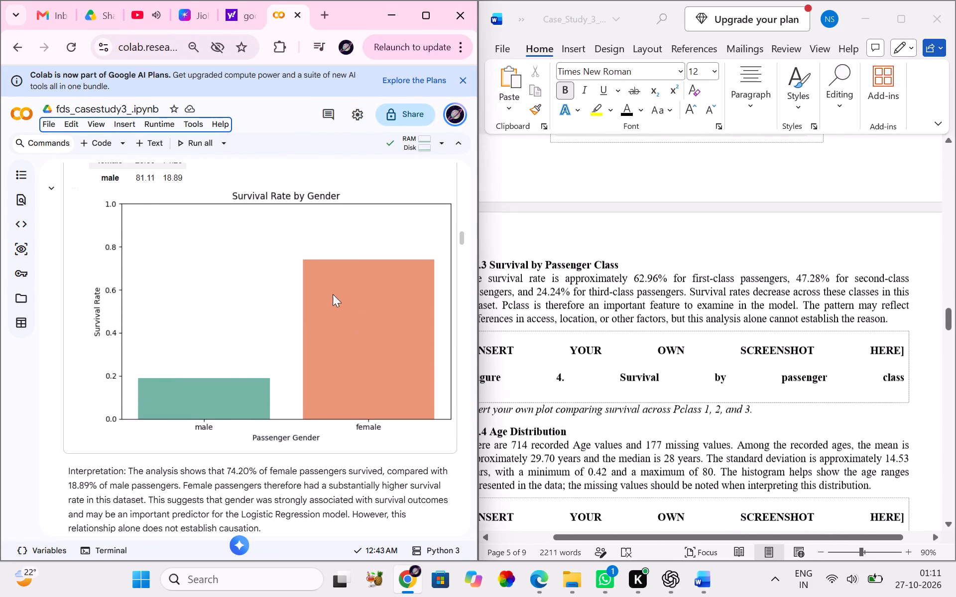
scroll(332, 293, "up", 5)
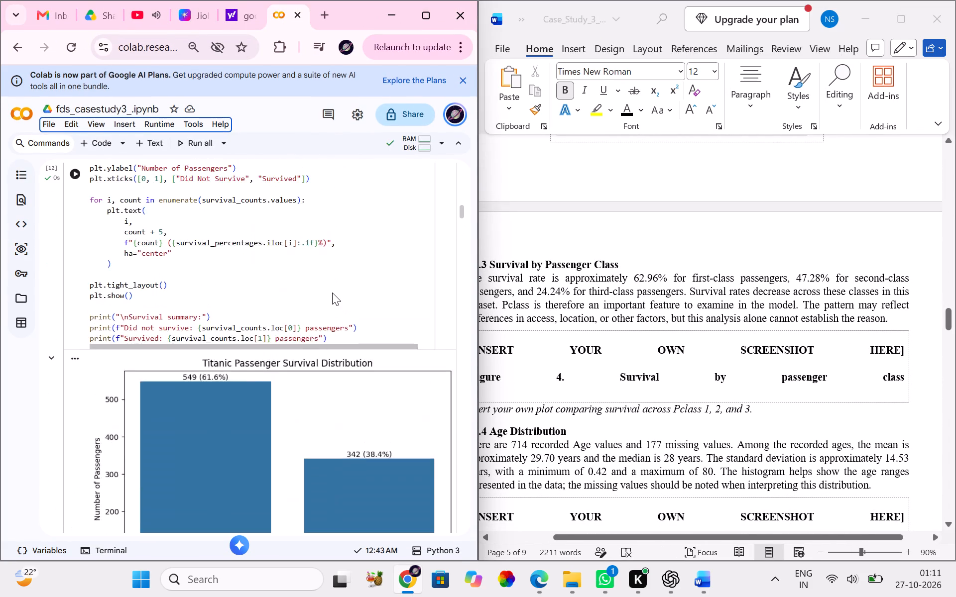
scroll(332, 293, "up", 4)
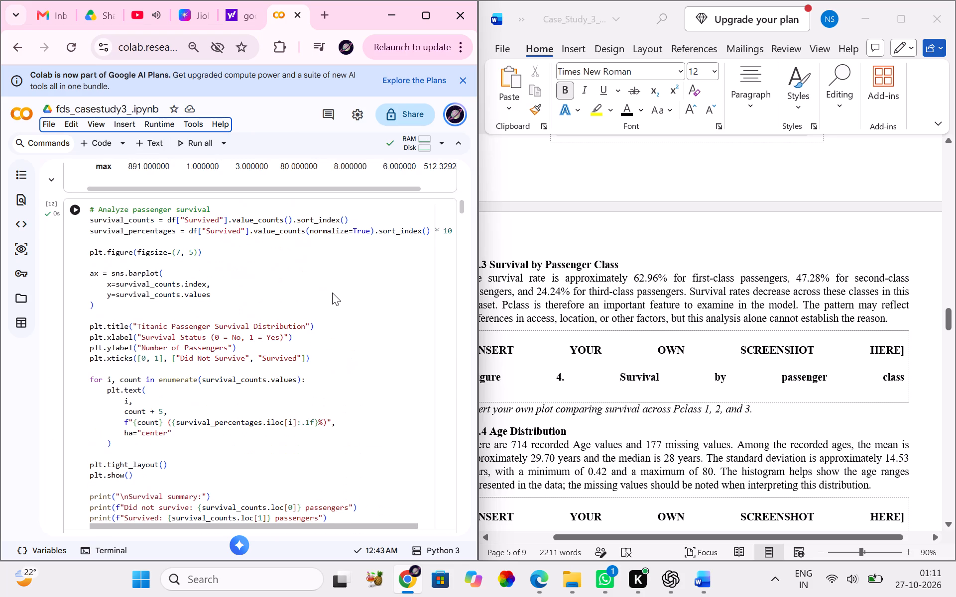
scroll(332, 293, "down", 6)
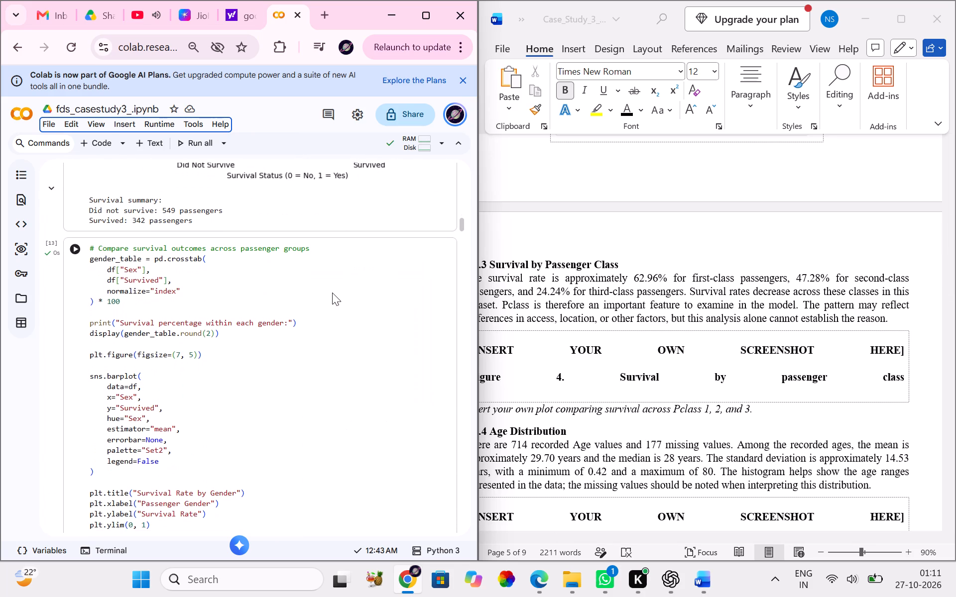
scroll(332, 293, "down", 2)
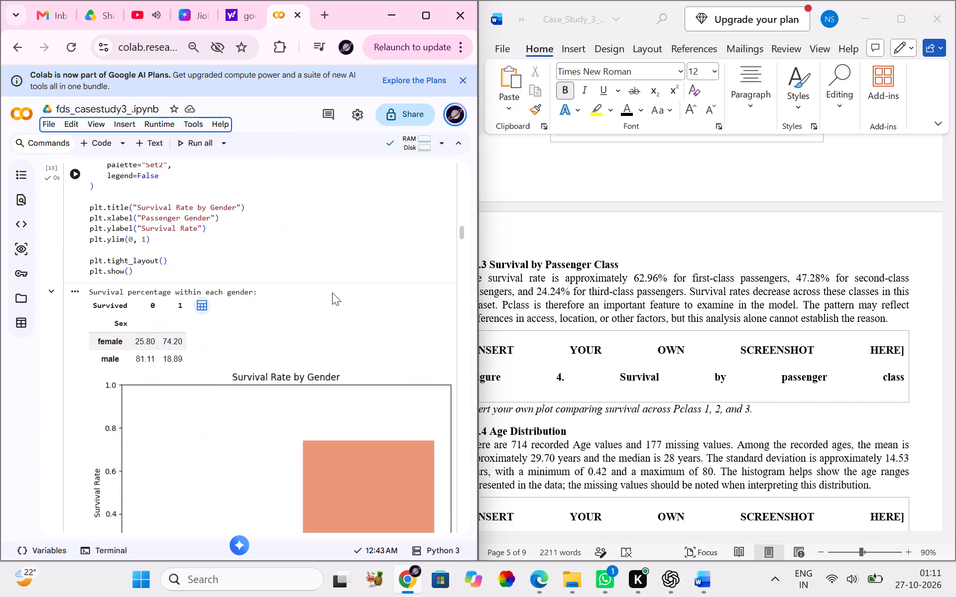
scroll(332, 293, "down", 2)
scroll(332, 293, "up", 5)
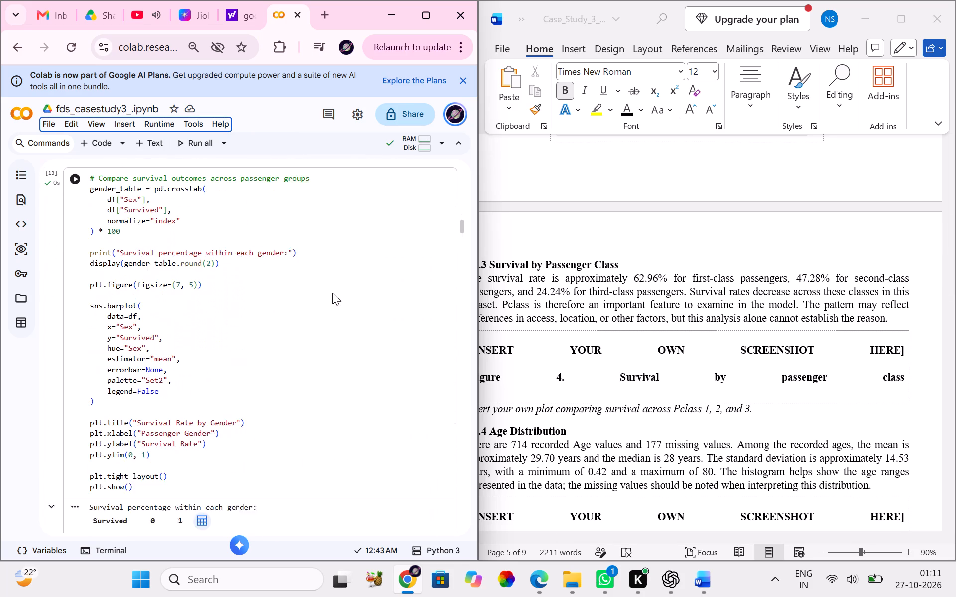
scroll(332, 293, "up", 3)
scroll(332, 293, "right", 1)
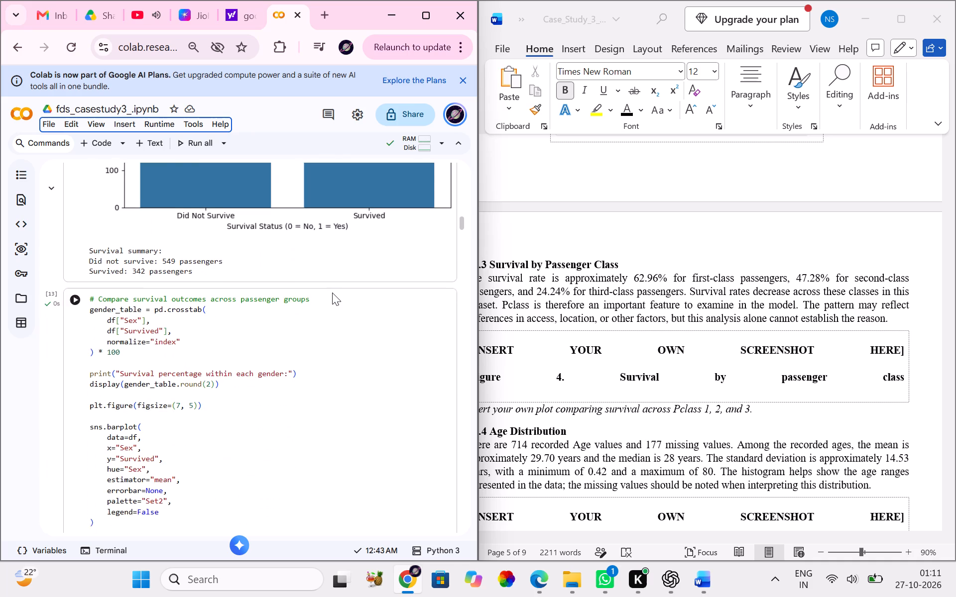
Locate the notebook's passenger class survival statistics and bar chart, fit them fully in view, and check them against section 2.3.3's Figure 4 placeholder.
scroll(332, 293, "right", 1)
scroll(332, 293, "down", 4)
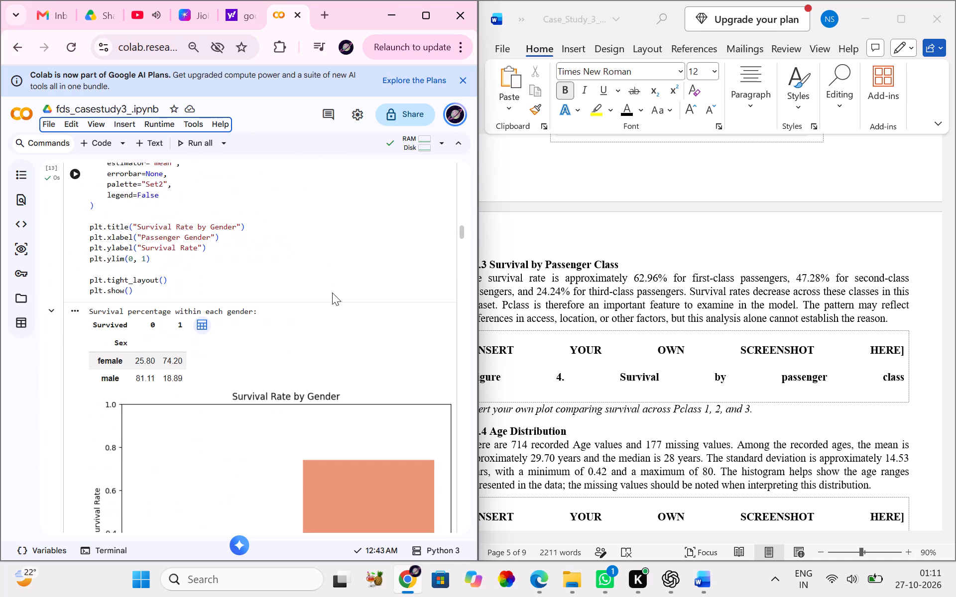
scroll(332, 293, "down", 4)
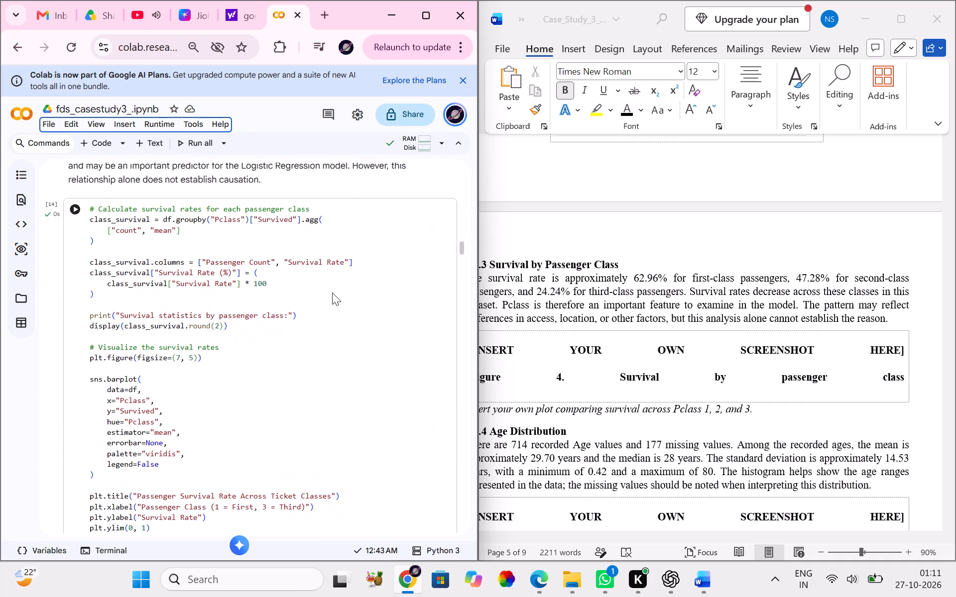
scroll(332, 293, "down", 4)
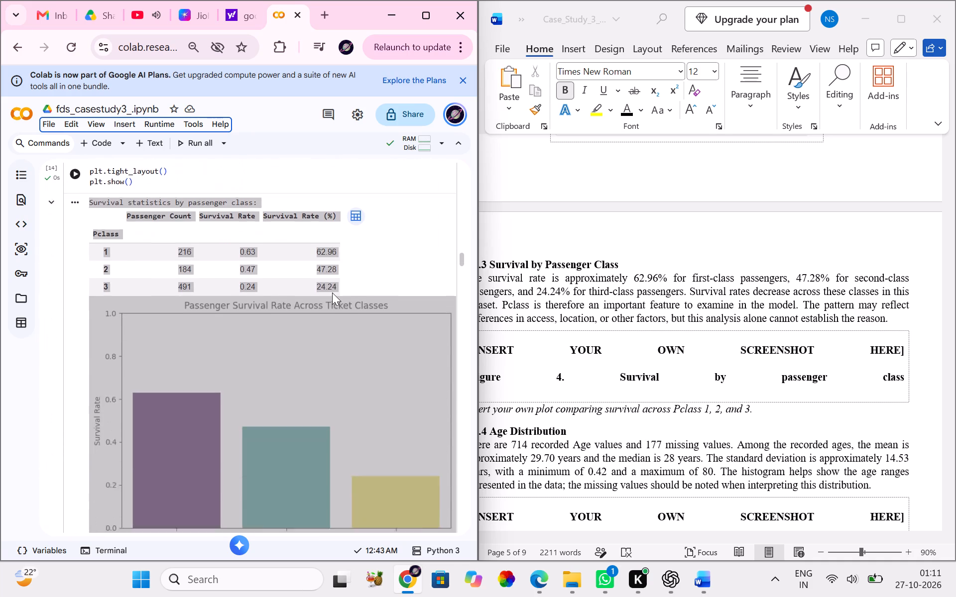
scroll(332, 293, "down", 1)
left_click(332, 293)
left_click(412, 234)
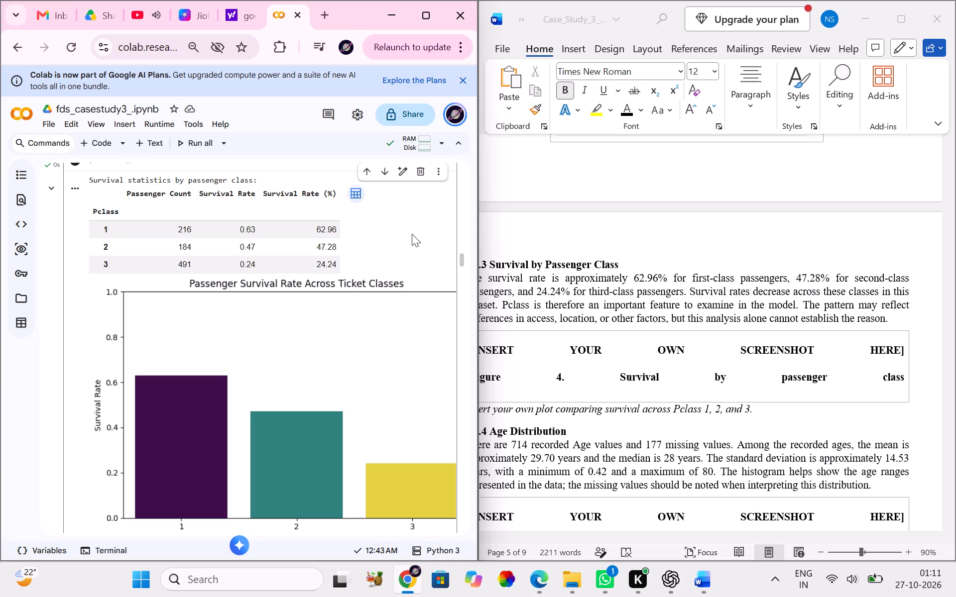
scroll(412, 234, "down", 1)
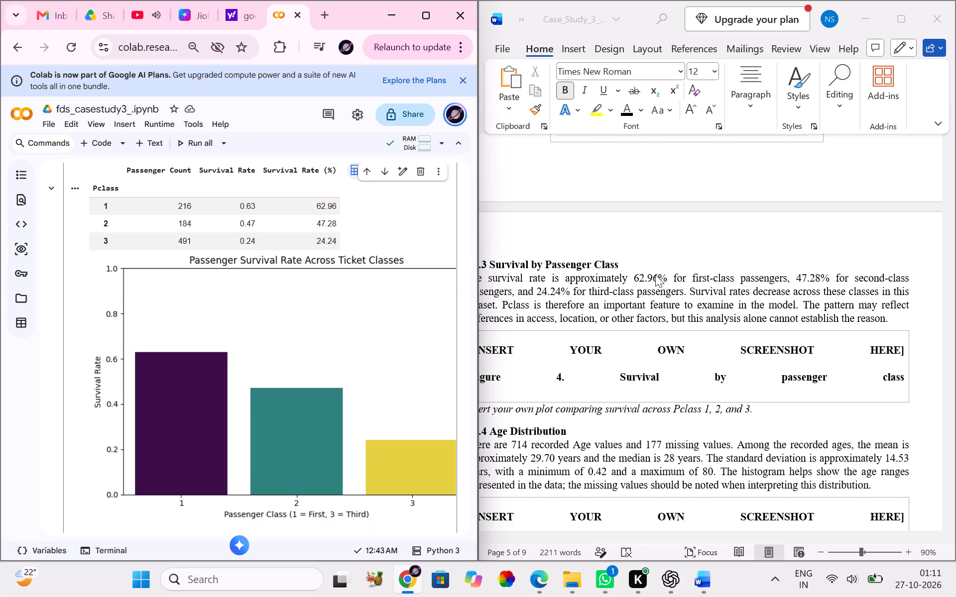
scroll(655, 275, "right", 2)
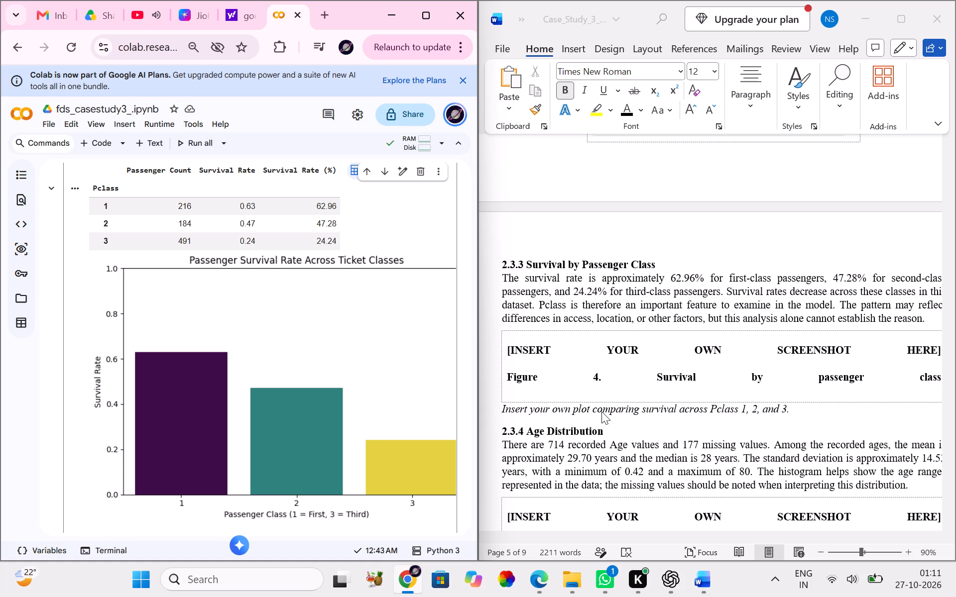
scroll(601, 411, "down", 1)
scroll(269, 443, "left", 1)
scroll(269, 443, "down", 1)
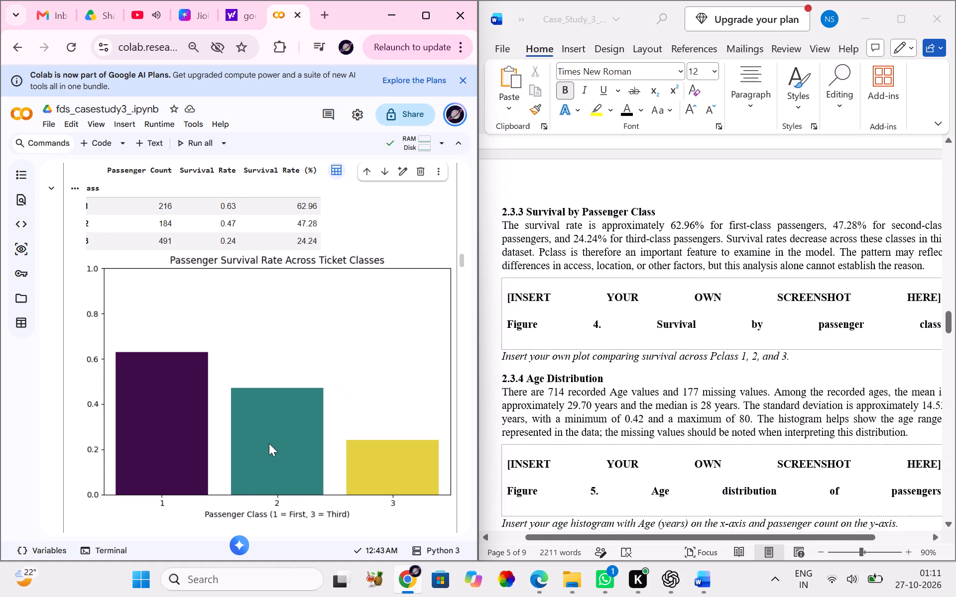
key("ctrl+minus")
scroll(269, 443, "up", 1)
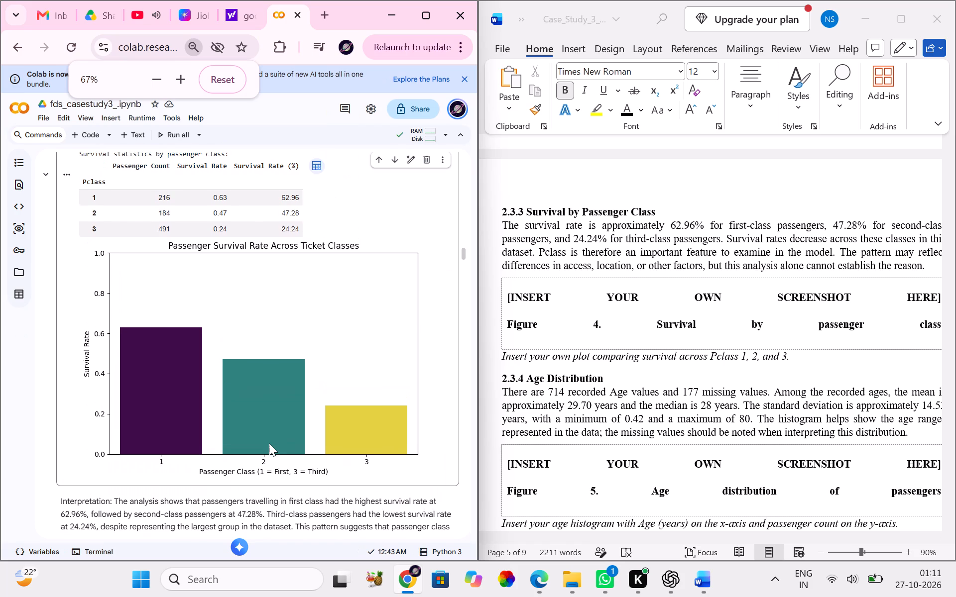
scroll(269, 443, "up", 1)
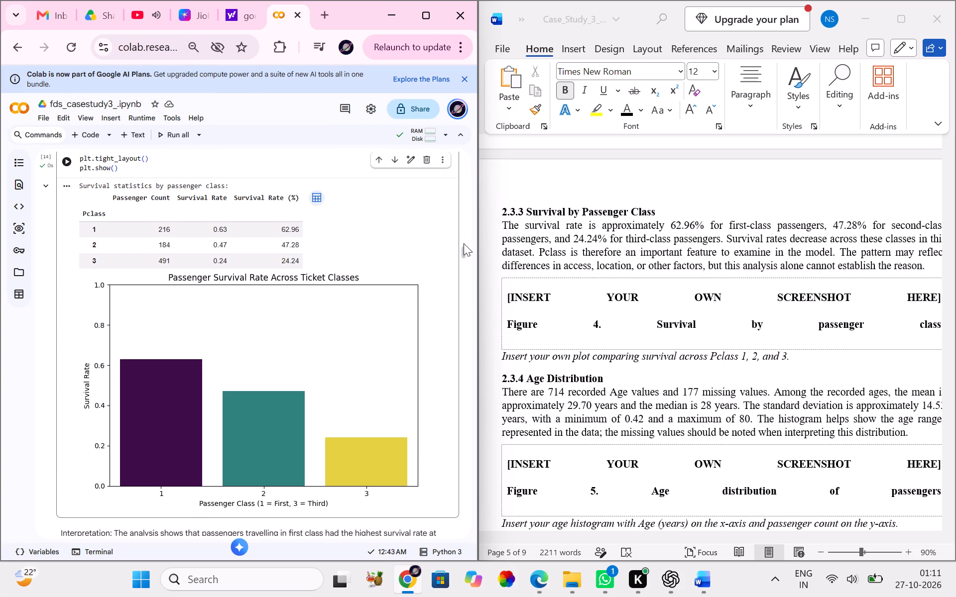
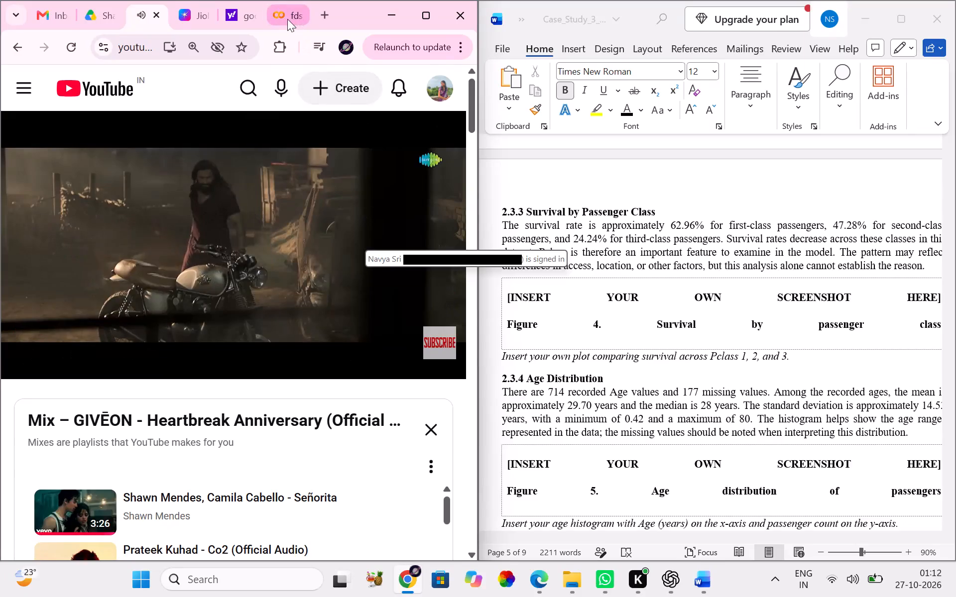
Switch back to the Colab notebook and snip the Passenger Survival Rate Across Ticket Classes chart for the report's Figure 4 placeholder.
left_click(286, 18)
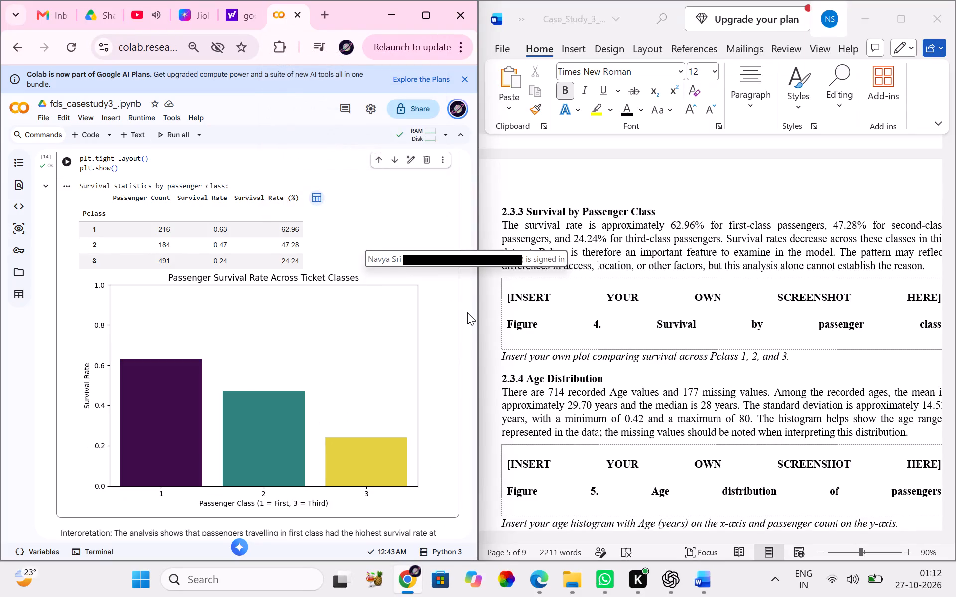
left_click(576, 347)
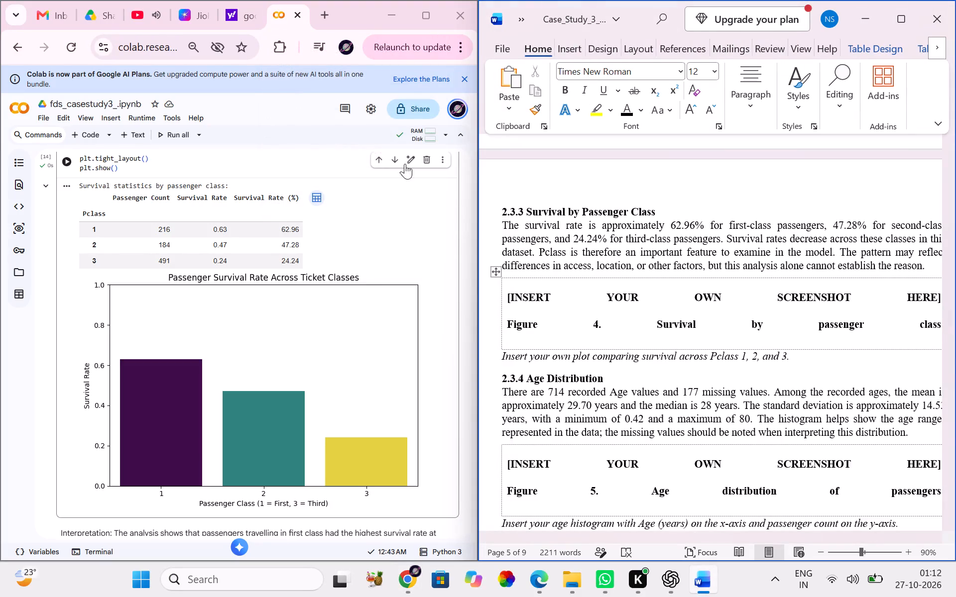
key("shift+super+s")
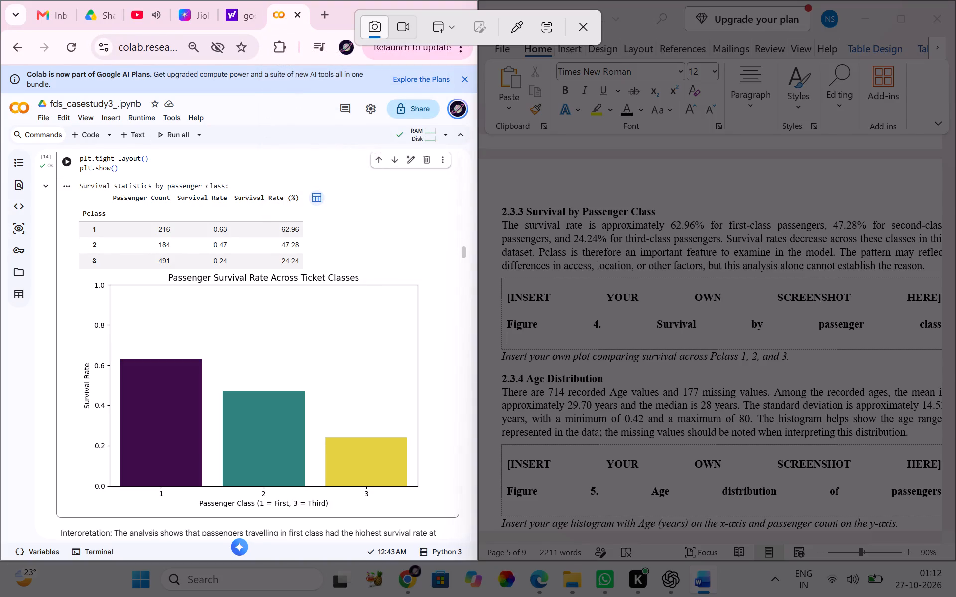
Capture the Colab window showing the passenger class statistics and chart, and paste it over the Figure 4 placeholder in section 2.3.3.
left_click(112, 223)
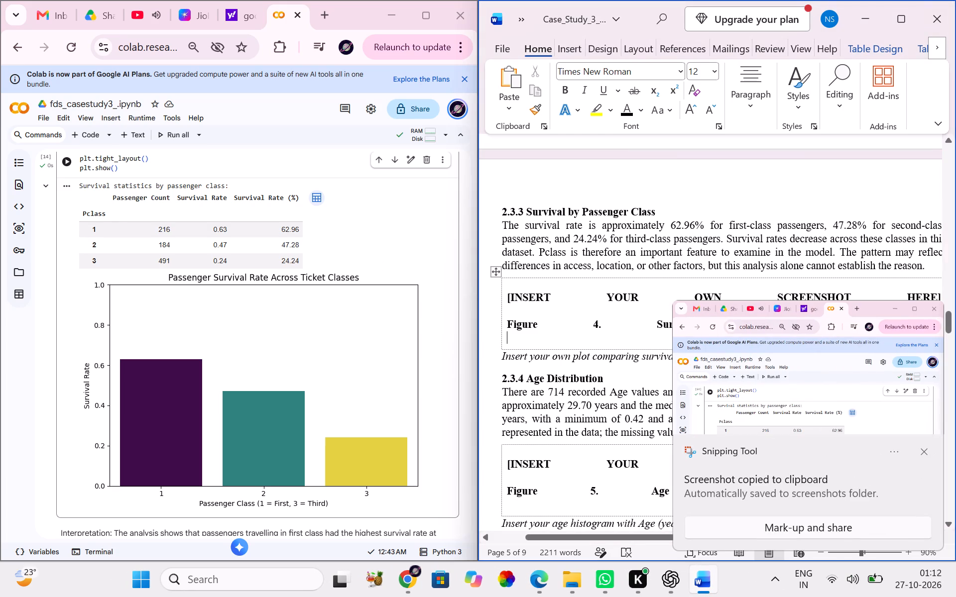
left_click(494, 273)
key("ctrl+v")
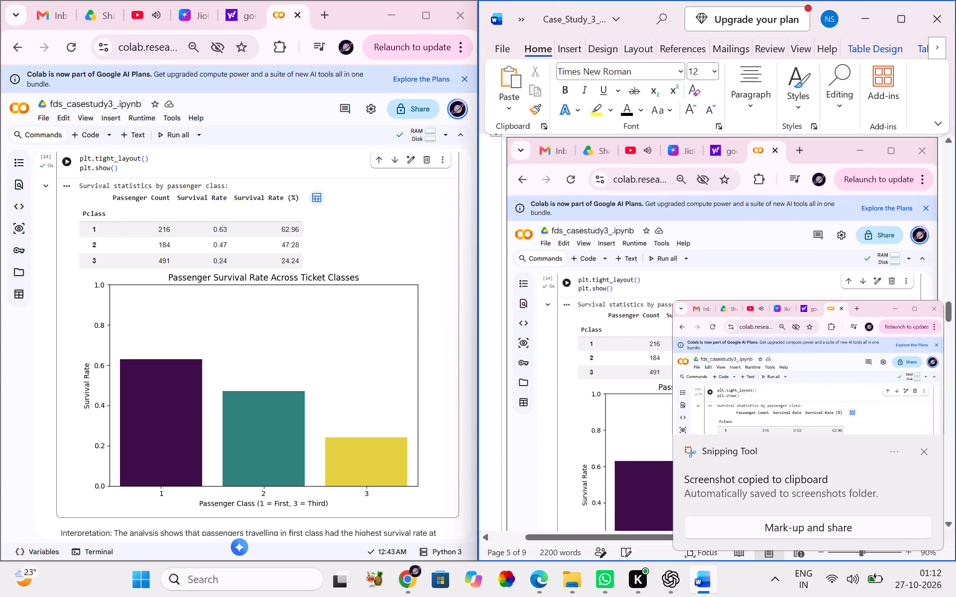
Crop the pasted screenshot to the passenger class survival statistics table and the Passenger Survival Rate Across Ticket Classes chart.
right_click(608, 255)
left_click(649, 107)
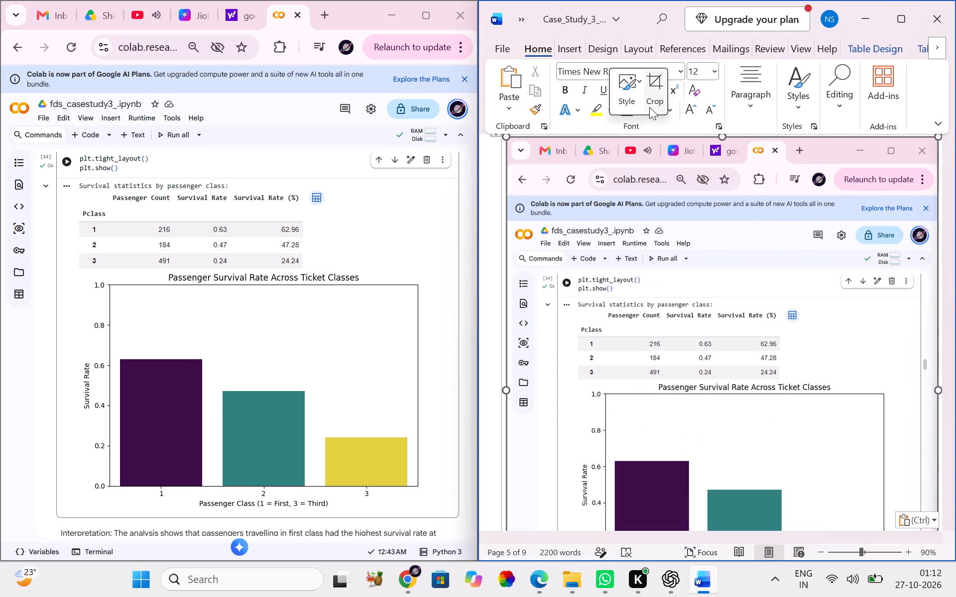
left_click(720, 142)
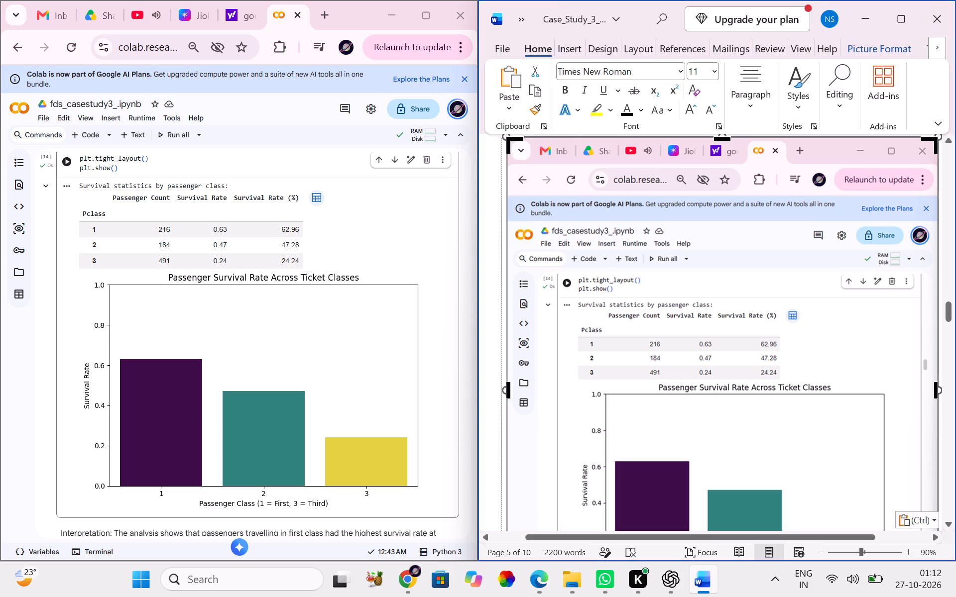
left_click_drag(721, 138, 733, 300)
left_click_drag(509, 313, 559, 307)
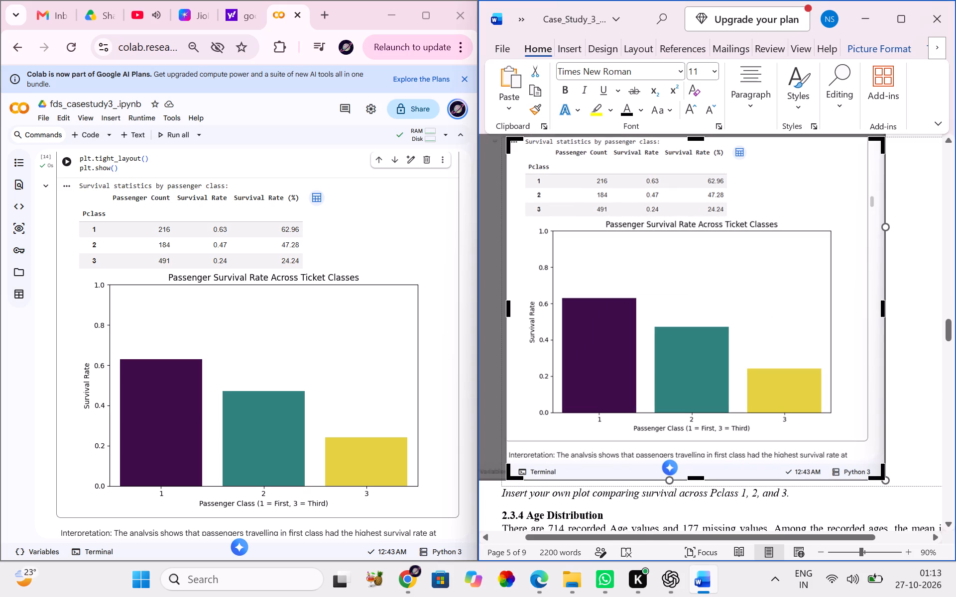
left_click_drag(696, 477, 691, 445)
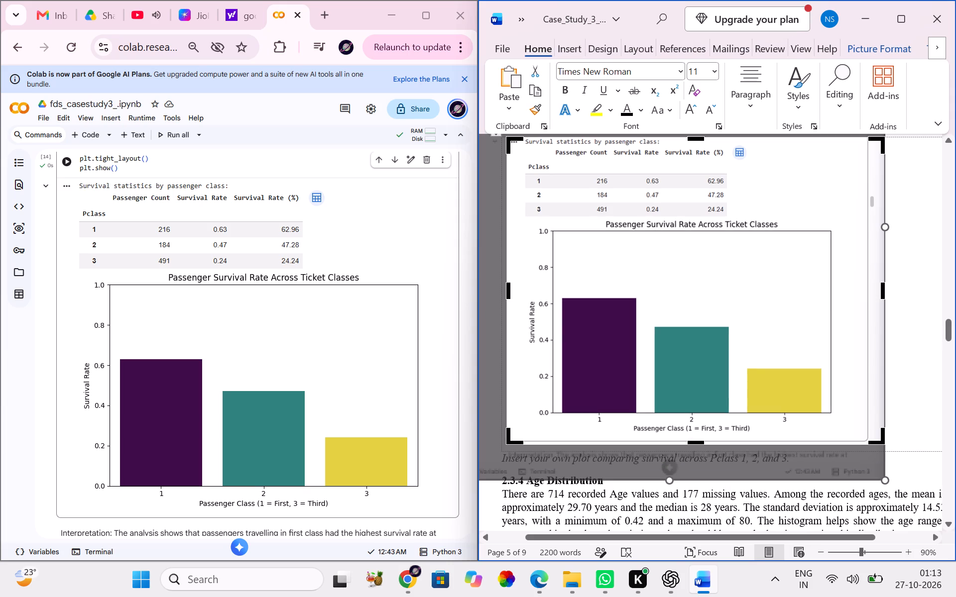
left_click_drag(884, 288, 872, 289)
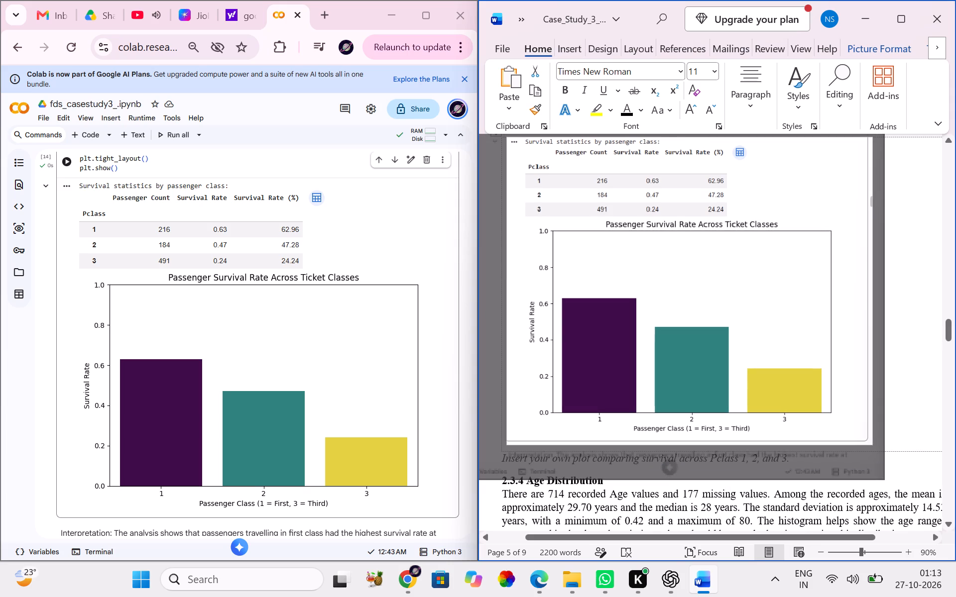
left_click_drag(872, 289, 868, 291)
left_click(911, 295)
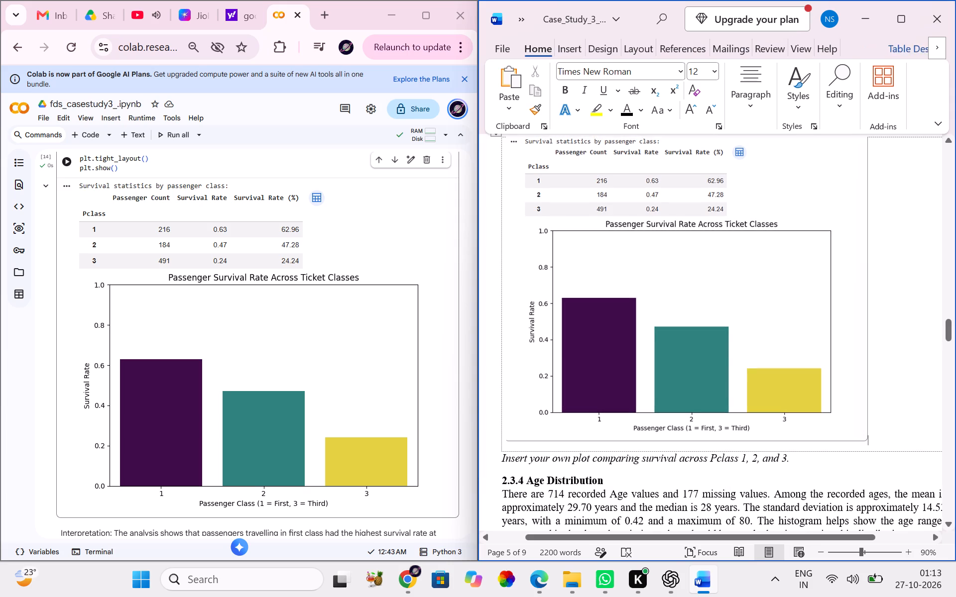
Shrink the table frame around the cropped passenger class picture to fit its edges closely.
left_click(907, 356)
scroll(907, 356, "left", 1)
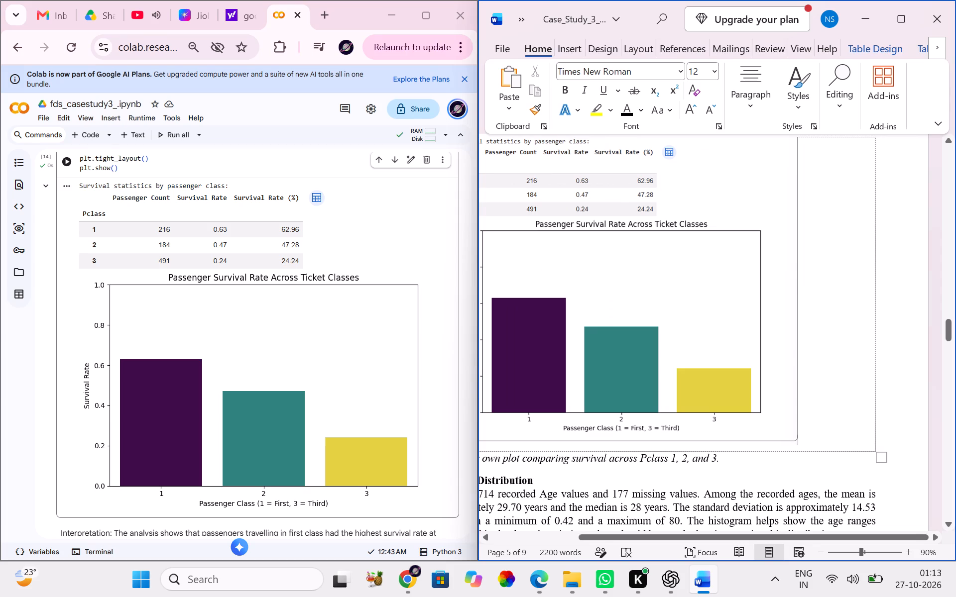
left_click_drag(882, 459, 801, 442)
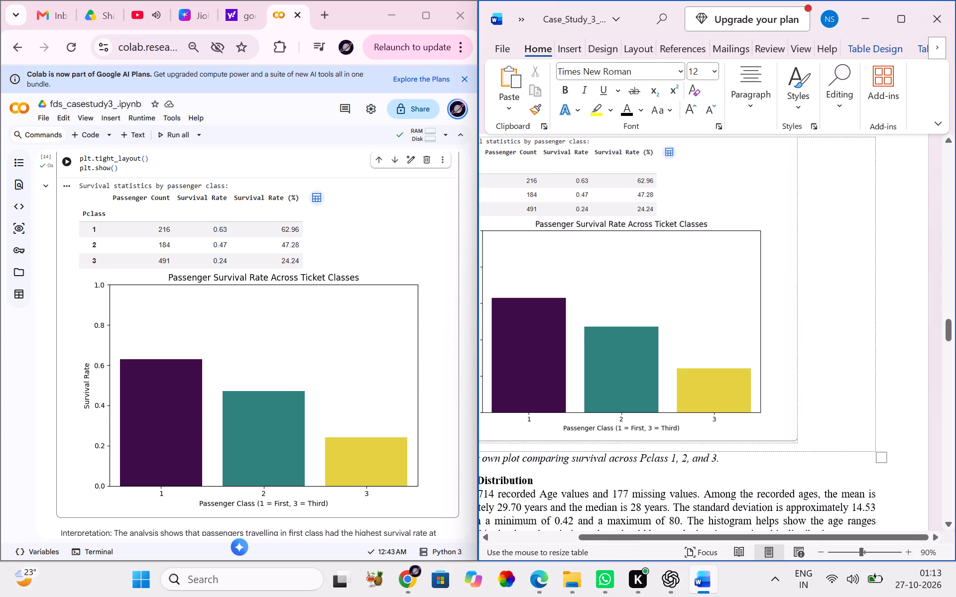
left_click_drag(801, 442, 803, 441)
Scale down the passenger class picture proportionally and tighten its table frame to match.
scroll(803, 441, "up", 1)
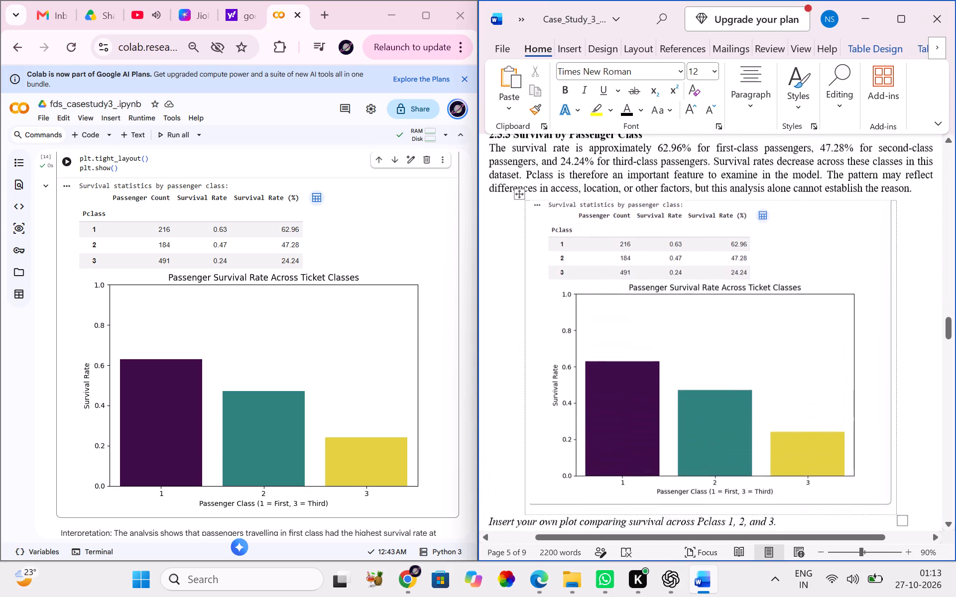
left_click(876, 436)
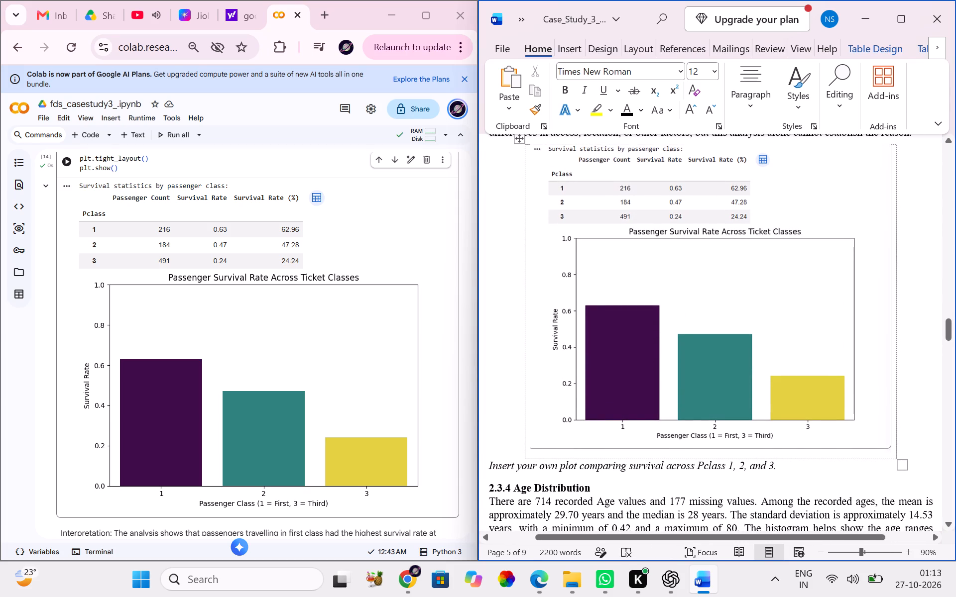
left_click_drag(890, 449, 843, 397)
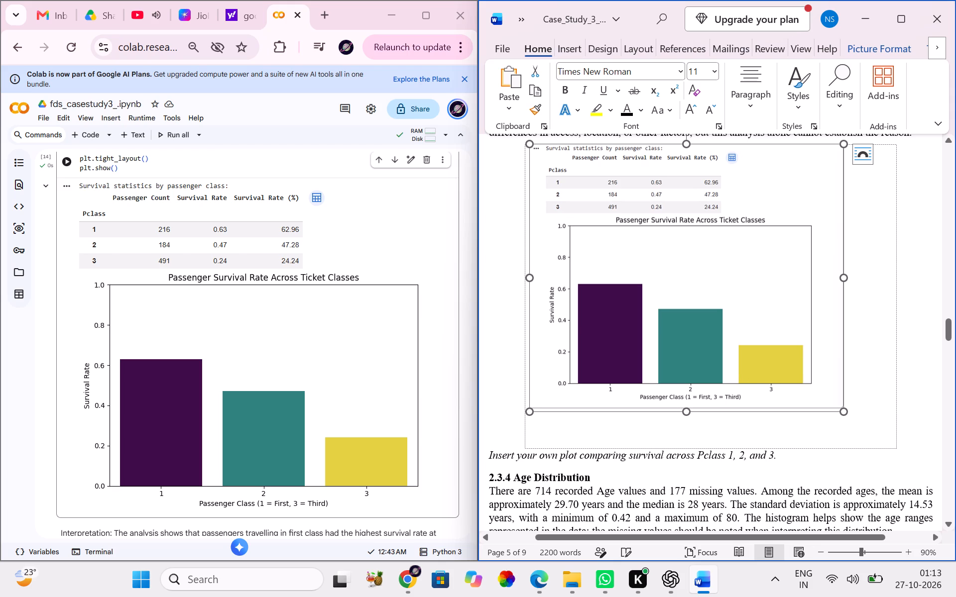
left_click(878, 418)
left_click_drag(902, 458, 847, 429)
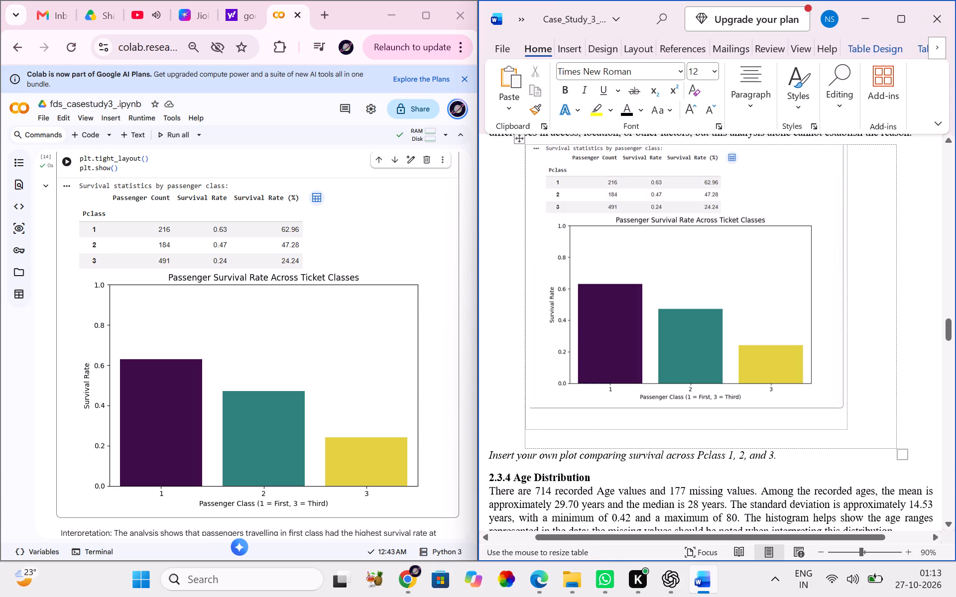
left_click_drag(847, 429, 852, 420)
Scale the passenger class picture down slightly further and refit the table frame closely around it.
scroll(852, 420, "down", 1)
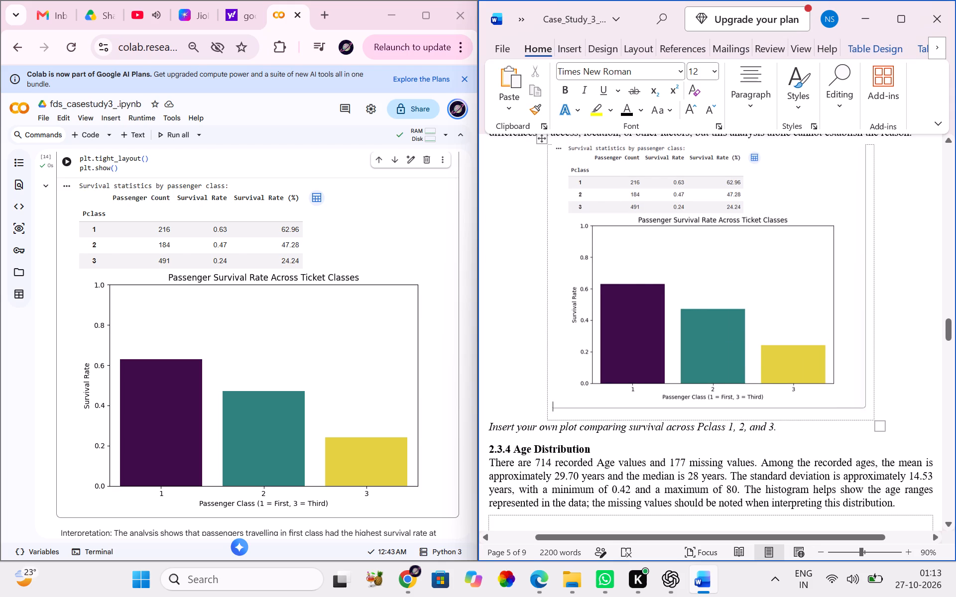
scroll(852, 420, "down", 1)
scroll(852, 420, "up", 1, "ctrl")
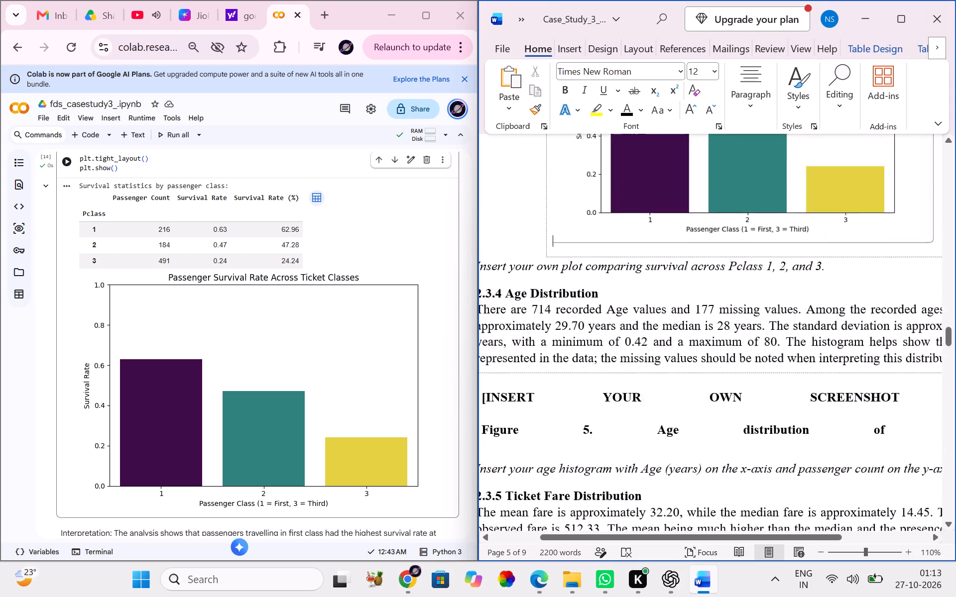
scroll(852, 420, "up", 1, "ctrl")
scroll(852, 420, "down", 2, "ctrl")
scroll(852, 420, "up", 1)
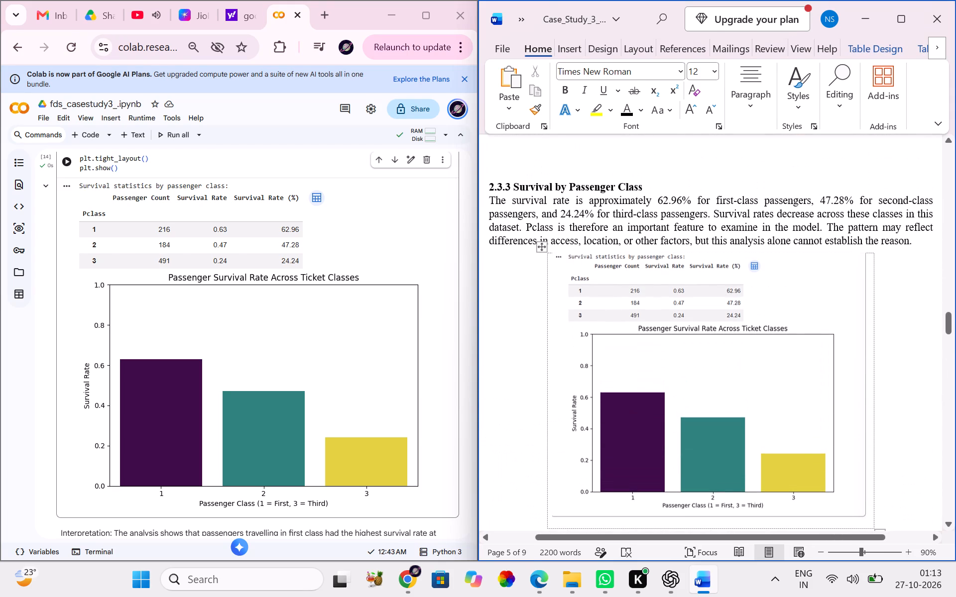
left_click(839, 460)
left_click_drag(864, 520, 831, 492)
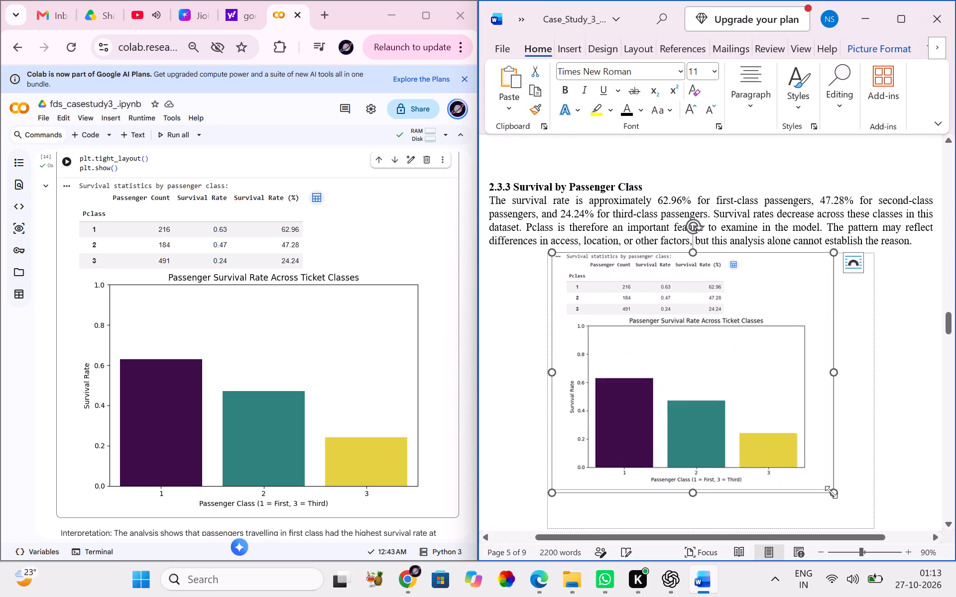
left_click(857, 508)
scroll(857, 508, "down", 1)
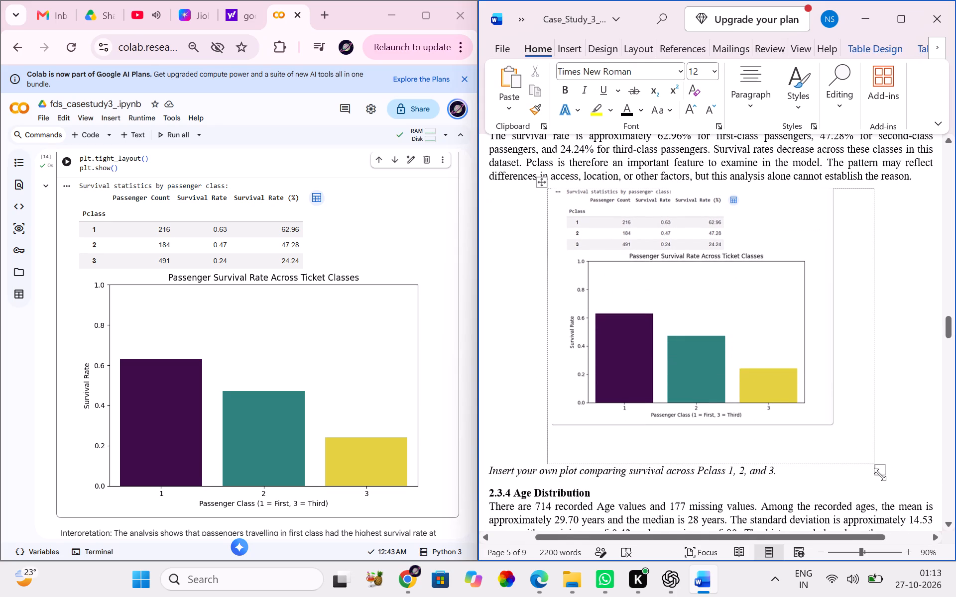
left_click_drag(880, 473, 838, 428)
Capture the Colab window at 50% zoom with the age summary statistics and the full Age Distribution of Titanic Passengers histogram in view.
scroll(838, 428, "down", 1)
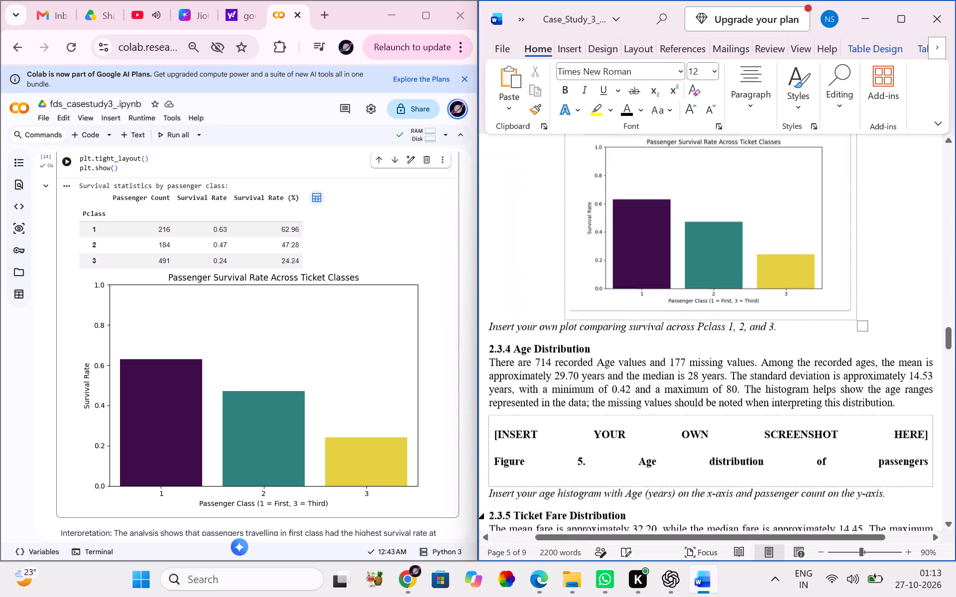
scroll(838, 428, "down", 1)
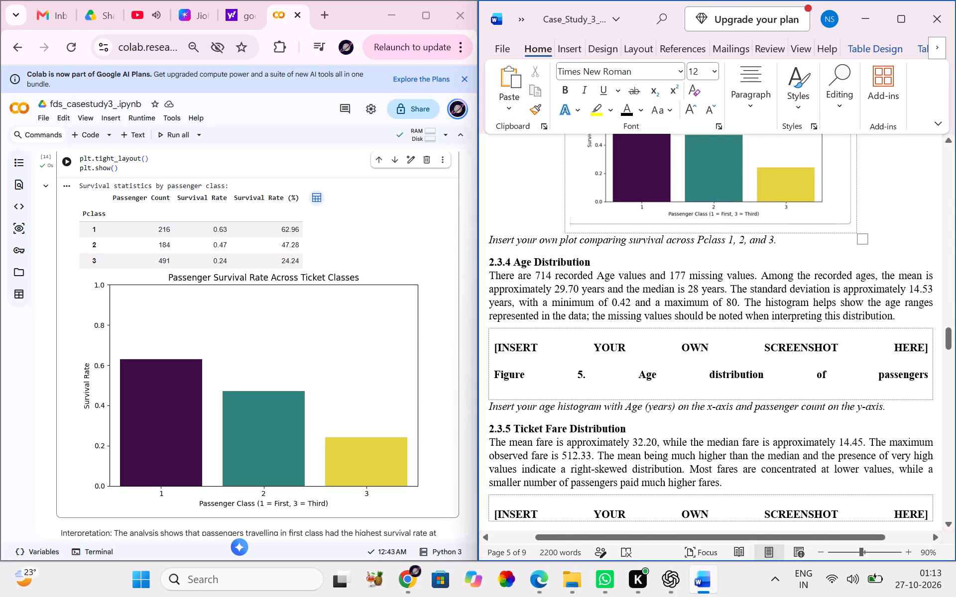
scroll(404, 365, "down", 3)
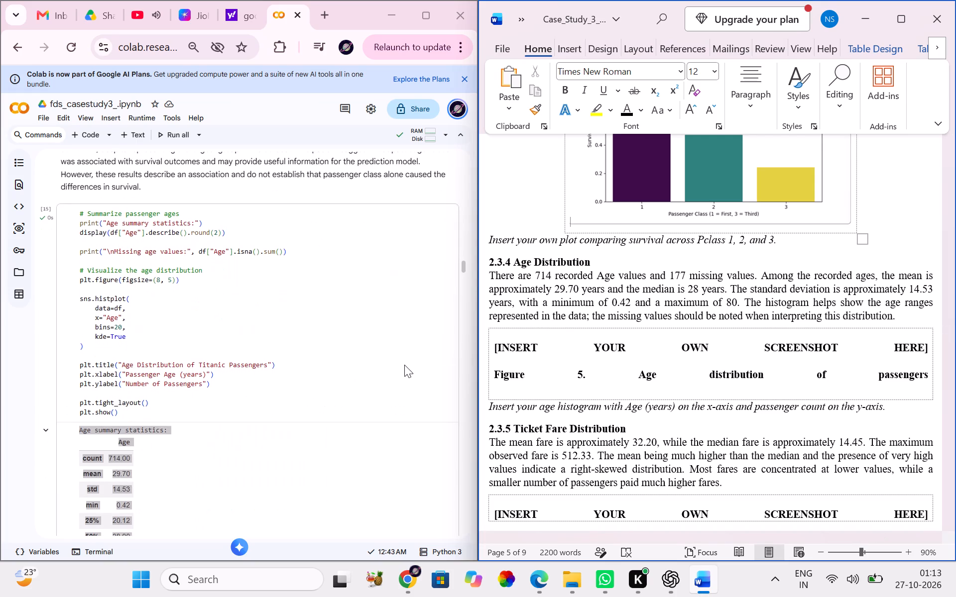
scroll(404, 365, "right", 1)
scroll(404, 365, "down", 1)
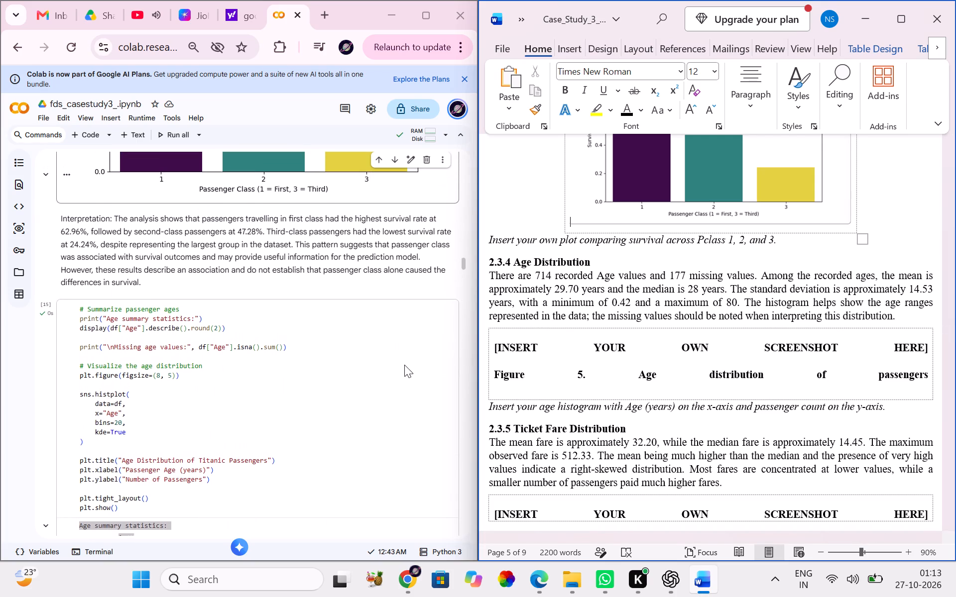
scroll(404, 365, "down", 2)
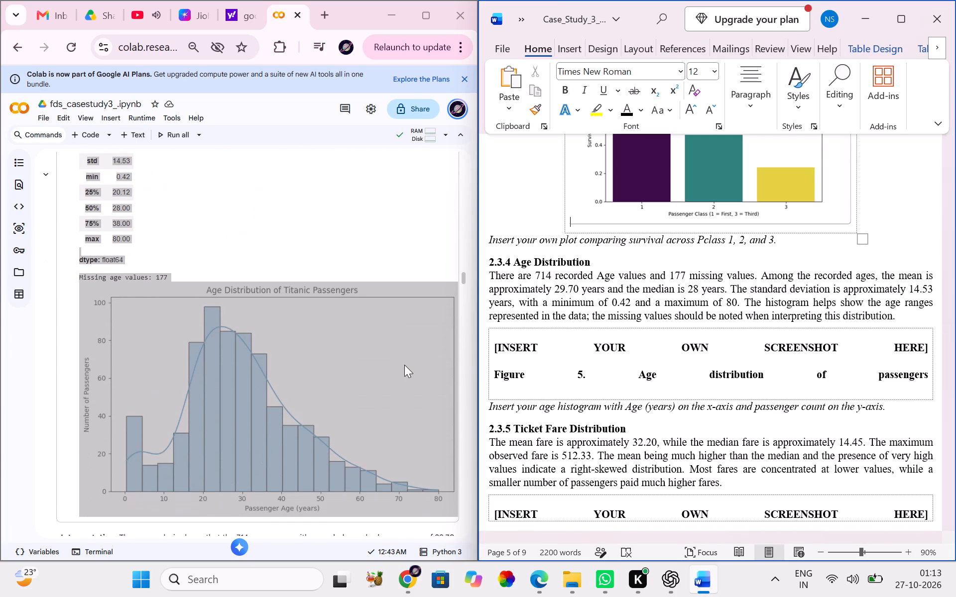
left_click(404, 365)
left_click(351, 234)
scroll(351, 234, "up", 1)
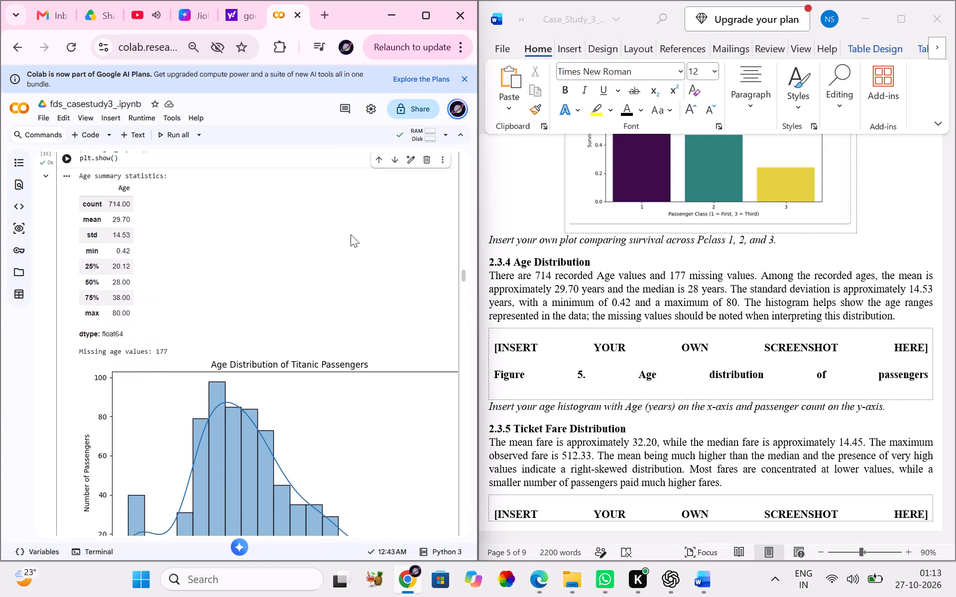
scroll(351, 234, "up", 1)
scroll(351, 234, "down", 1)
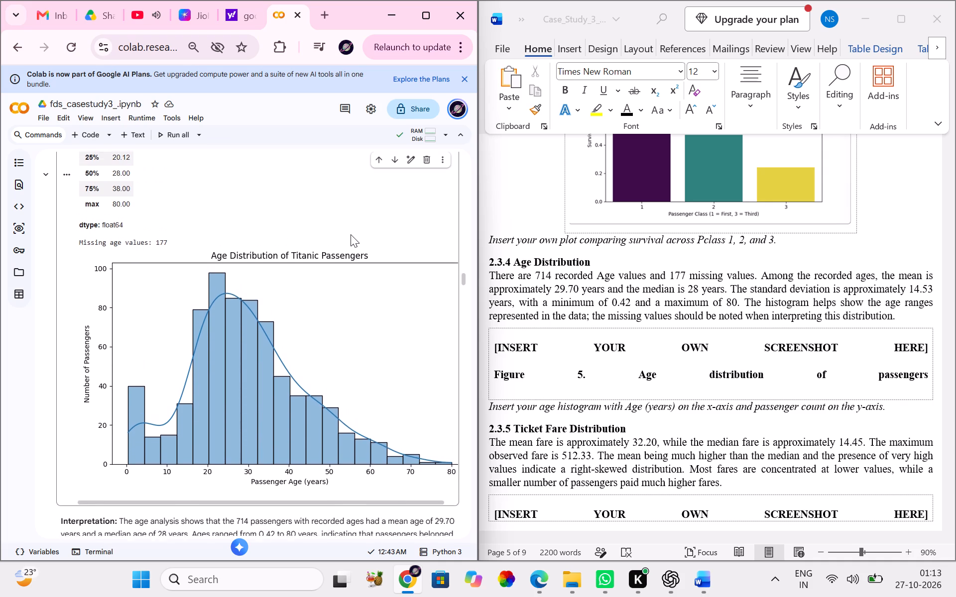
scroll(351, 234, "down", 2)
scroll(351, 234, "up", 1)
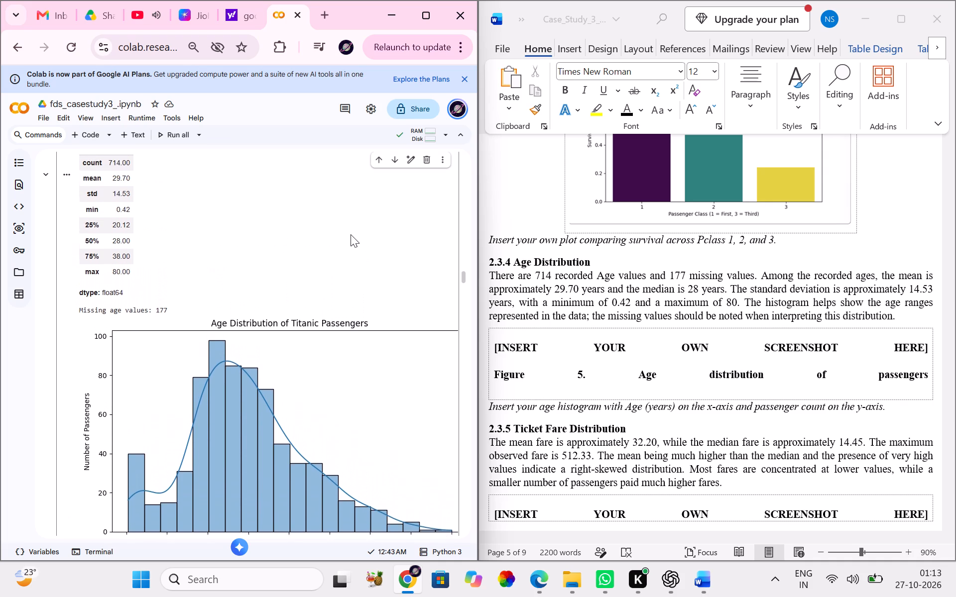
scroll(351, 234, "up", 1)
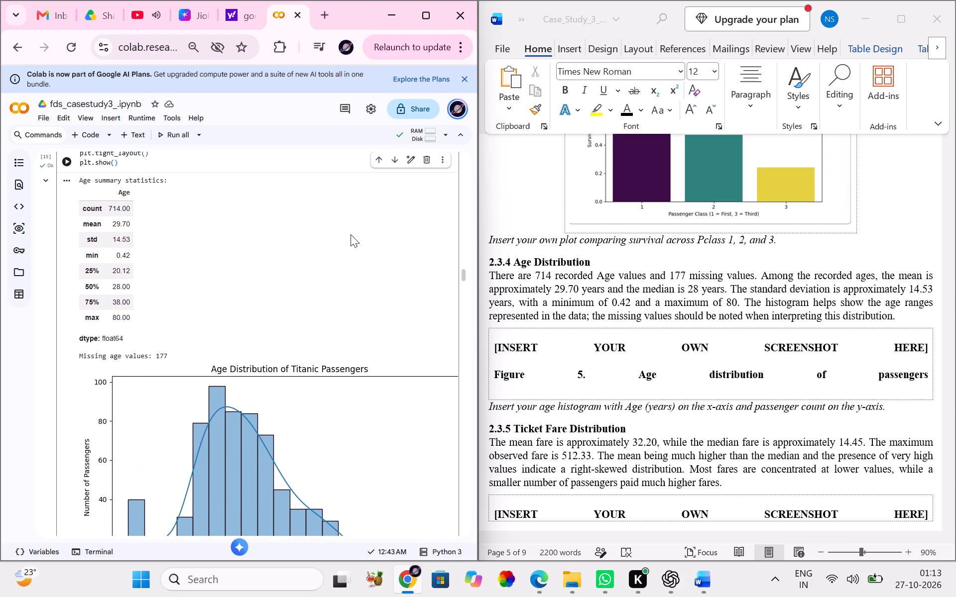
key("ctrl+minus")
scroll(351, 234, "up", 1)
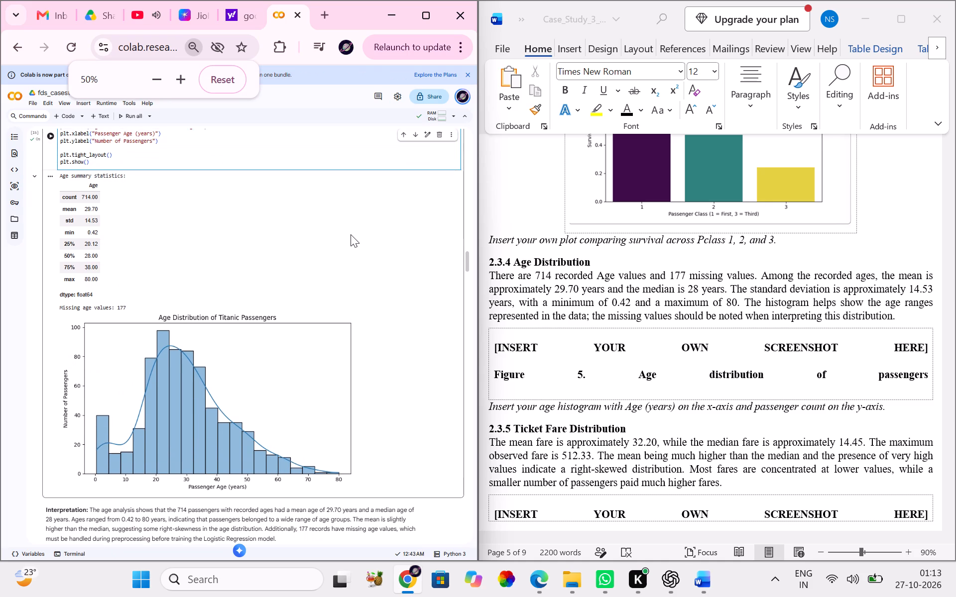
scroll(351, 234, "up", 1)
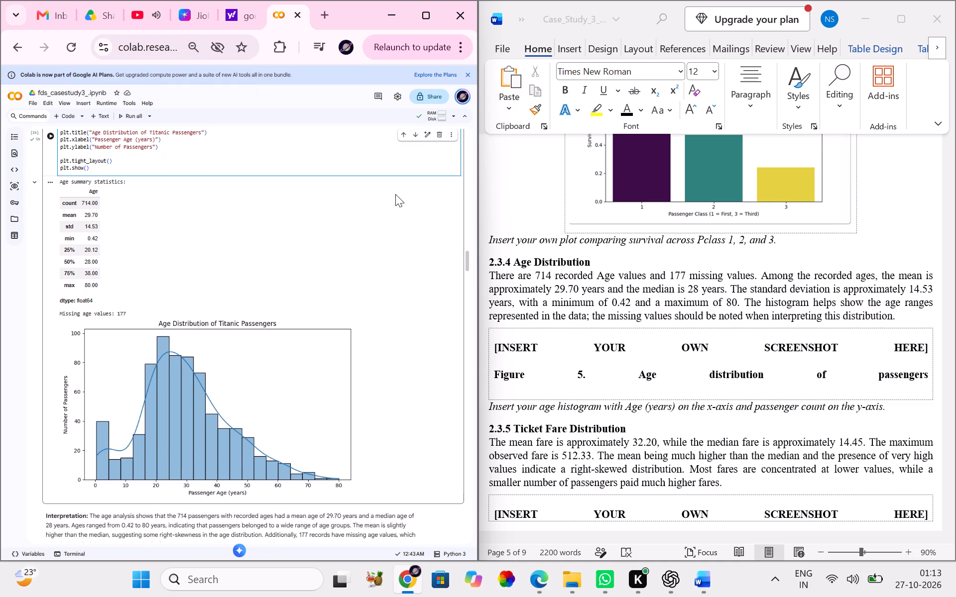
key("shift+super+s")
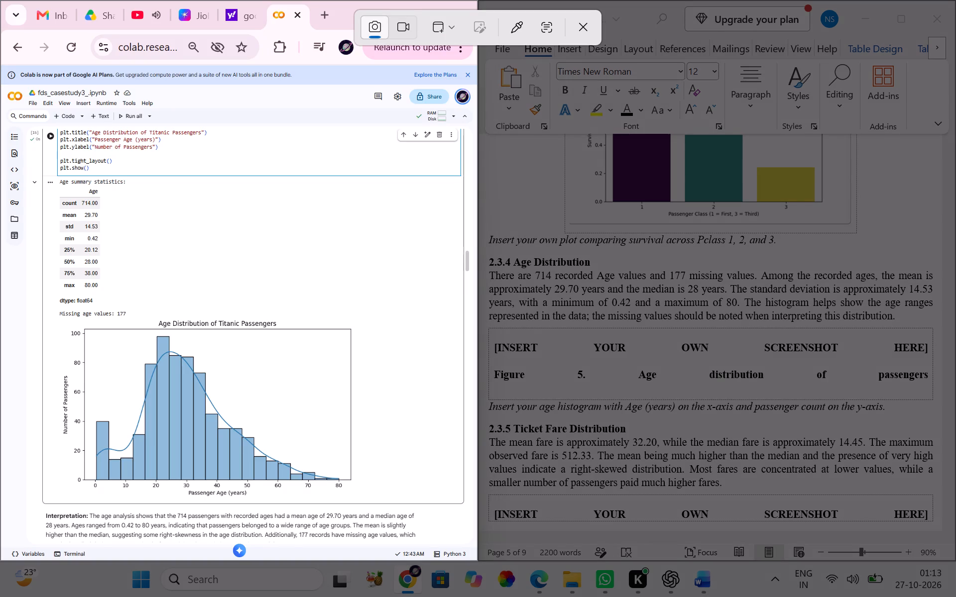
left_click(52, 180)
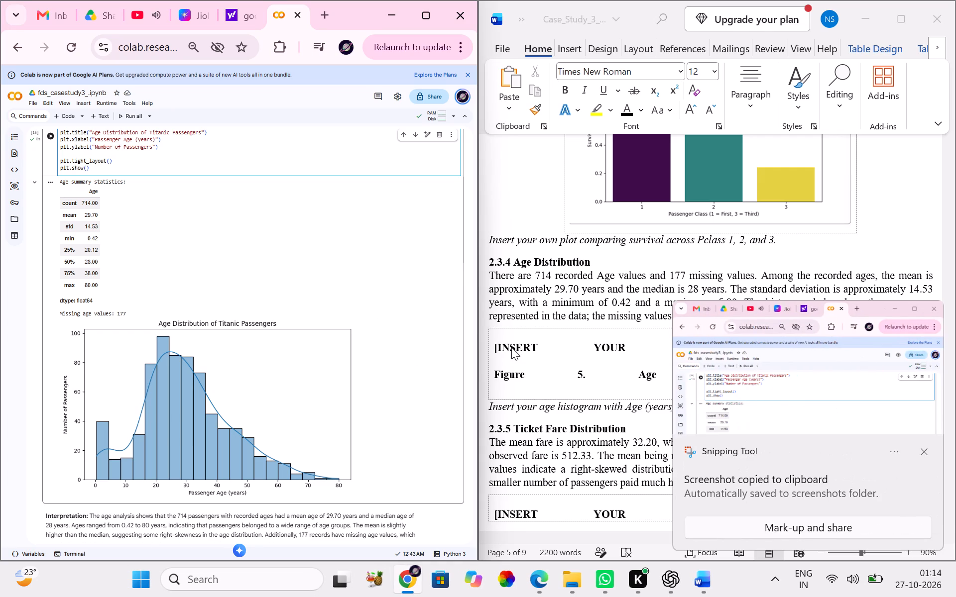
Replace the Figure 5 age placeholder text in section 2.3.4 with the captured Colab screenshot.
left_click(511, 347)
left_click(493, 340)
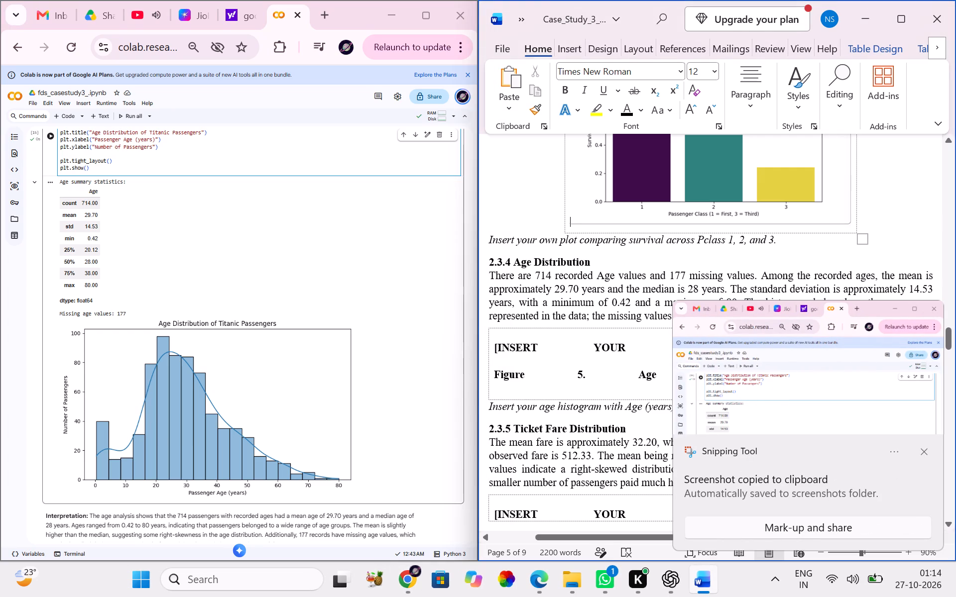
left_click(483, 324)
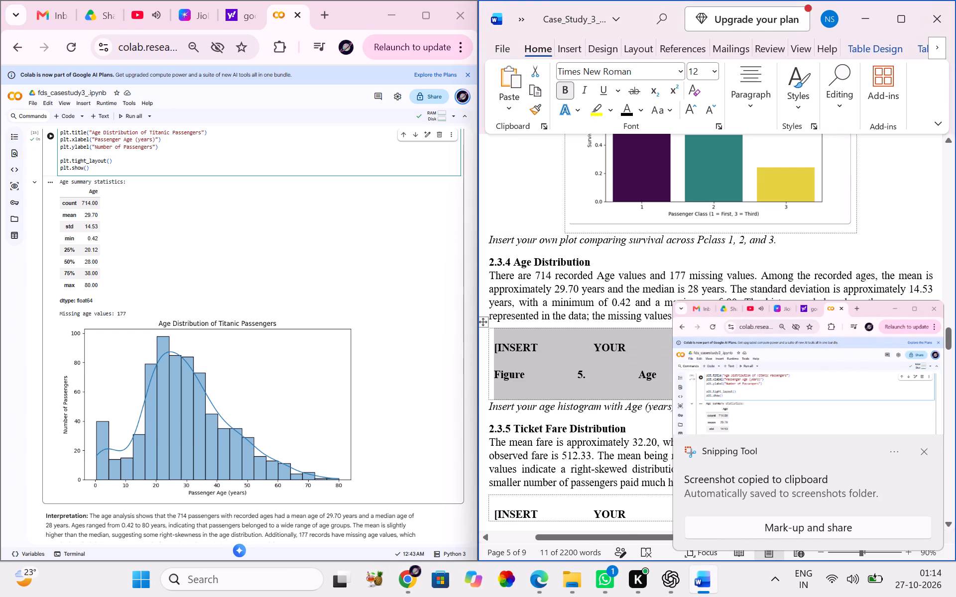
key("ctrl+v")
Crop the pasted age screenshot on all four sides to just the age summary statistics and the Age Distribution histogram.
scroll(483, 324, "down", 1)
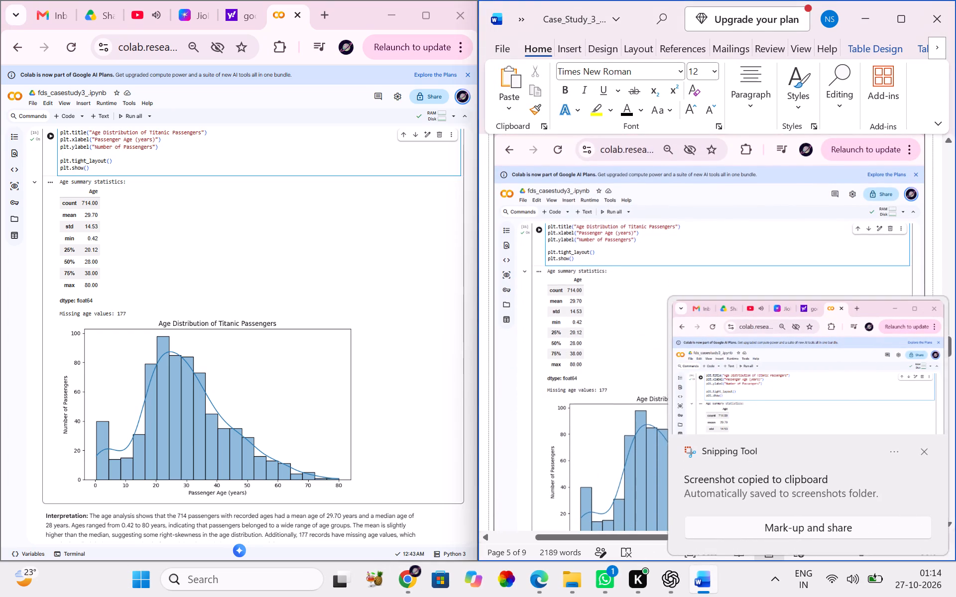
right_click(557, 309)
left_click(602, 100)
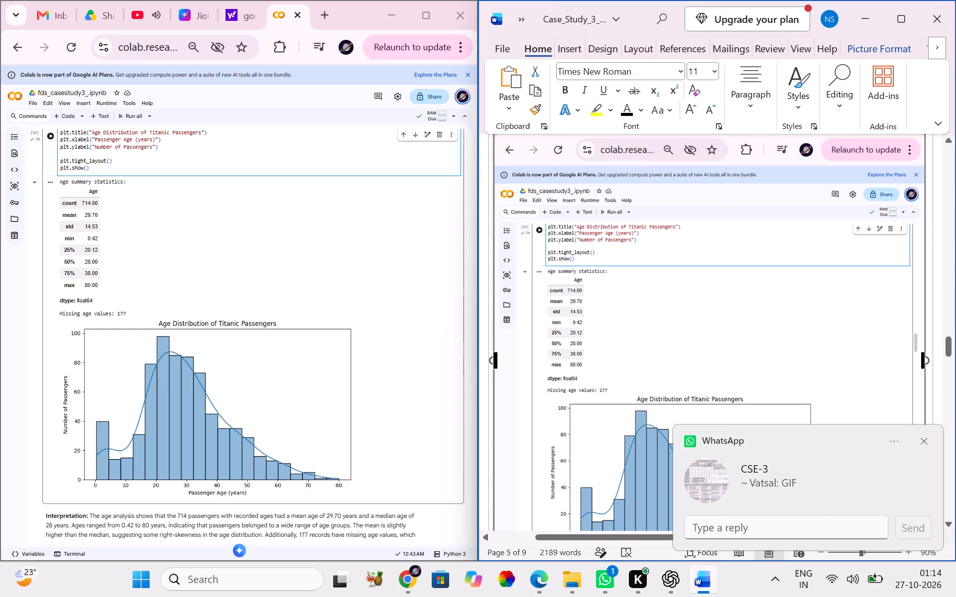
scroll(685, 226, "up", 1)
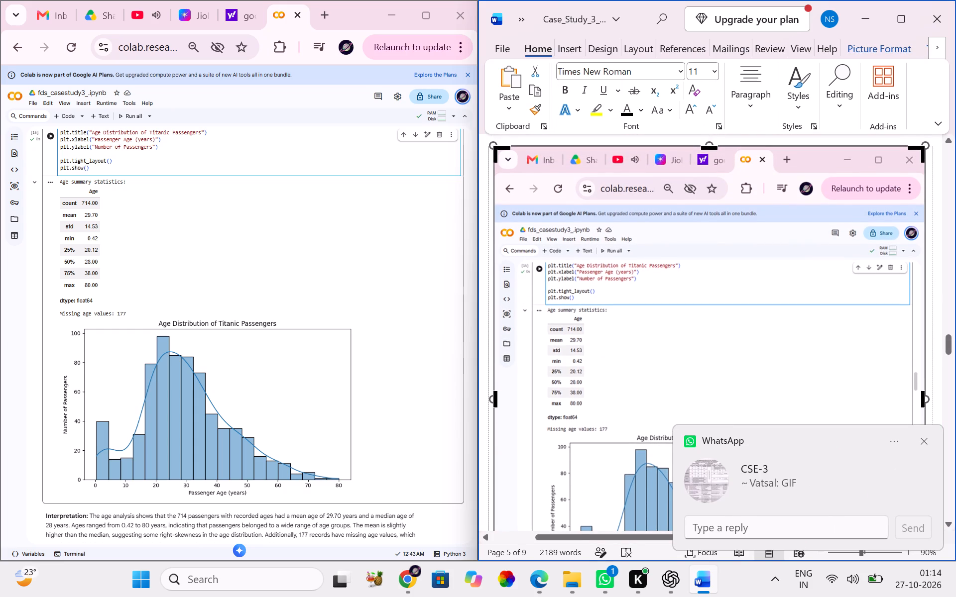
left_click_drag(709, 148, 692, 309)
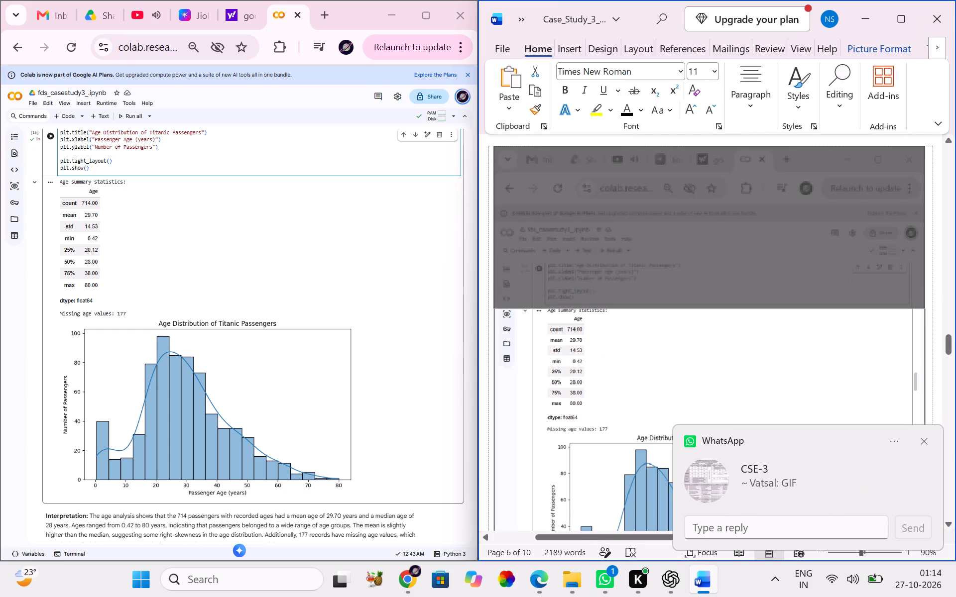
left_click_drag(692, 309, 690, 306)
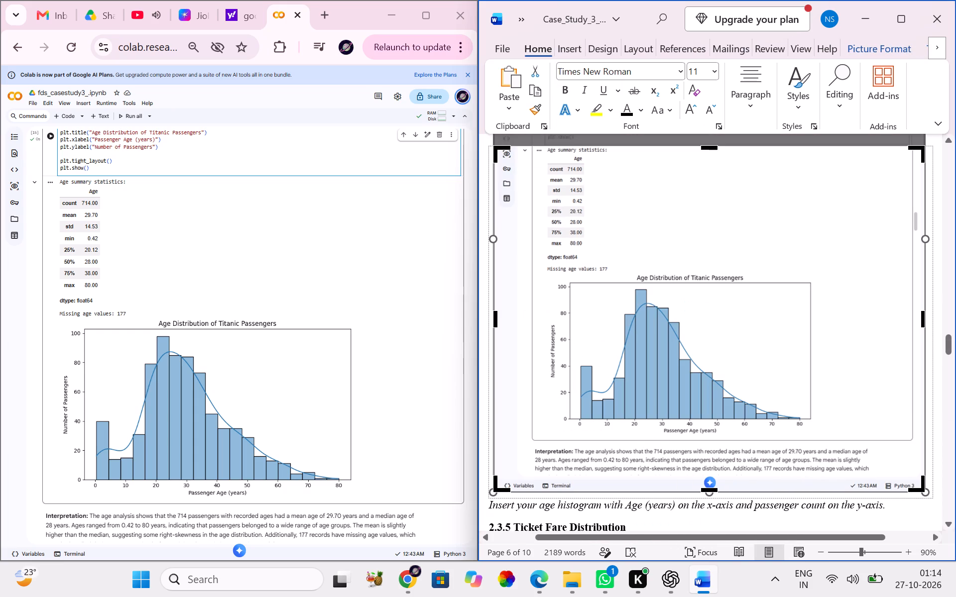
left_click_drag(498, 316, 531, 315)
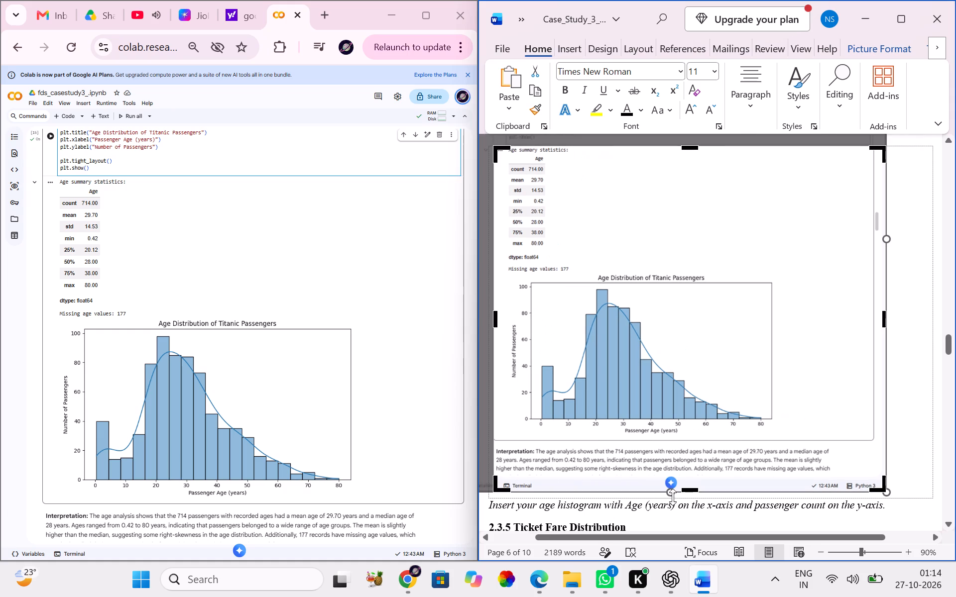
left_click_drag(682, 489, 670, 445)
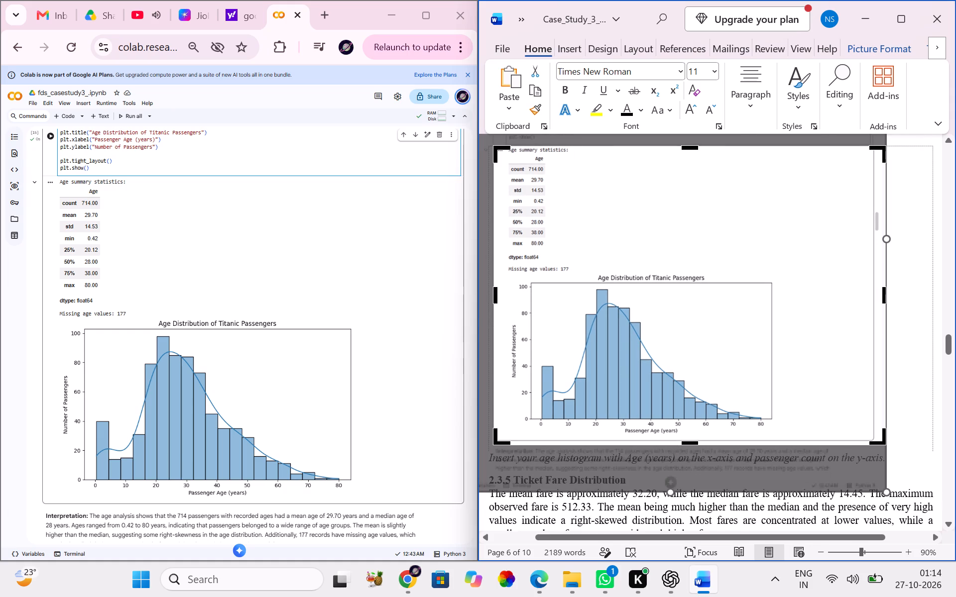
left_click_drag(882, 297, 869, 303)
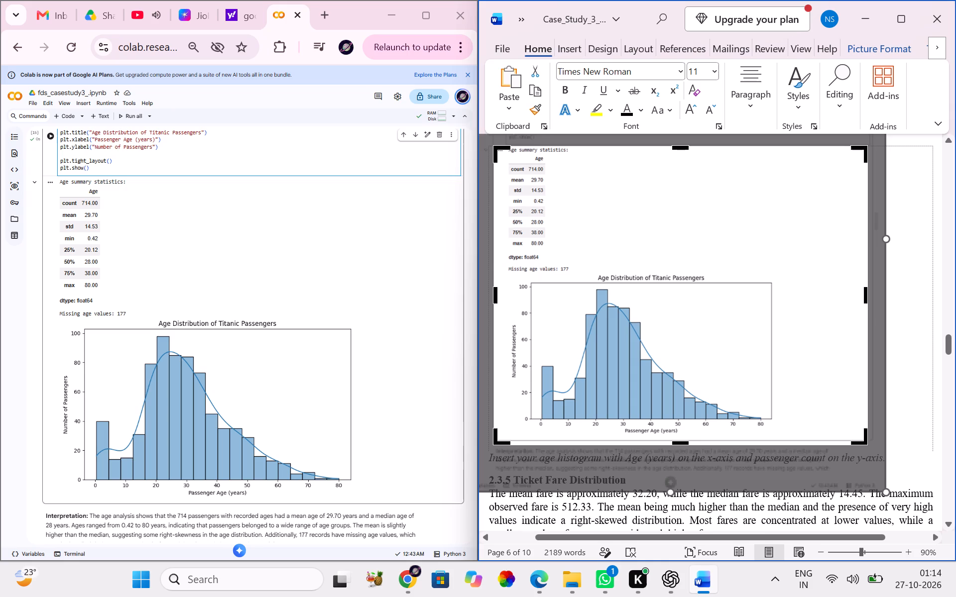
left_click(920, 337)
Enlarge the passenger class picture in section 2.3.3 proportionally so it spans most of the text width.
scroll(767, 396, "up", 2)
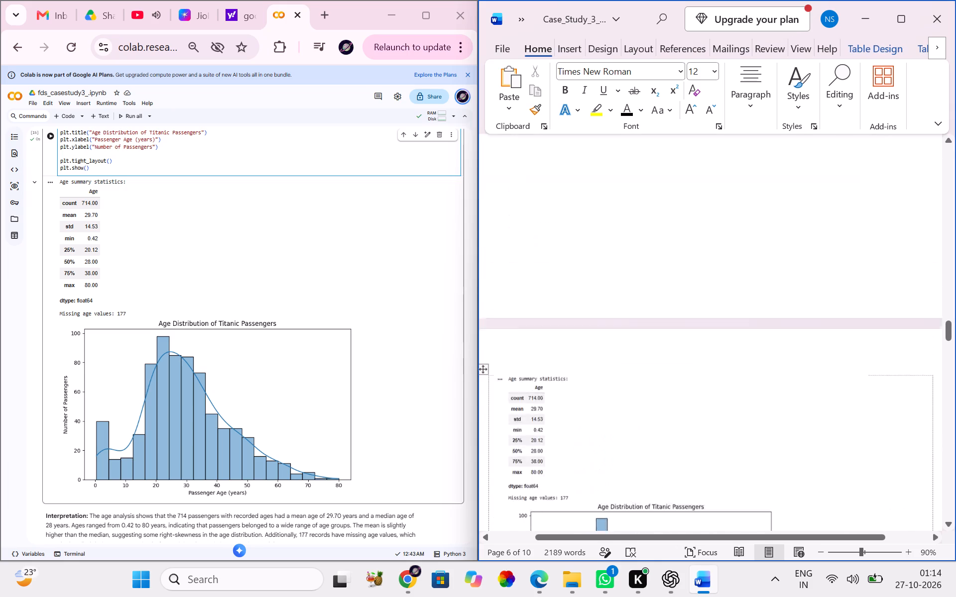
scroll(767, 396, "up", 4)
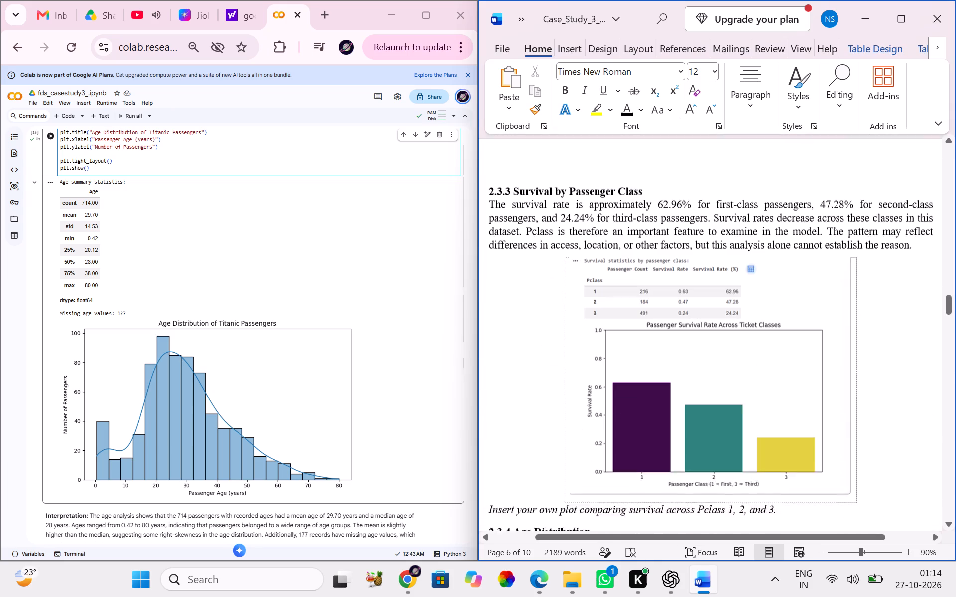
left_click(767, 396)
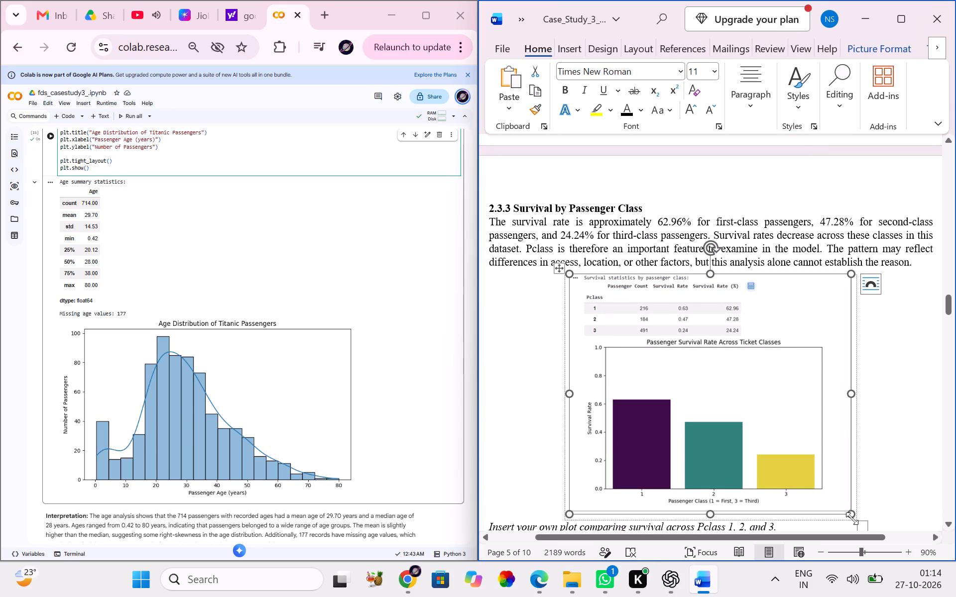
left_click_drag(852, 518, 877, 570)
Narrow the table frame around the cropped age histogram picture to fit its edges closely.
scroll(803, 403, "down", 1)
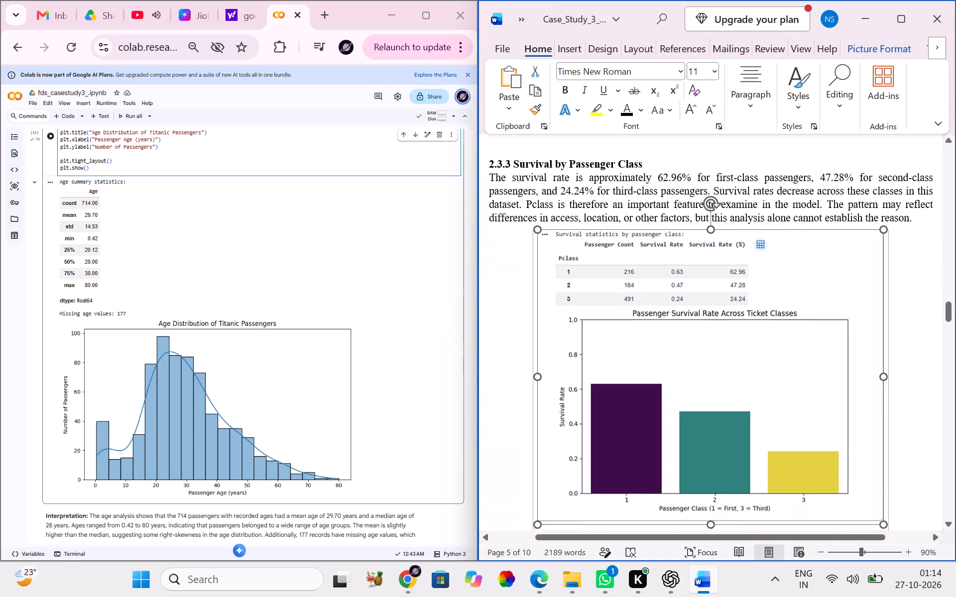
scroll(803, 403, "down", 4)
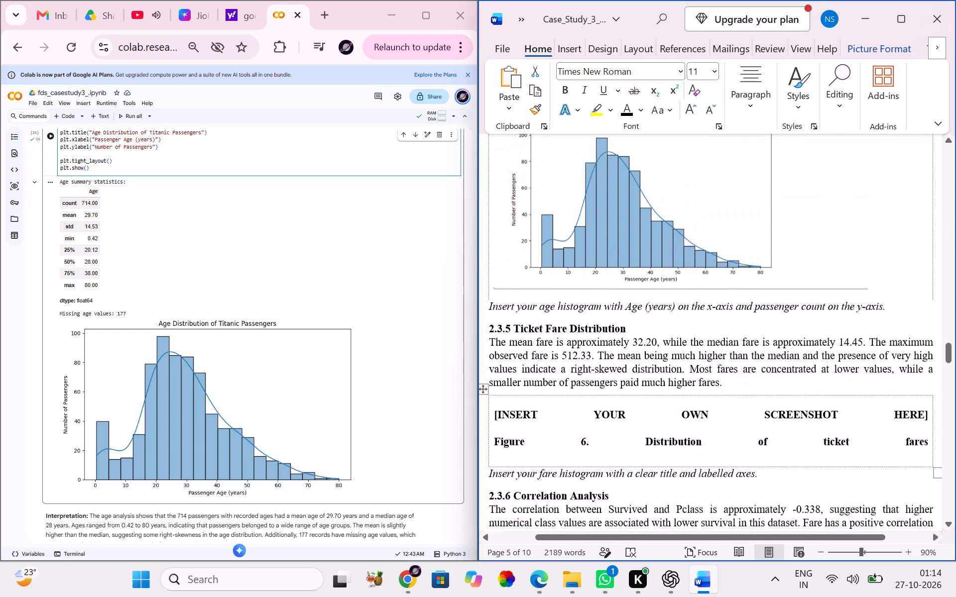
scroll(803, 403, "down", 1)
left_click(720, 241)
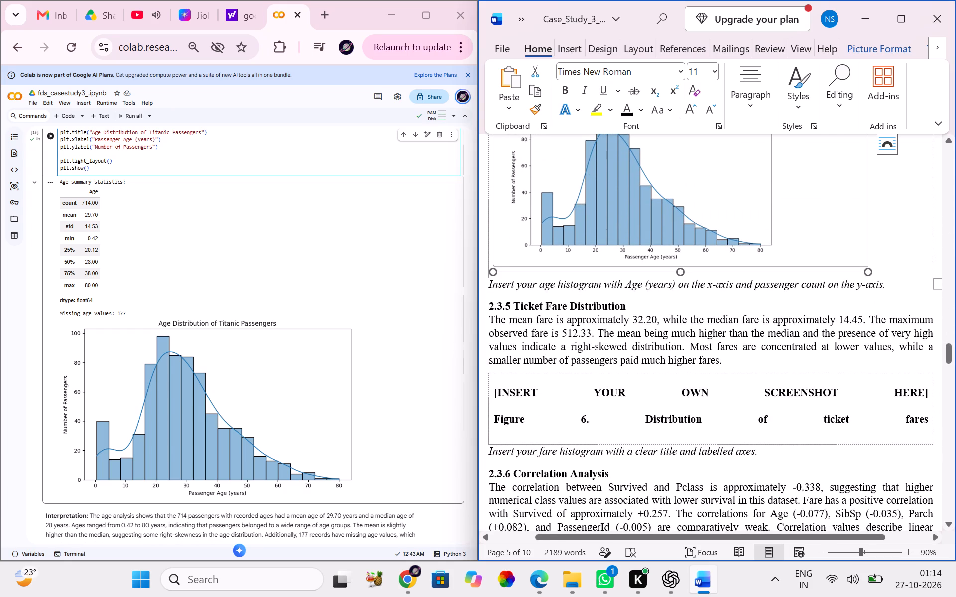
left_click_drag(936, 282, 866, 274)
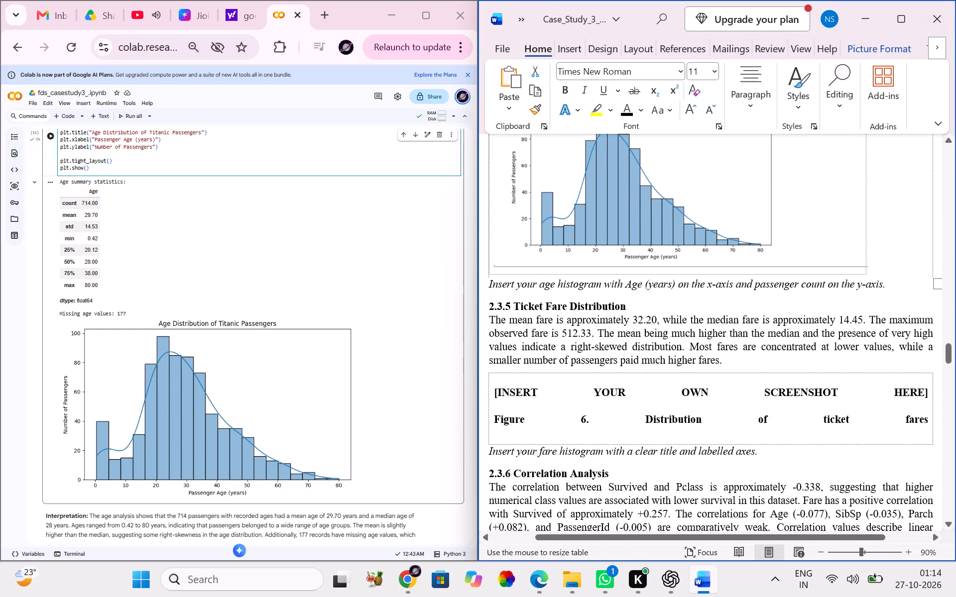
left_click_drag(866, 274, 870, 273)
Capture the Colab window with the unhighlighted ticket fare summary, full Distribution of Titanic Passenger Fares histogram and first highest-fare rows in view.
scroll(769, 372, "down", 1)
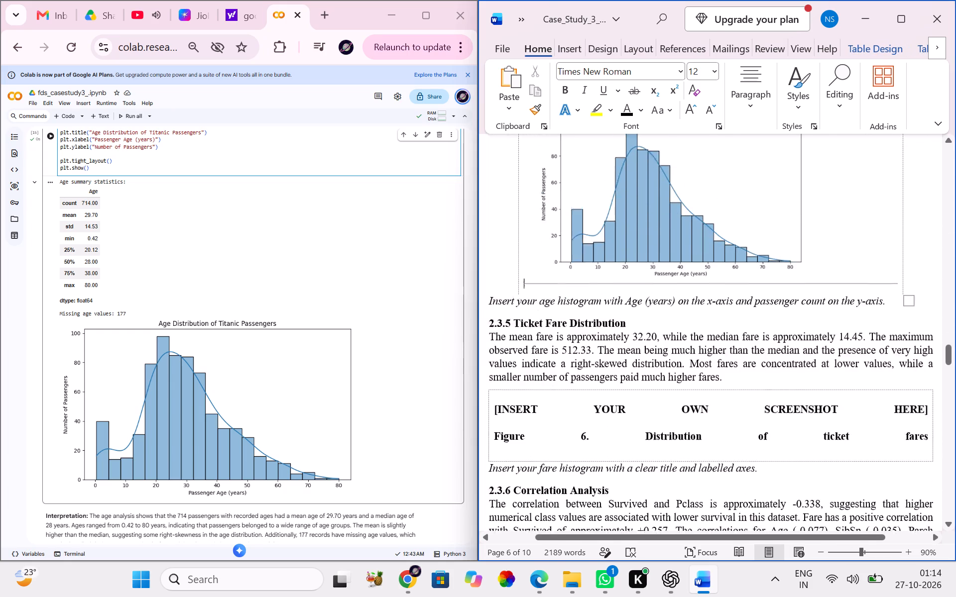
scroll(769, 372, "down", 1)
scroll(353, 392, "down", 3)
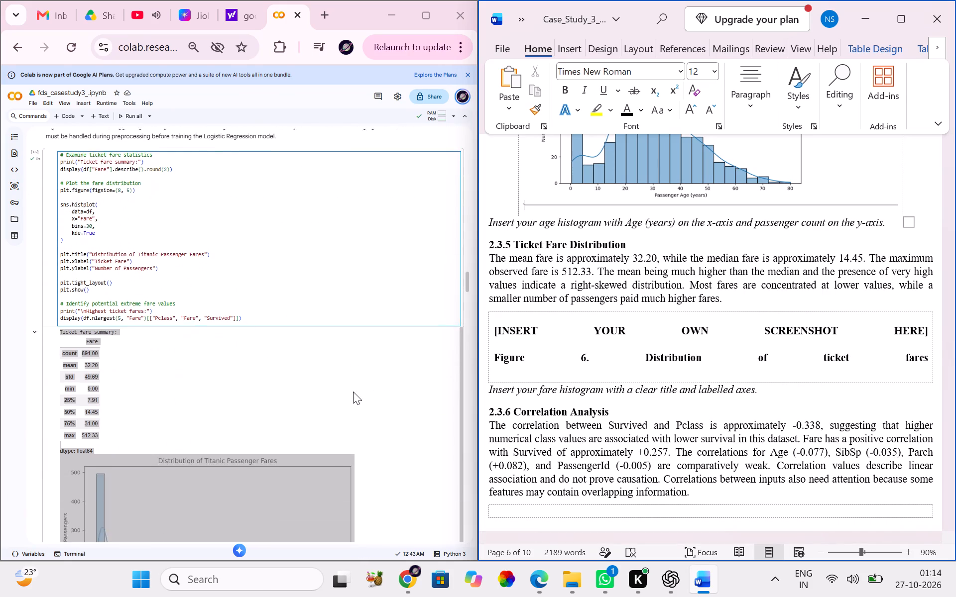
scroll(353, 392, "down", 2)
scroll(353, 392, "up", 2)
scroll(353, 392, "down", 1)
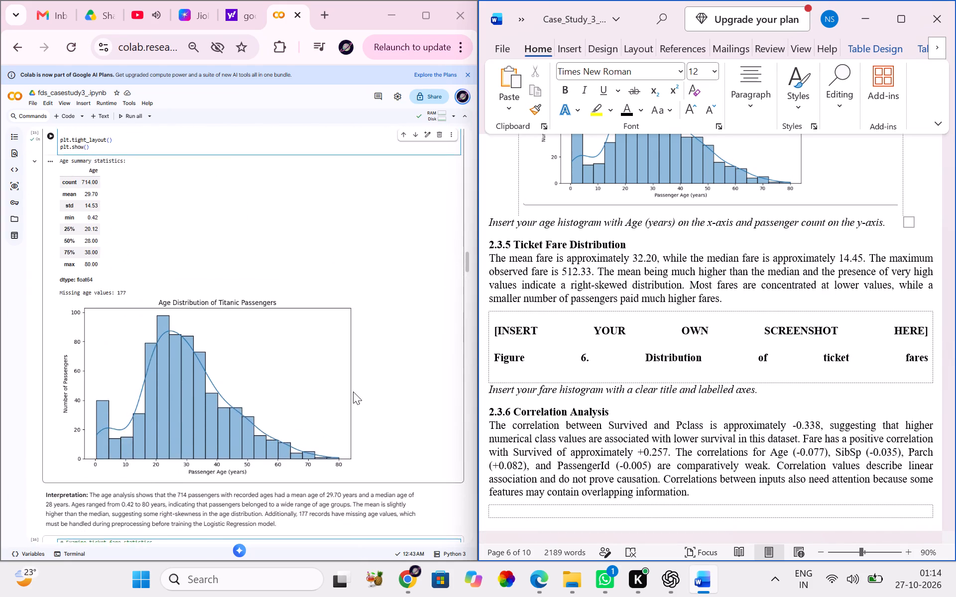
scroll(353, 392, "down", 1)
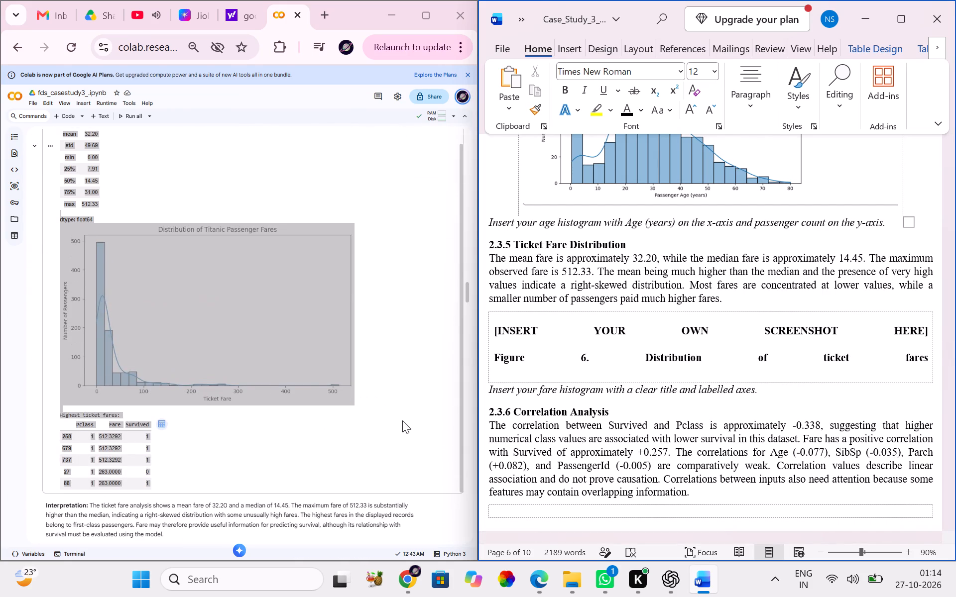
left_click(402, 420)
scroll(402, 420, "up", 2)
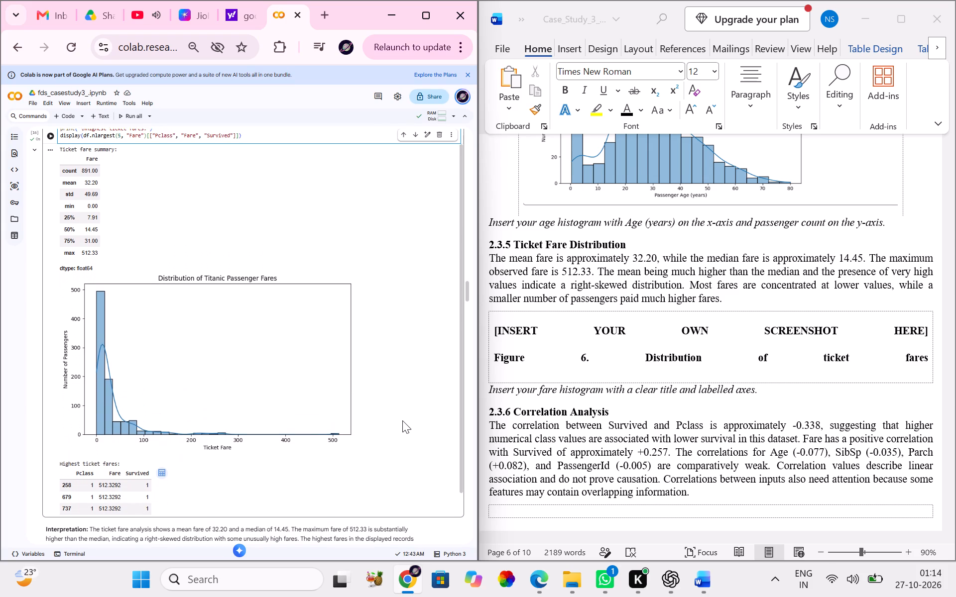
key("shift+super+s")
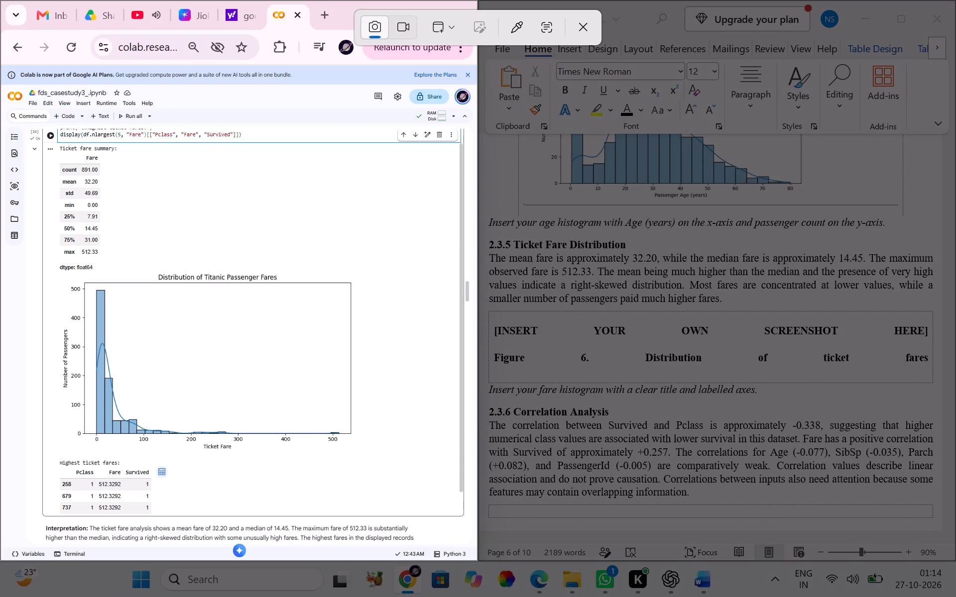
left_click(273, 354)
Replace the Figure 6 ticket fares placeholder text in section 2.3.5 with the captured Colab screenshot.
scroll(580, 410, "down", 1)
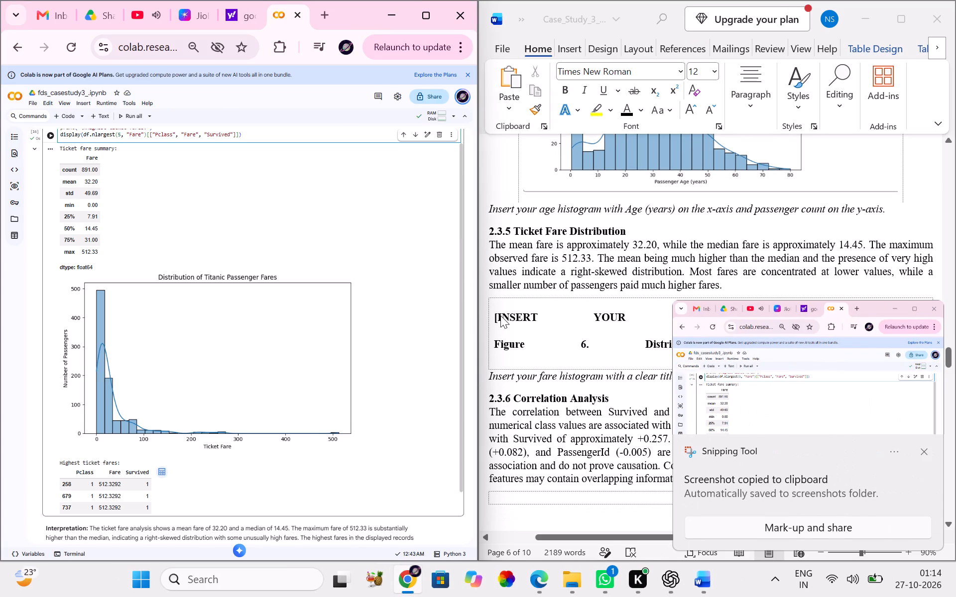
left_click(500, 315)
left_click(499, 307)
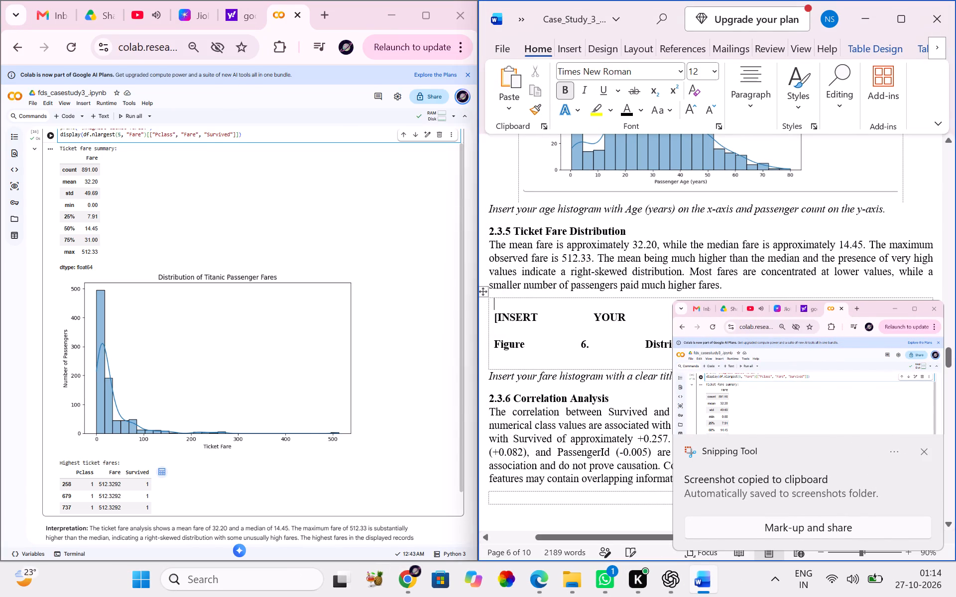
left_click(486, 297)
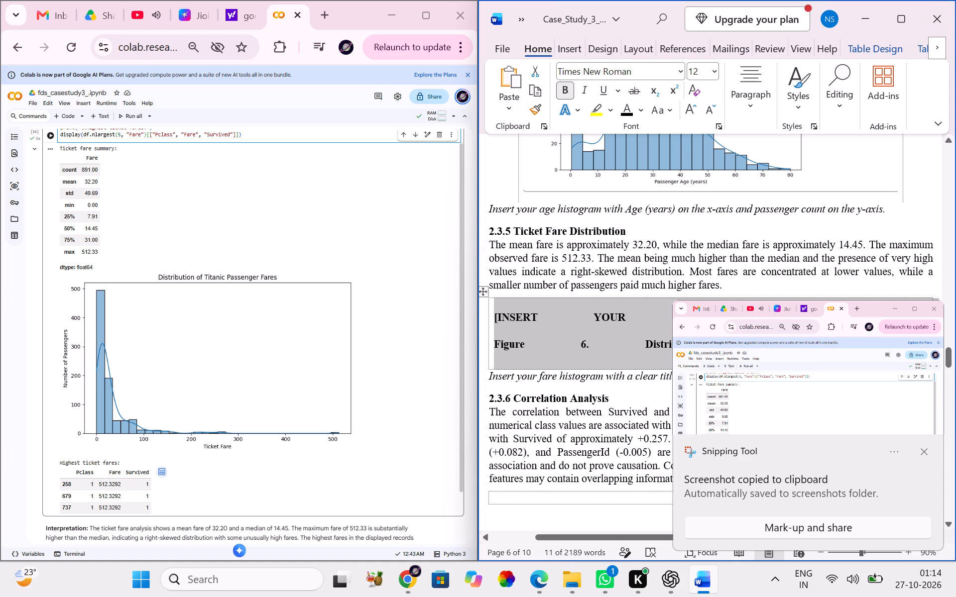
key("ctrl+v")
Crop the pasted Colab screenshot in section 2.3.5 to the ticket fare summary, fare histogram and highest-fare rows, removing browser and notebook surroundings.
scroll(614, 294, "down", 1)
right_click(614, 294)
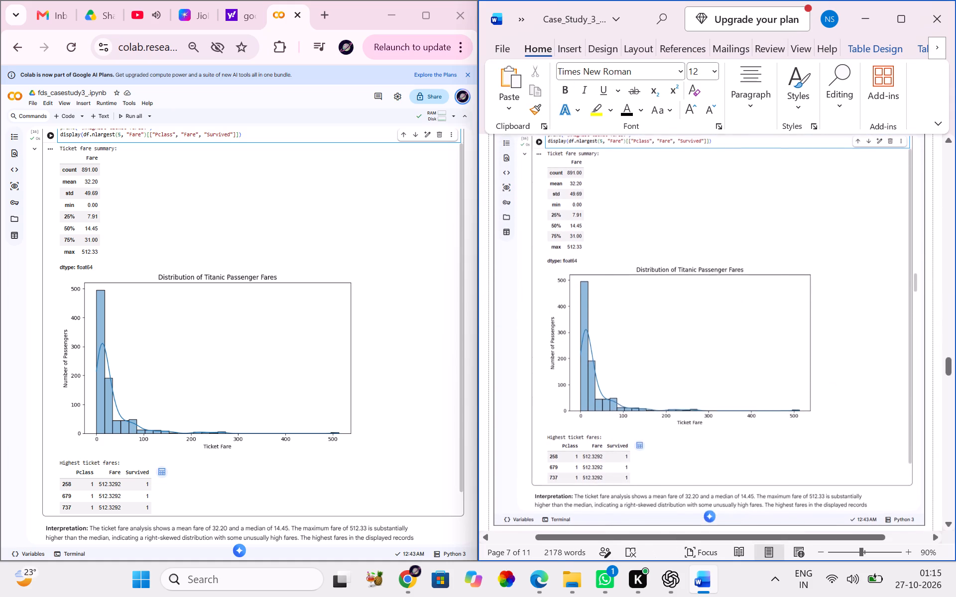
left_click(654, 109)
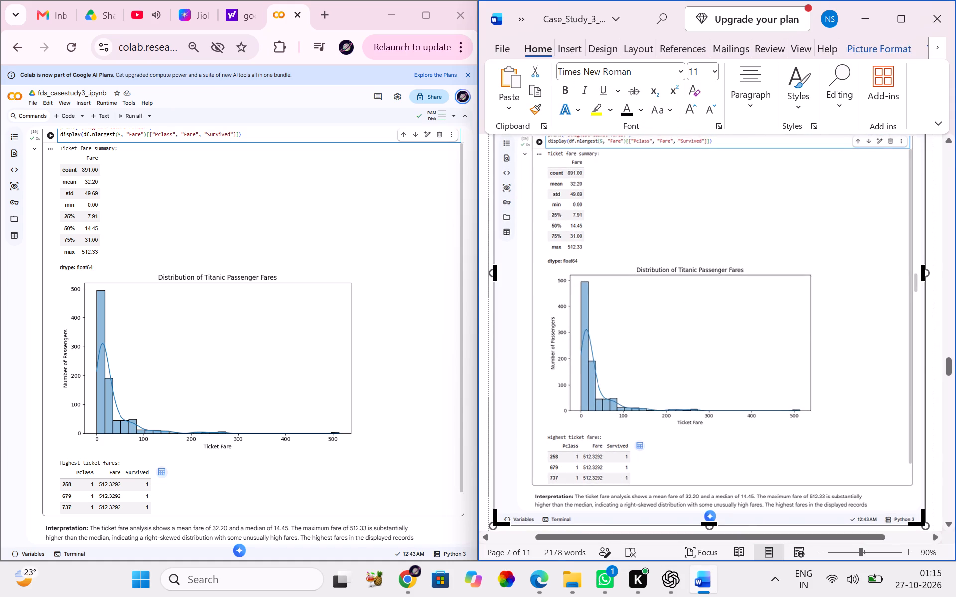
scroll(658, 189, "up", 1)
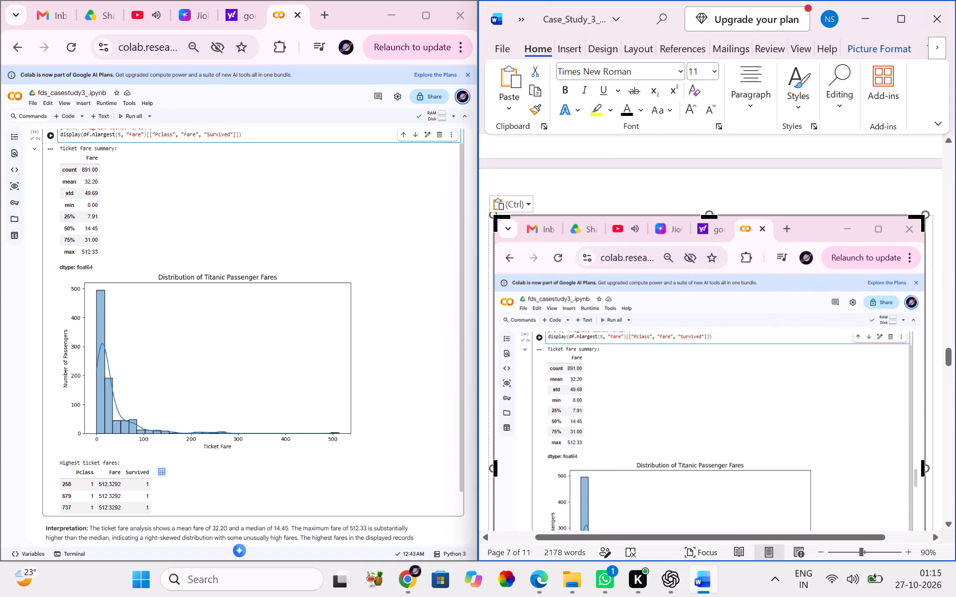
left_click_drag(710, 217, 704, 338)
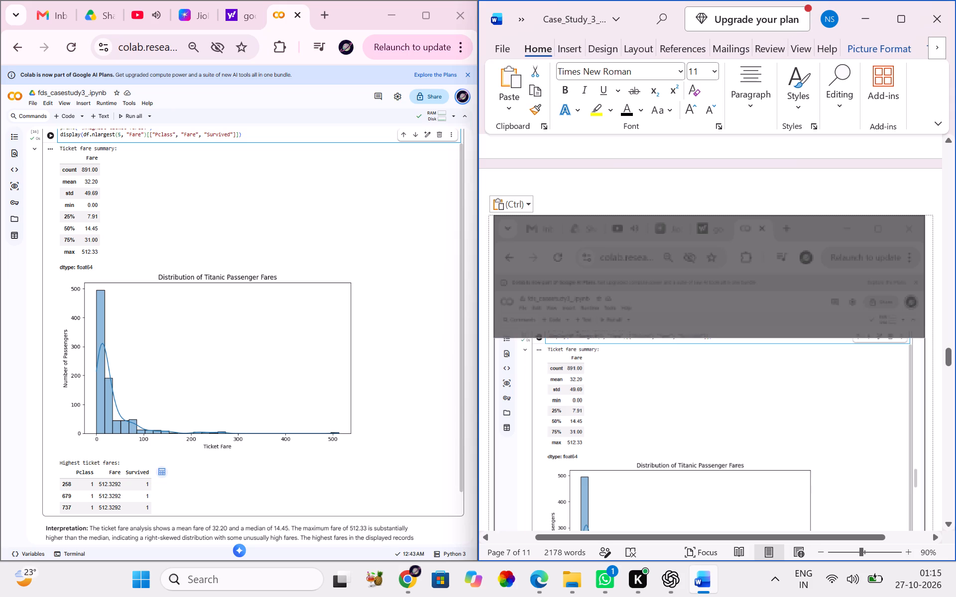
left_click_drag(704, 338, 705, 342)
scroll(705, 342, "down", 1)
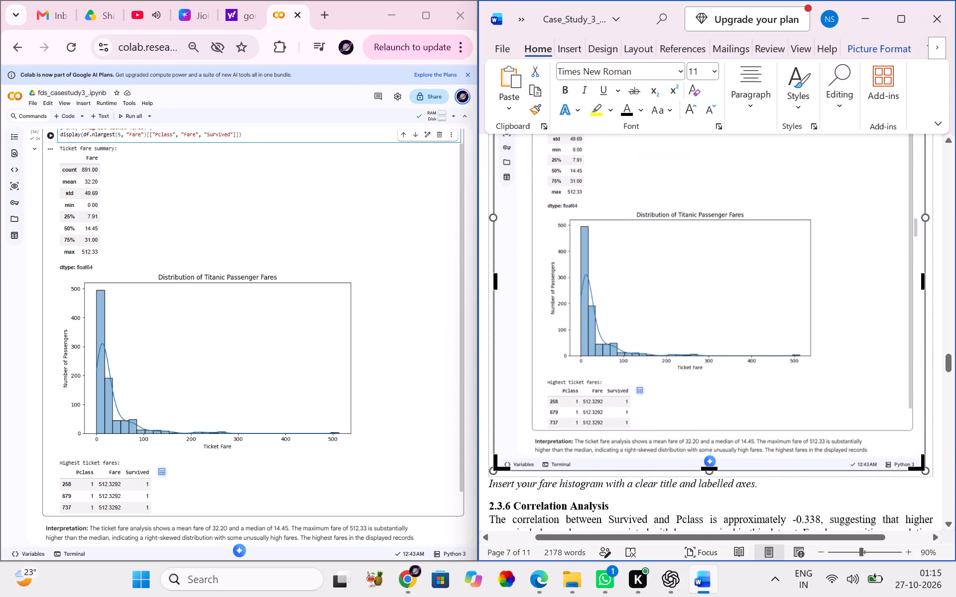
left_click(492, 279)
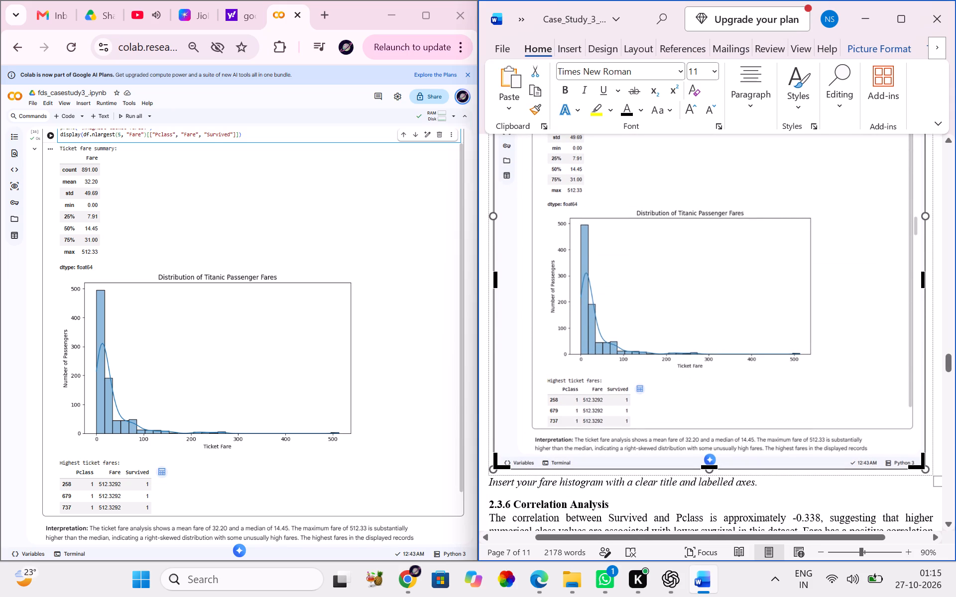
left_click_drag(493, 279, 529, 279)
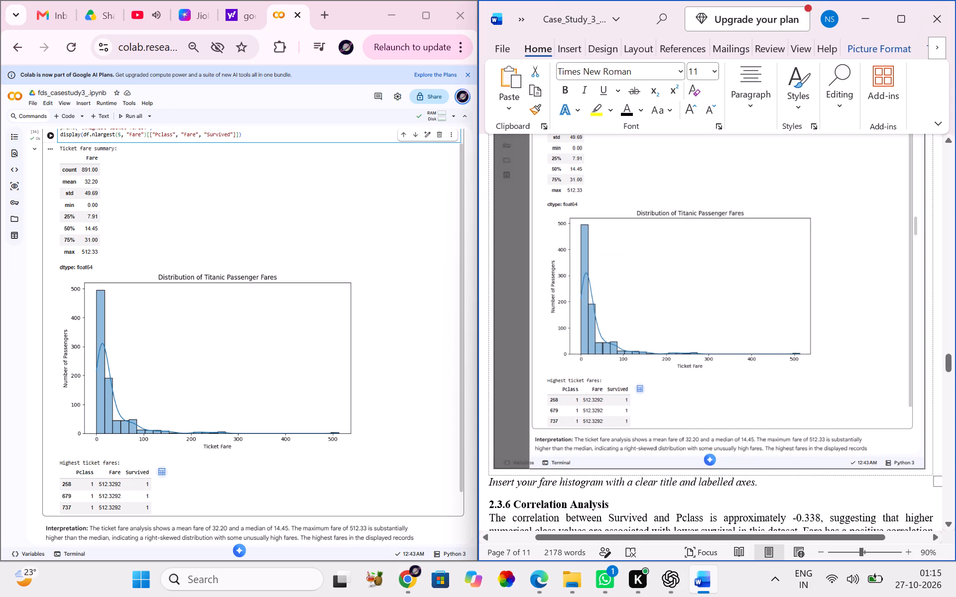
left_click_drag(529, 279, 531, 279)
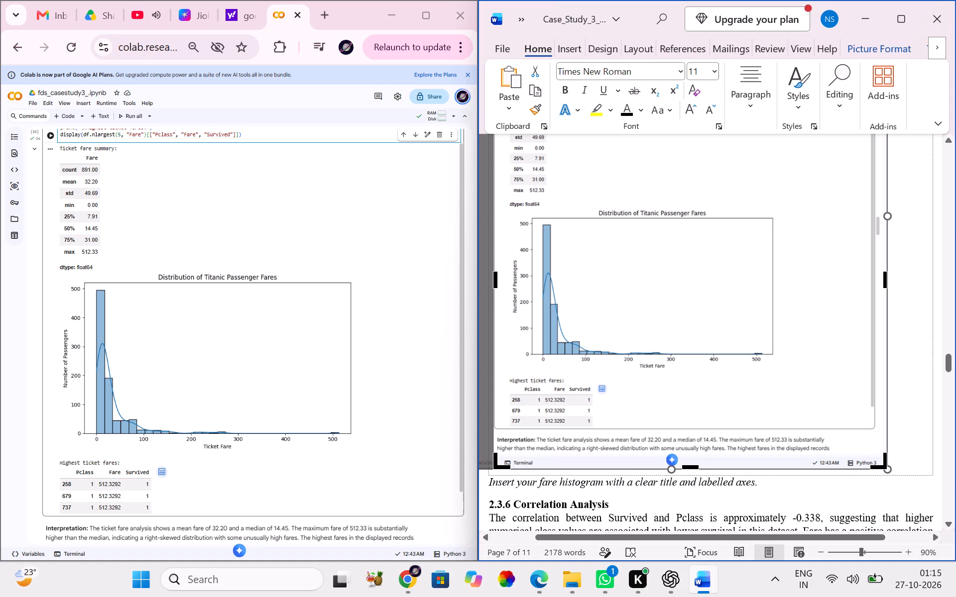
left_click_drag(695, 468, 685, 427)
left_click_drag(885, 257, 875, 260)
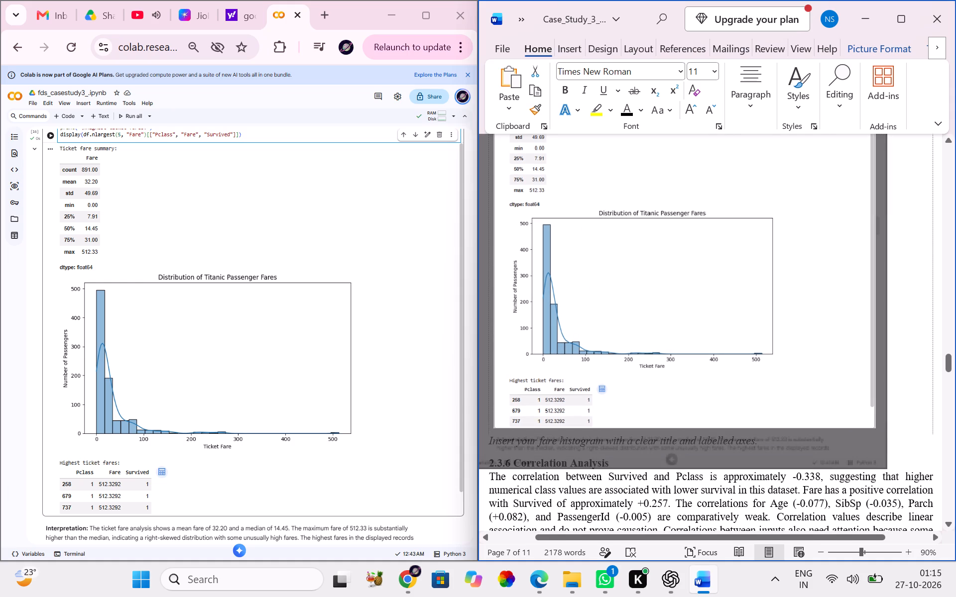
left_click_drag(875, 260, 870, 261)
left_click(925, 299)
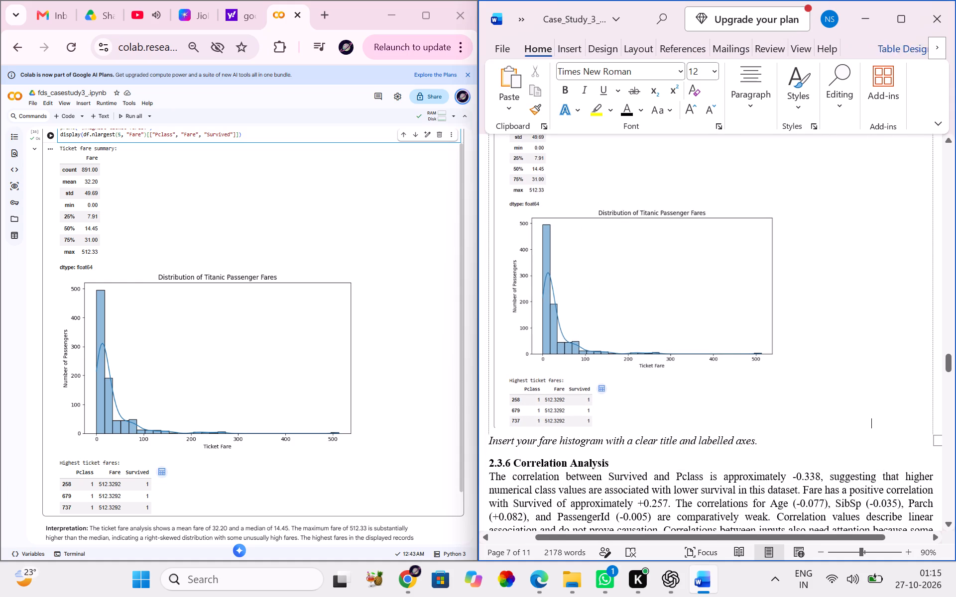
Narrow the table frame around the cropped ticket fare picture and shrink the picture proportionally to about 80% of its size.
left_click(734, 339)
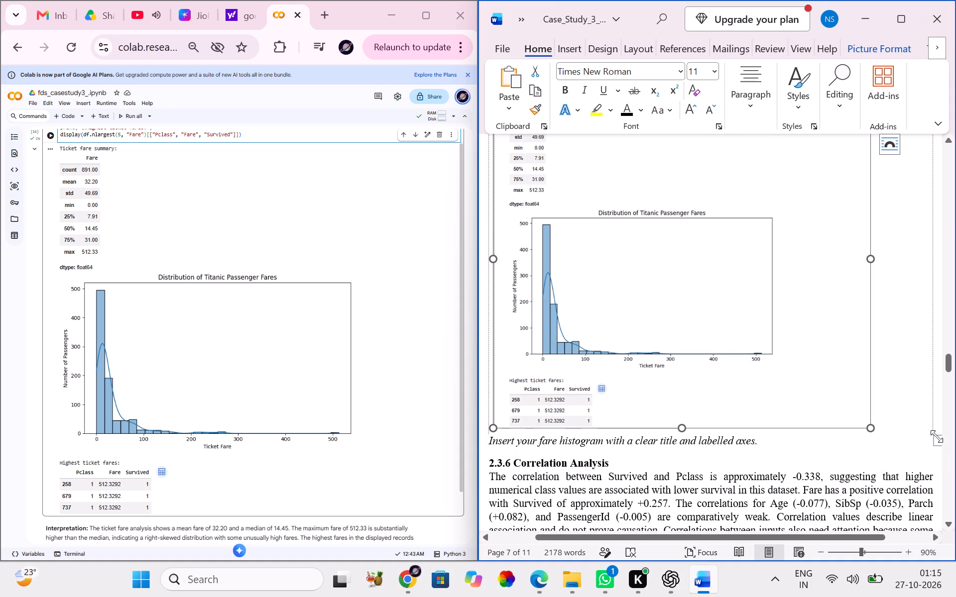
left_click_drag(937, 436, 832, 359)
left_click(799, 359)
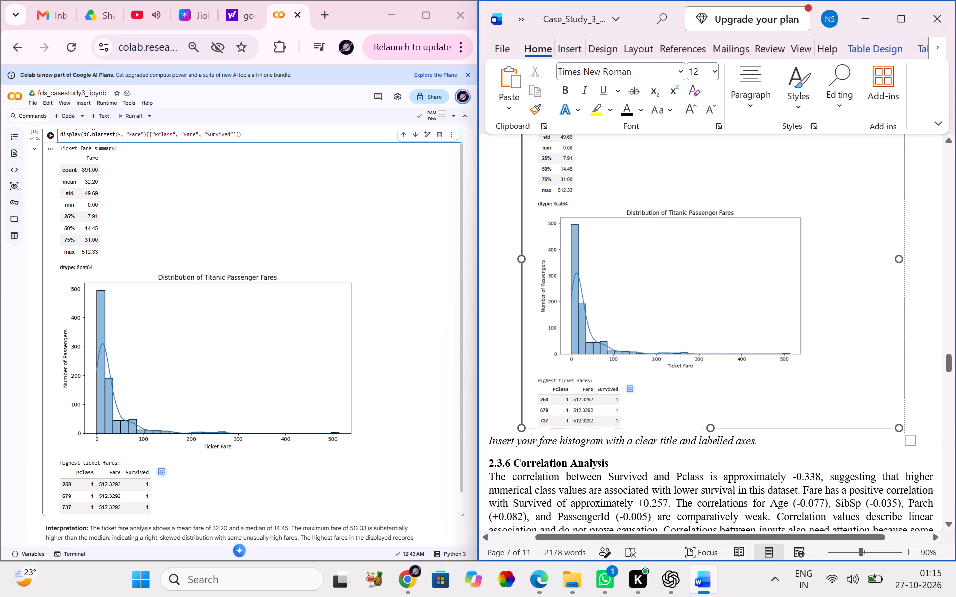
left_click_drag(900, 427, 825, 343)
Shrink the age histogram picture in section 2.3.4 proportionally by about a tenth and tighten its table frame to fit.
scroll(825, 356, "up", 4)
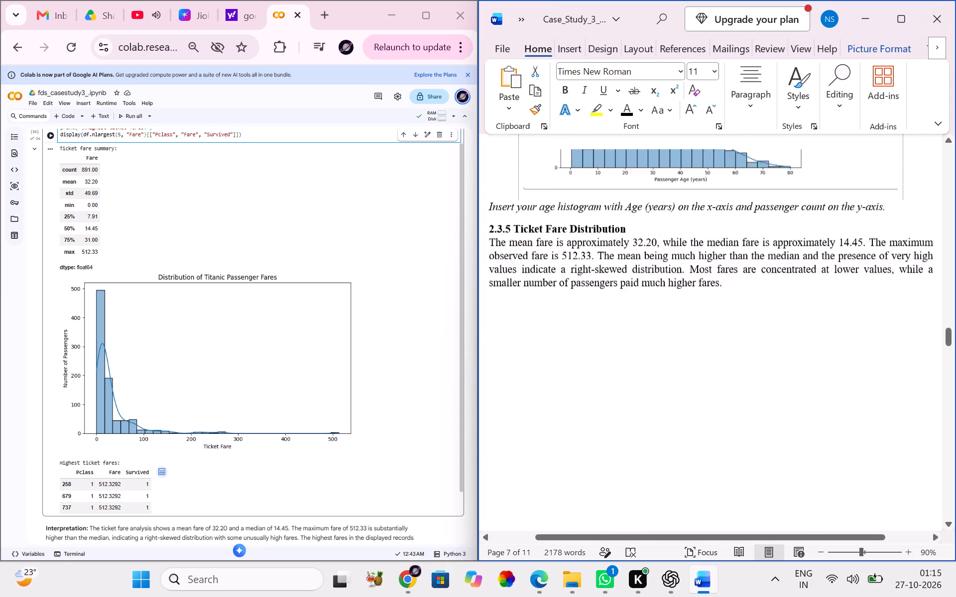
scroll(825, 356, "up", 3)
left_click(825, 356)
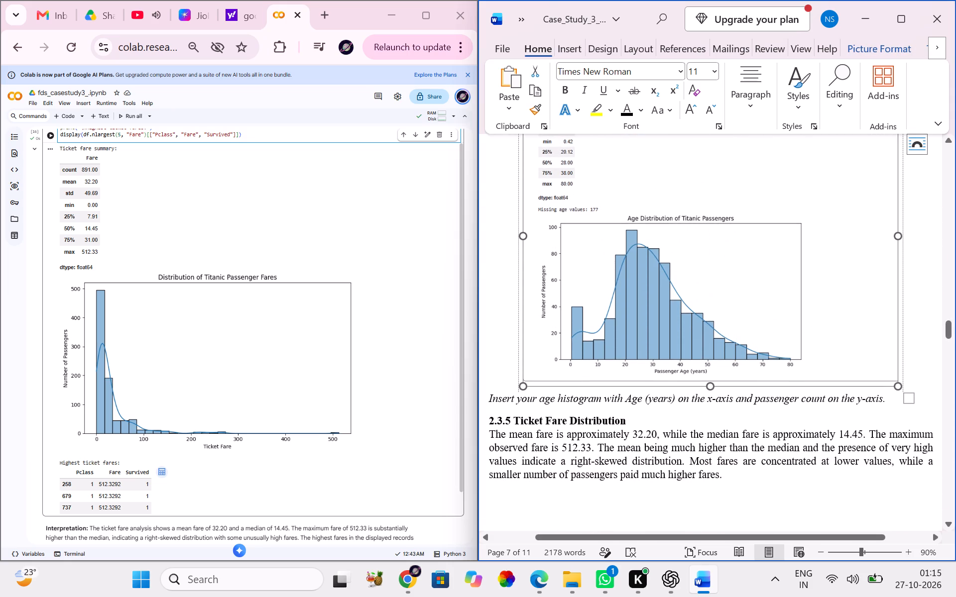
left_click_drag(900, 390, 845, 354)
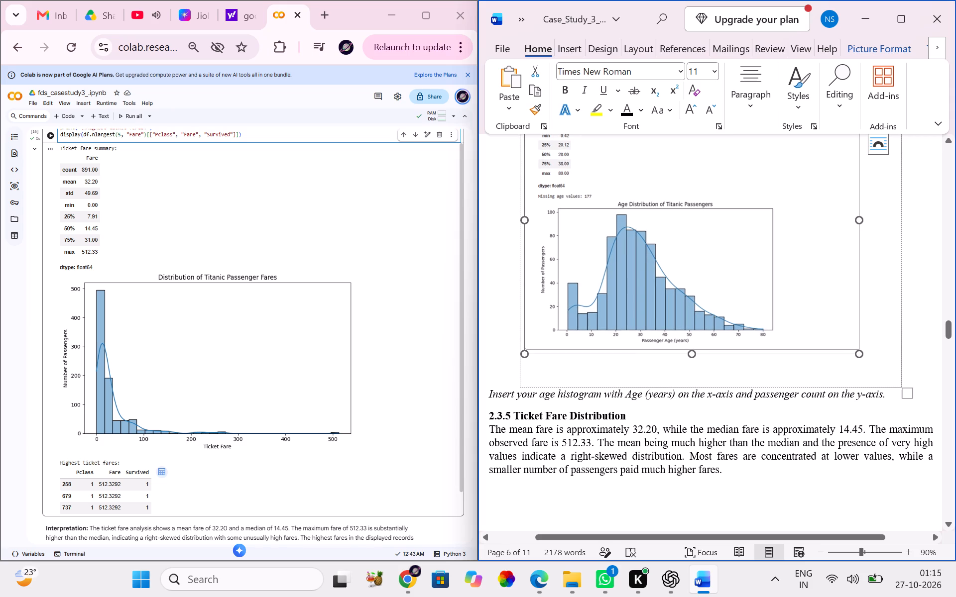
left_click_drag(911, 395, 843, 342)
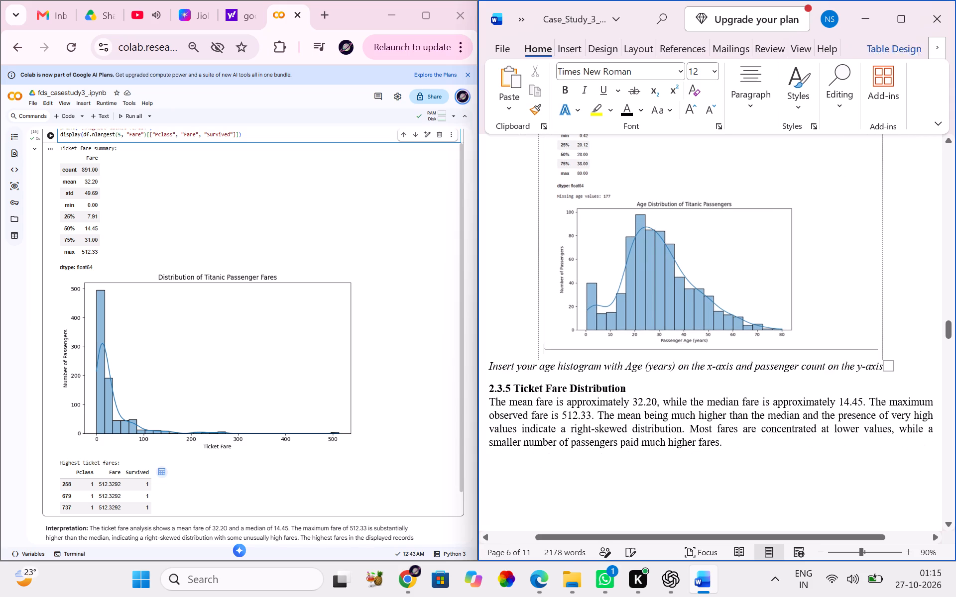
Delete the italic instruction line about inserting the age histogram, just above heading 2.3.5.
left_click_drag(903, 377, 534, 381)
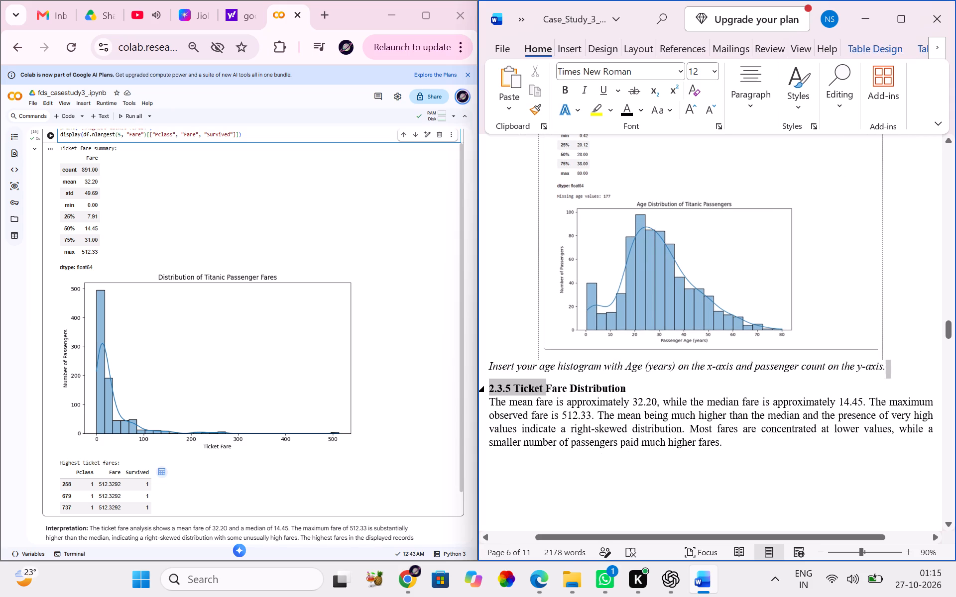
left_click_drag(534, 381, 499, 368)
key("BackSpace")
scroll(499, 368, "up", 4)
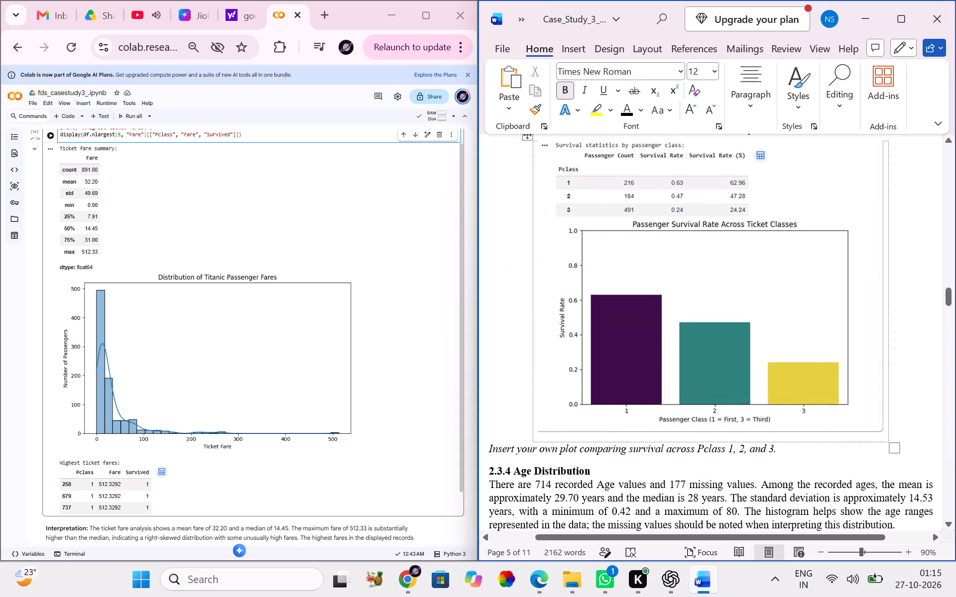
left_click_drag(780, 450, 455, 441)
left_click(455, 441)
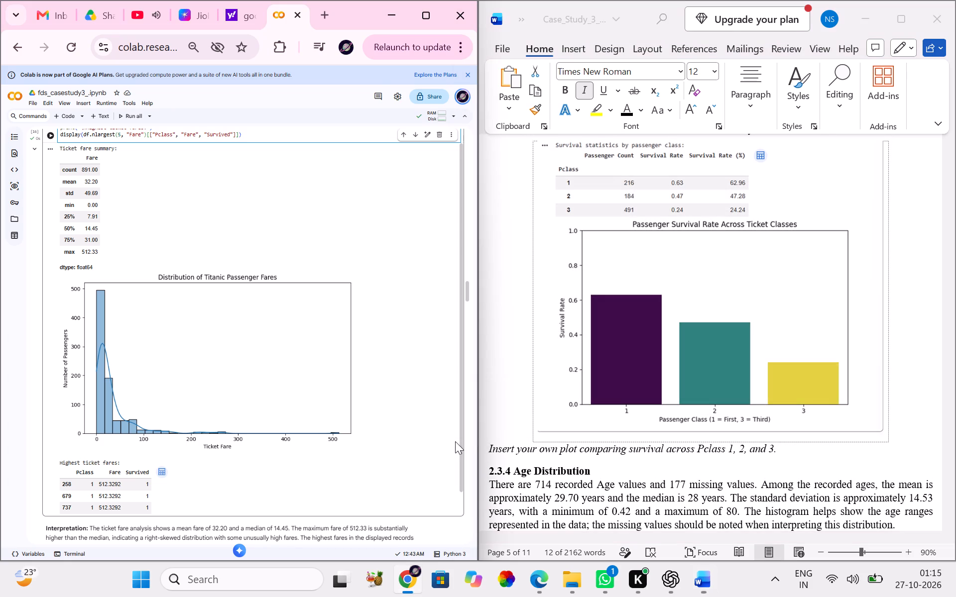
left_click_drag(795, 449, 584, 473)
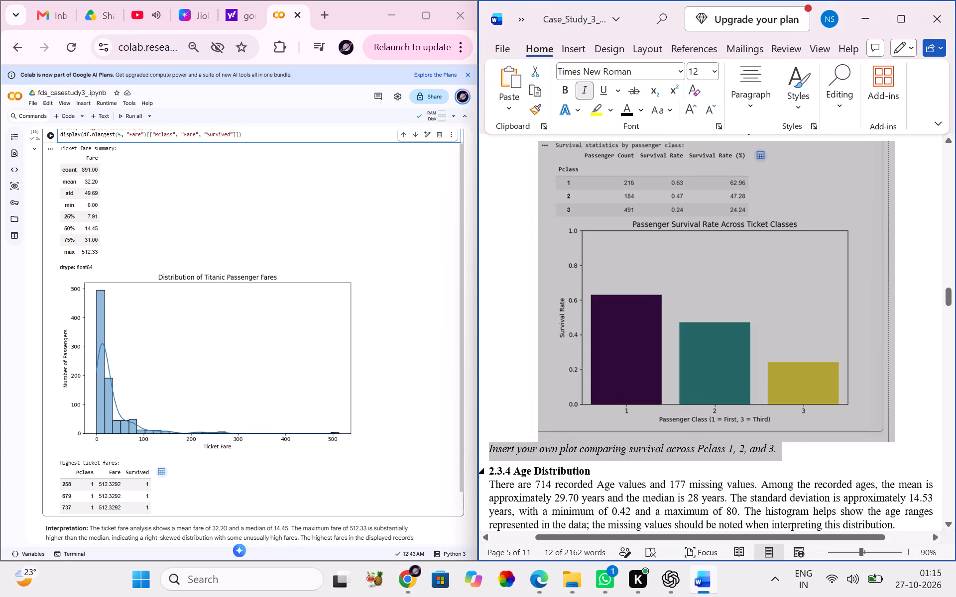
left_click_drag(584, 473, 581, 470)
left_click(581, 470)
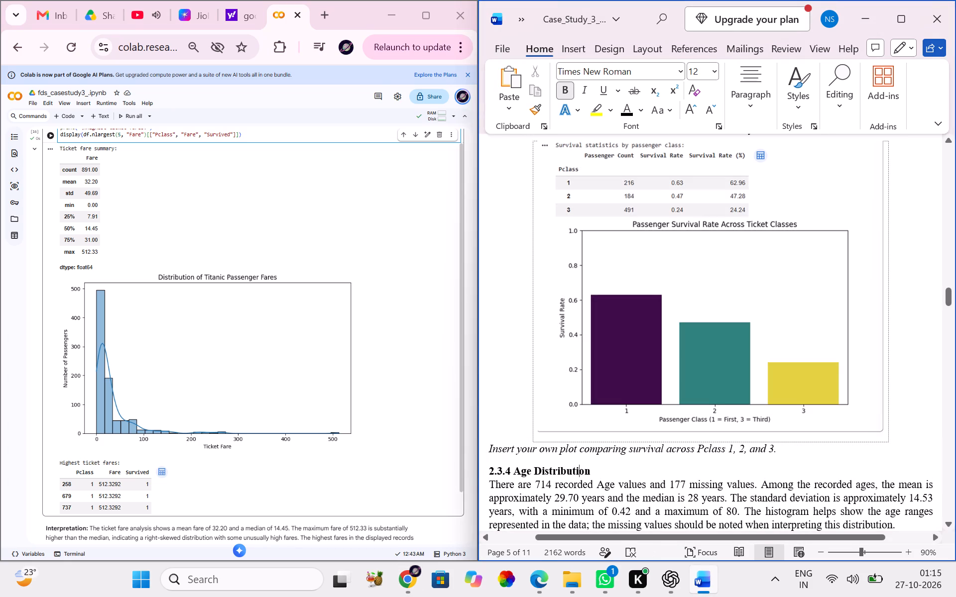
Delete the italic line "Insert your own plot comparing survival across Pclass 1, 2, and 3." and its leftover empty paragraph above heading 2.3.4.
left_click(774, 448)
key("BackSpace")
key("BackSpace")
key("BackSpace")
key("BackSpace")
key("BackSpace")
key("BackSpace")
key("BackSpace")
key("BackSpace")
key("BackSpace")
key("BackSpace")
key("BackSpace")
key("BackSpace")
key("BackSpace")
key("BackSpace")
key("BackSpace")
key("BackSpace")
key("BackSpace")
key("BackSpace")
key("BackSpace")
key("BackSpace")
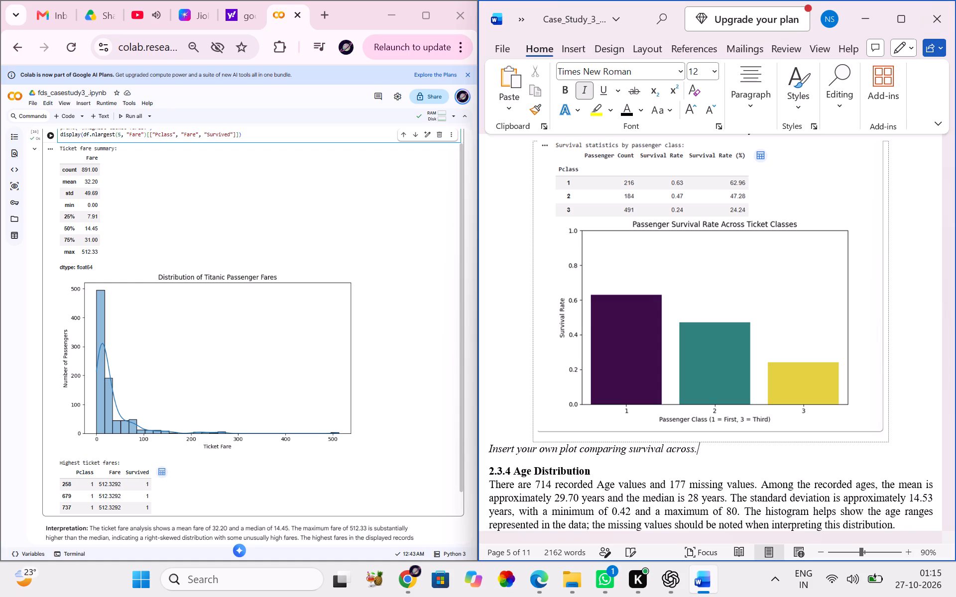
key("BackSpace")
key("BackSpace")
key("BackSpace")
key("BackSpace")
key("BackSpace")
key("BackSpace")
key("BackSpace")
key("BackSpace")
key("BackSpace")
key("BackSpace")
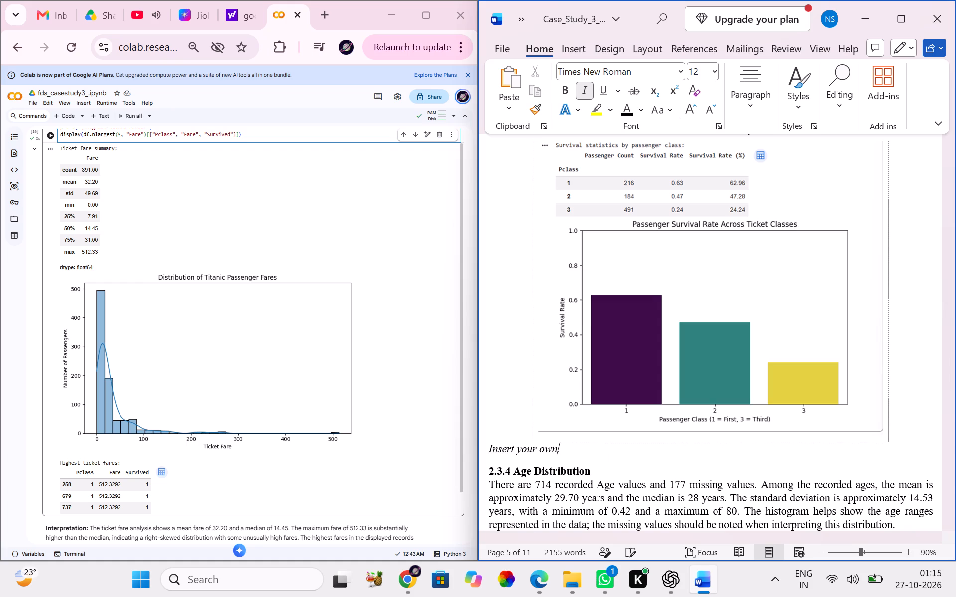
key("BackSpace")
key("BackSpace")
key("BackSpace")
key("BackSpace")
key("BackSpace")
key("BackSpace")
key("BackSpace")
key("BackSpace")
key("BackSpace")
key("BackSpace")
key("BackSpace")
key("BackSpace")
key("BackSpace")
key("BackSpace")
key("BackSpace")
key("BackSpace")
key("BackSpace")
key("BackSpace")
key("Delete")
scroll(774, 448, "up", 2)
key("Delete")
Review sections 2.2 through 2.3.5 of the report, checking figure placement, page breaks and leftover instruction lines.
scroll(774, 448, "up", 2)
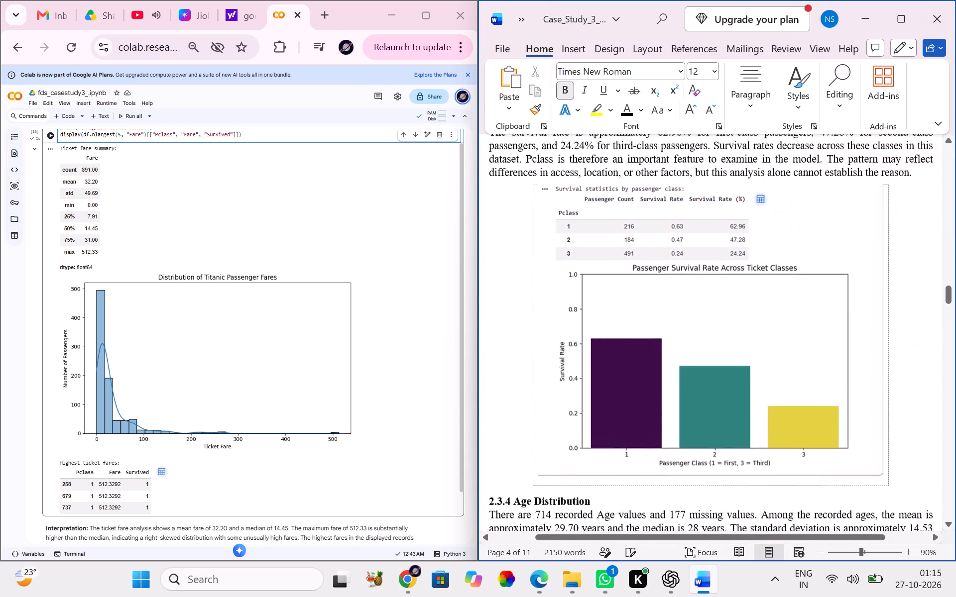
scroll(774, 448, "up", 4)
scroll(774, 448, "down", 1)
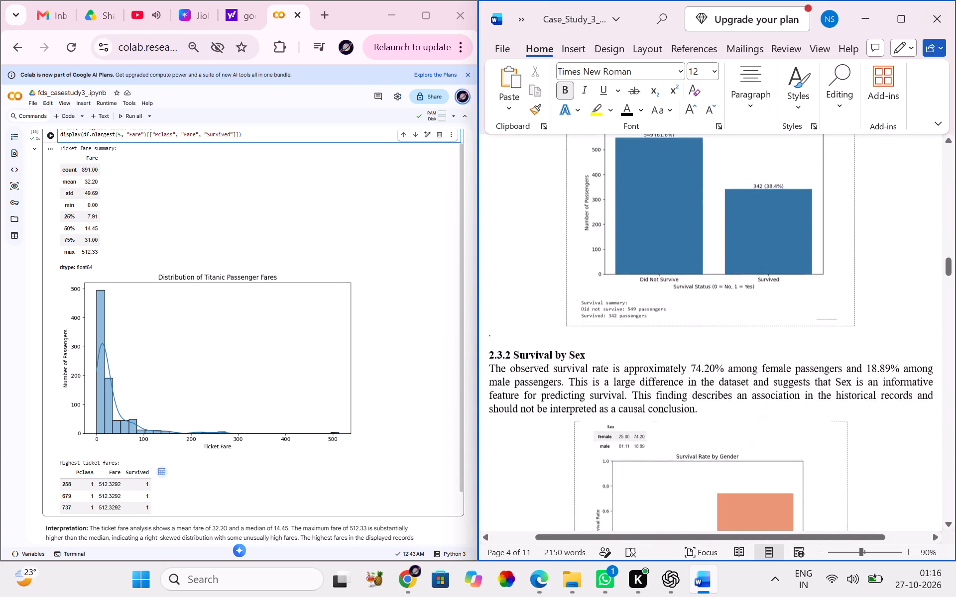
scroll(774, 448, "down", 2)
scroll(774, 448, "up", 3)
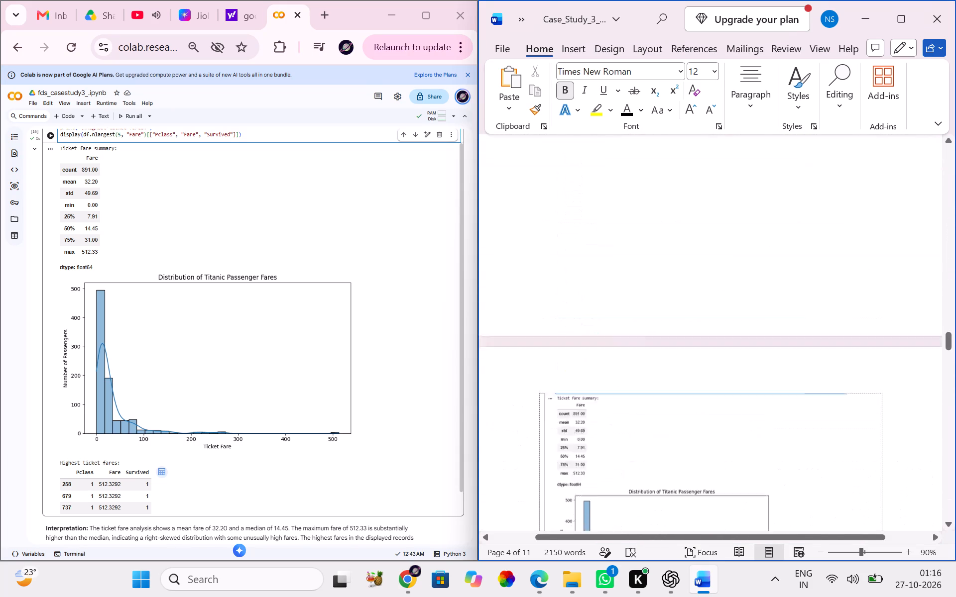
scroll(774, 448, "up", 5)
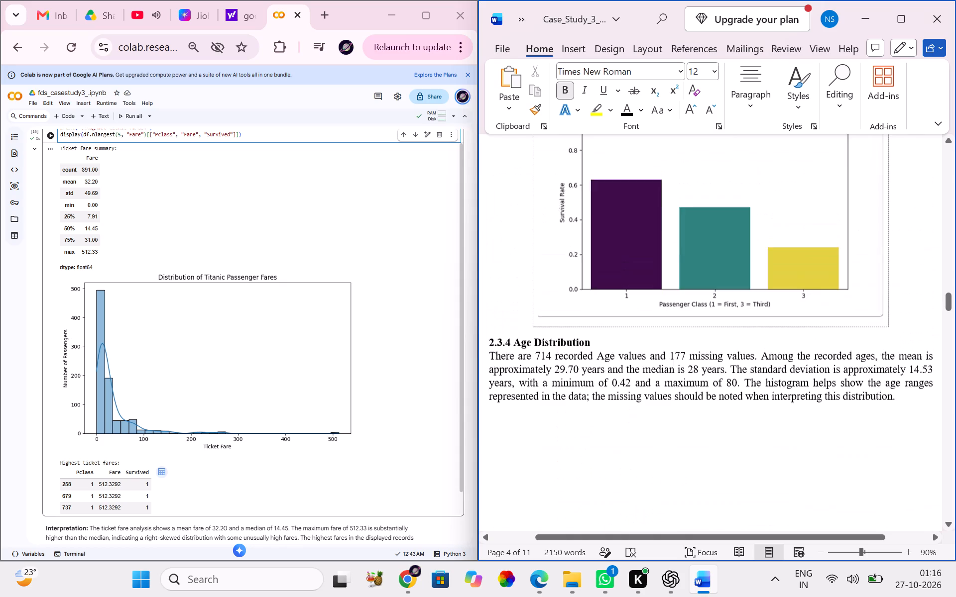
scroll(774, 448, "up", 5)
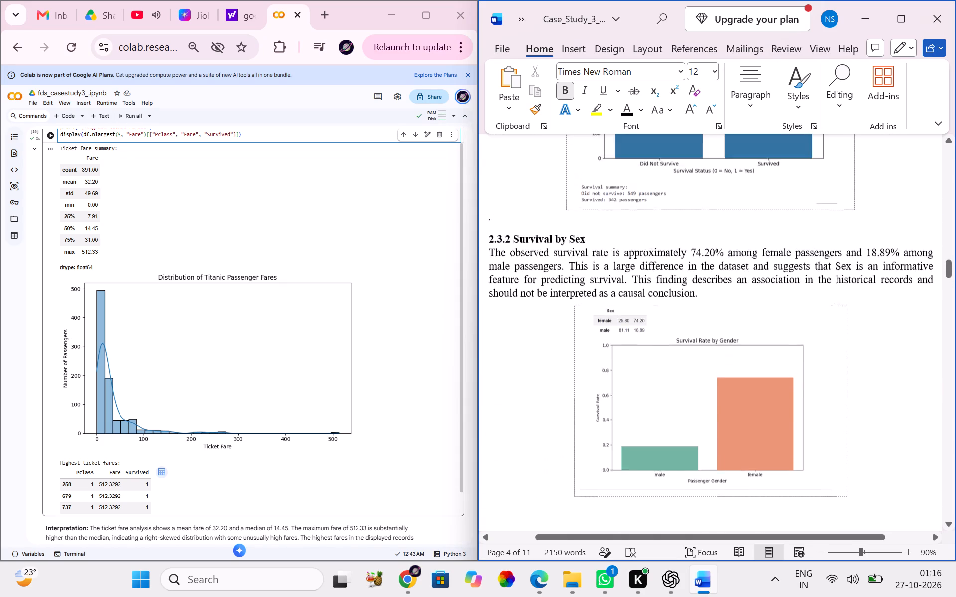
scroll(774, 448, "up", 4)
scroll(774, 448, "down", 2)
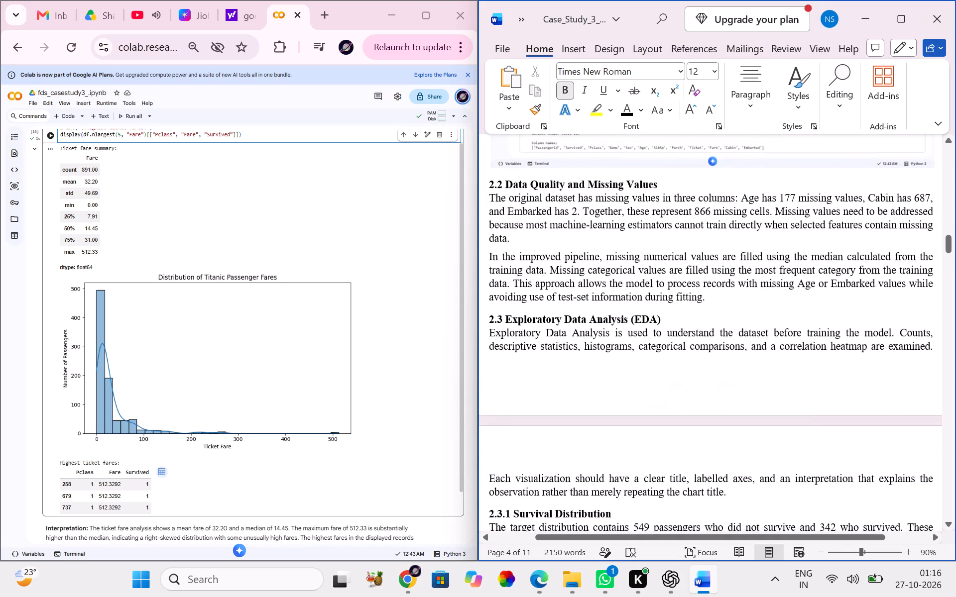
scroll(774, 448, "down", 3)
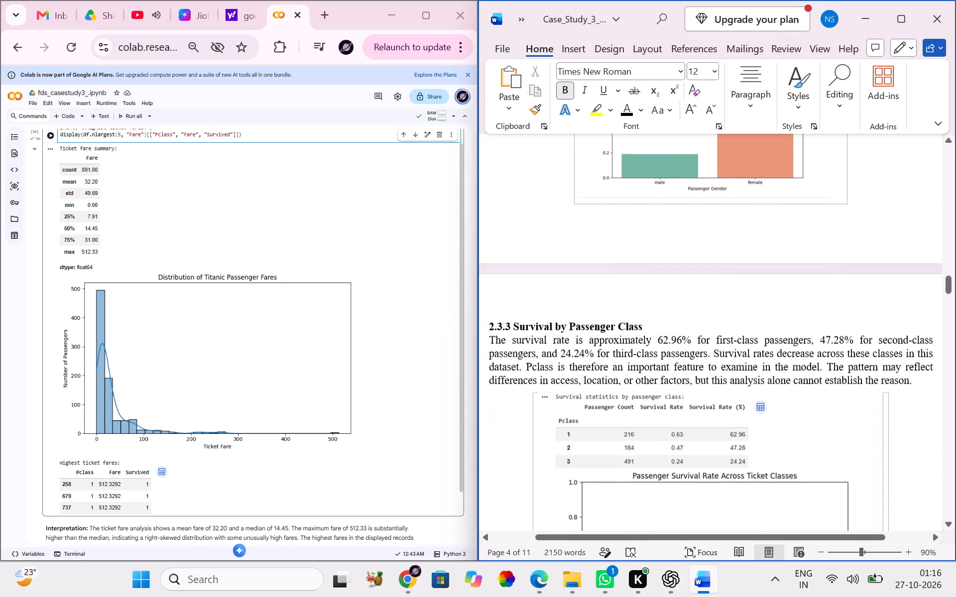
scroll(774, 448, "down", 2)
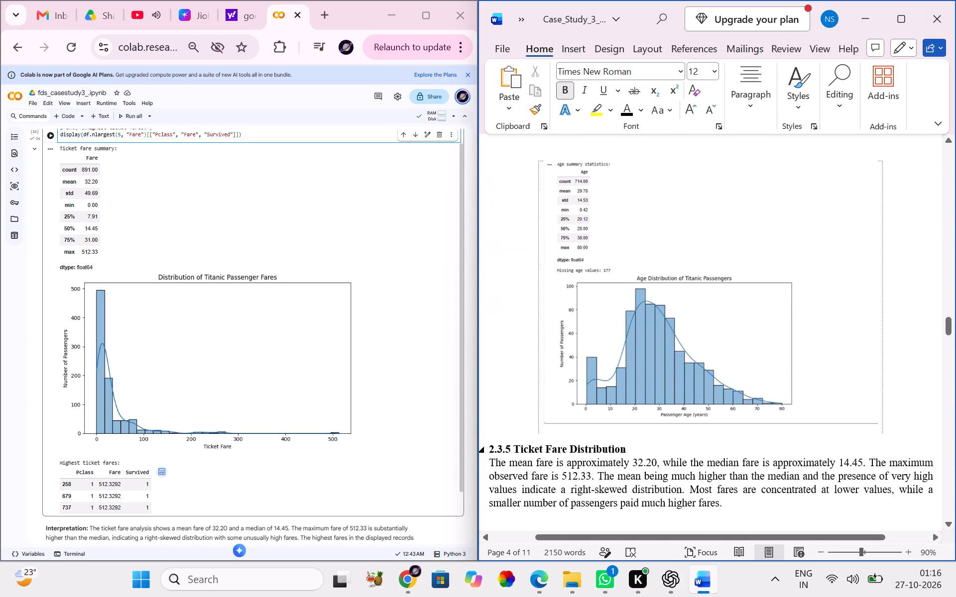
scroll(774, 448, "down", 3)
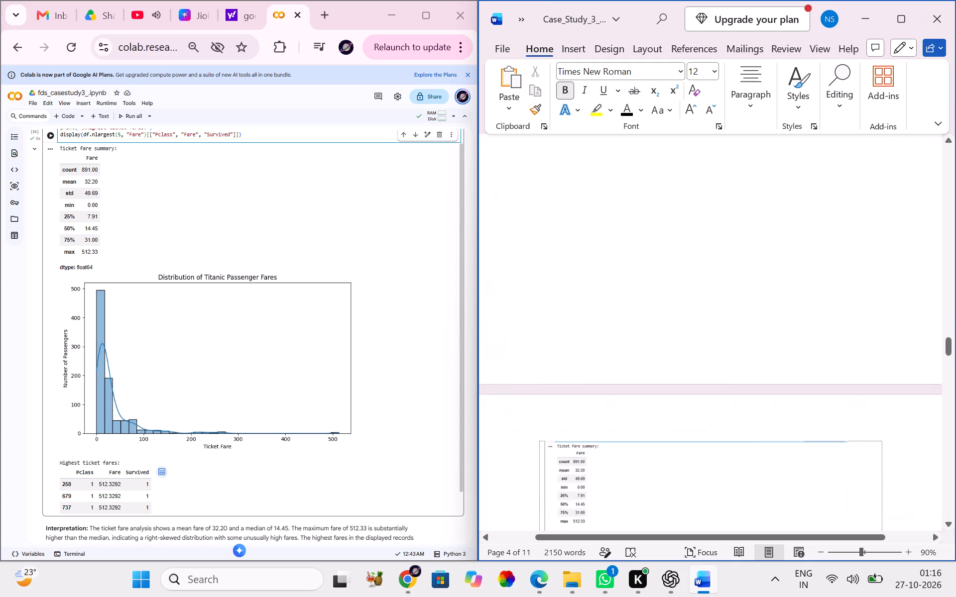
Shrink the fare histogram picture in section 2.3.5 proportionally by about 6% and narrow its table frame to fit.
scroll(774, 448, "down", 2)
left_click(774, 448)
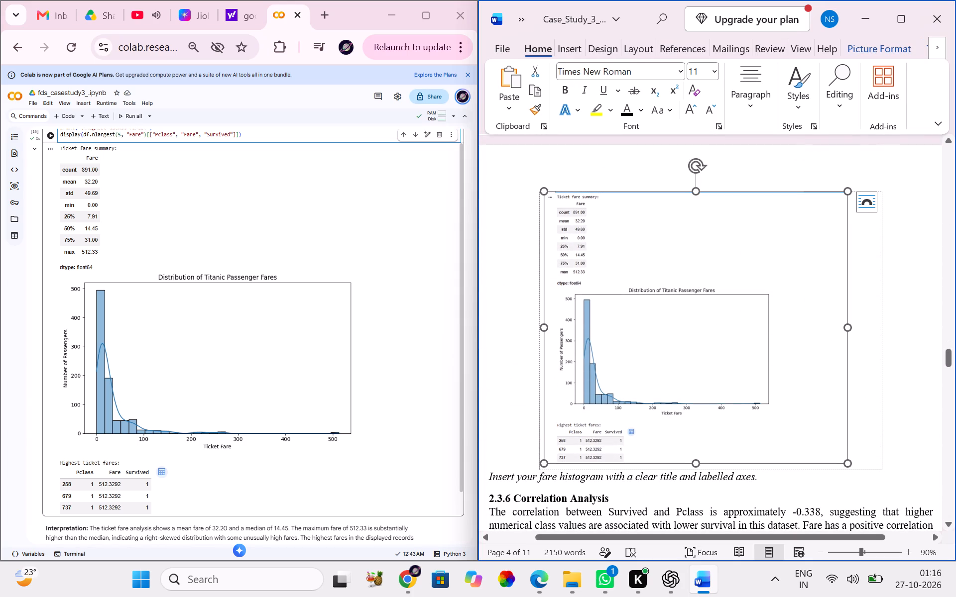
left_click(879, 463)
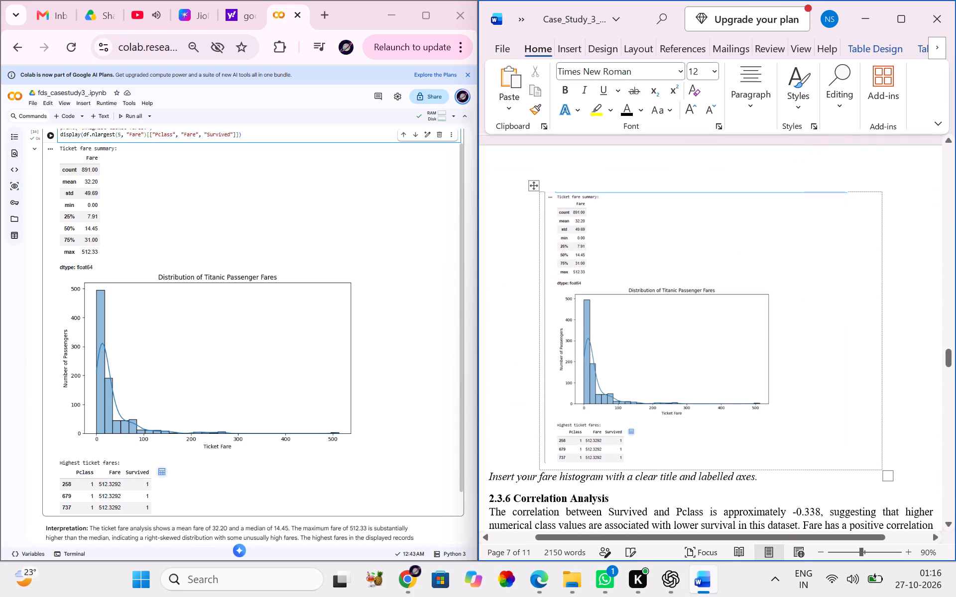
left_click(787, 436)
left_click_drag(852, 462, 831, 440)
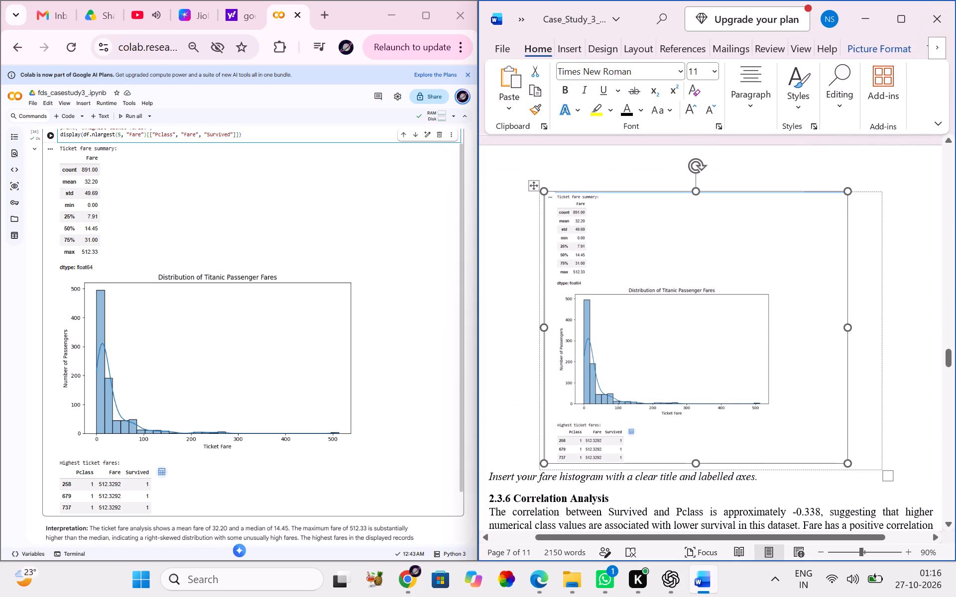
left_click_drag(831, 440, 830, 440)
left_click(856, 441)
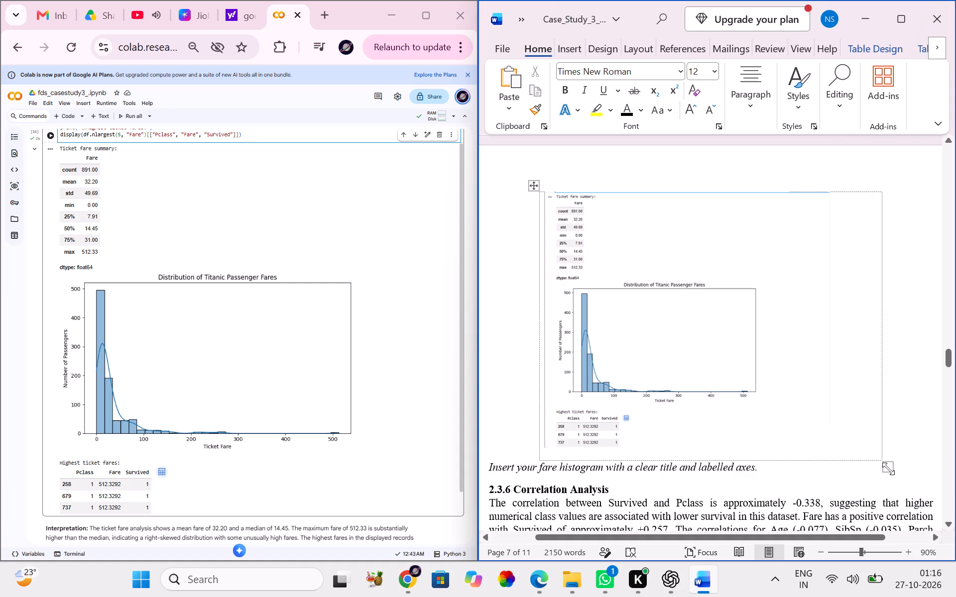
left_click_drag(888, 469, 836, 456)
Shrink the age histogram picture in section 2.3.4 and its frame proportionally by about an eighth.
scroll(836, 456, "up", 4)
scroll(836, 456, "down", 1)
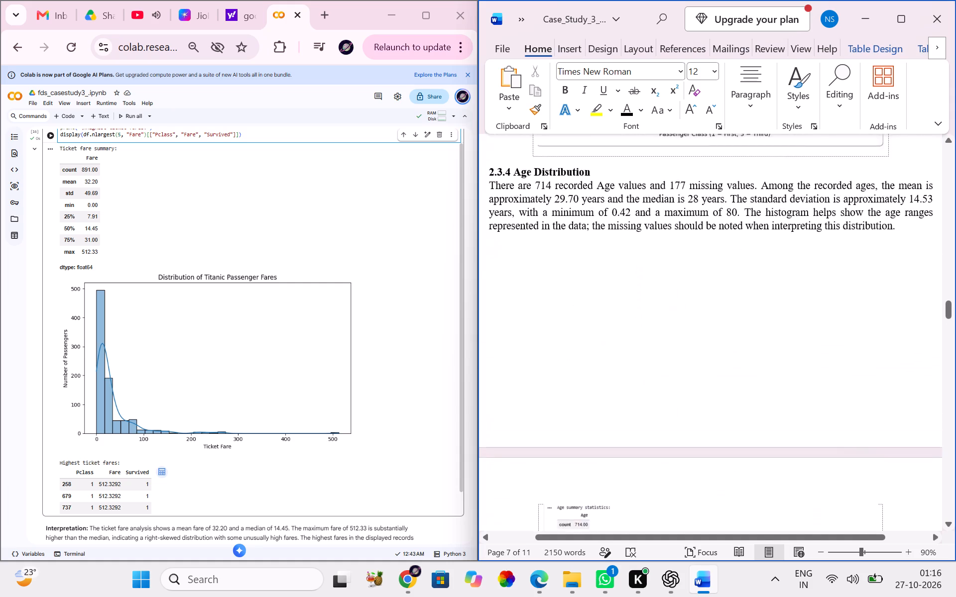
scroll(836, 456, "down", 1)
left_click(809, 451)
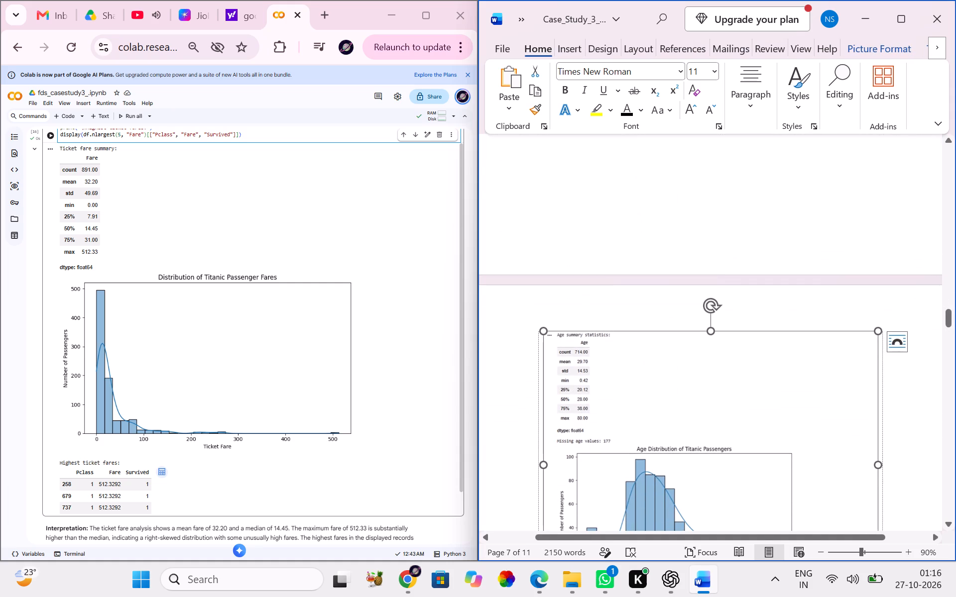
left_click(683, 326)
scroll(683, 326, "down", 2)
left_click(801, 367)
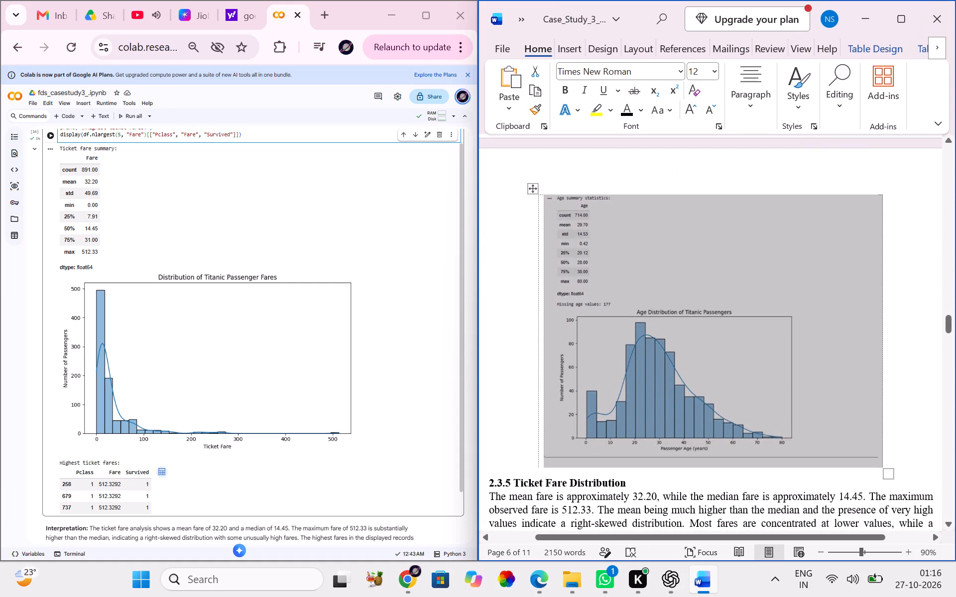
left_click_drag(875, 464, 833, 428)
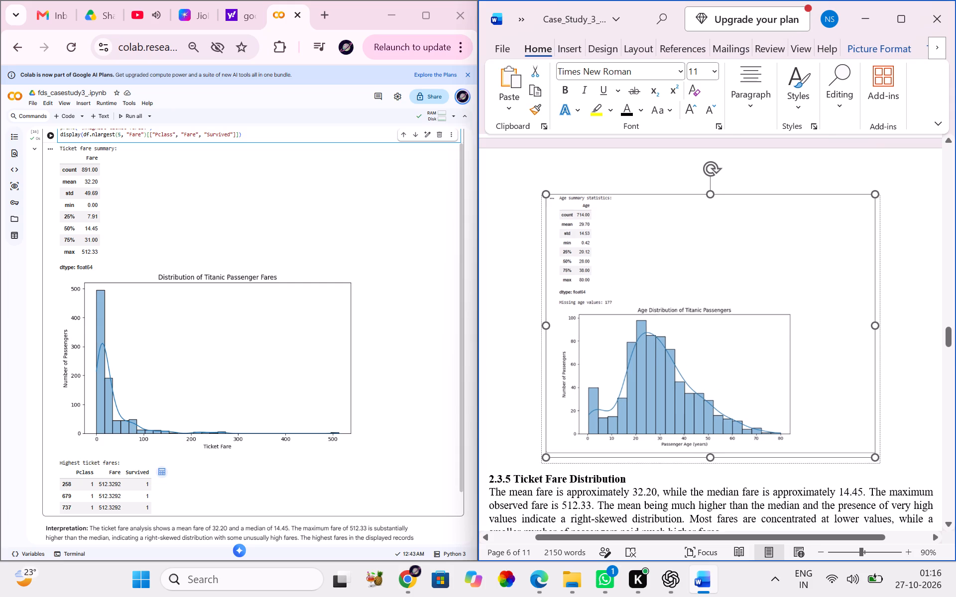
left_click_drag(833, 428, 832, 427)
left_click_drag(879, 454, 836, 423)
Delete the italic line "Insert your fare histogram with a clear title and labelled axes." above heading 2.3.6.
scroll(836, 423, "down", 1)
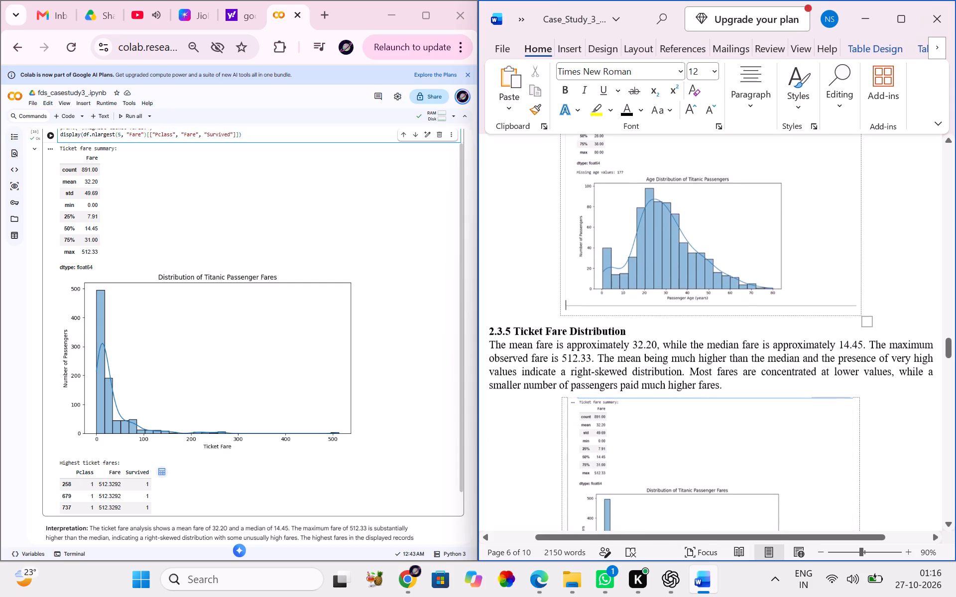
scroll(836, 423, "down", 2)
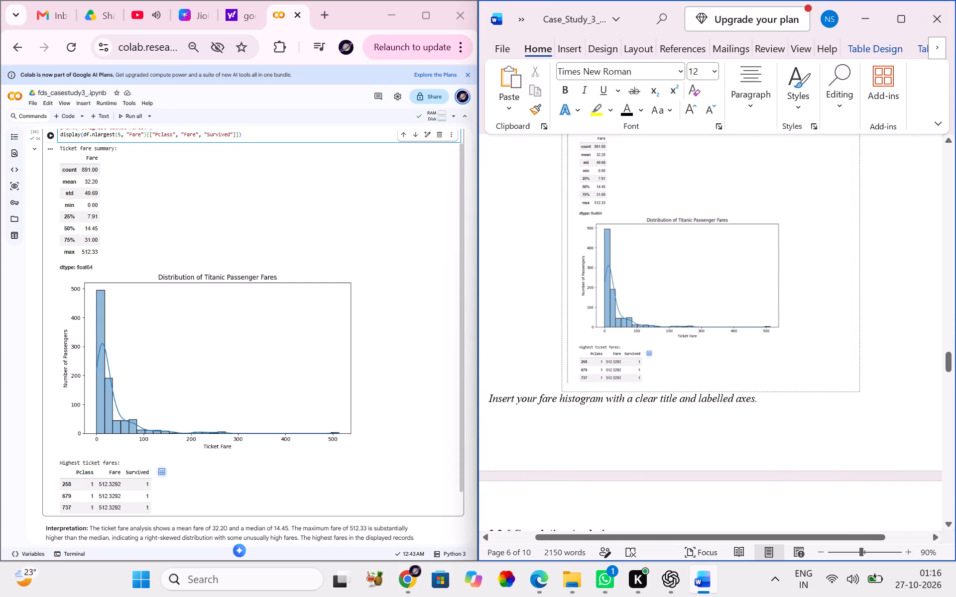
left_click_drag(775, 402, 499, 413)
key("BackSpace")
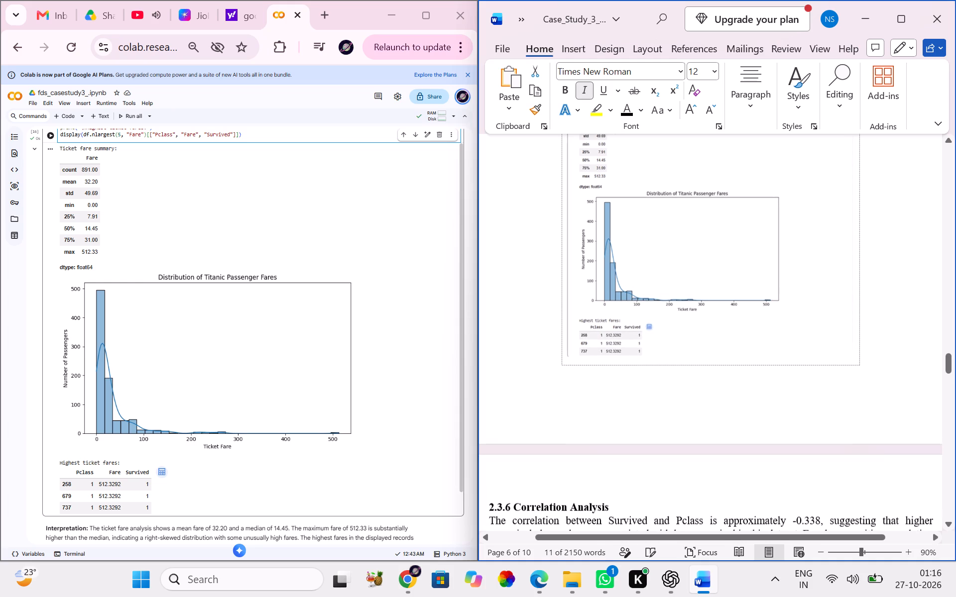
Review the report from section 2.3.6 through section 5 for remaining figure placeholders and instruction lines.
scroll(499, 413, "down", 1)
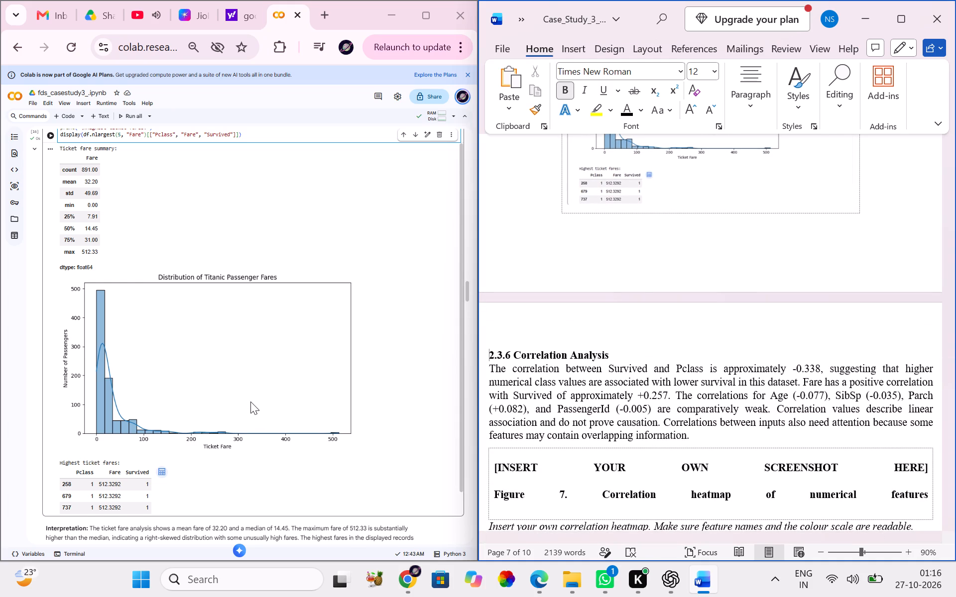
scroll(250, 401, "down", 2)
scroll(645, 380, "down", 4)
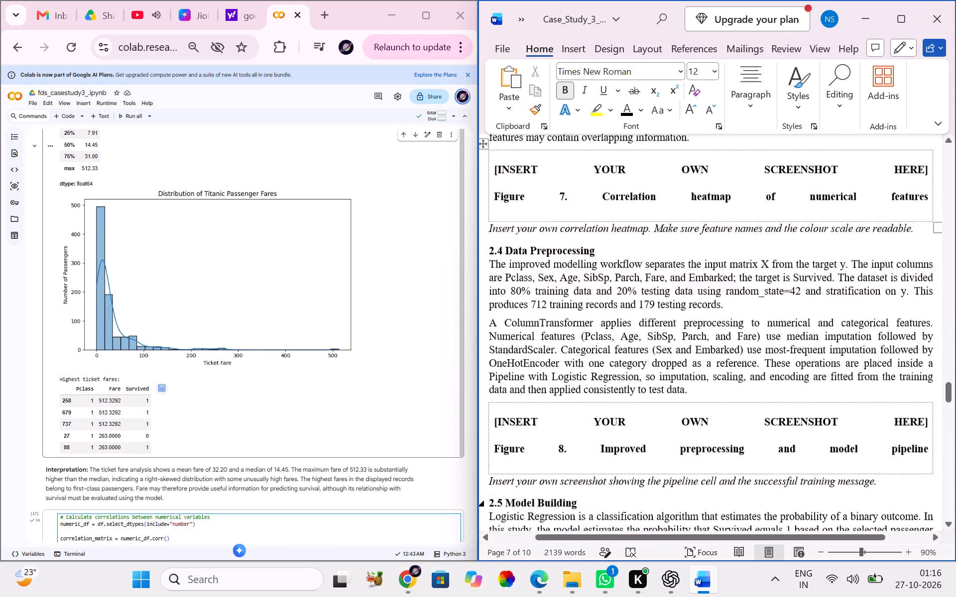
scroll(645, 380, "down", 13)
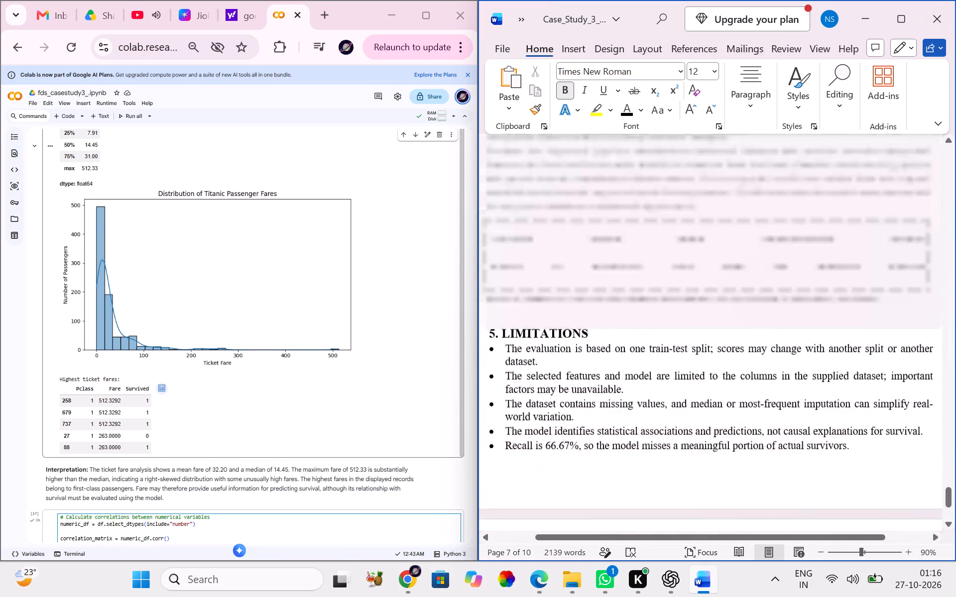
scroll(645, 380, "down", 4)
scroll(645, 380, "up", 4)
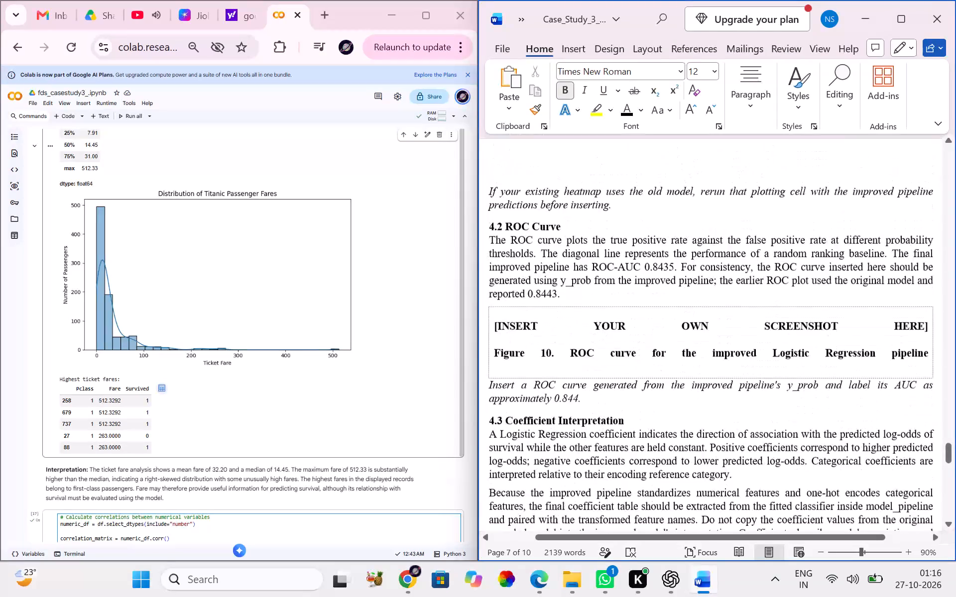
scroll(645, 380, "up", 4)
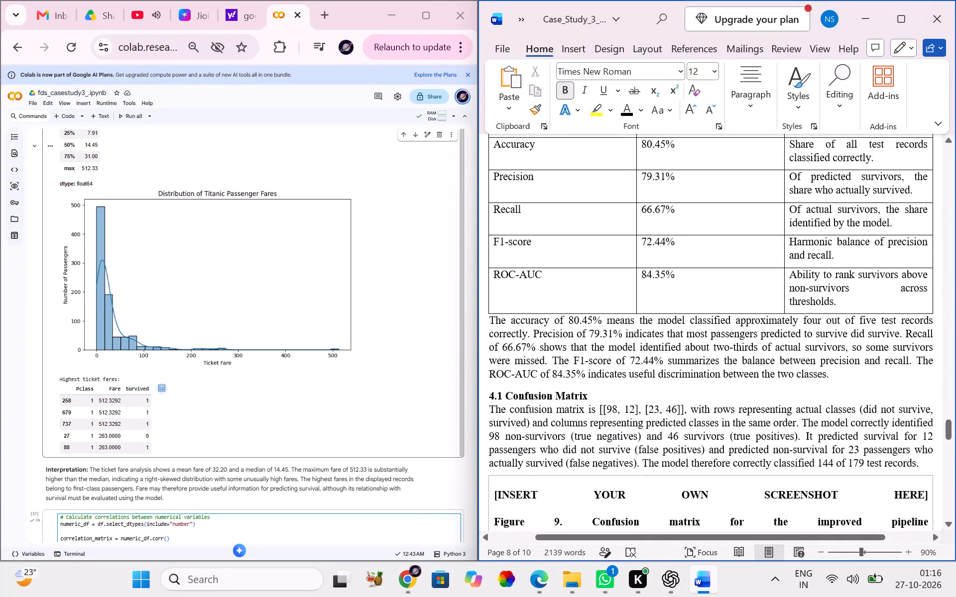
scroll(624, 384, "up", 4)
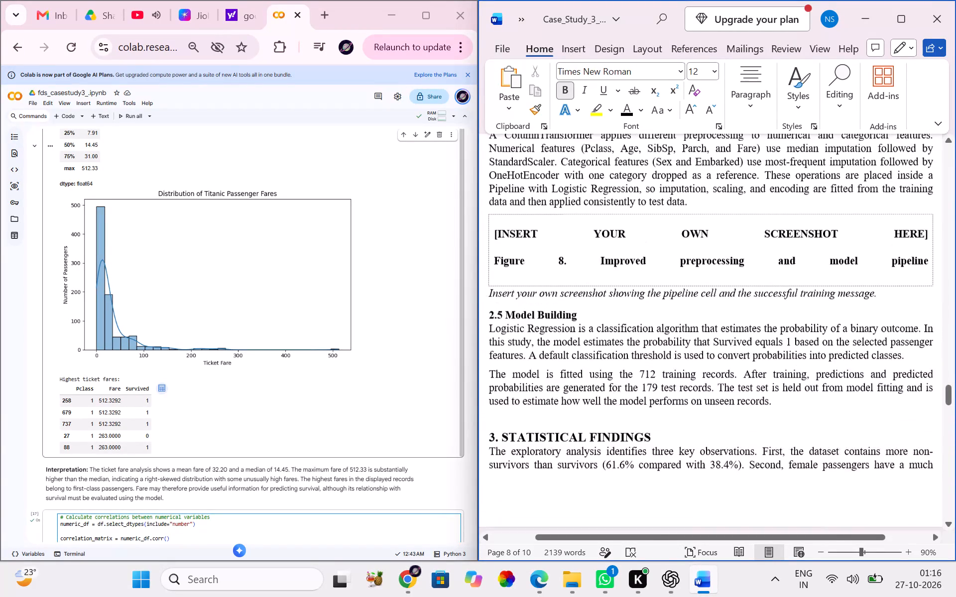
scroll(624, 384, "up", 4)
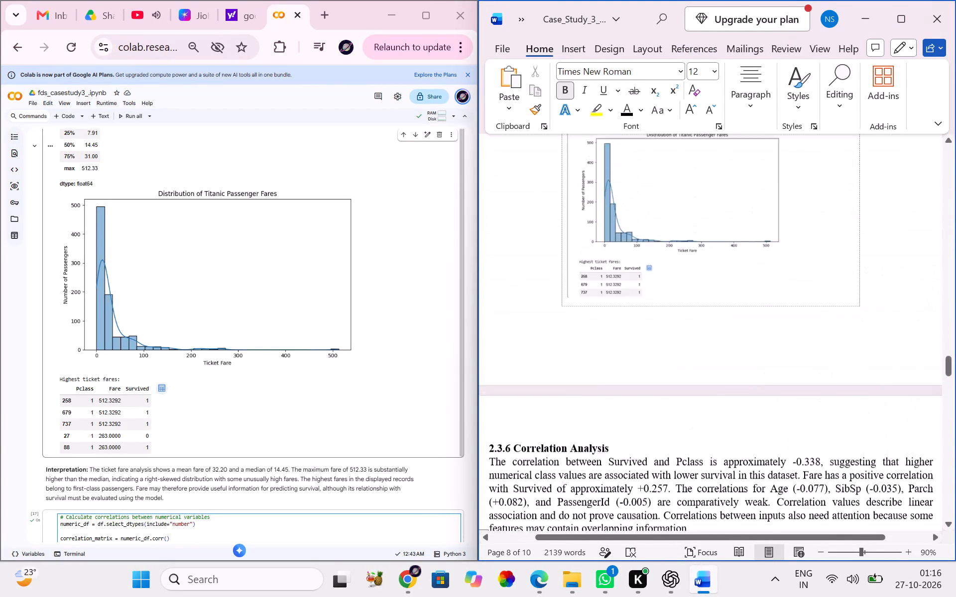
Capture the Colab window showing the correlation table and heatmap, and paste it over the Figure 7 placeholder text in section 2.3.6.
scroll(624, 384, "down", 1)
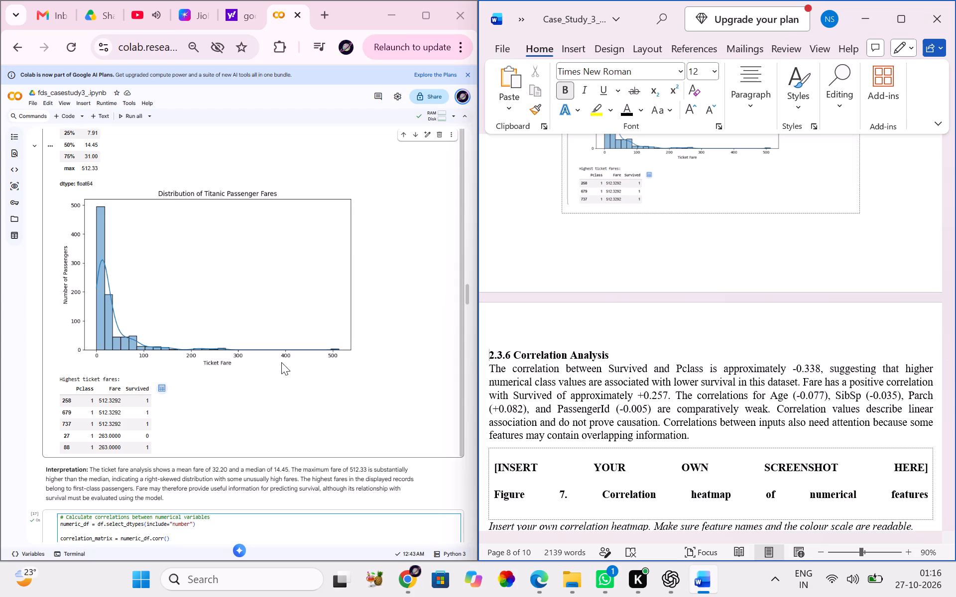
scroll(281, 362, "down", 4)
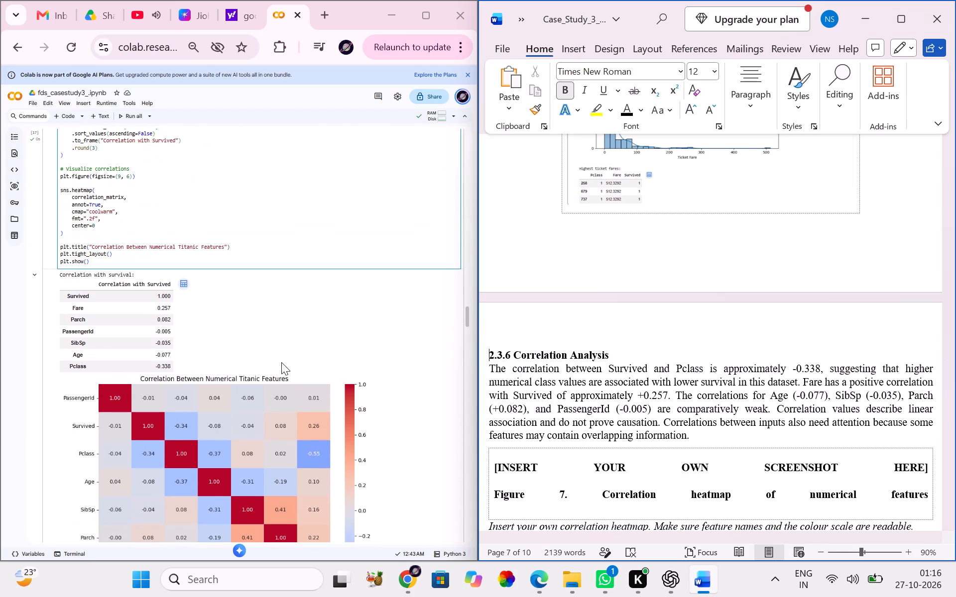
scroll(281, 362, "down", 1)
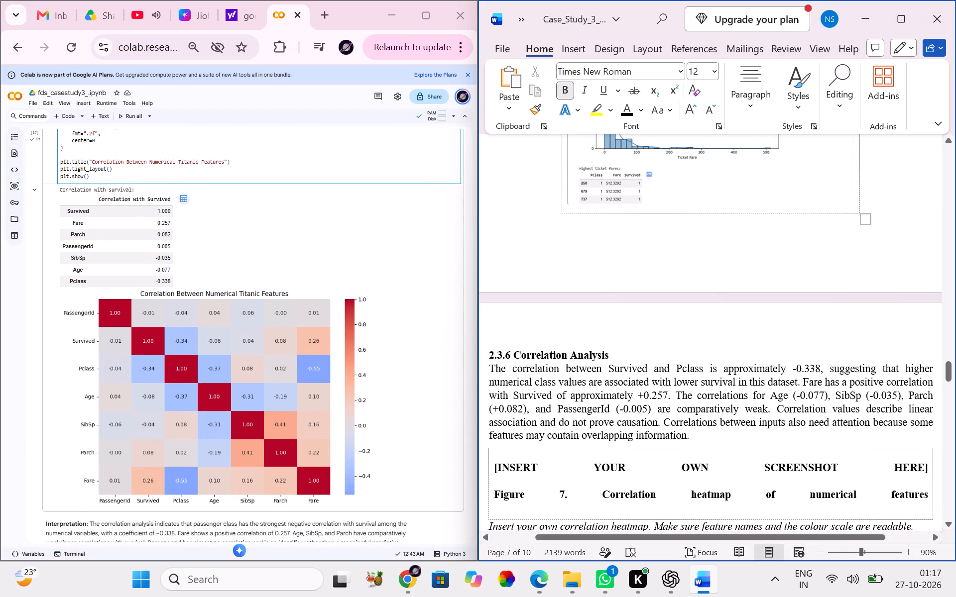
scroll(558, 374, "down", 1)
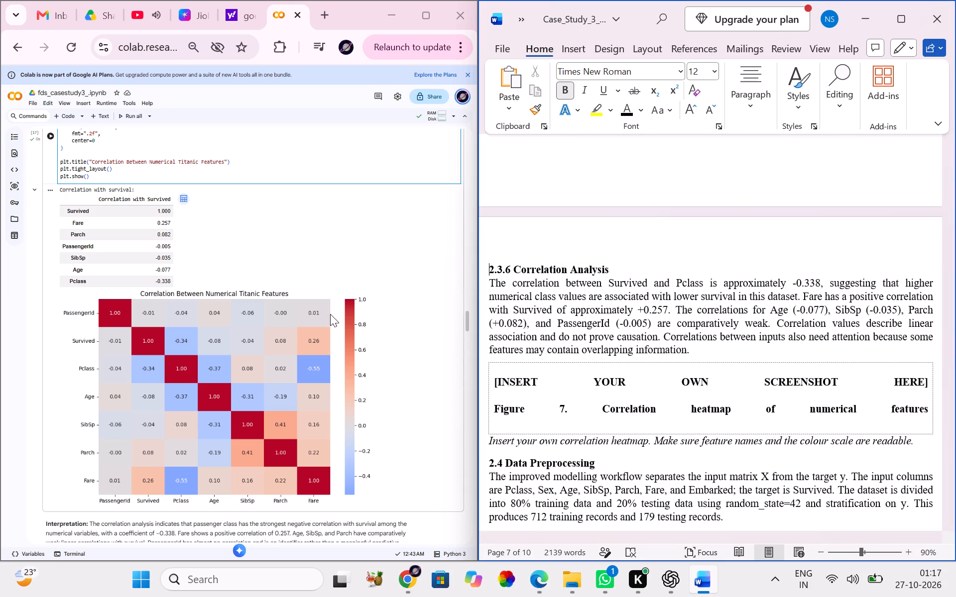
key("shift+super+s")
left_click(70, 285)
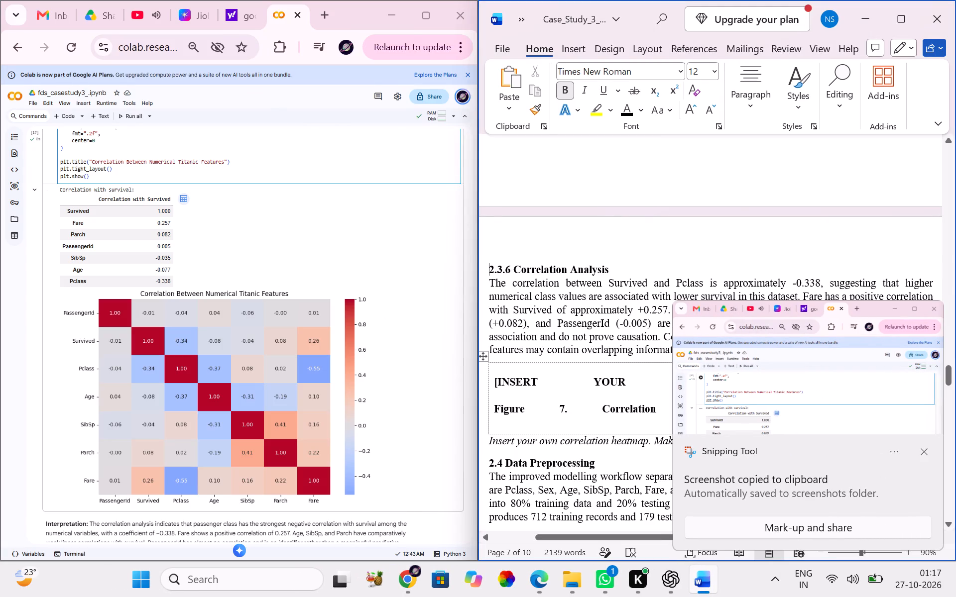
left_click(481, 354)
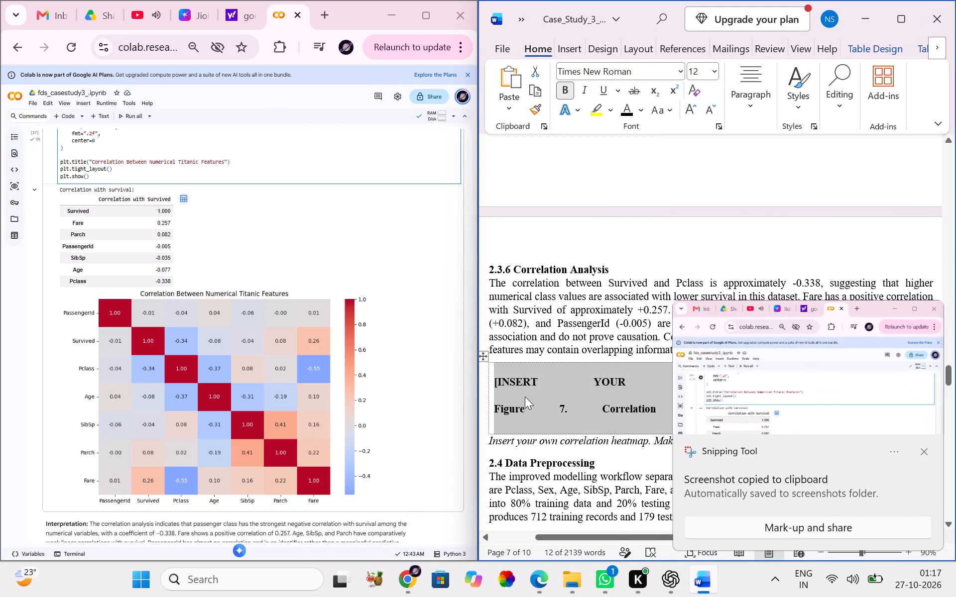
key("ctrl+v")
scroll(525, 397, "down", 1)
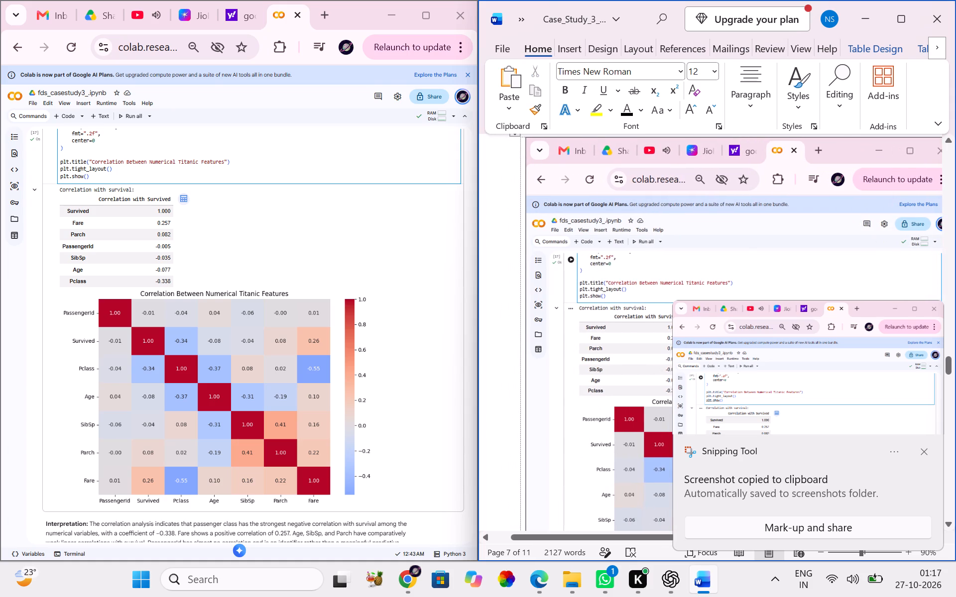
Crop the pasted Figure 7 screenshot to the correlation-with-survival table and heatmap, removing the browser interface, code and interpretation text.
right_click(579, 293)
left_click(626, 84)
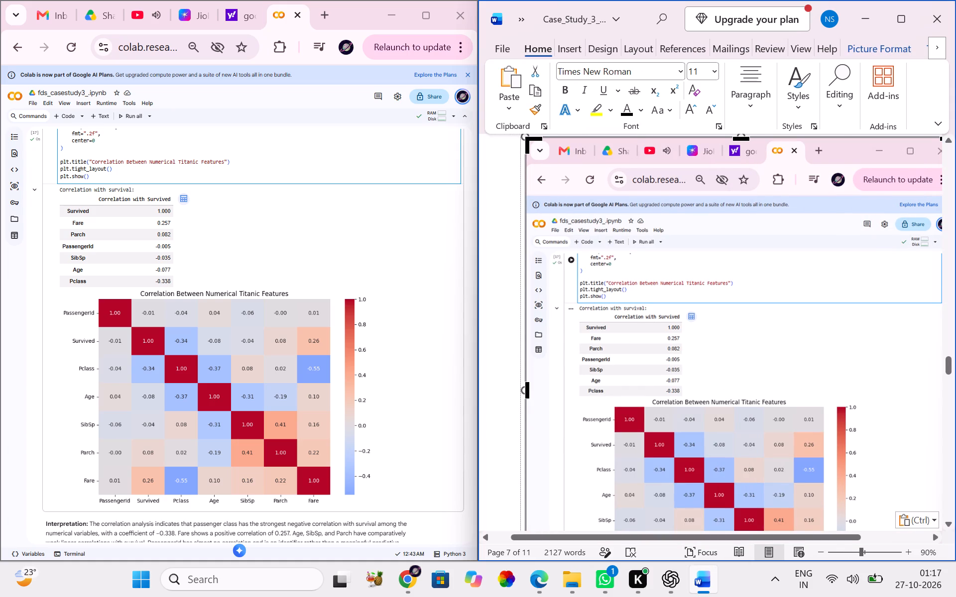
left_click_drag(739, 138, 720, 304)
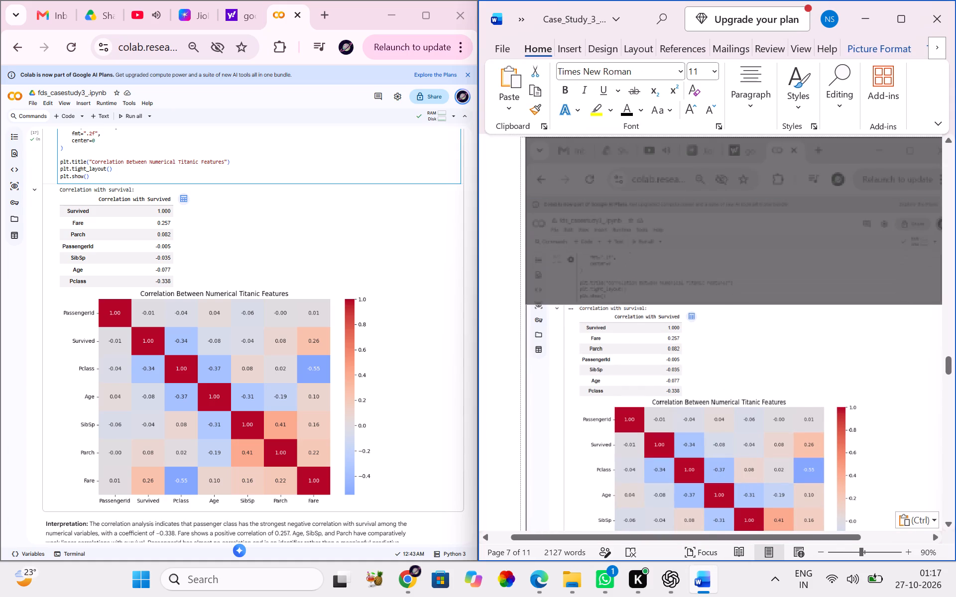
left_click_drag(720, 304, 719, 304)
left_click_drag(527, 310, 568, 303)
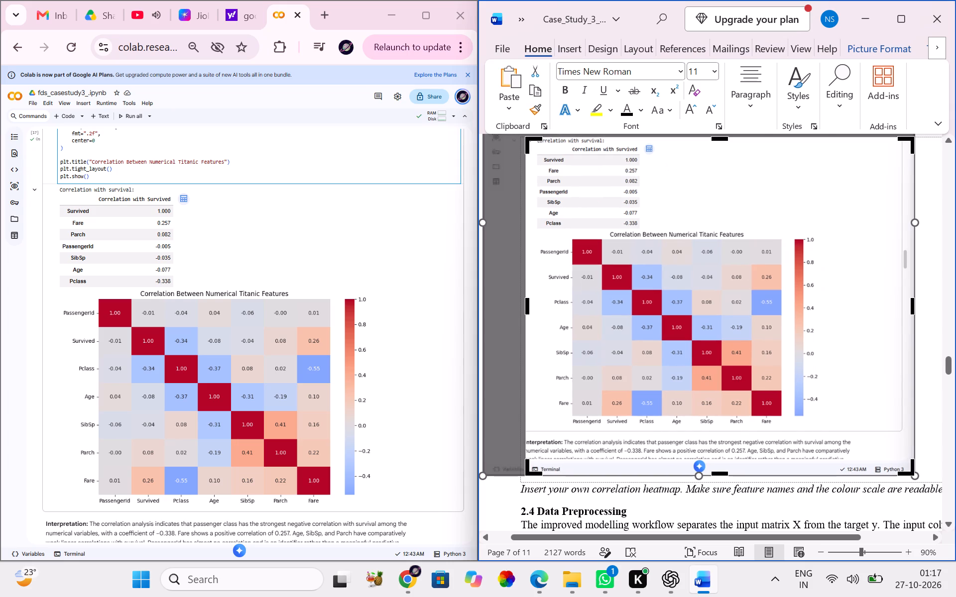
left_click_drag(717, 473, 713, 433)
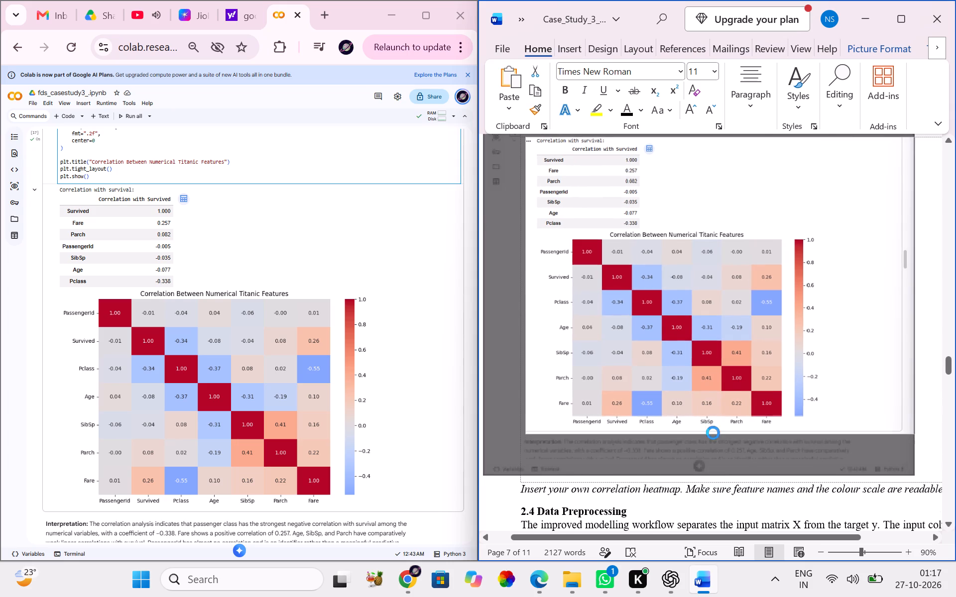
left_click_drag(913, 287, 905, 288)
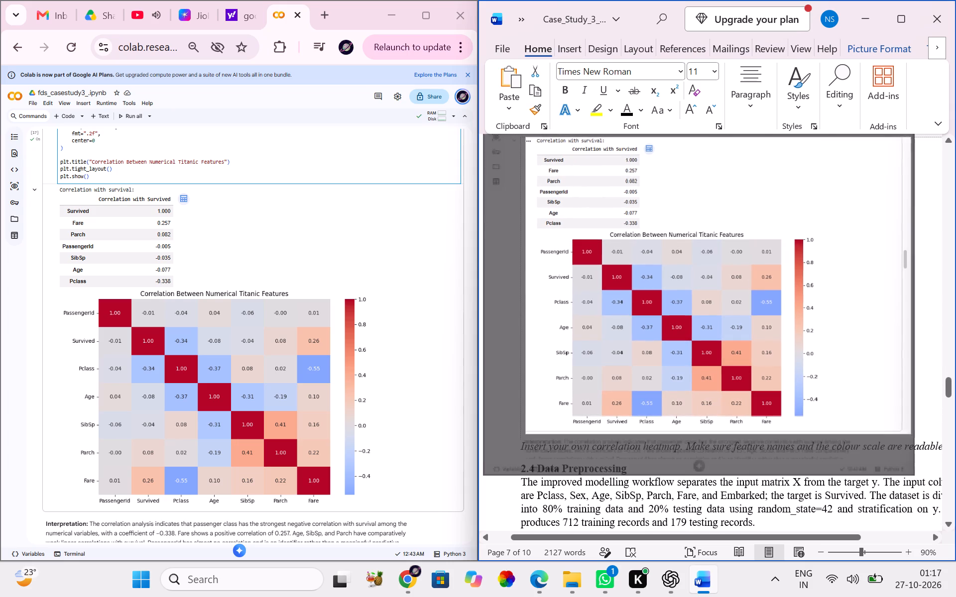
left_click_drag(905, 288, 853, 293)
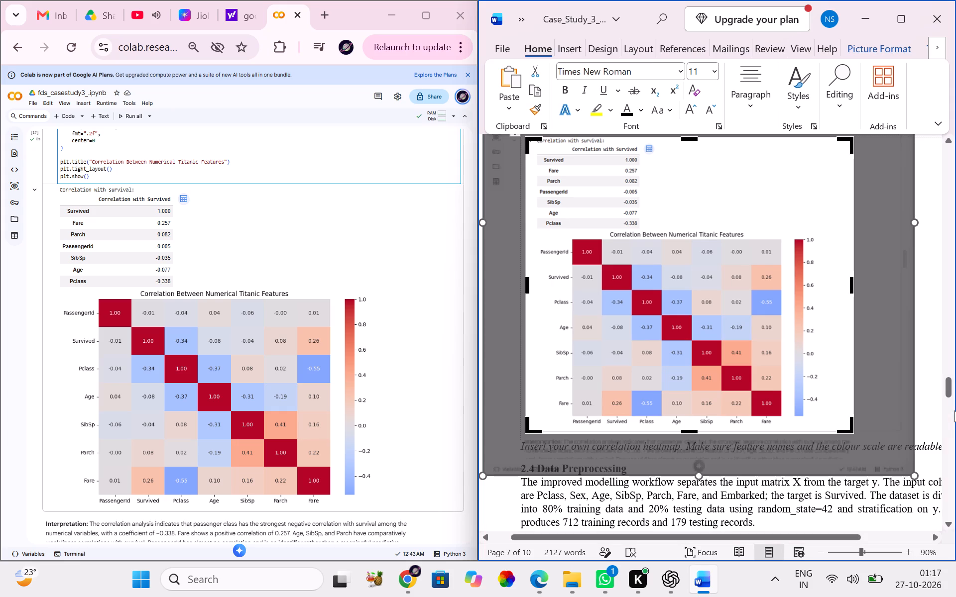
left_click(928, 407)
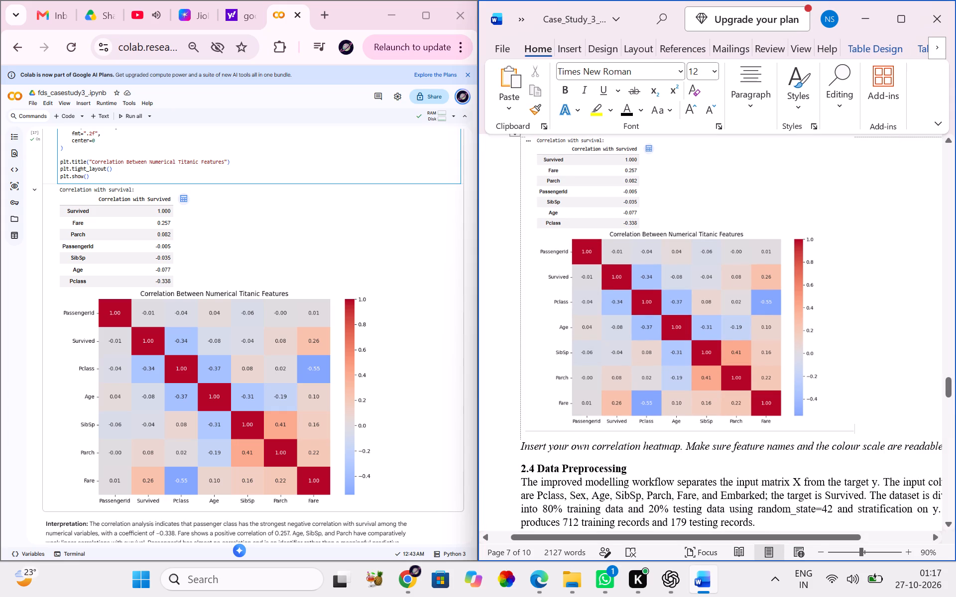
Finish cropping the Figure 7 picture and narrow its surrounding table frame to fit the heatmap more closely.
left_click(886, 411)
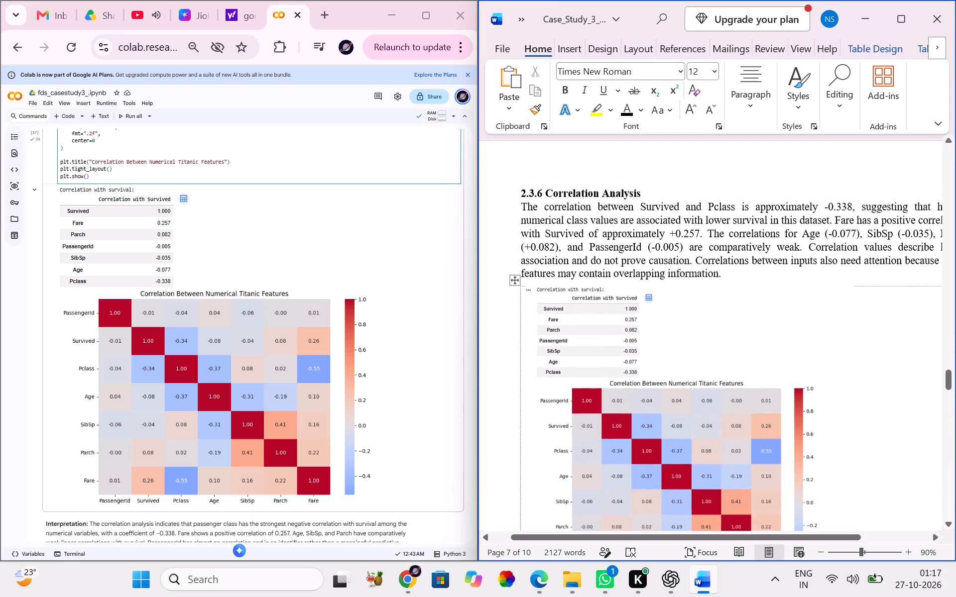
left_click(913, 398)
scroll(913, 398, "left", 1)
scroll(913, 398, "down", 1)
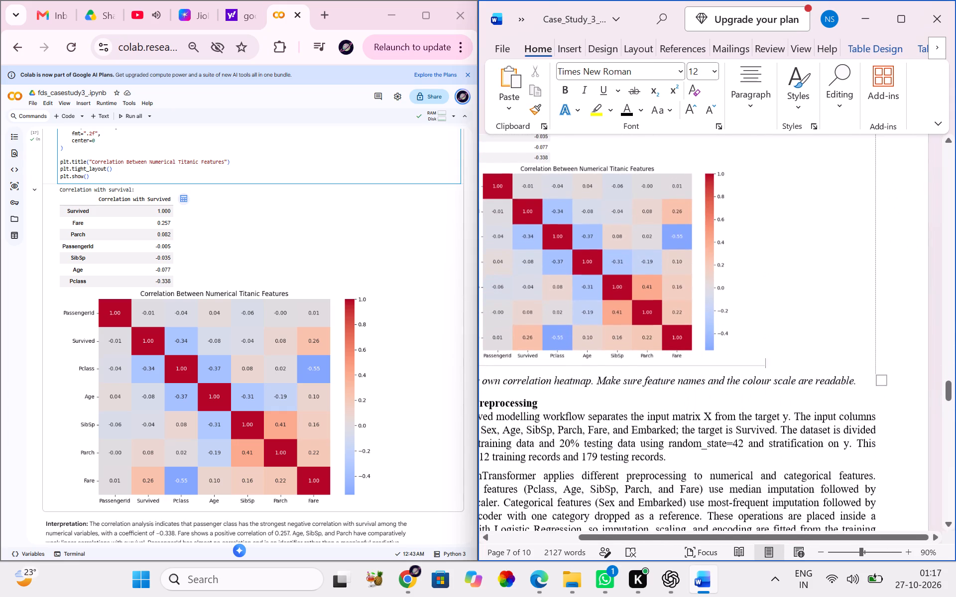
left_click_drag(888, 380, 776, 336)
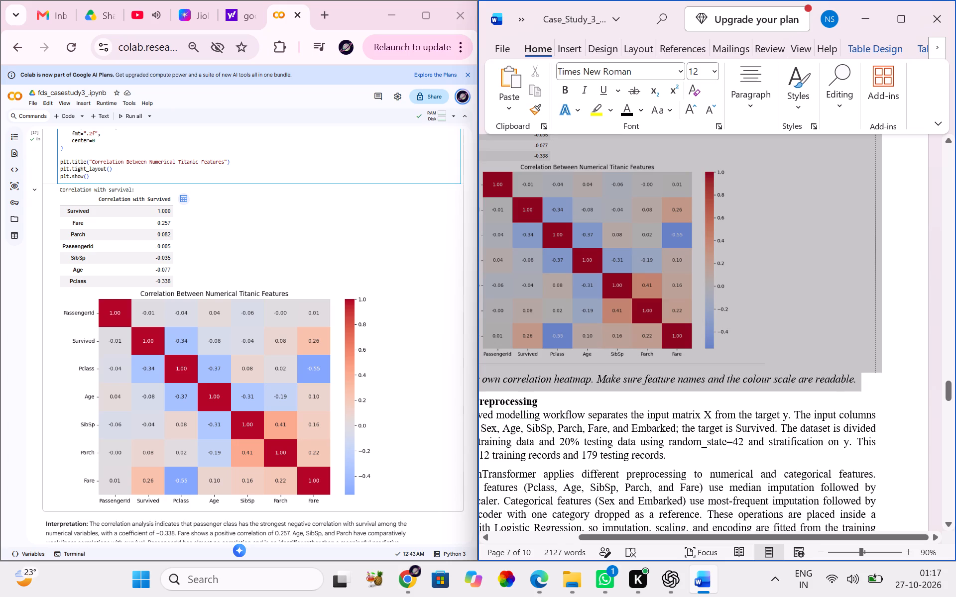
left_click_drag(776, 336, 885, 366)
left_click(892, 398)
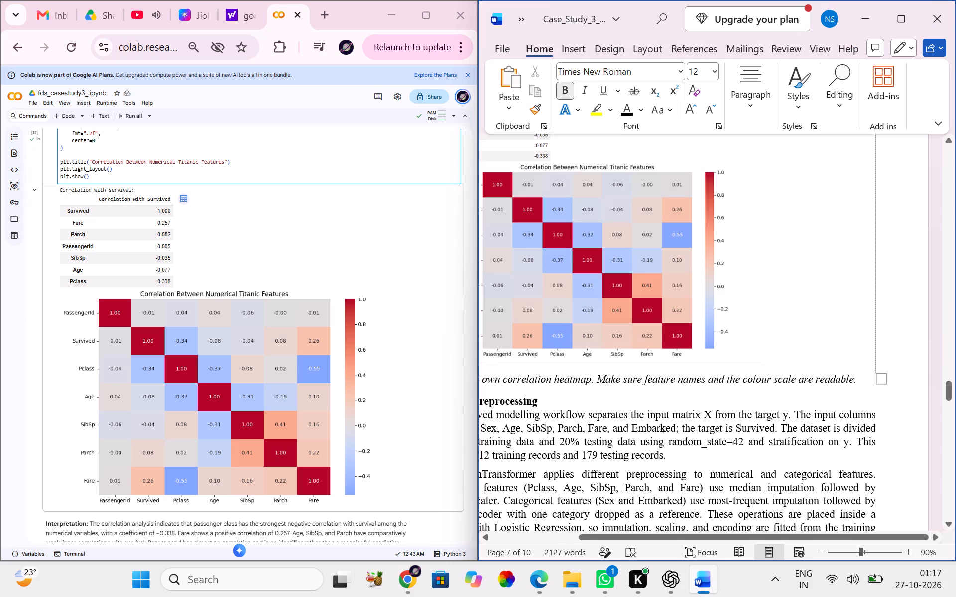
left_click(862, 349)
left_click_drag(882, 378, 790, 363)
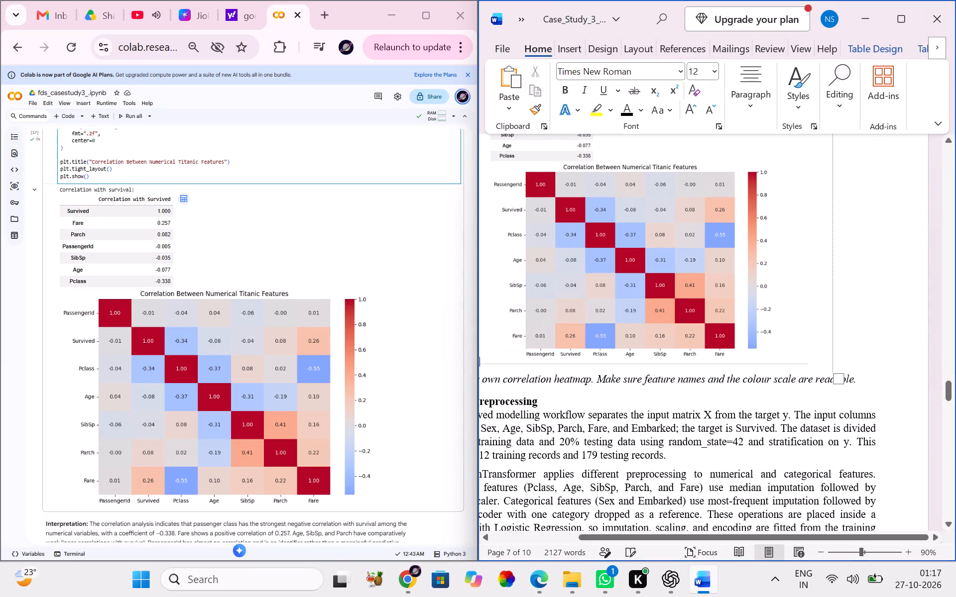
Delete the italic line "Insert your own correlation heatmap. Make sure feature names and the colour scale are readable." above heading 2.4.
left_click(858, 383)
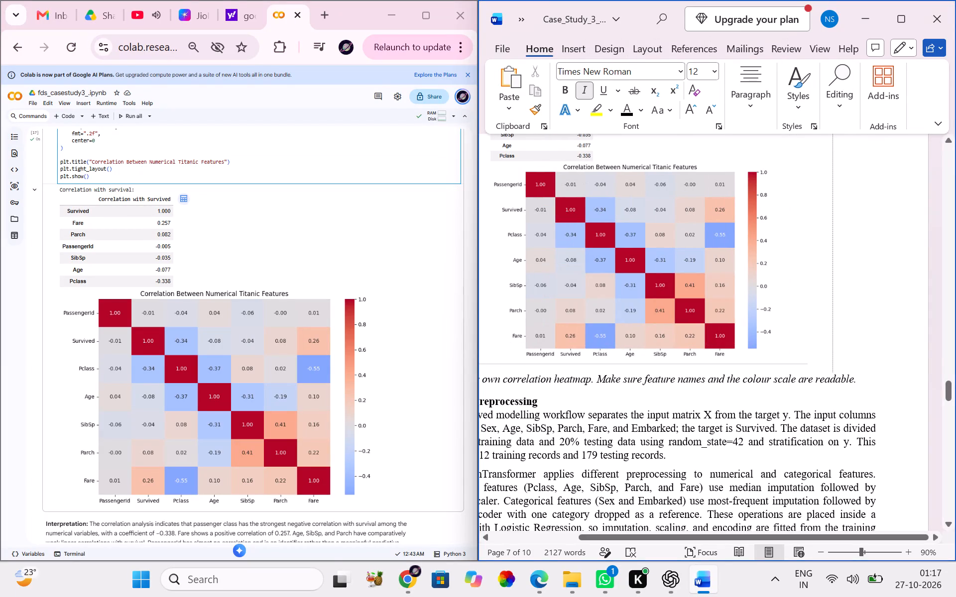
double_click(858, 383)
left_click_drag(858, 383, 684, 389)
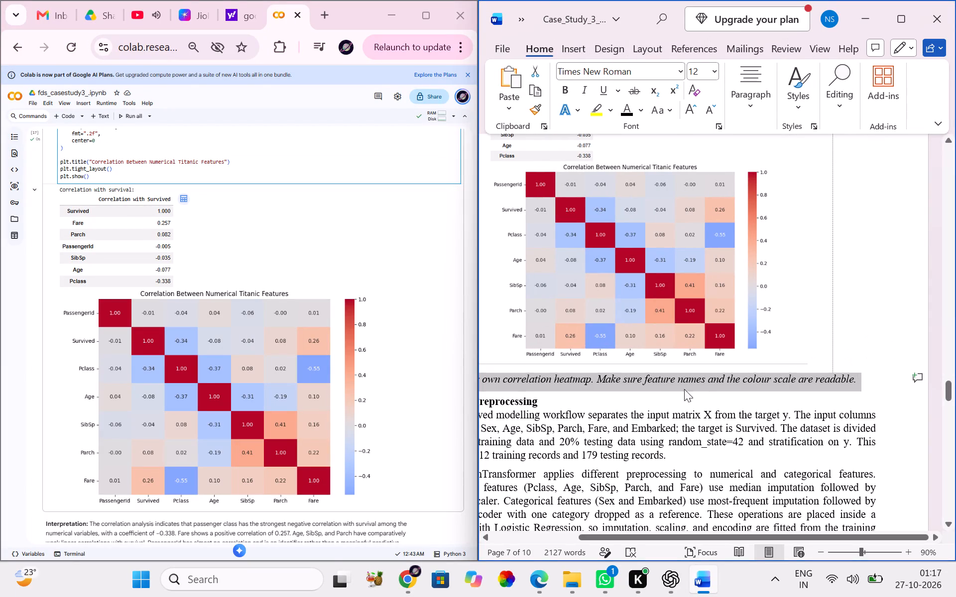
left_click_drag(684, 389, 654, 390)
key("BackSpace")
Delete the italic line "Insert your own screenshot showing the pipeline cell and the successful training message." above heading 2.5.
scroll(654, 390, "up", 1)
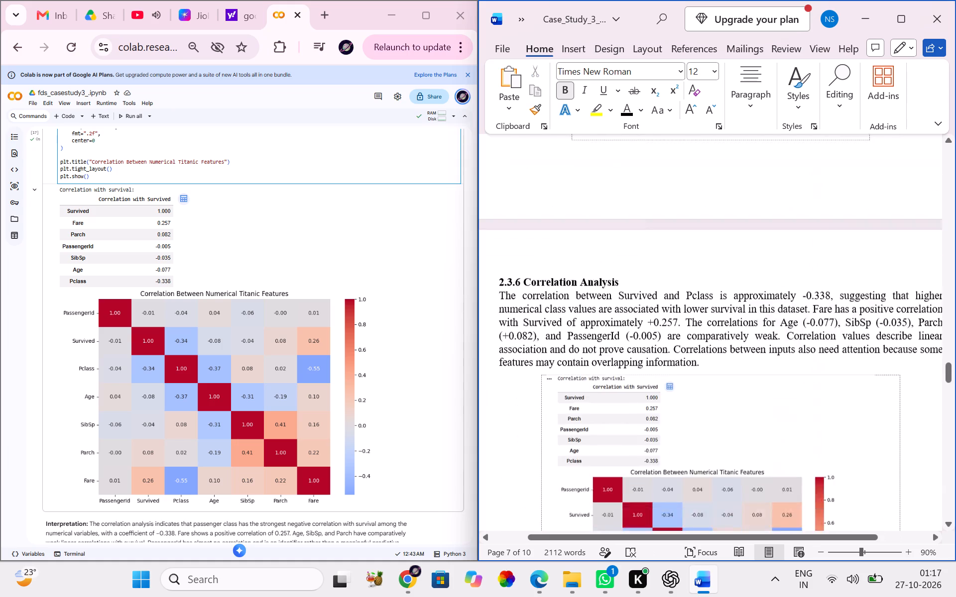
scroll(654, 390, "up", 1)
scroll(654, 390, "down", 2)
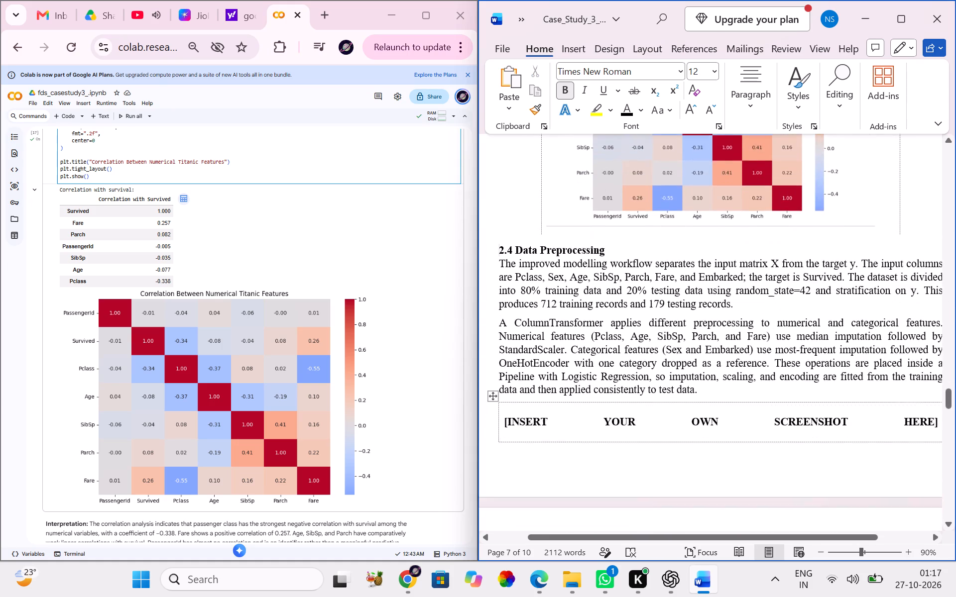
scroll(654, 390, "down", 1)
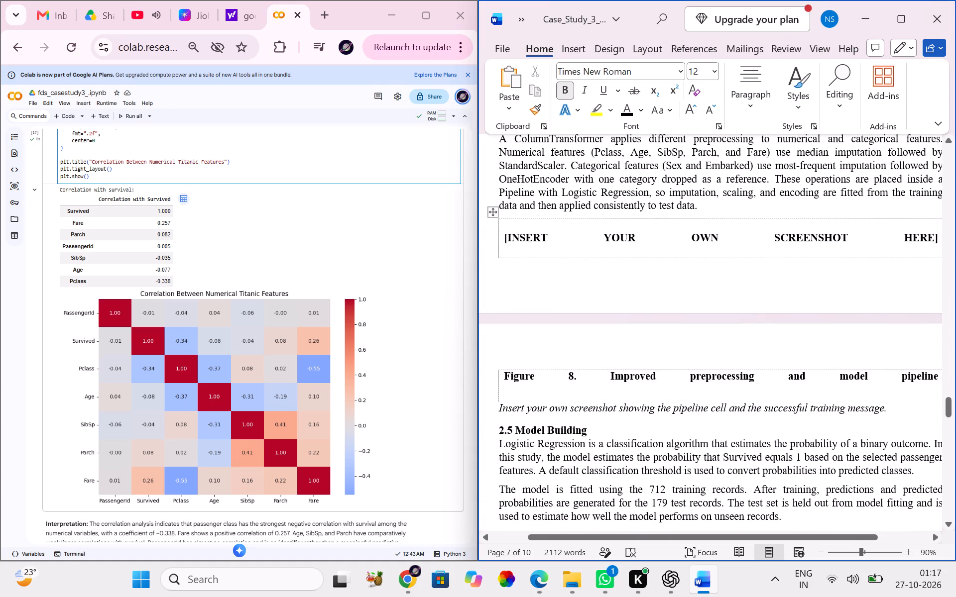
left_click_drag(499, 412, 927, 406)
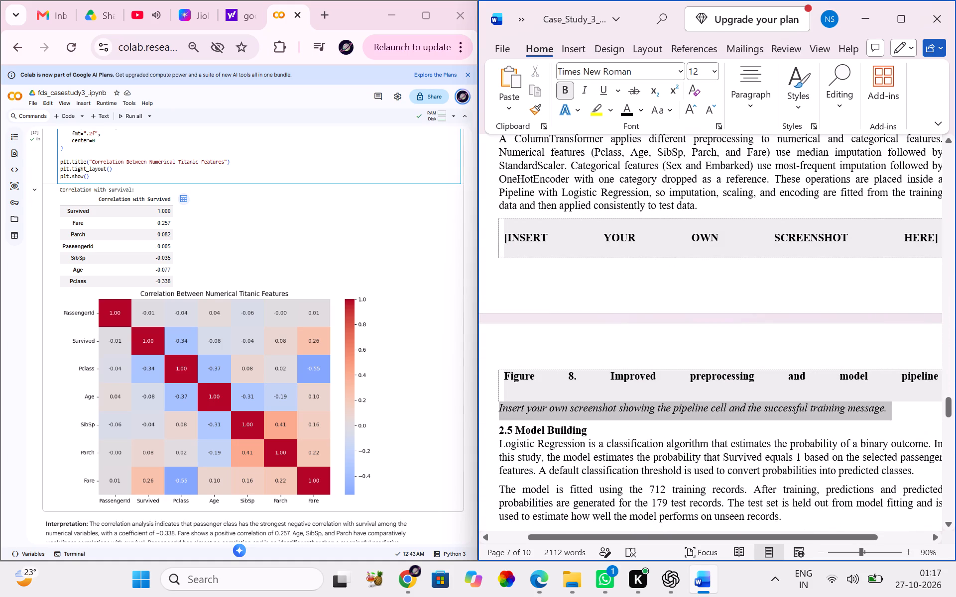
left_click_drag(927, 406, 925, 413)
key("BackSpace")
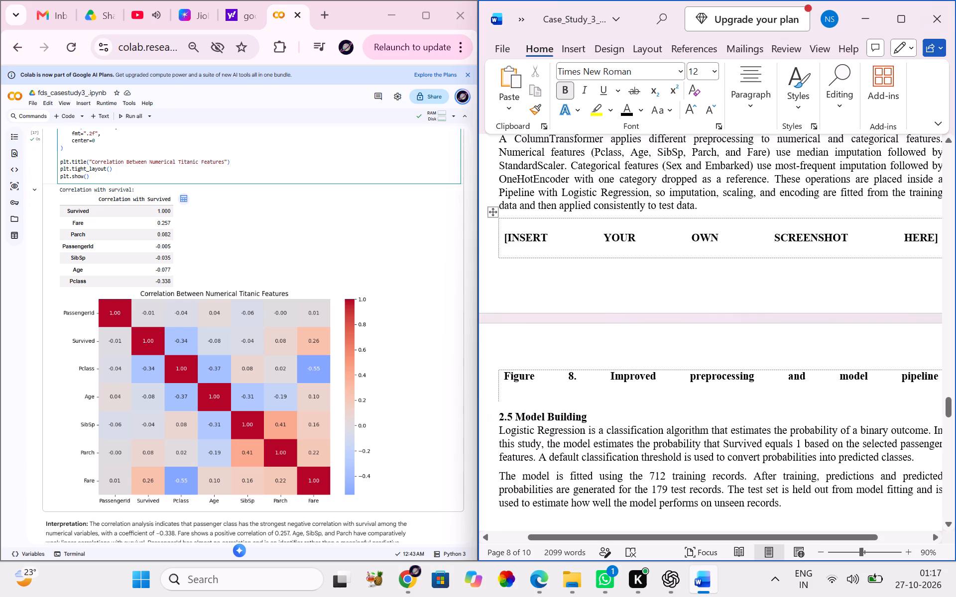
Look through the Colab notebook past the categorical analysis for the data preprocessing cell and its output, for use as Figure 8.
scroll(737, 280, "up", 1)
scroll(369, 295, "down", 4)
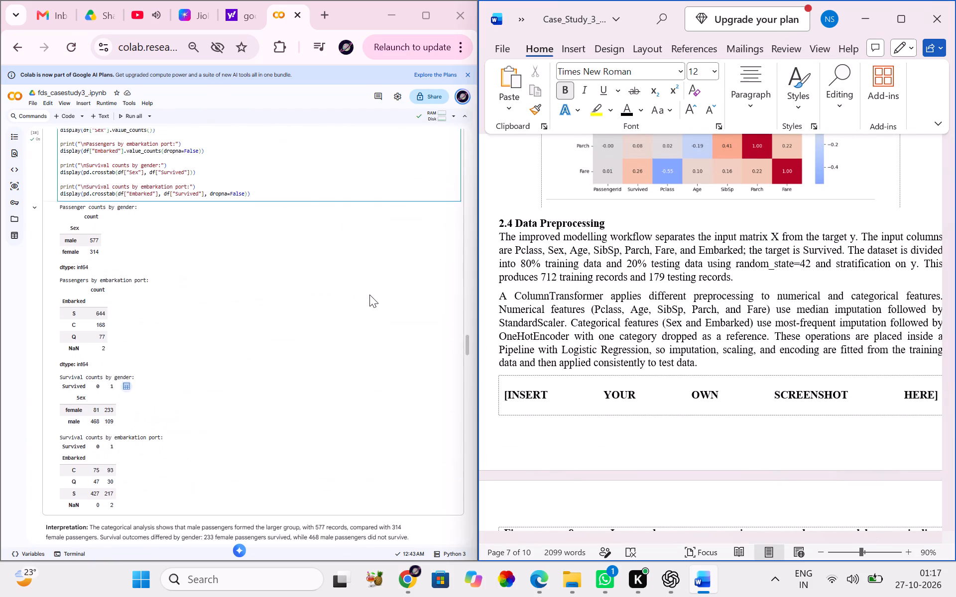
scroll(369, 295, "down", 1)
scroll(369, 295, "up", 4)
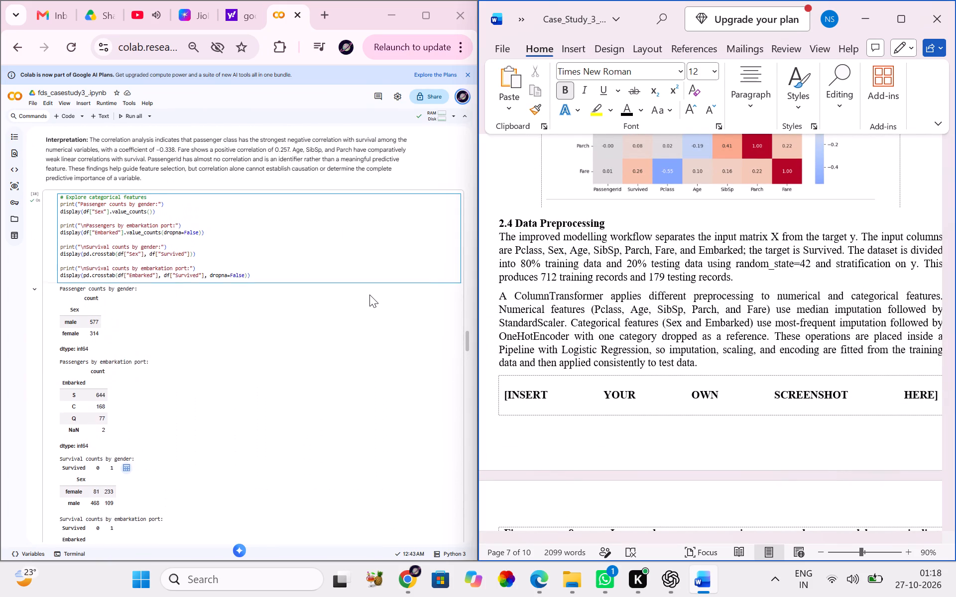
scroll(369, 295, "up", 1)
key("ctrl+equal")
left_click(325, 325)
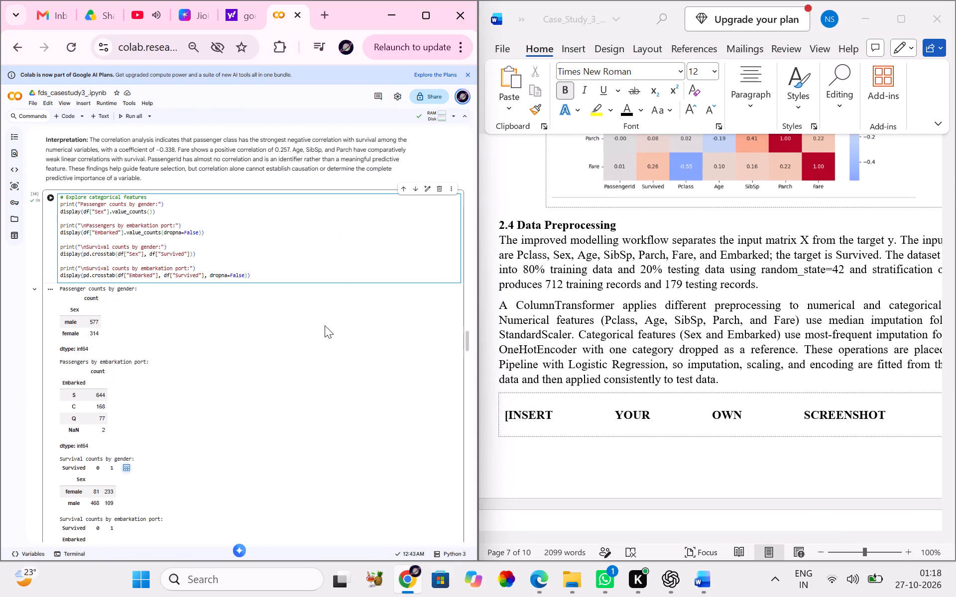
key("ctrl+equal")
scroll(325, 325, "down", 1)
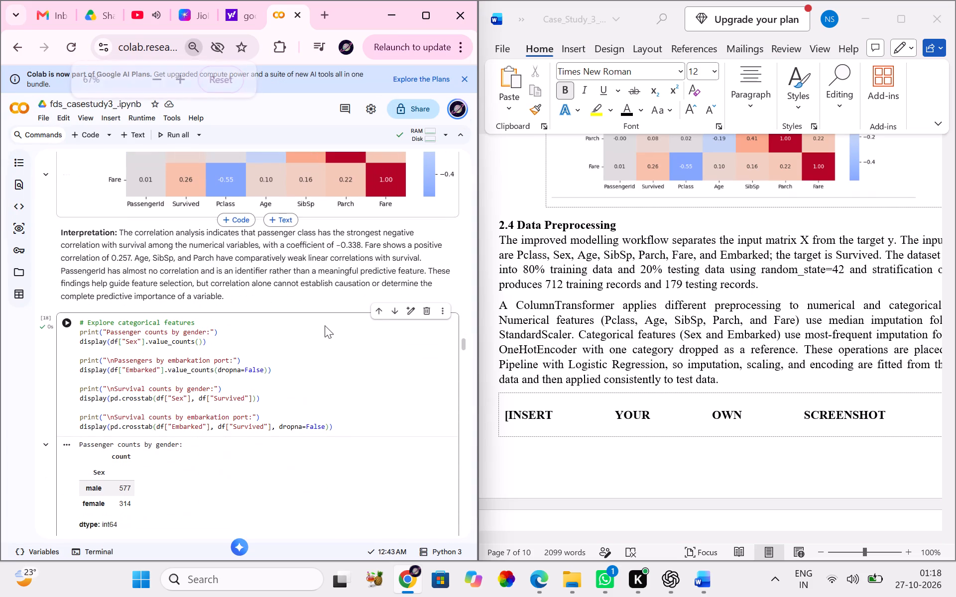
scroll(325, 325, "down", 1)
key("ctrl+equal")
scroll(325, 325, "down", 1)
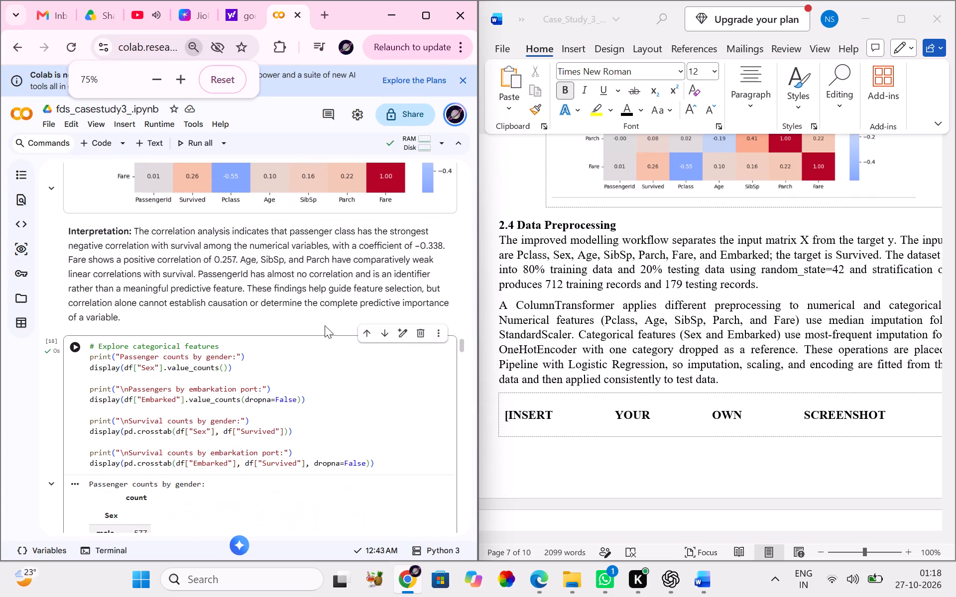
scroll(325, 325, "down", 3)
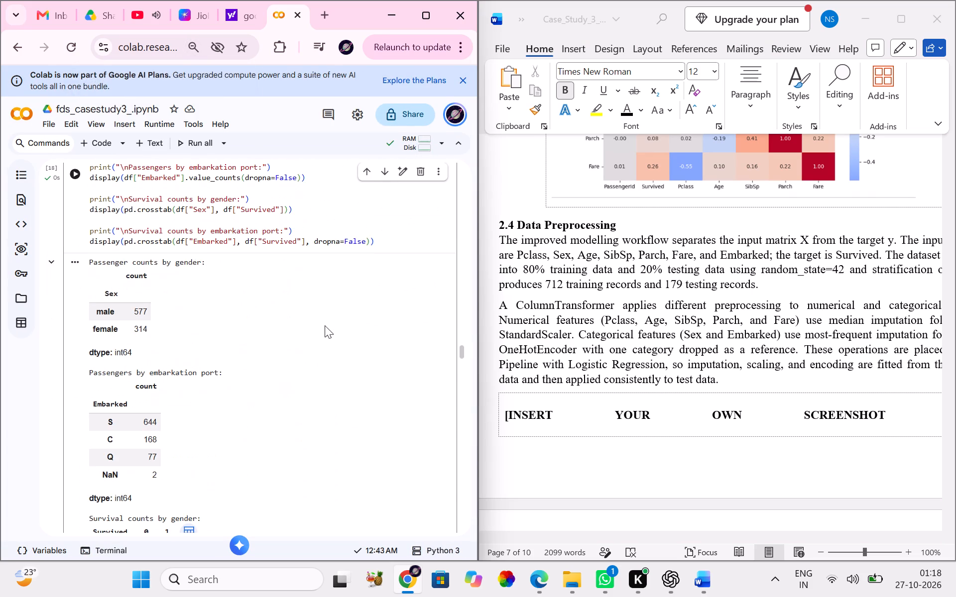
scroll(325, 325, "up", 4)
scroll(325, 325, "down", 1)
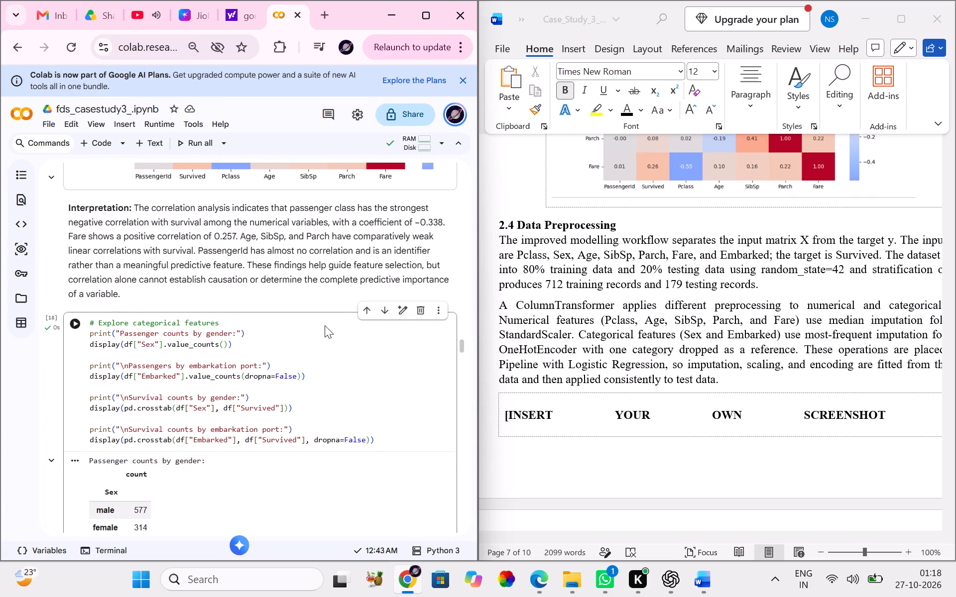
scroll(325, 325, "down", 5)
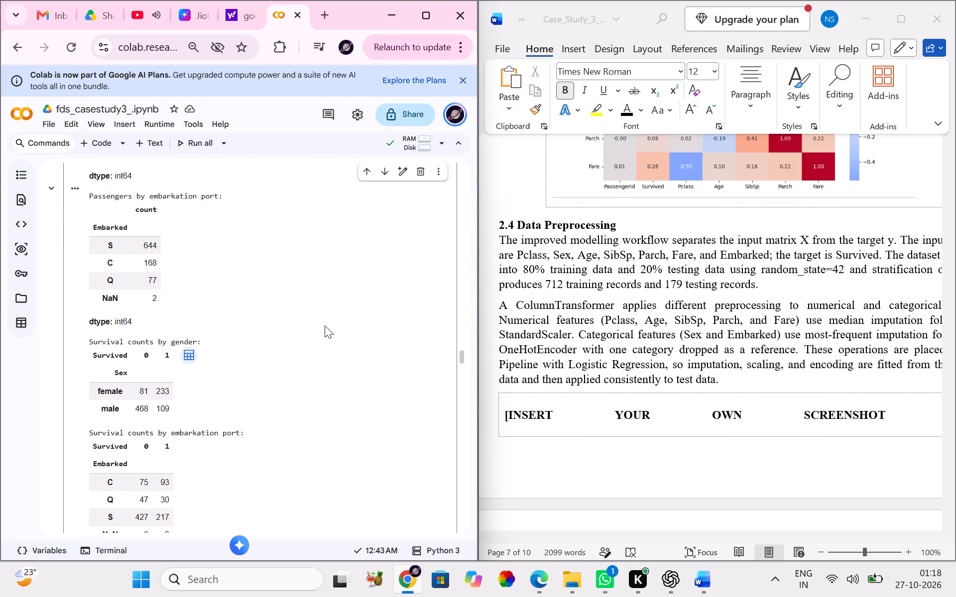
scroll(325, 325, "down", 4)
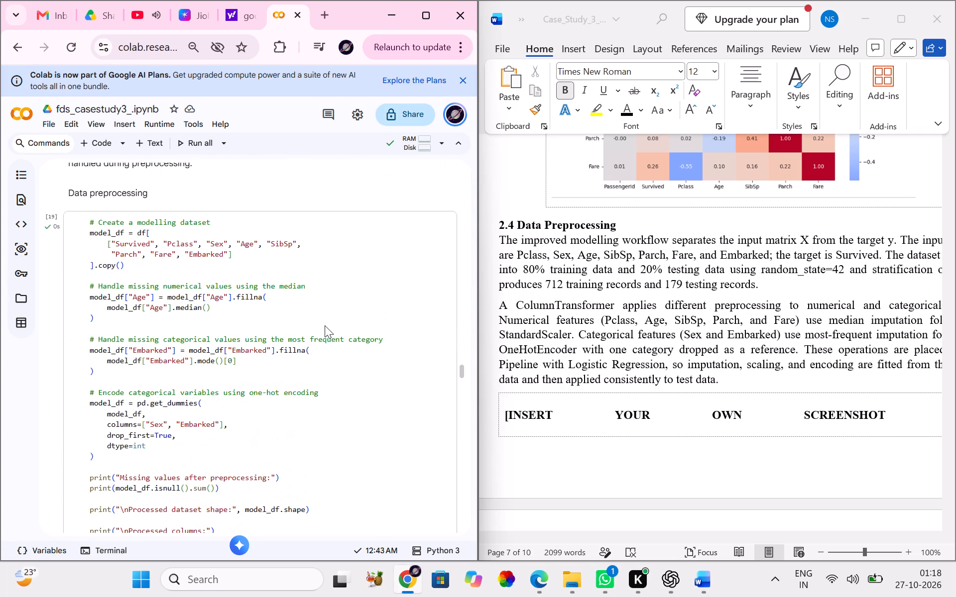
scroll(325, 325, "down", 3)
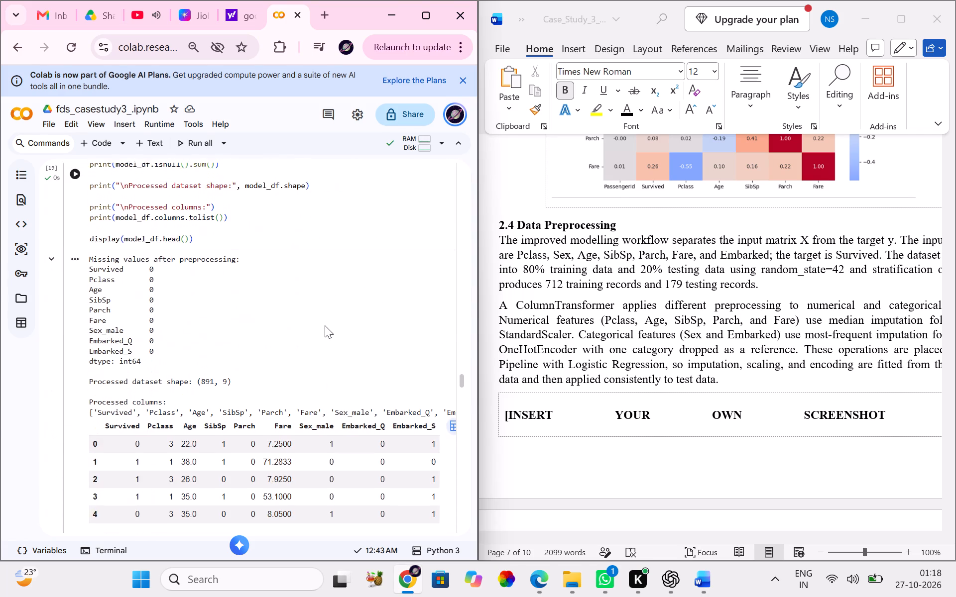
scroll(325, 325, "down", 1)
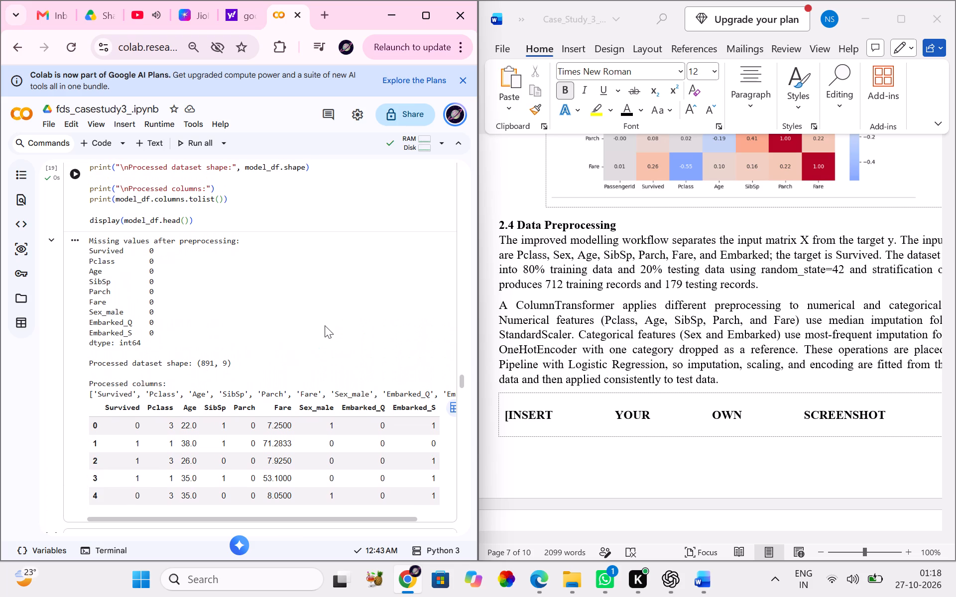
Capture the Colab window showing the preprocessing output and paste it over the Figure 8 placeholder text in section 2.4.
key("shift+super+s")
left_click(240, 323)
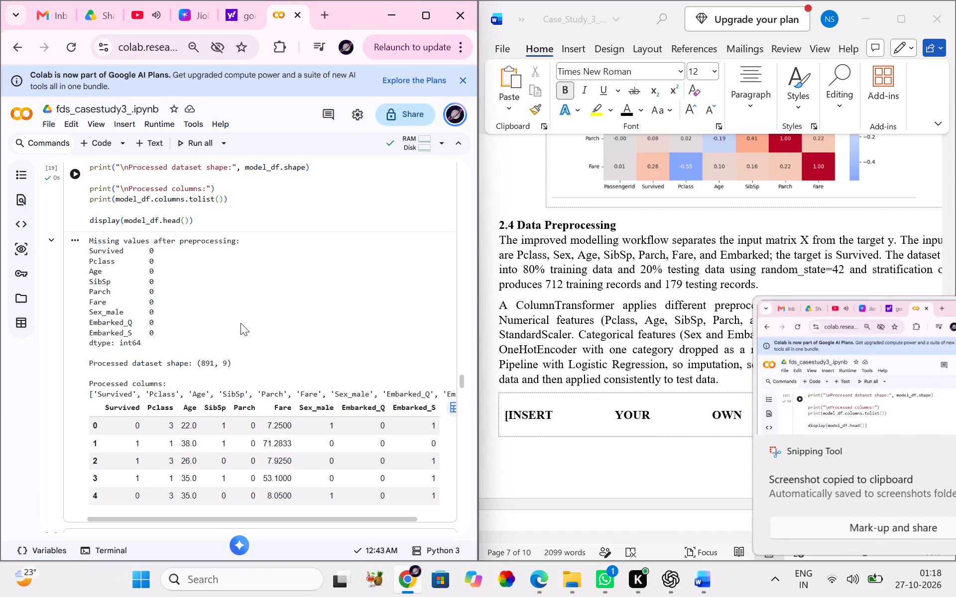
scroll(579, 376, "down", 1)
left_click(524, 252)
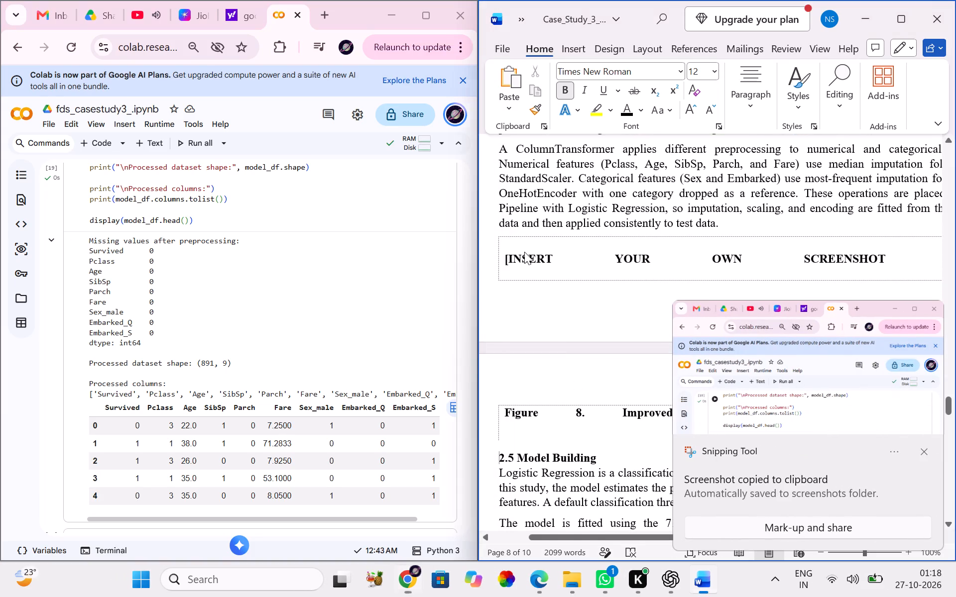
left_click(496, 236)
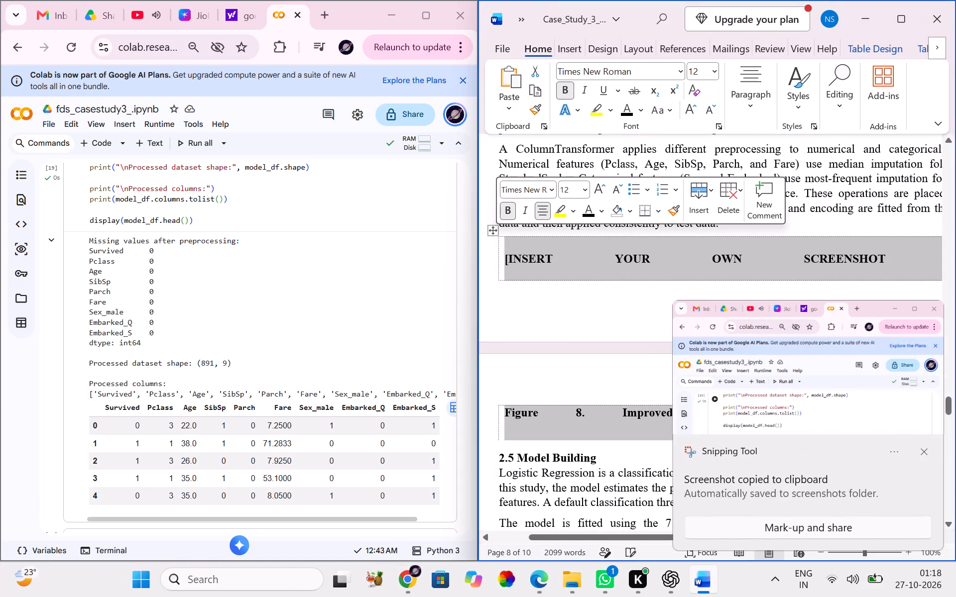
key("ctrl+v")
Crop the pasted Figure 8 screenshot to the missing-values summary, dataset shape and processed-data table, removing the browser interface and surrounding code.
right_click(595, 266)
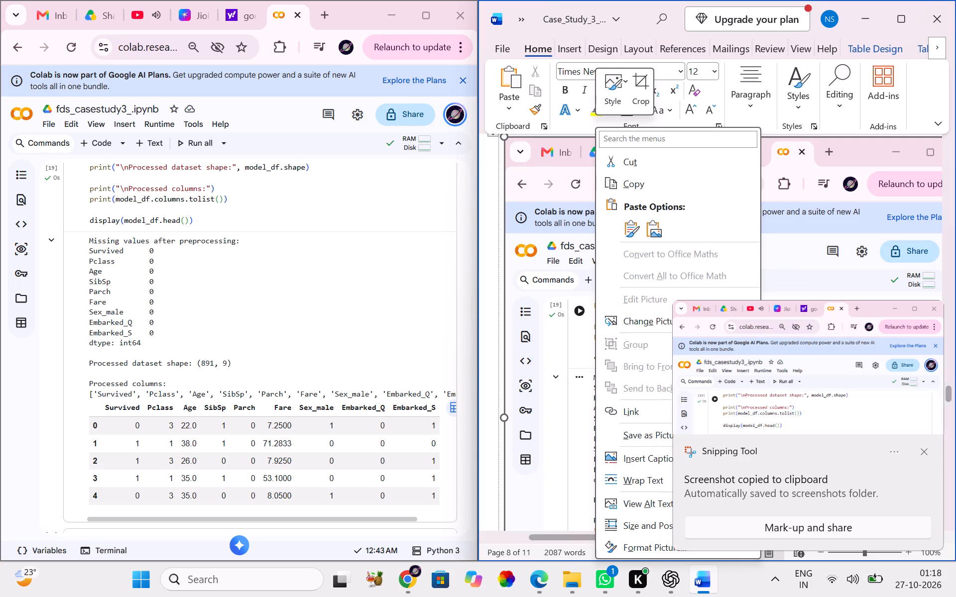
left_click(632, 100)
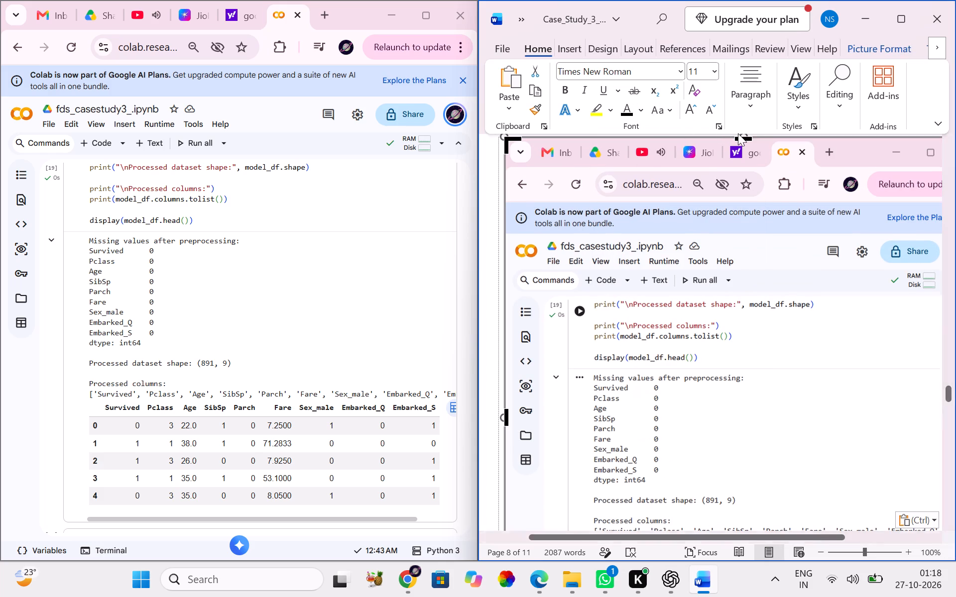
left_click_drag(742, 139, 724, 365)
left_click_drag(506, 304, 557, 301)
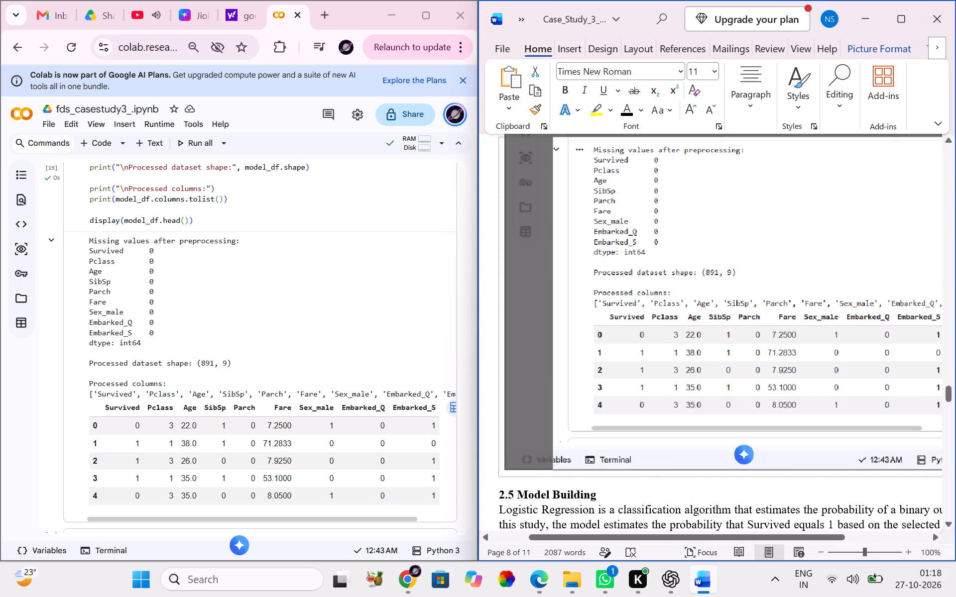
left_click_drag(557, 301, 578, 305)
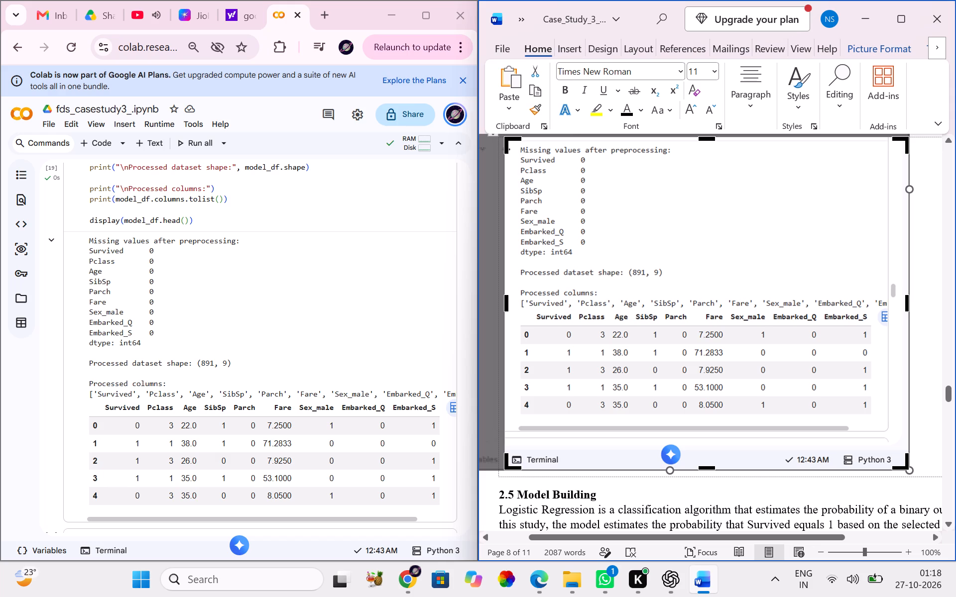
left_click_drag(911, 301, 906, 295)
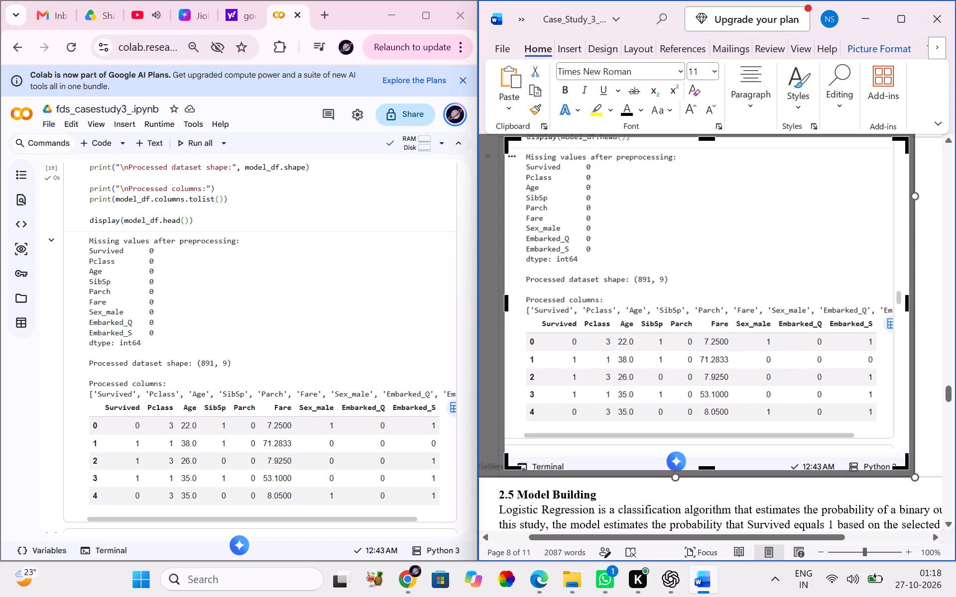
left_click_drag(705, 468, 699, 431)
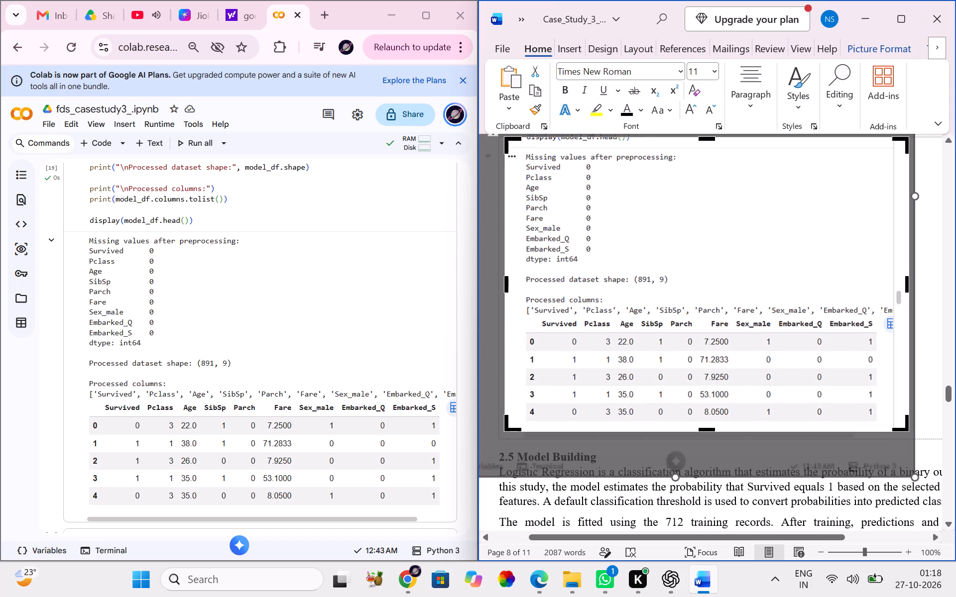
left_click_drag(907, 288, 892, 289)
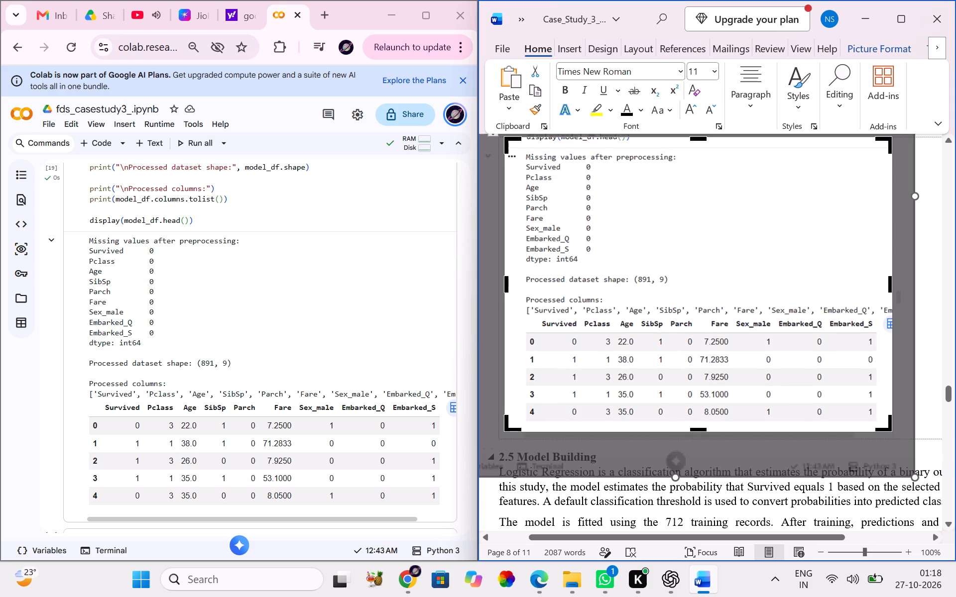
left_click(929, 459)
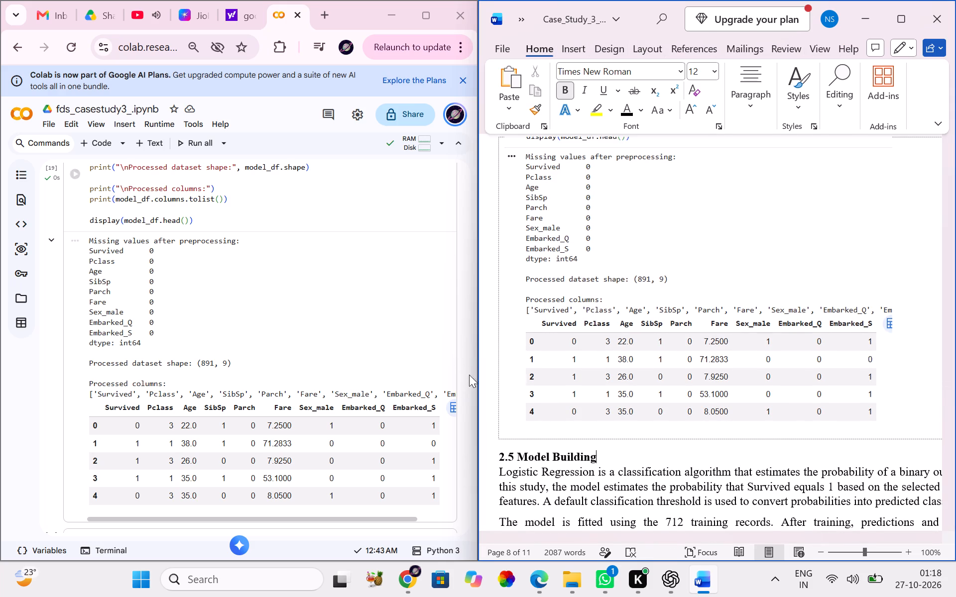
Widen the Colab window so the full processed-columns list fits, recapture it, and paste the capture over the existing Figure 8 picture.
left_click_drag(477, 372, 600, 361)
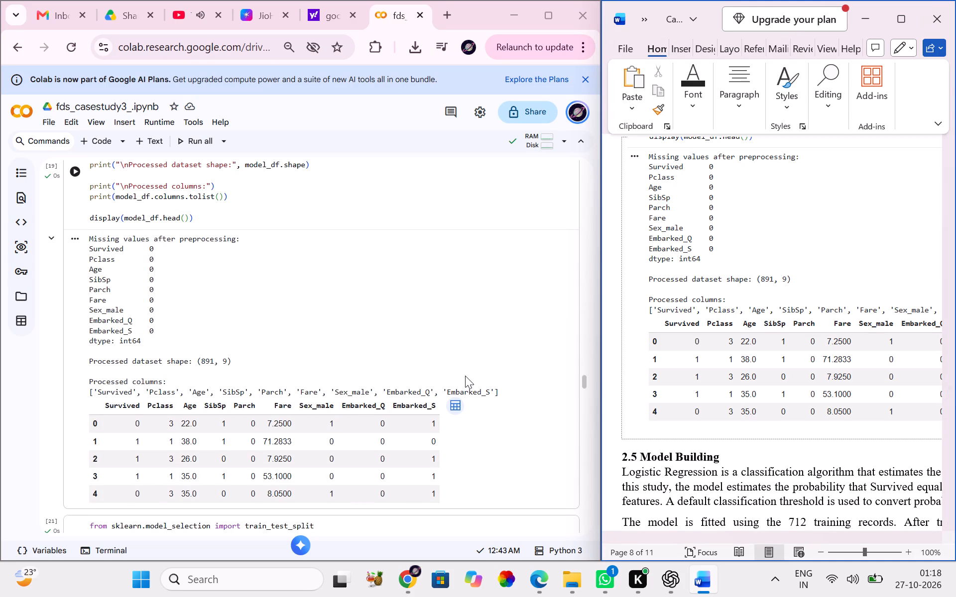
key("shift+super+s")
left_click(381, 343)
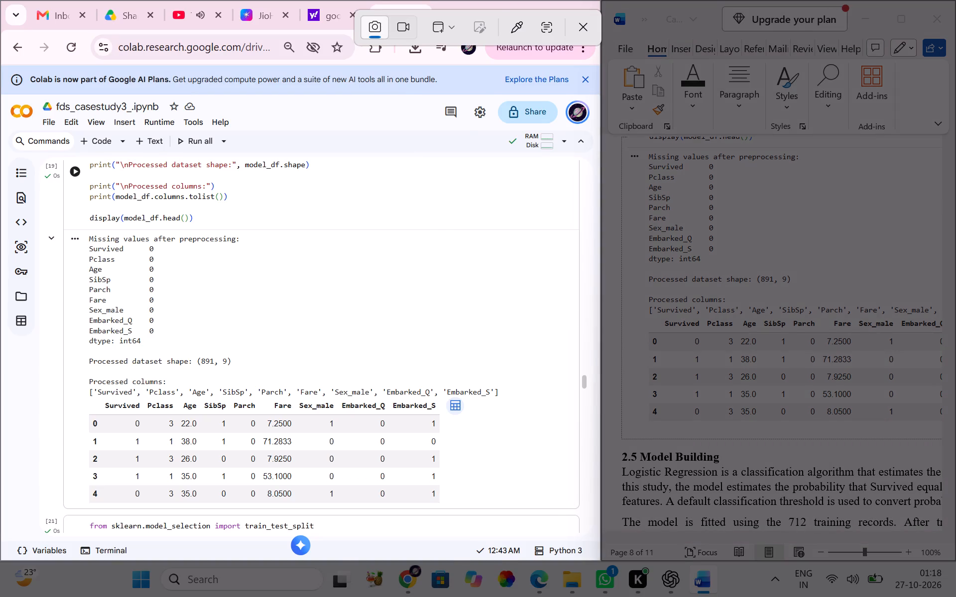
scroll(714, 303, "up", 1)
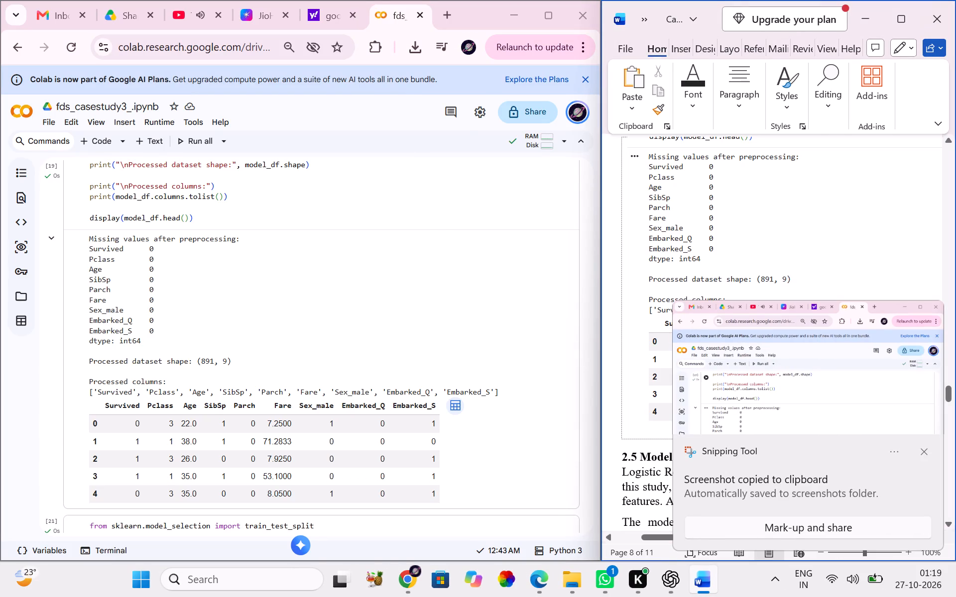
left_click(724, 224)
key("ctrl+v")
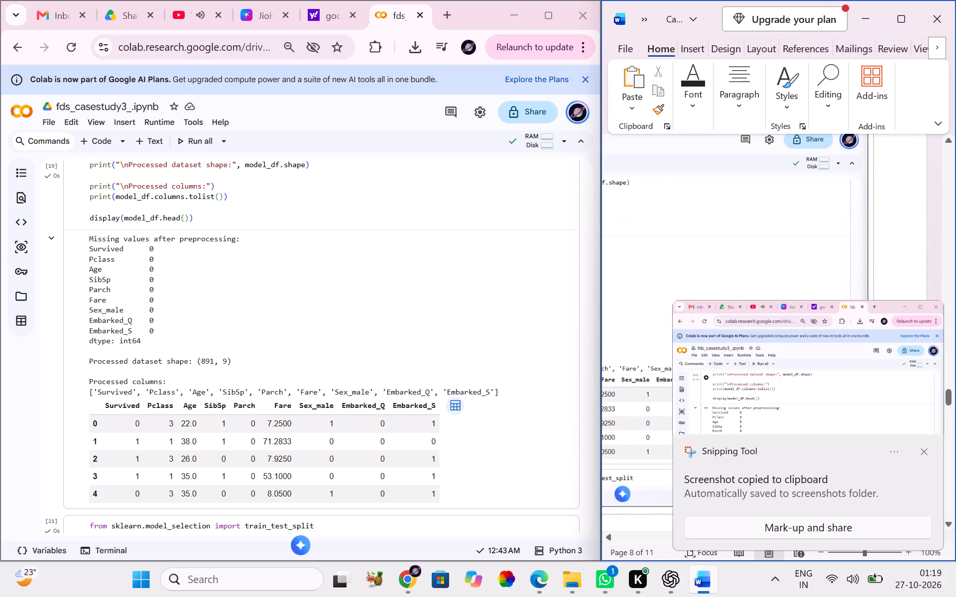
Crop the new Figure 8 picture to the missing-values summary, dataset shape, full processed-columns list and five-row table, excluding browser interface and code.
scroll(724, 224, "up", 2)
scroll(724, 224, "right", 1)
scroll(724, 224, "down", 1)
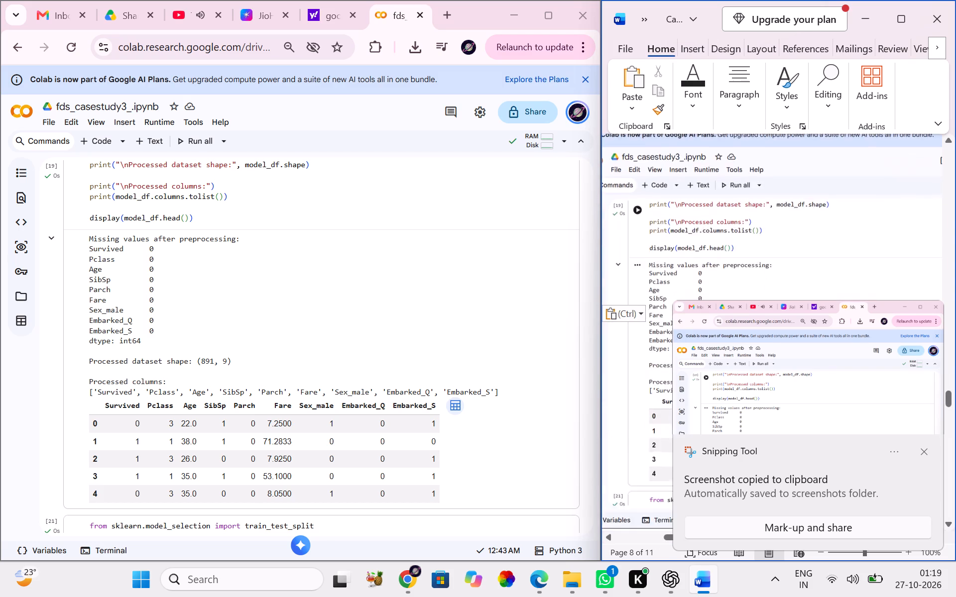
scroll(724, 224, "down", 1)
right_click(724, 224)
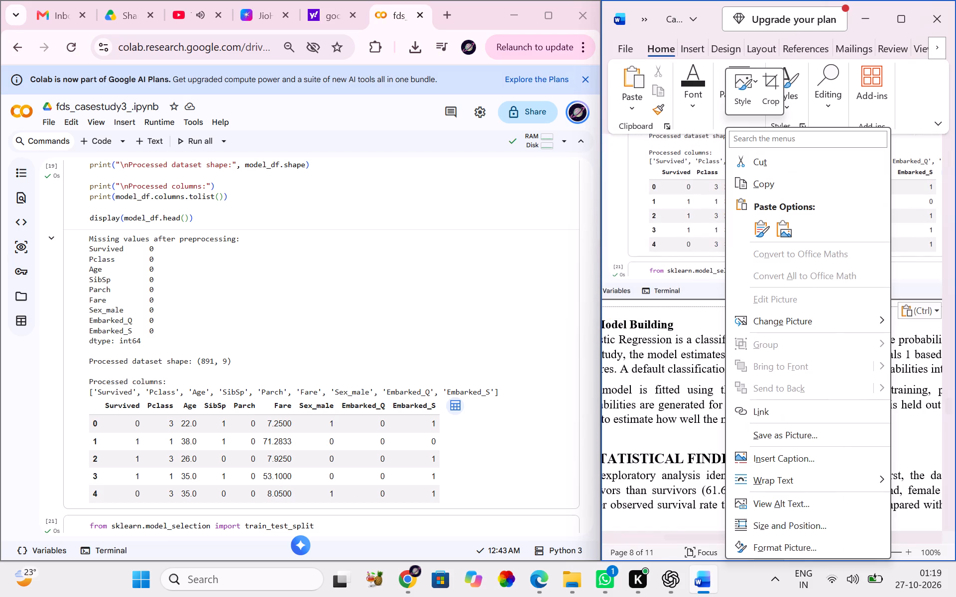
left_click_drag(600, 250, 461, 274)
scroll(622, 231, "up", 1)
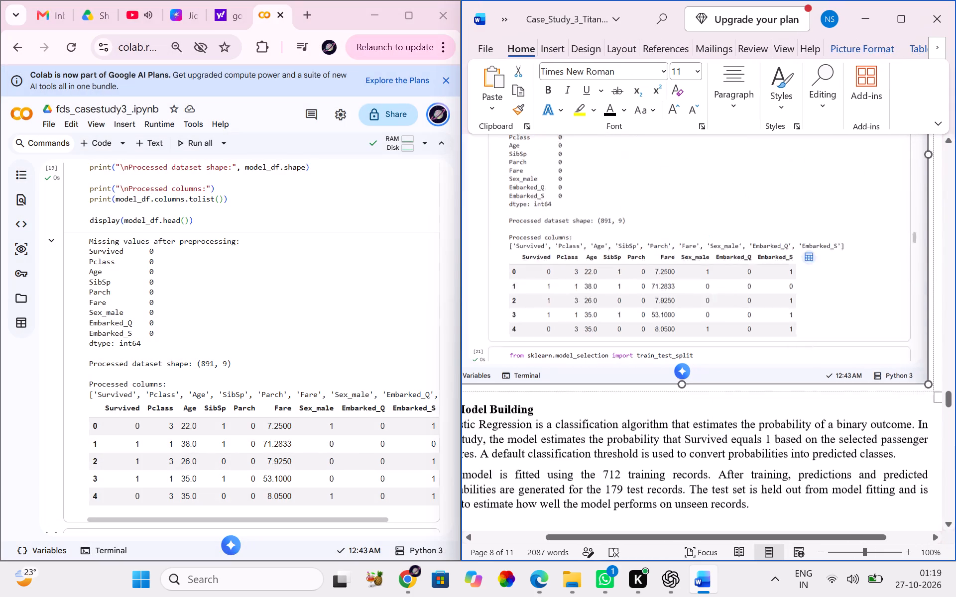
scroll(622, 231, "up", 1)
right_click(622, 231)
left_click(673, 89)
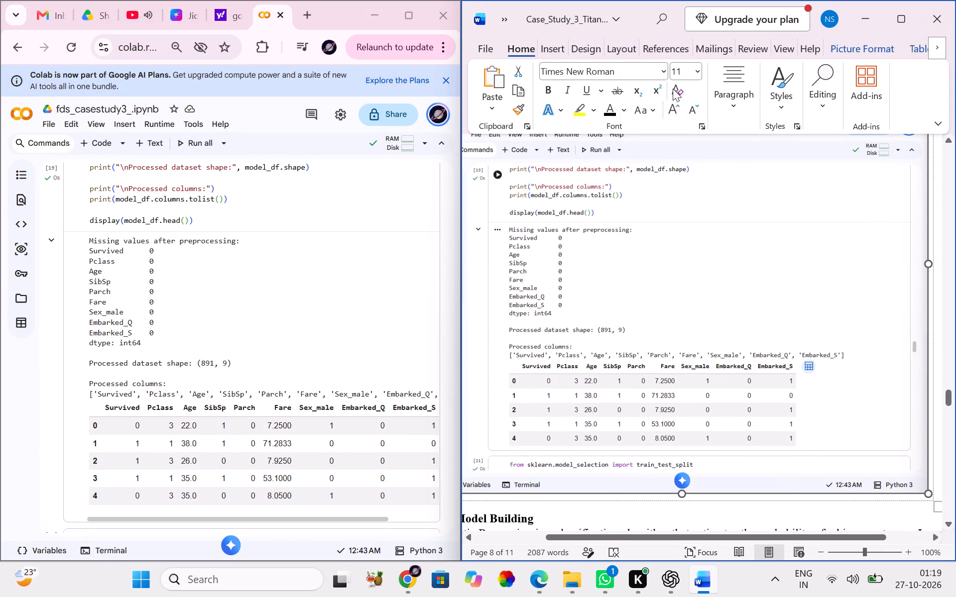
scroll(677, 230, "up", 2)
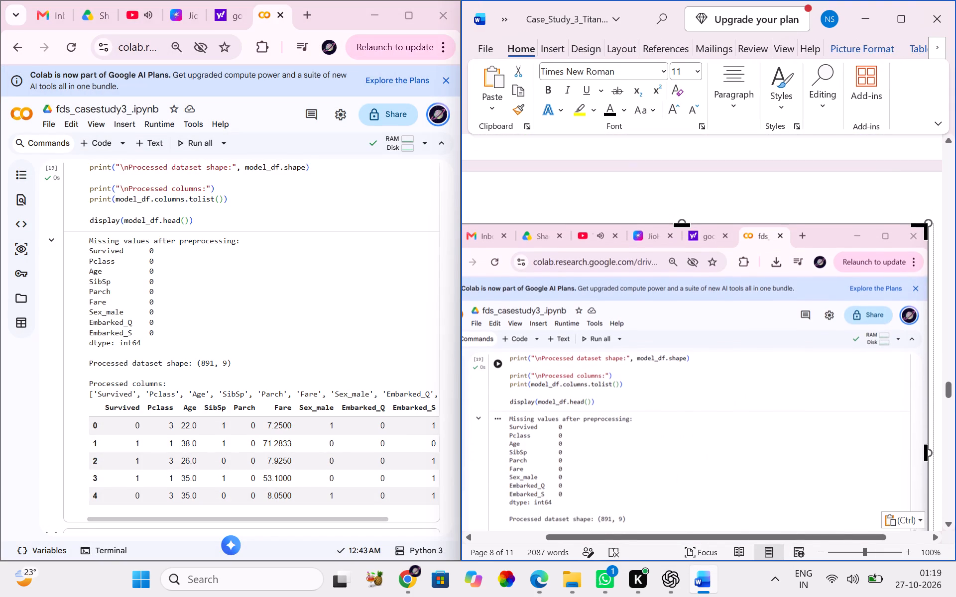
left_click_drag(679, 227, 663, 410)
scroll(663, 410, "down", 1)
left_click_drag(676, 403, 670, 367)
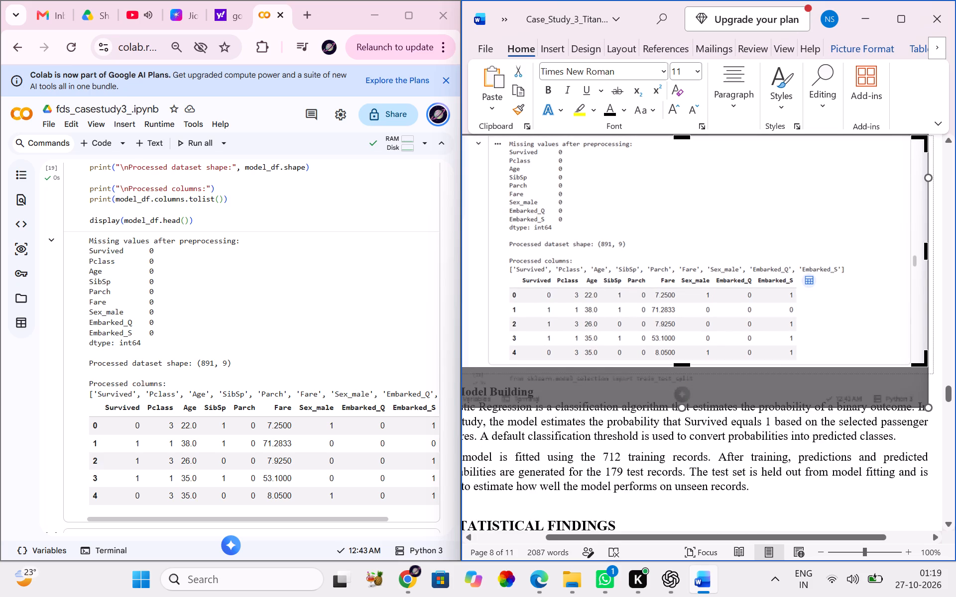
left_click_drag(928, 251, 909, 253)
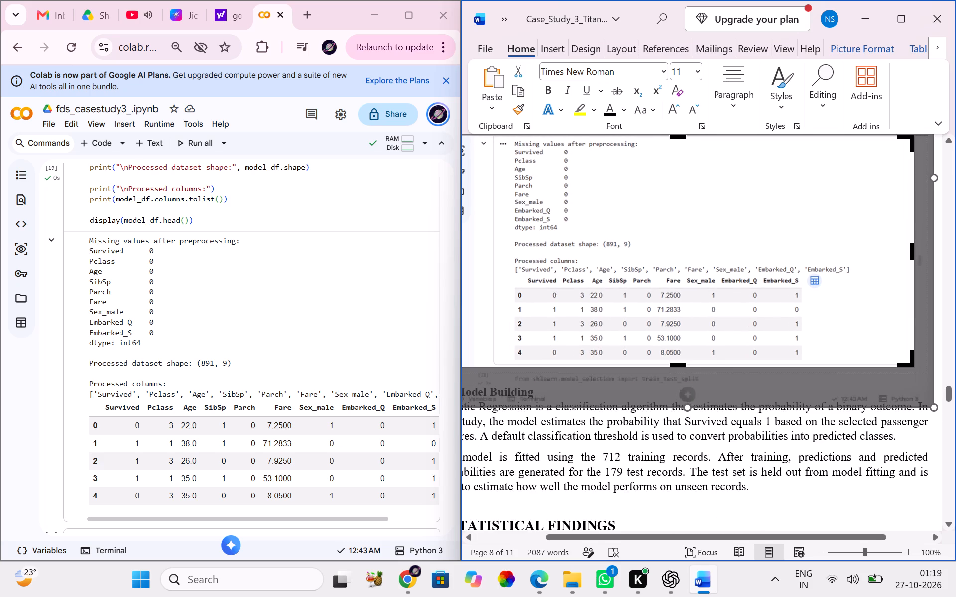
scroll(559, 307, "right", 1)
left_click_drag(541, 247, 595, 251)
scroll(595, 251, "left", 1)
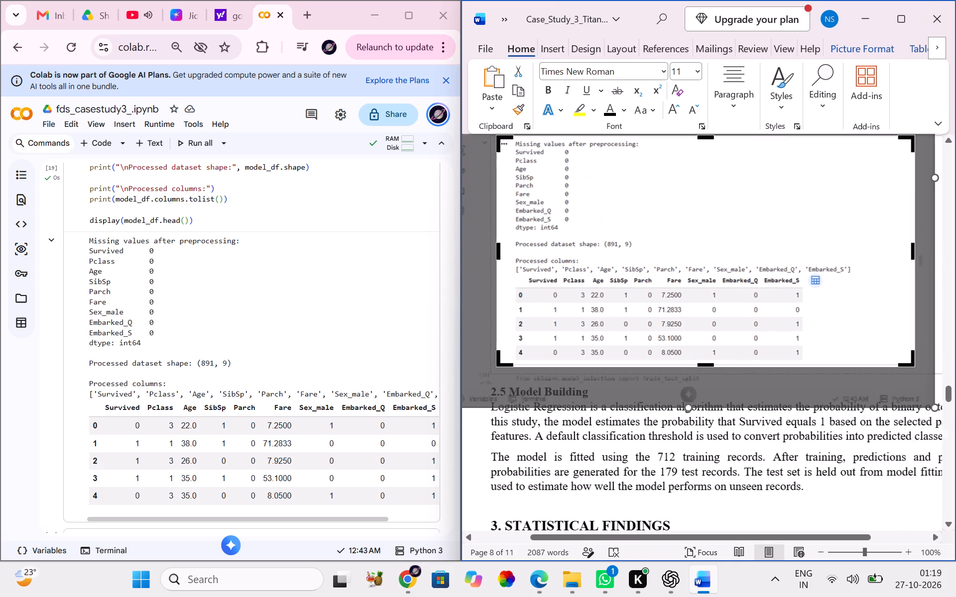
scroll(595, 251, "left", 1)
left_click(771, 461)
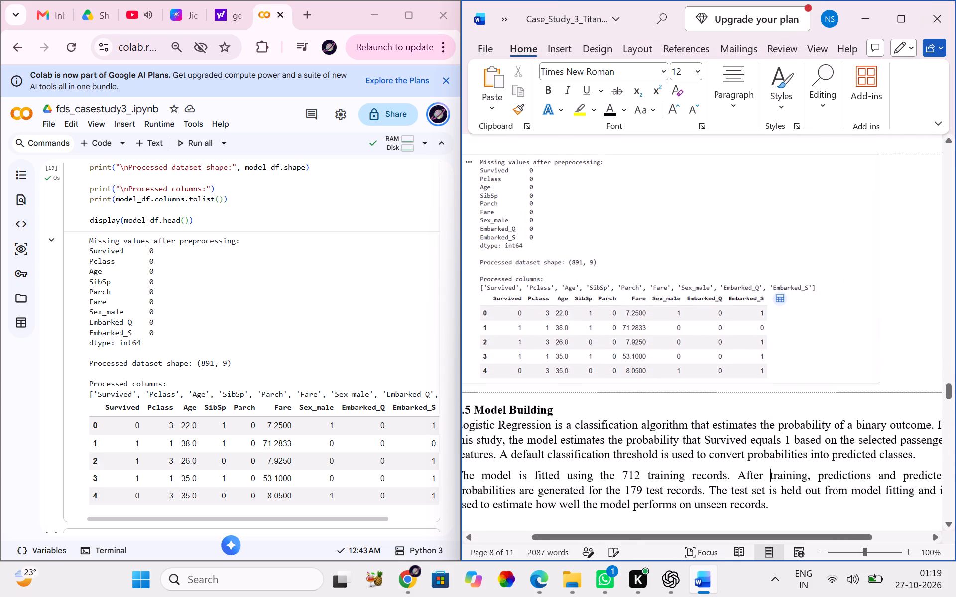
Look through the report from section 2.5 to section 4.2 for the remaining figure placeholders and their instruction lines.
scroll(771, 461, "down", 1)
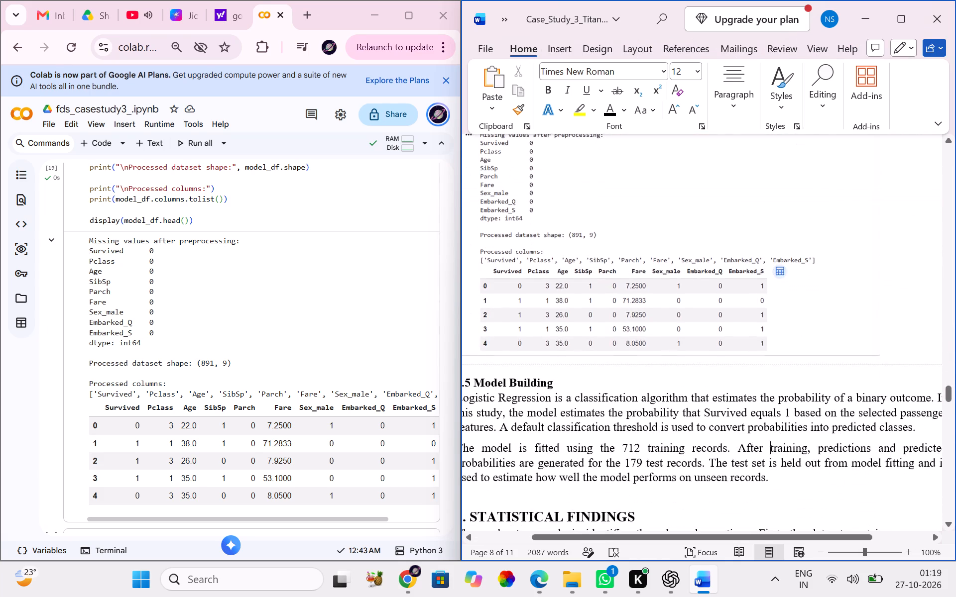
scroll(771, 461, "down", 2)
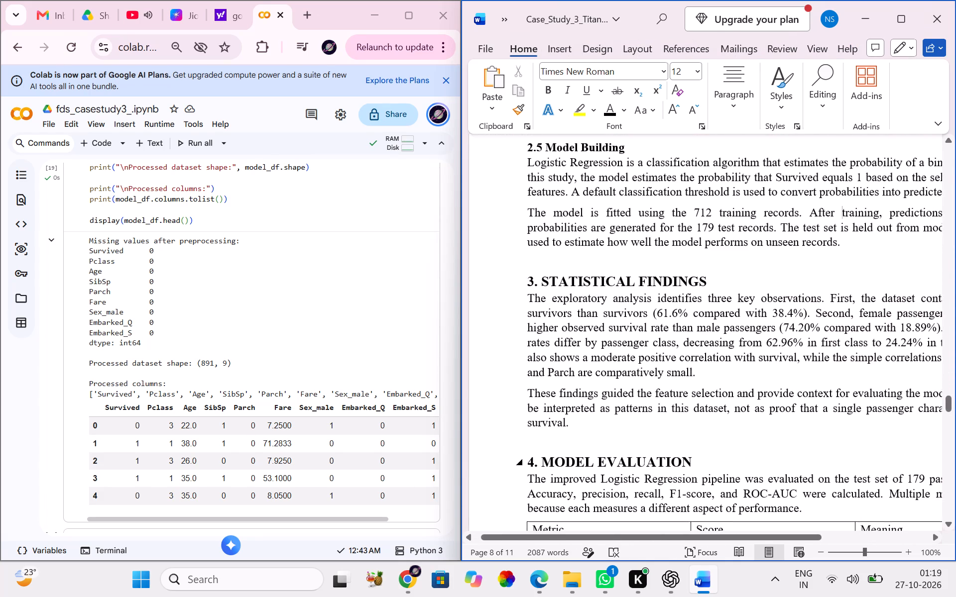
scroll(771, 461, "left", 1)
scroll(771, 461, "down", 1)
scroll(771, 461, "left", 1)
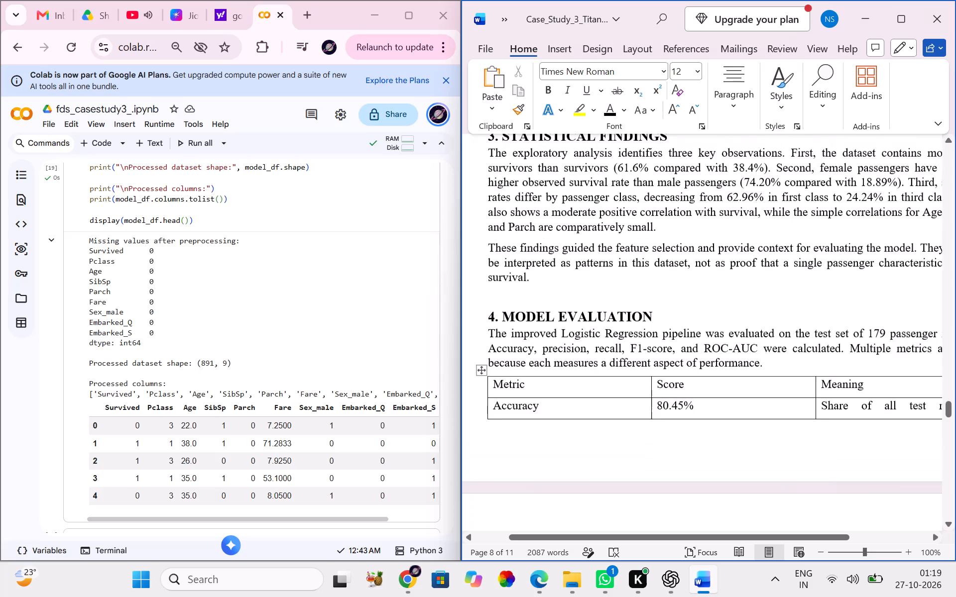
scroll(771, 461, "left", 1)
scroll(771, 461, "down", 1)
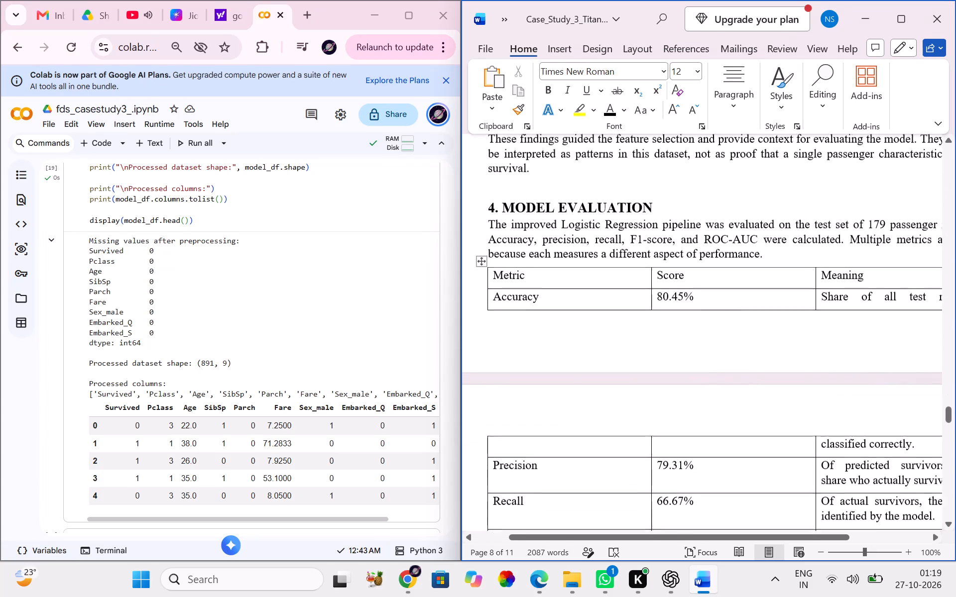
scroll(411, 384, "down", 4)
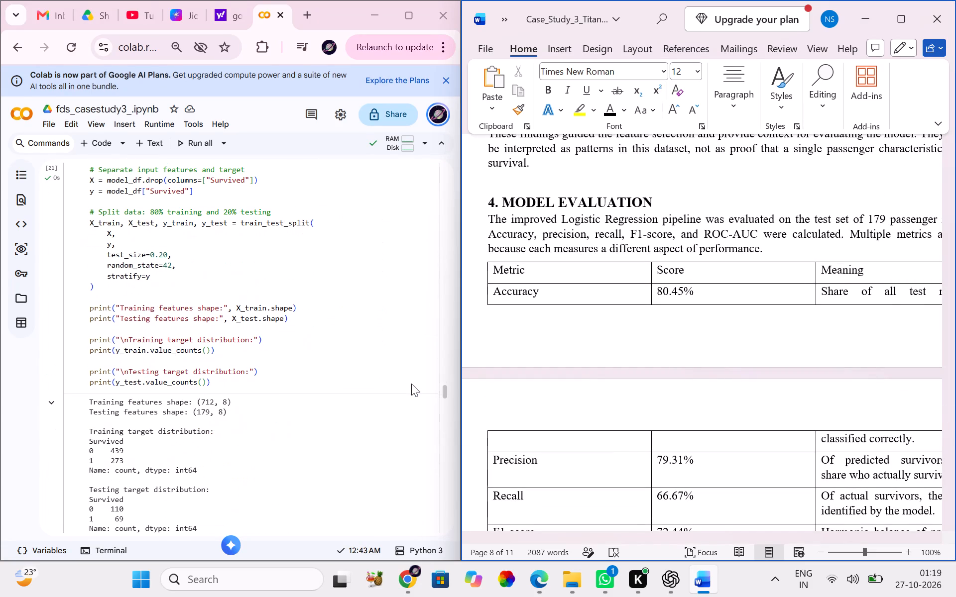
scroll(734, 380, "up", 1)
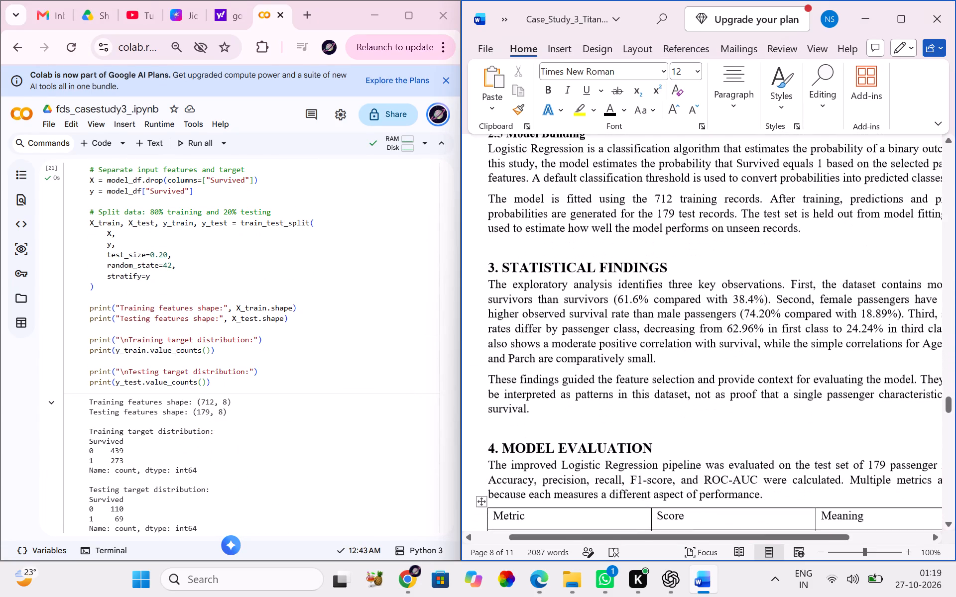
scroll(734, 380, "down", 3)
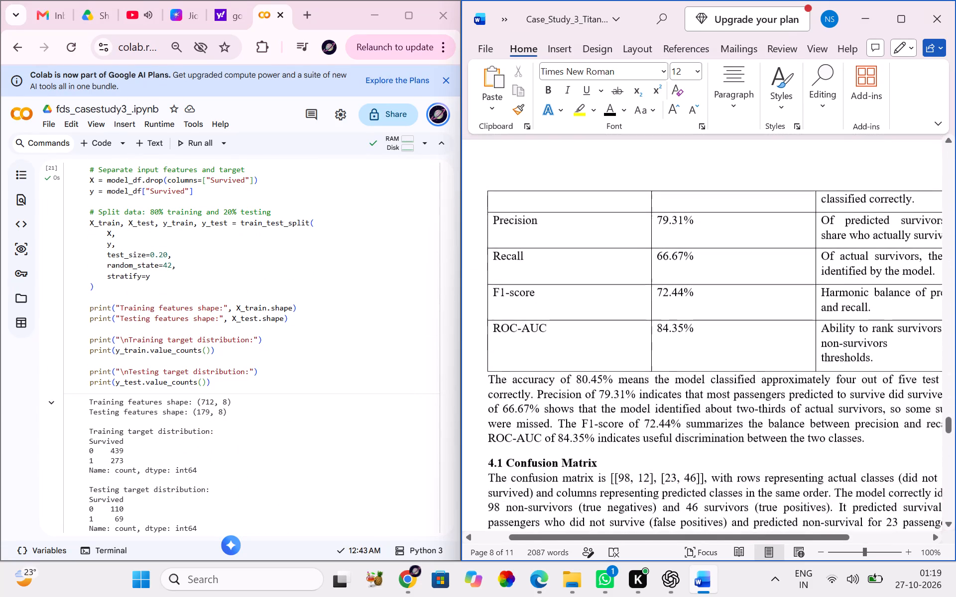
scroll(734, 380, "down", 2)
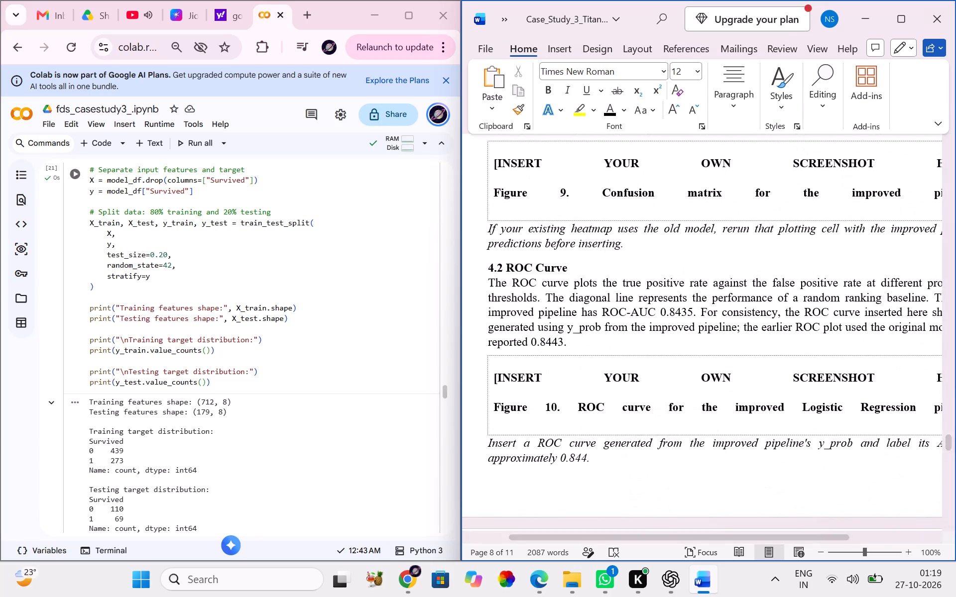
Examine the notebook's model evaluation and ROC curve outputs against the Figure 9 and Figure 10 placeholders in section 4.
scroll(387, 331, "down", 6)
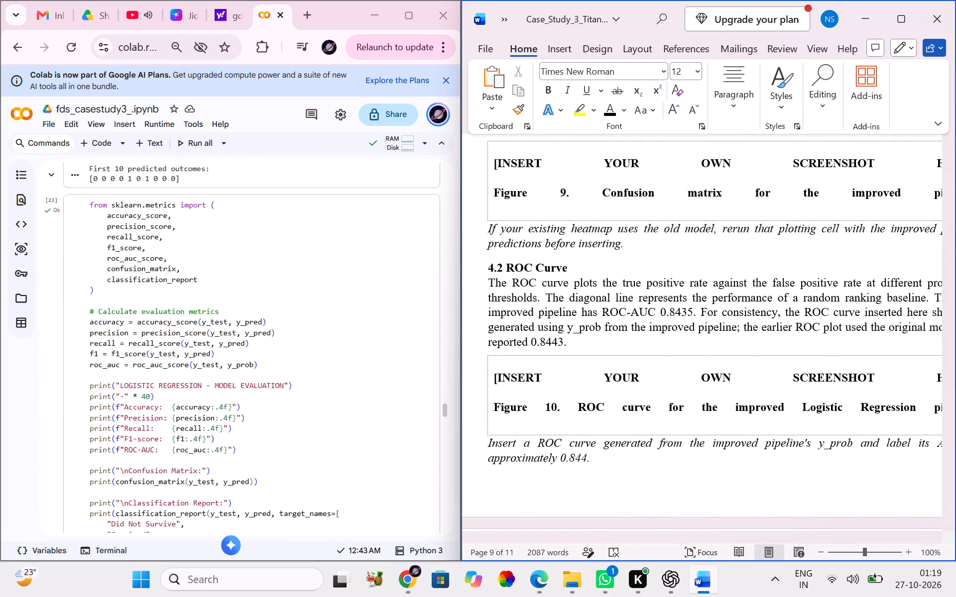
scroll(387, 331, "down", 6)
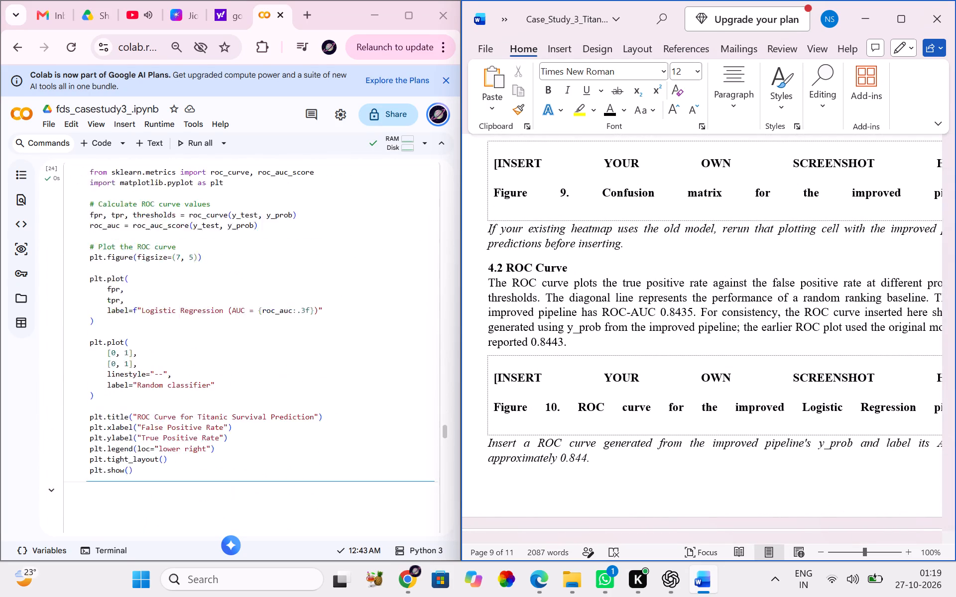
scroll(387, 331, "down", 4)
scroll(387, 331, "left", 1)
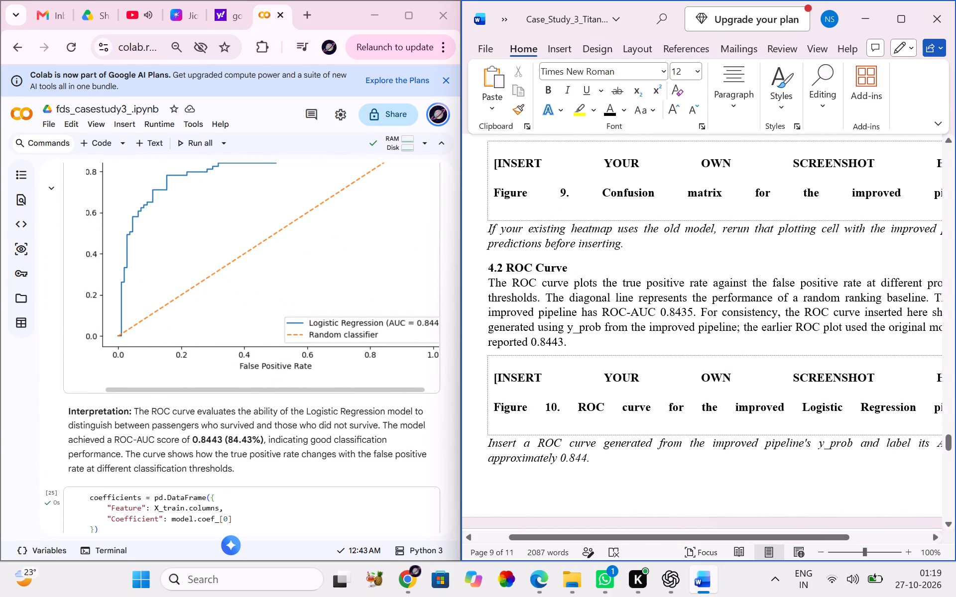
scroll(698, 316, "up", 3)
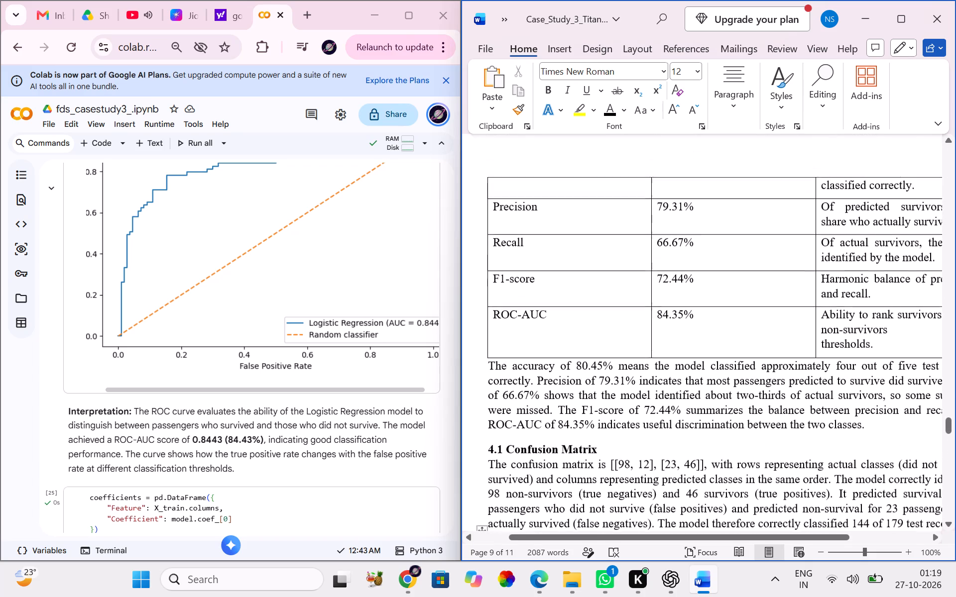
scroll(698, 316, "down", 1)
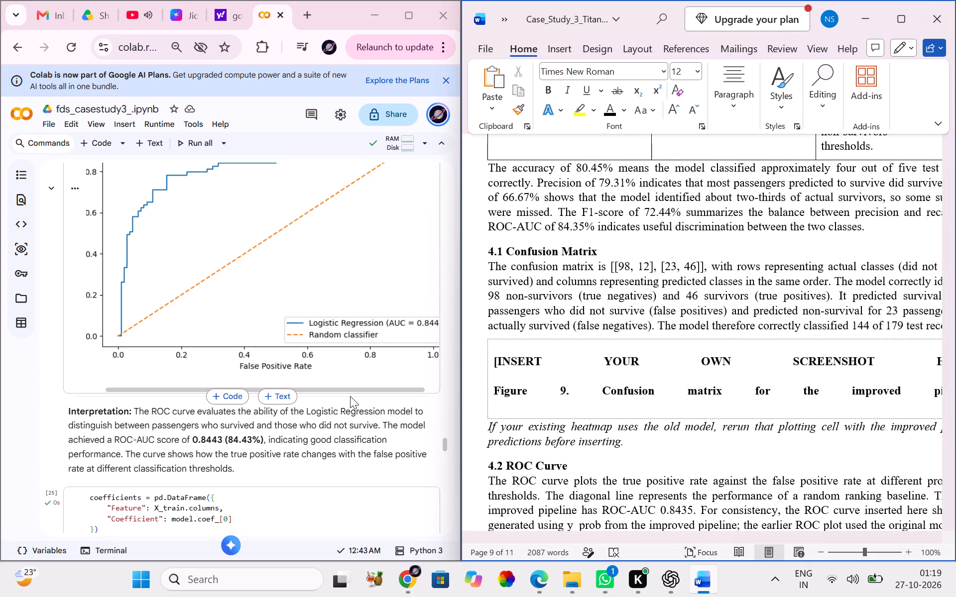
scroll(350, 396, "up", 1)
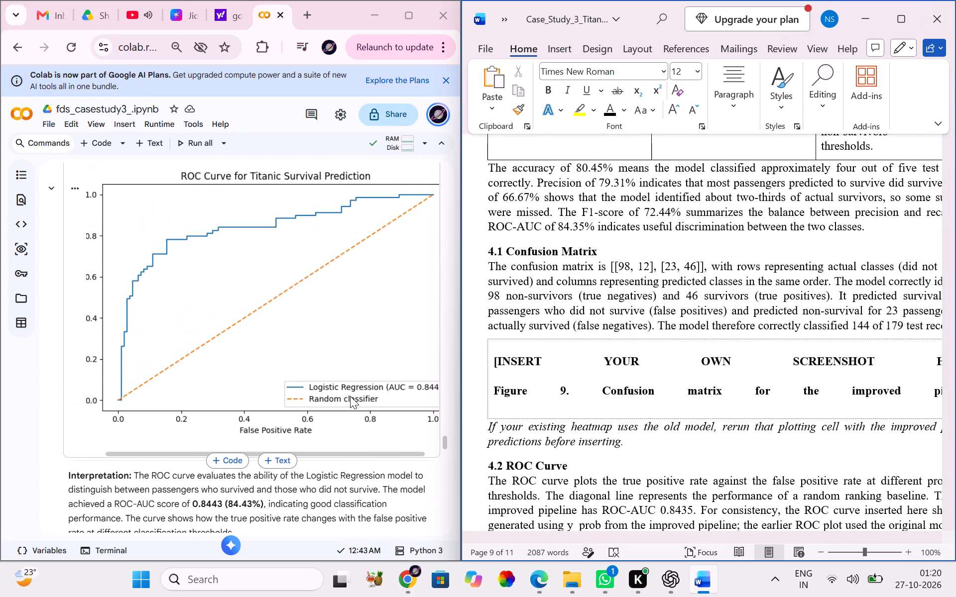
right_click(350, 396)
scroll(678, 400, "left", 1)
scroll(678, 400, "right", 1)
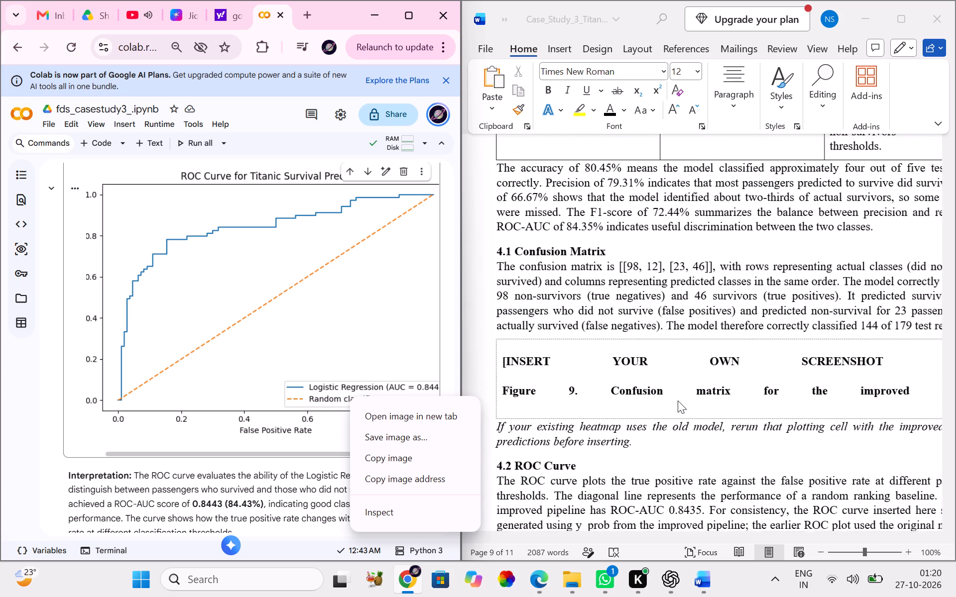
scroll(678, 400, "right", 1)
left_click(261, 354)
Look through the notebook's outputs, from the train-test split onward, for the confusion matrix heatmap that suits Figure 9.
scroll(261, 354, "up", 3)
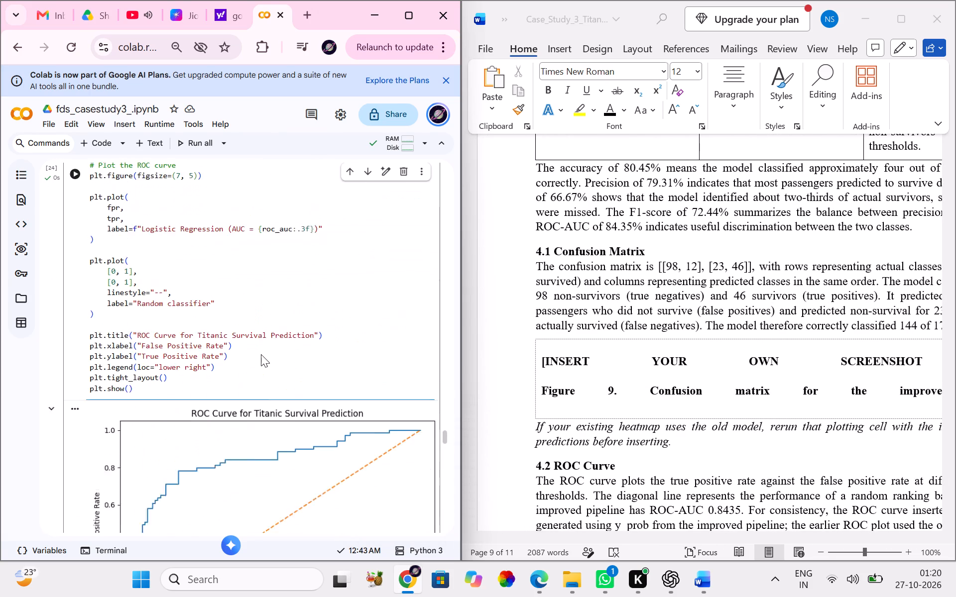
scroll(261, 354, "up", 6)
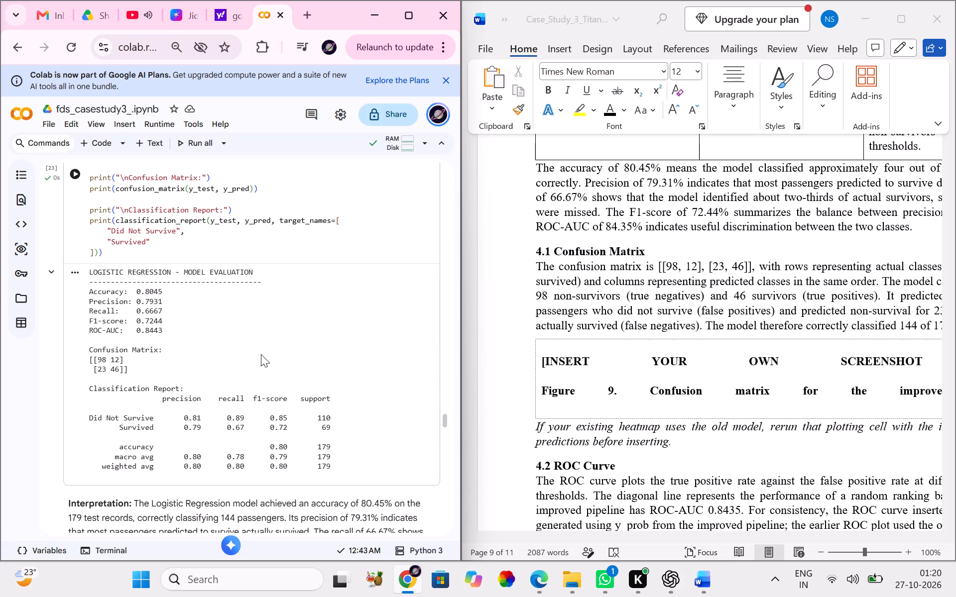
scroll(261, 354, "up", 7)
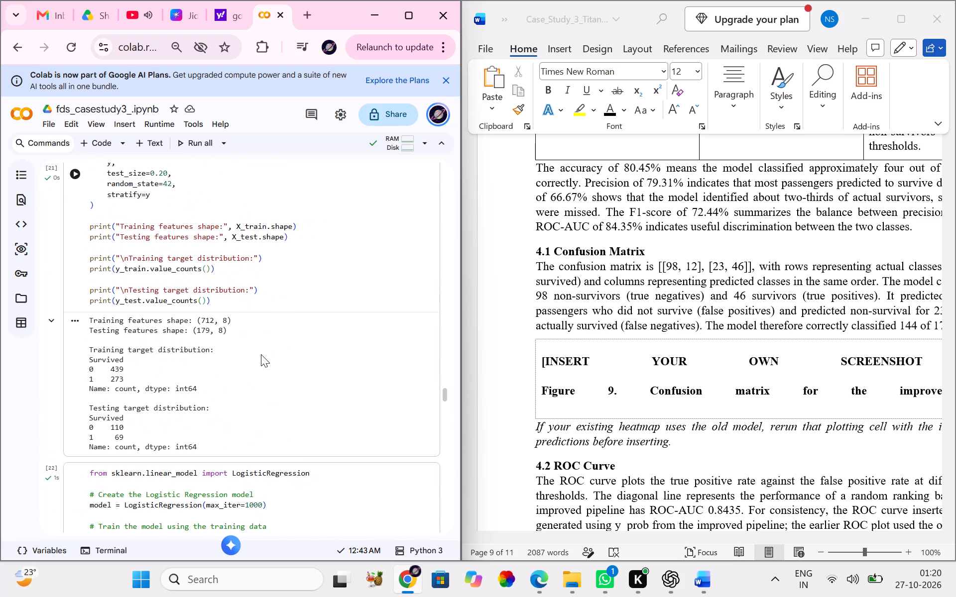
scroll(261, 354, "up", 1)
scroll(261, 354, "down", 3)
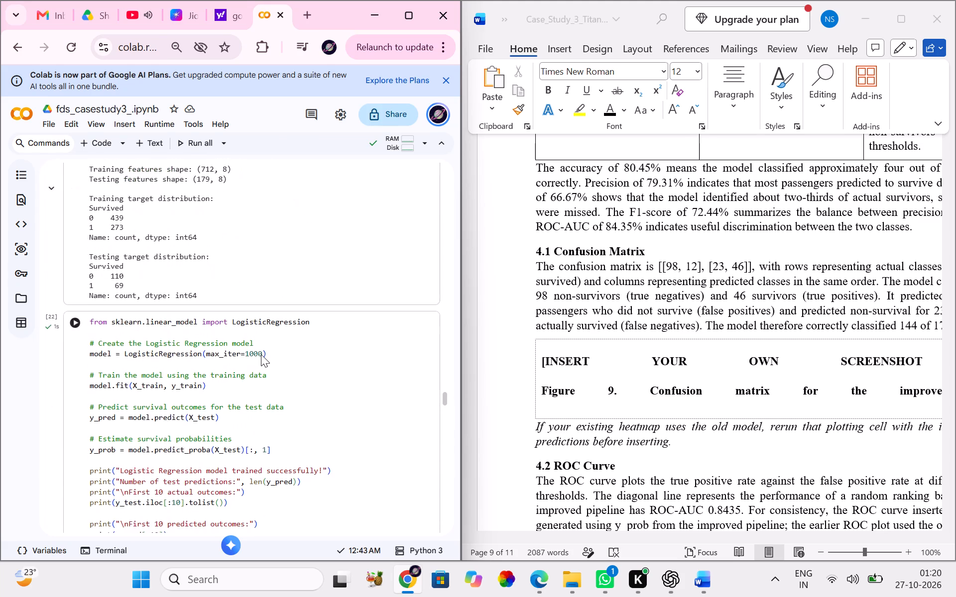
scroll(261, 354, "down", 6)
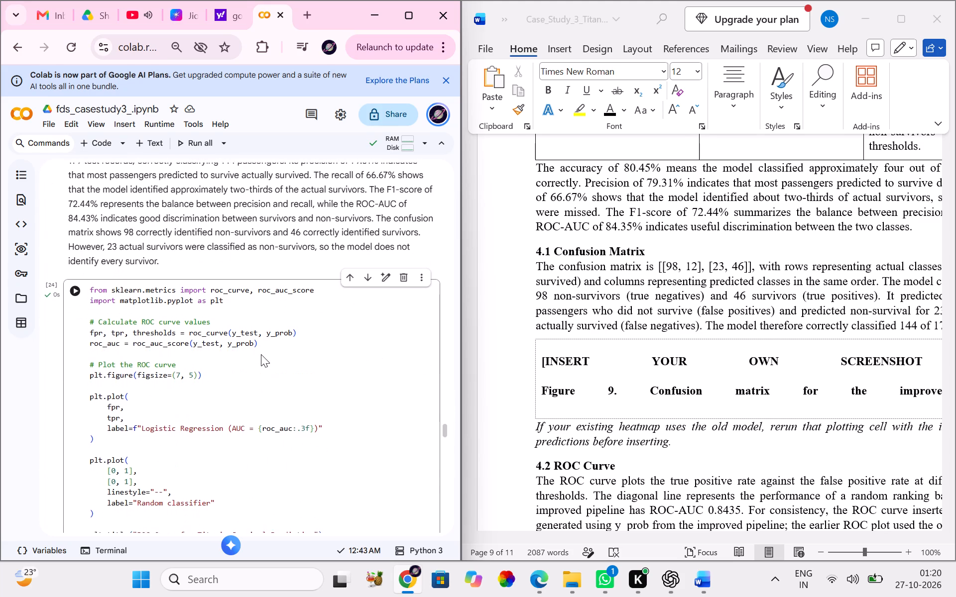
scroll(261, 354, "down", 4)
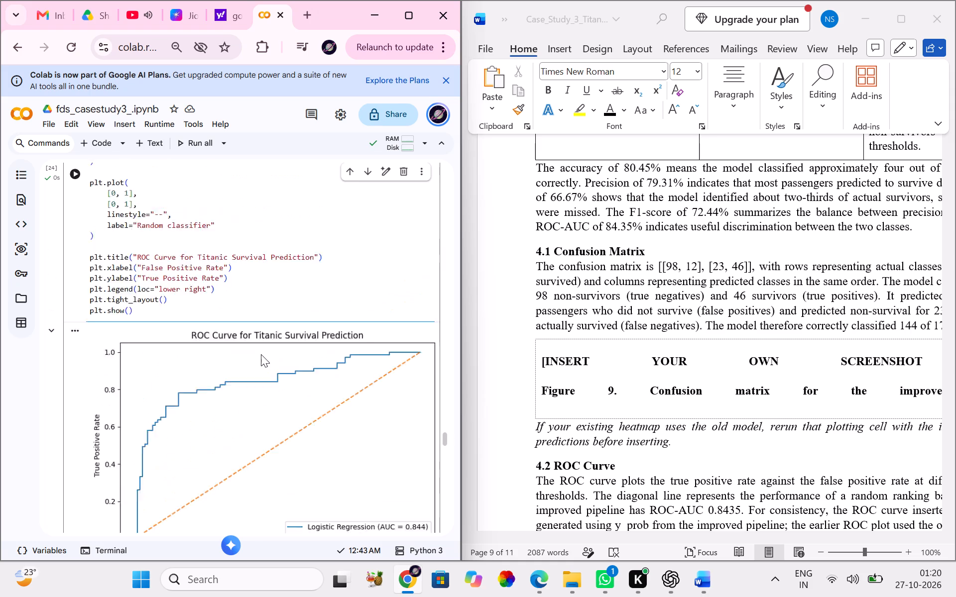
scroll(261, 354, "down", 4)
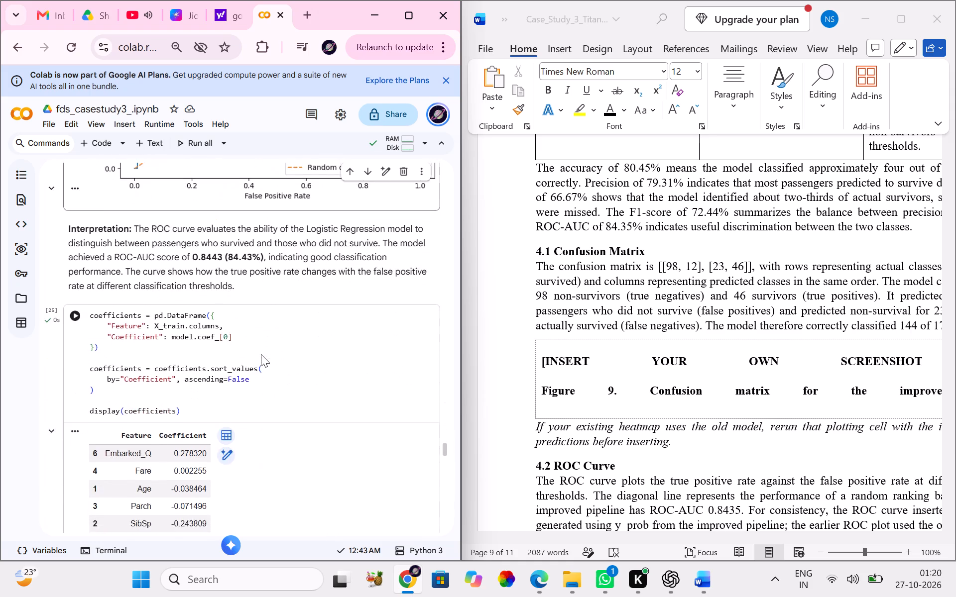
scroll(261, 354, "down", 4)
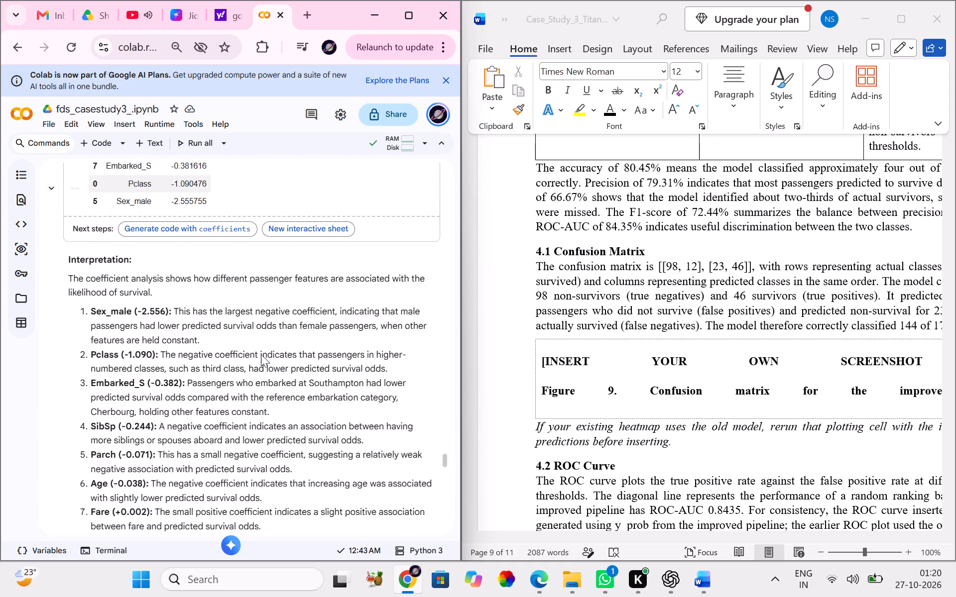
scroll(261, 354, "down", 3)
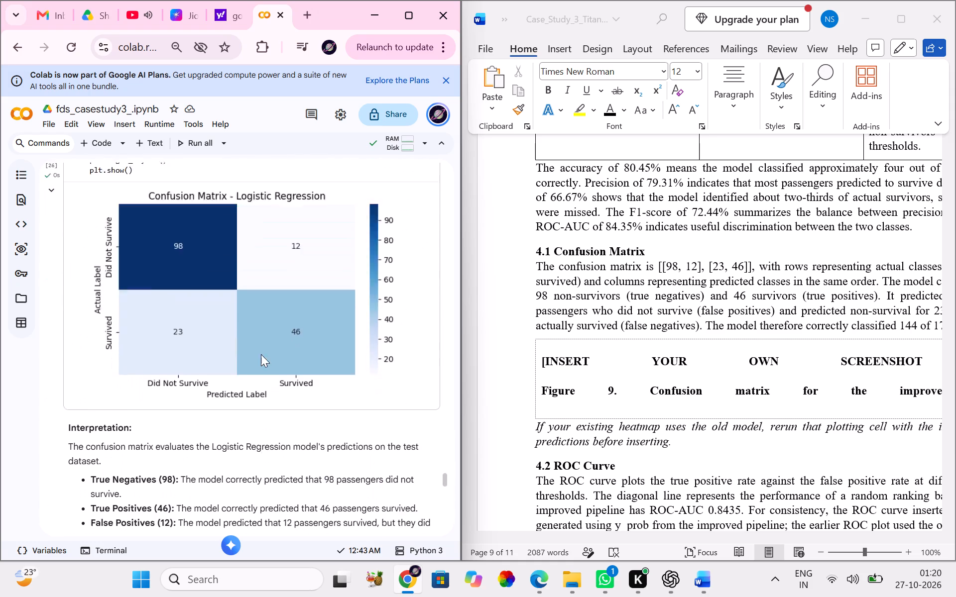
scroll(261, 354, "up", 2)
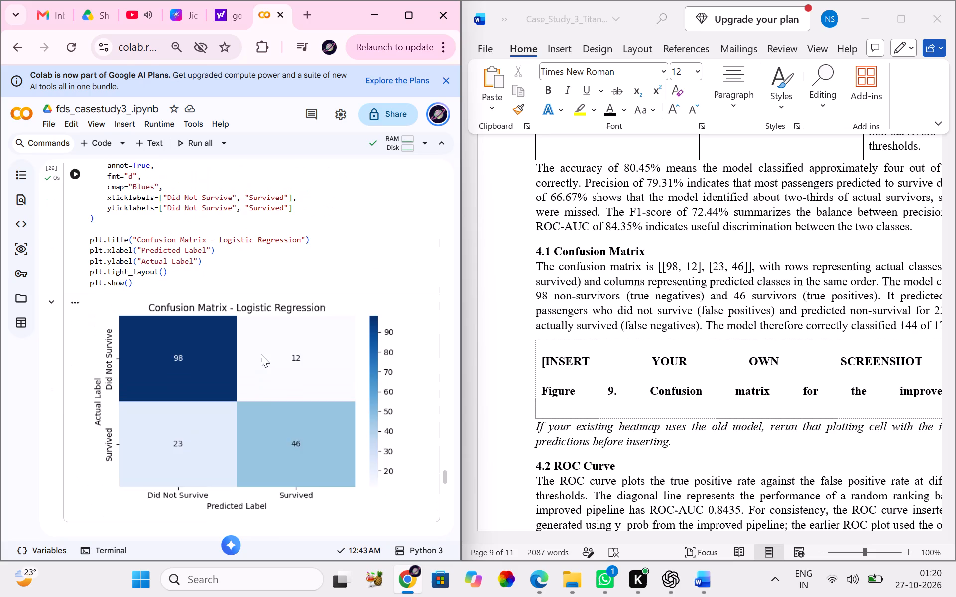
scroll(261, 354, "up", 5)
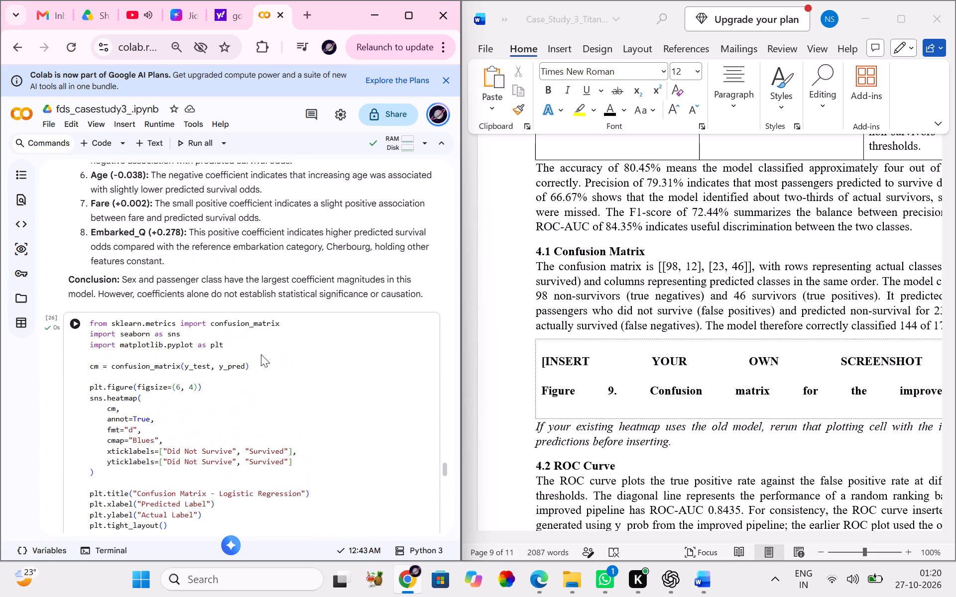
scroll(261, 354, "down", 4)
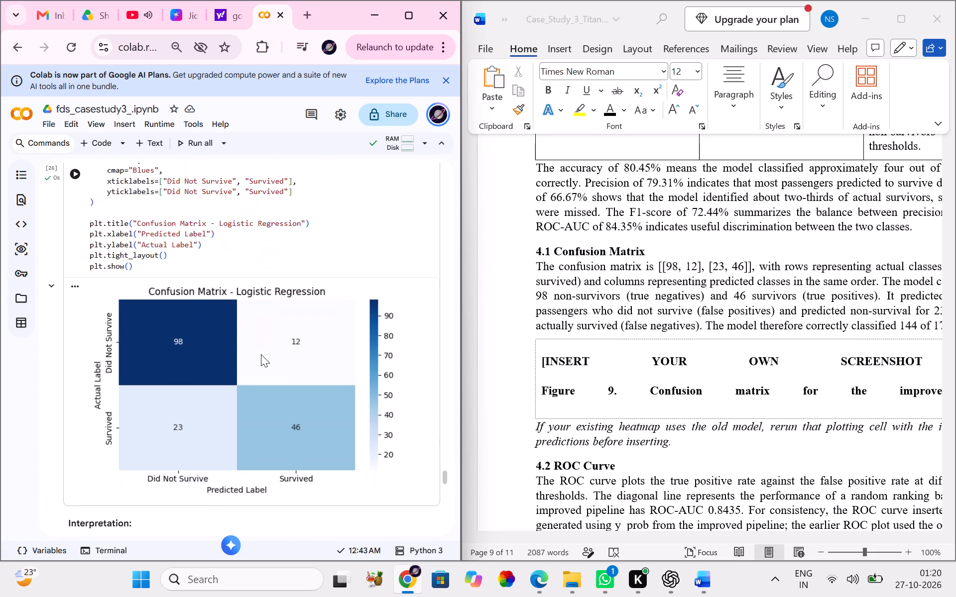
scroll(261, 354, "down", 1)
Review the report from the methodology section to the conclusion, checking the inserted figures and the remaining screenshot placeholders.
scroll(570, 353, "up", 2)
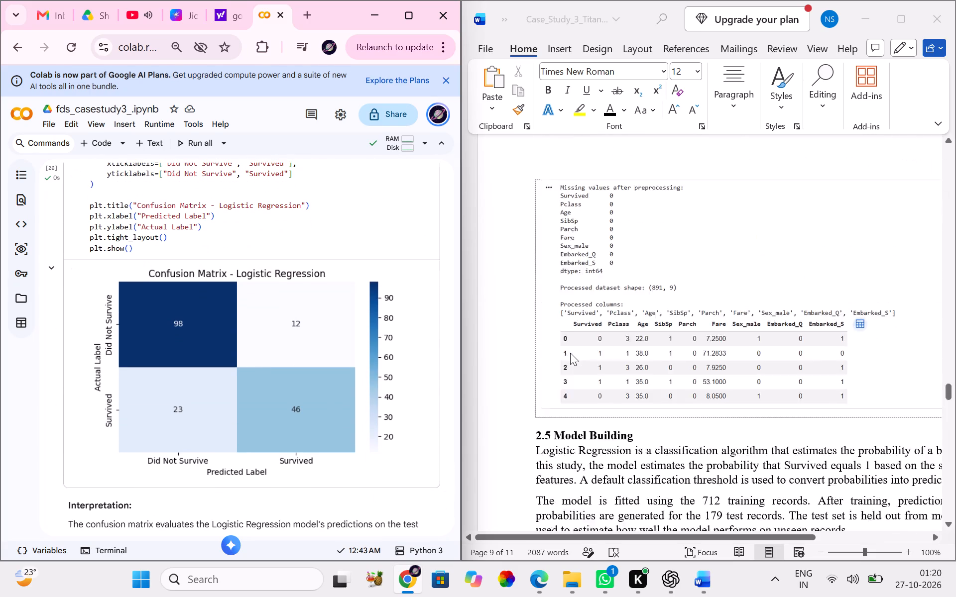
scroll(570, 353, "up", 9)
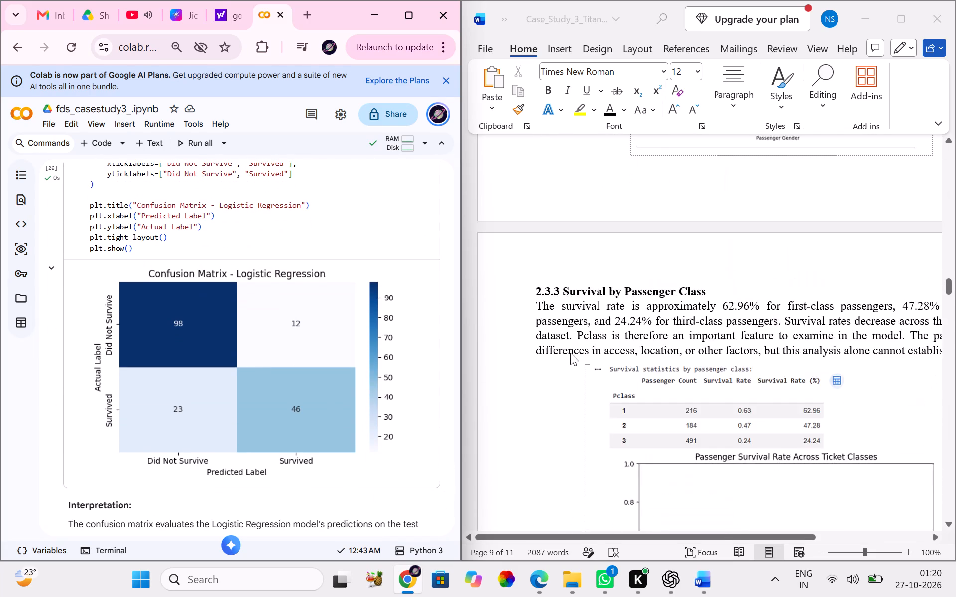
scroll(570, 353, "up", 5)
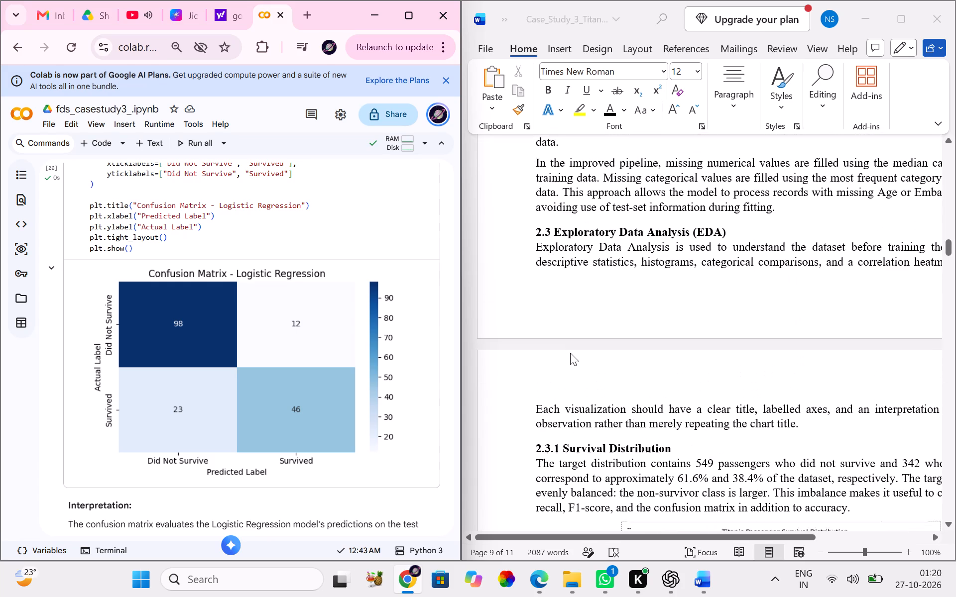
scroll(570, 353, "up", 6)
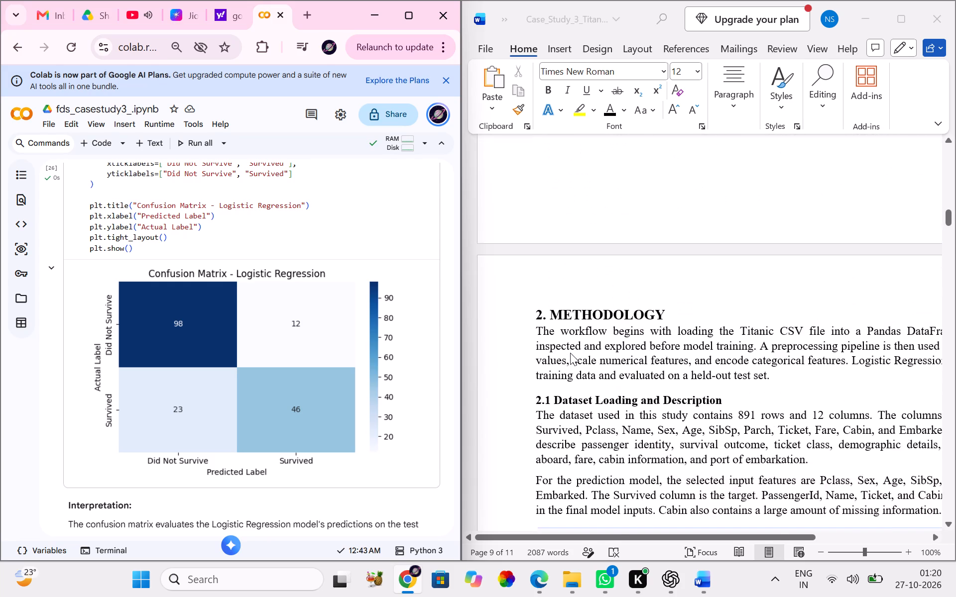
scroll(570, 353, "down", 5)
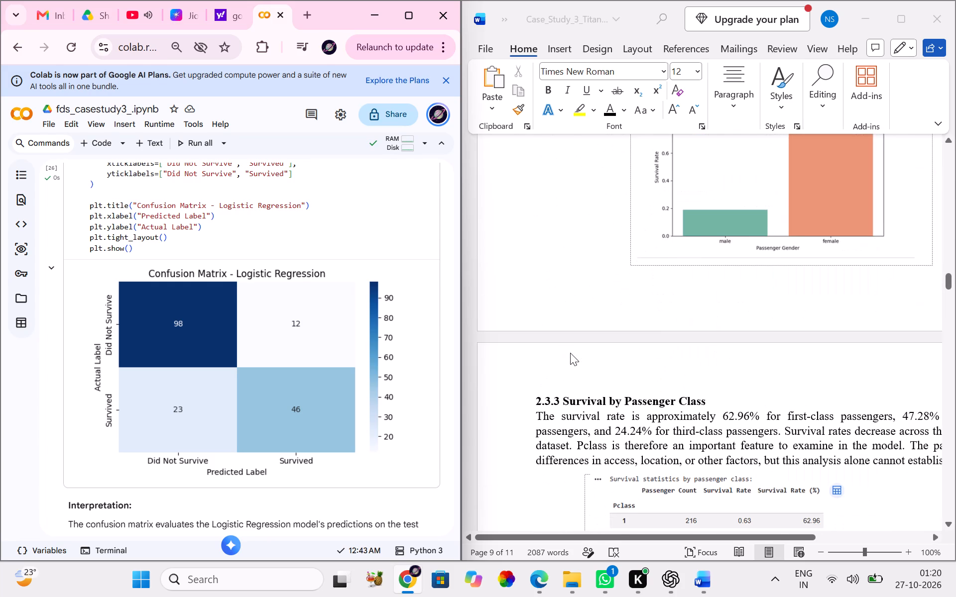
scroll(570, 353, "down", 10)
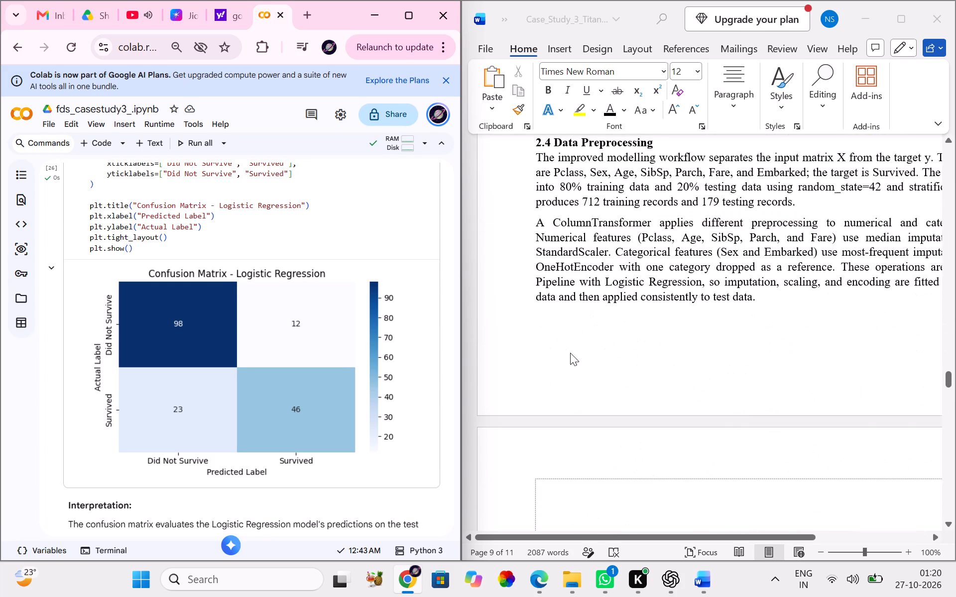
scroll(570, 353, "down", 10)
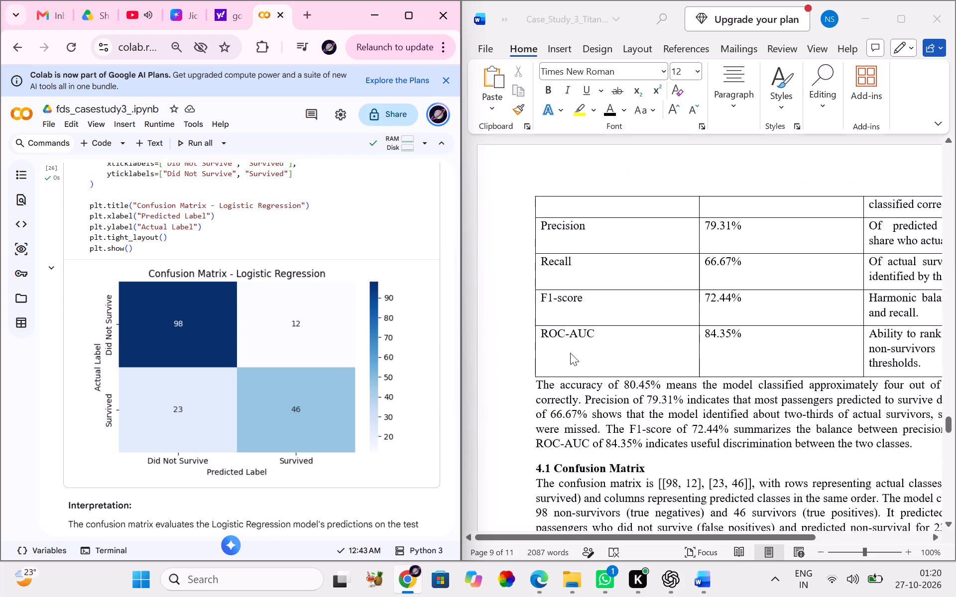
scroll(570, 353, "down", 6)
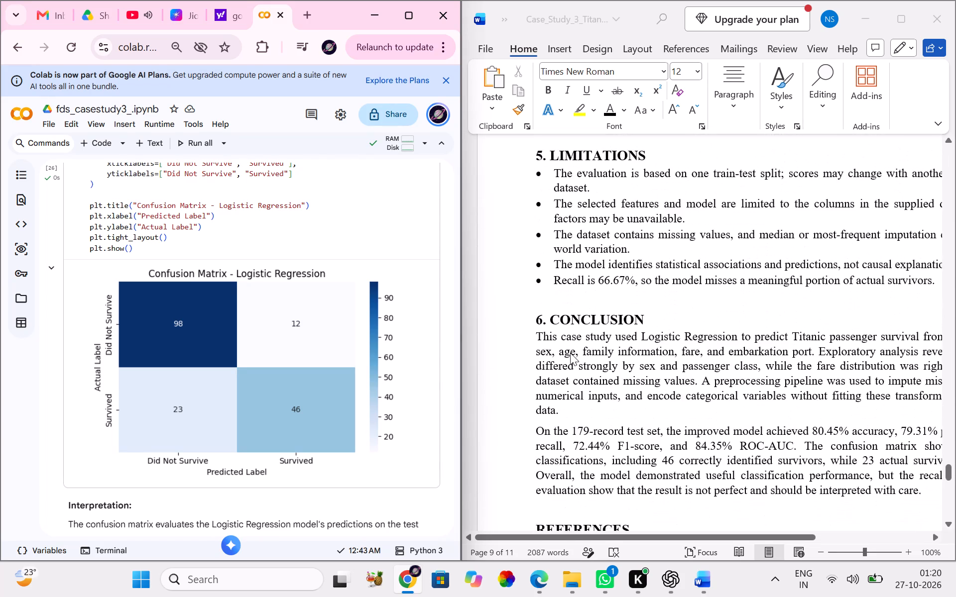
scroll(570, 353, "up", 1)
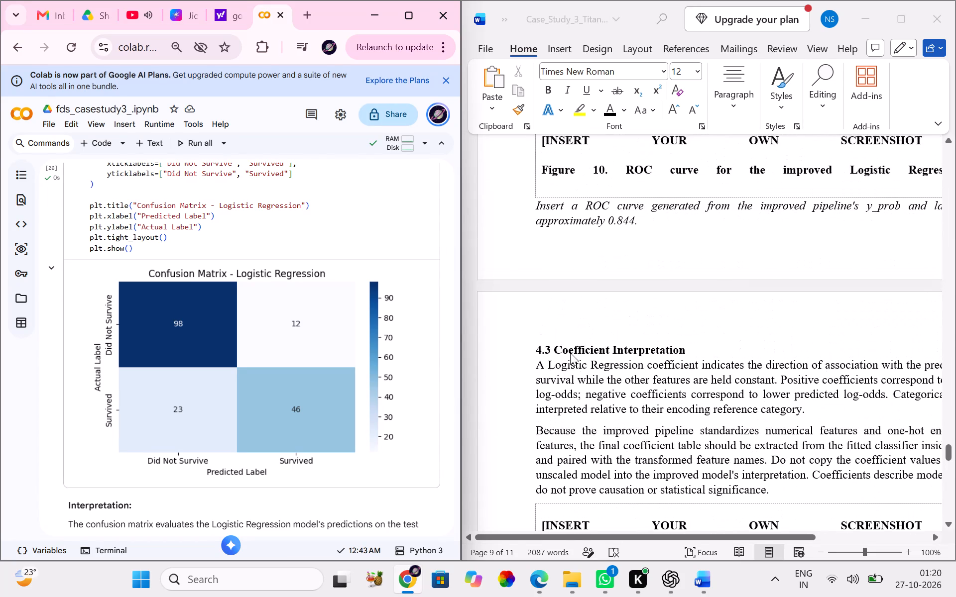
scroll(570, 353, "up", 3)
Capture the Colab window showing the confusion matrix heatmap and paste it over the Figure 9 placeholder in section 4.1.
scroll(570, 353, "right", 1)
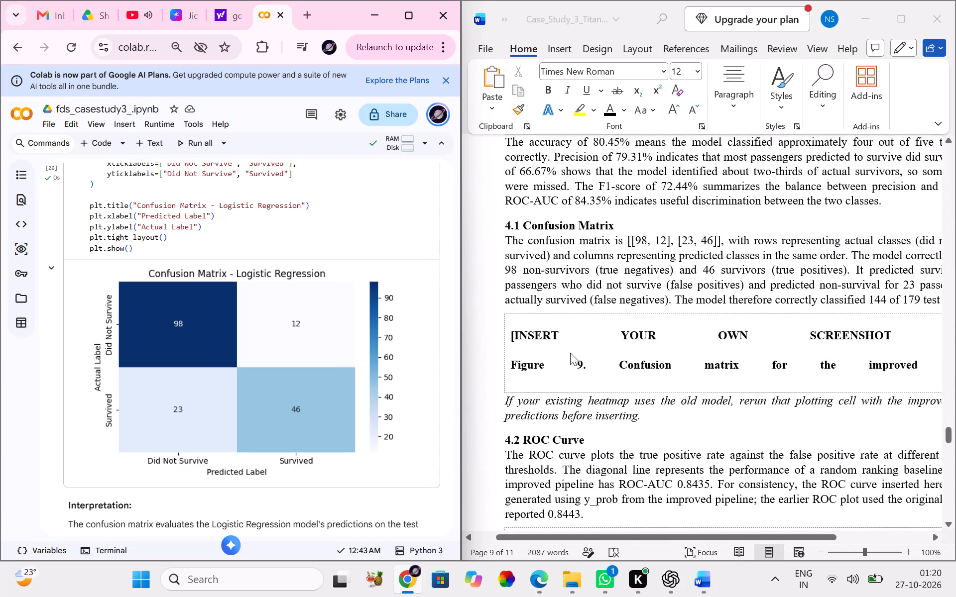
scroll(570, 353, "right", 1)
left_click(566, 325)
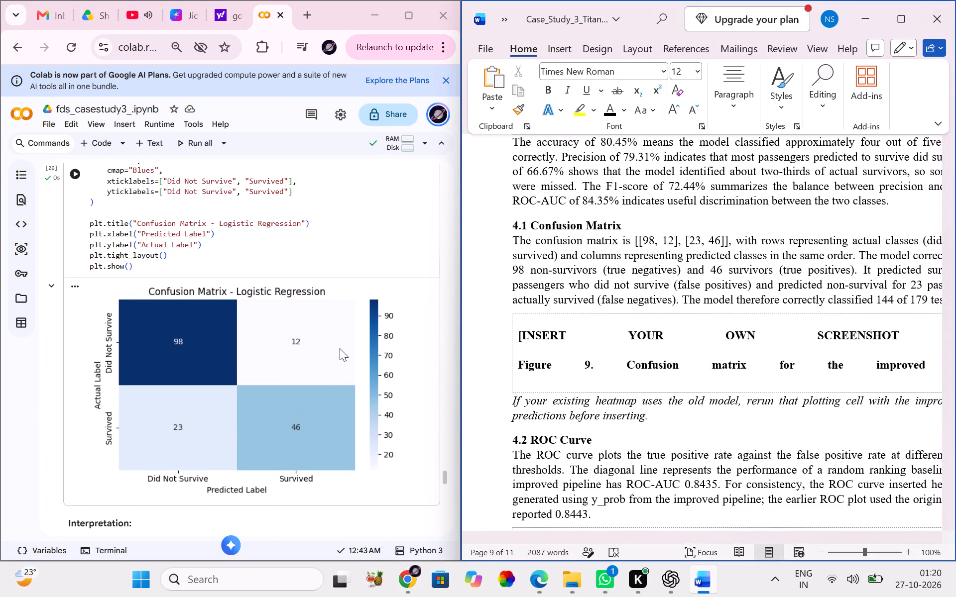
key("shift+super+s")
left_click(295, 333)
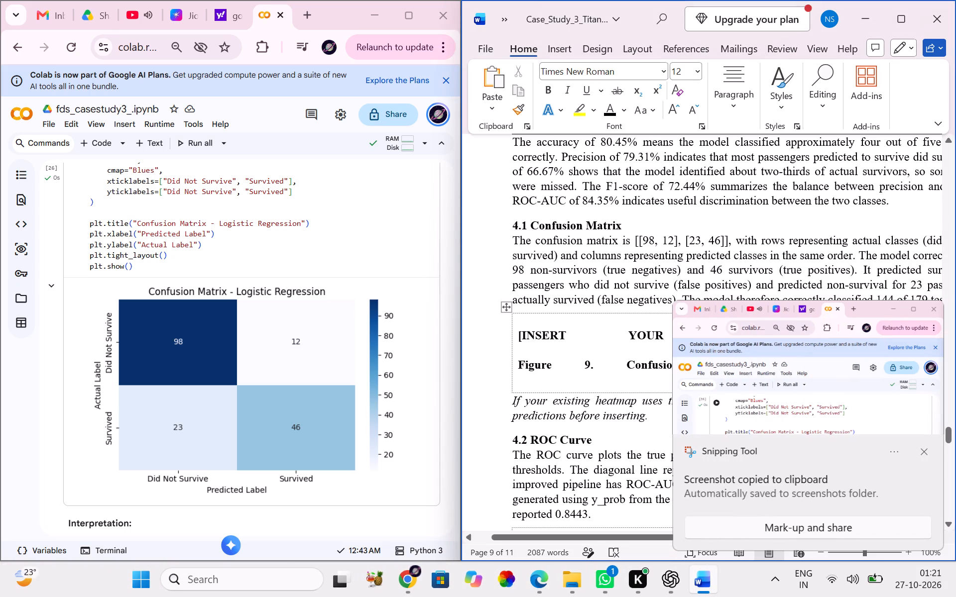
left_click(507, 310)
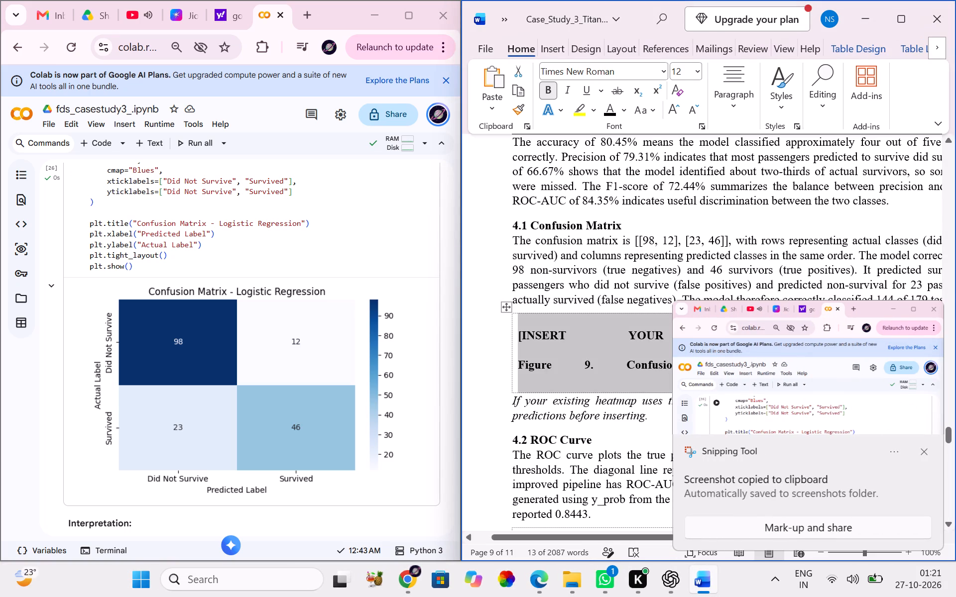
key("ctrl+v")
Crop the Figure 9 picture to the Confusion Matrix - Logistic Regression heatmap, excluding the browser interface, code and interpretation text.
right_click(620, 286)
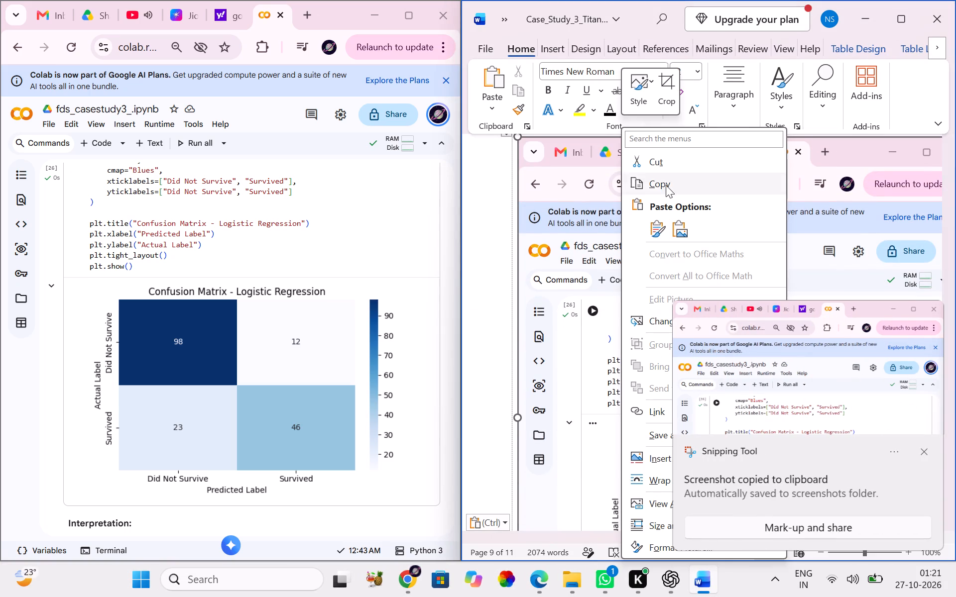
left_click(667, 102)
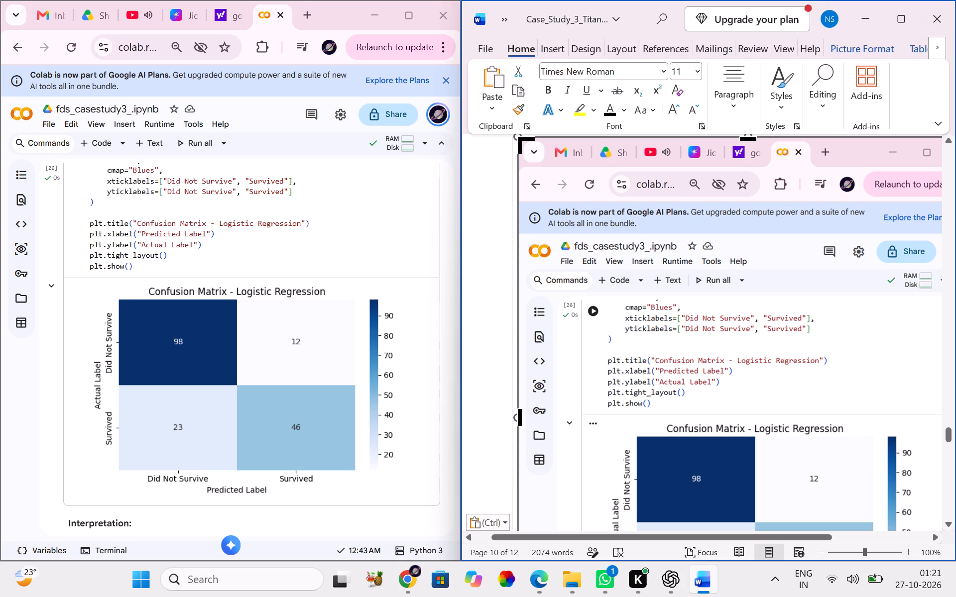
left_click_drag(749, 140, 732, 365)
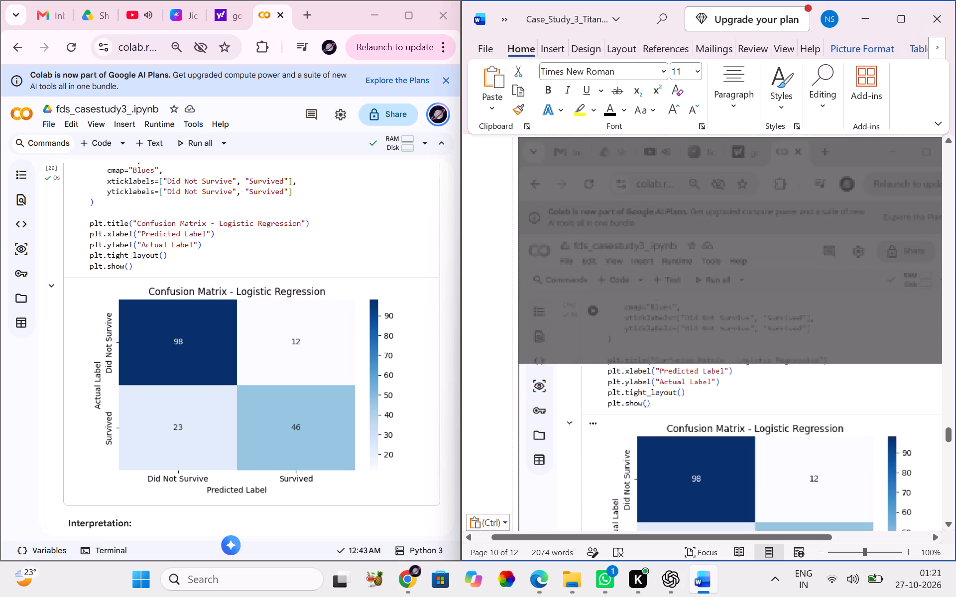
left_click_drag(732, 365, 732, 413)
scroll(601, 334, "up", 1)
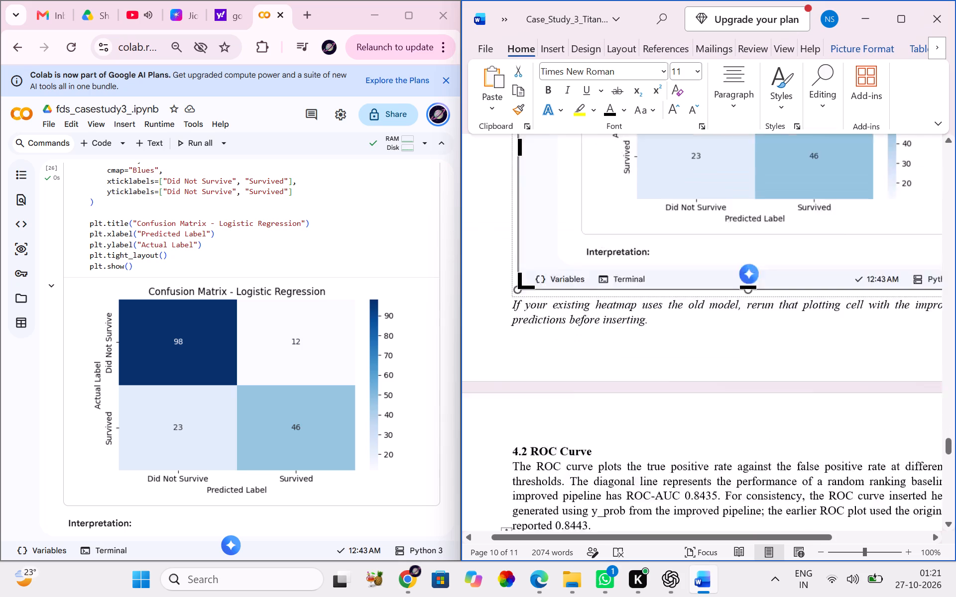
scroll(601, 334, "up", 1)
left_click_drag(518, 193, 577, 201)
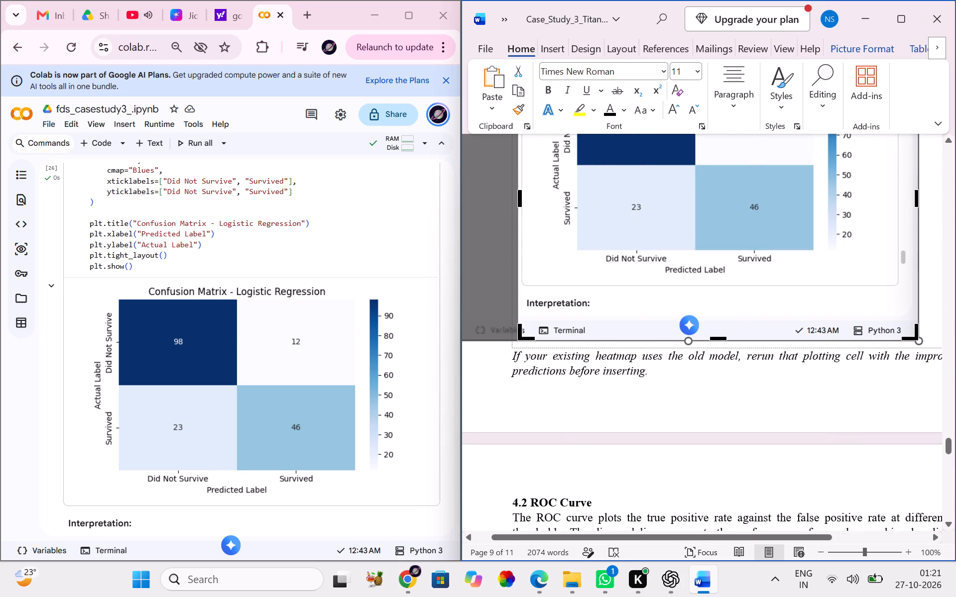
left_click_drag(917, 199, 894, 208)
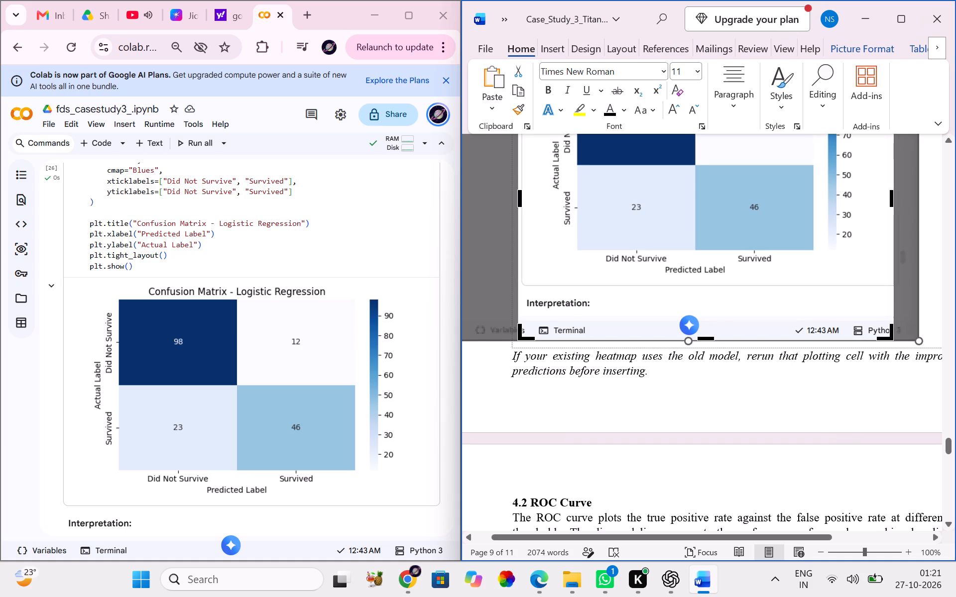
left_click_drag(710, 339, 698, 293)
left_click(689, 421)
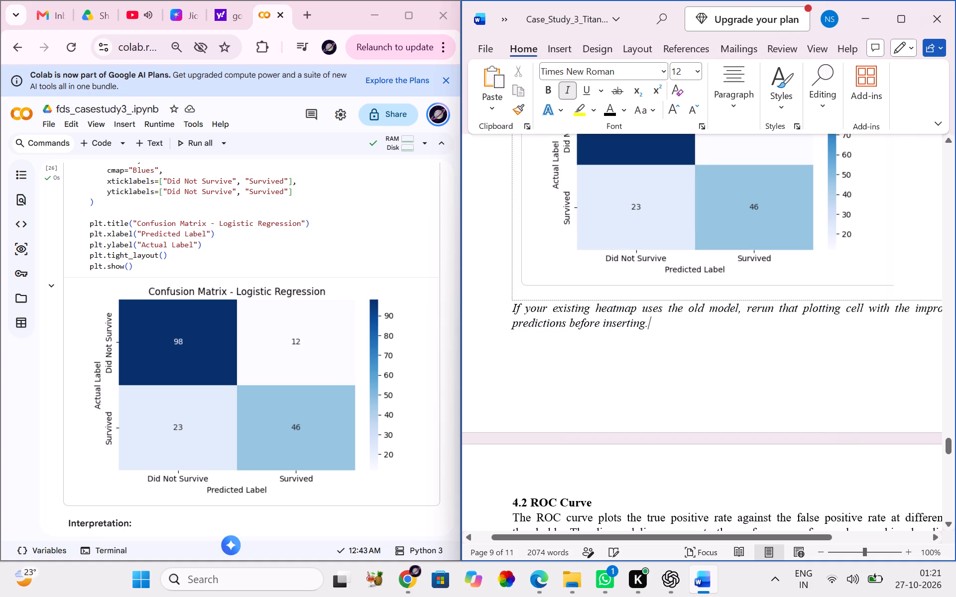
Delete the italic instruction about rerunning the old heatmap's plotting cell below Figure 9.
left_click_drag(653, 328, 482, 308)
key("BackSpace")
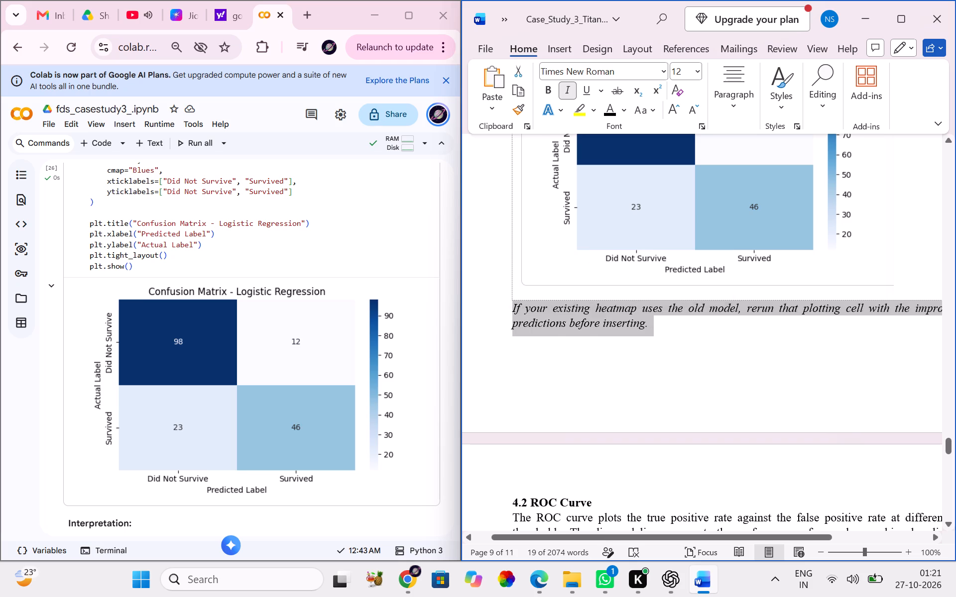
scroll(482, 308, "up", 3)
scroll(482, 308, "down", 2)
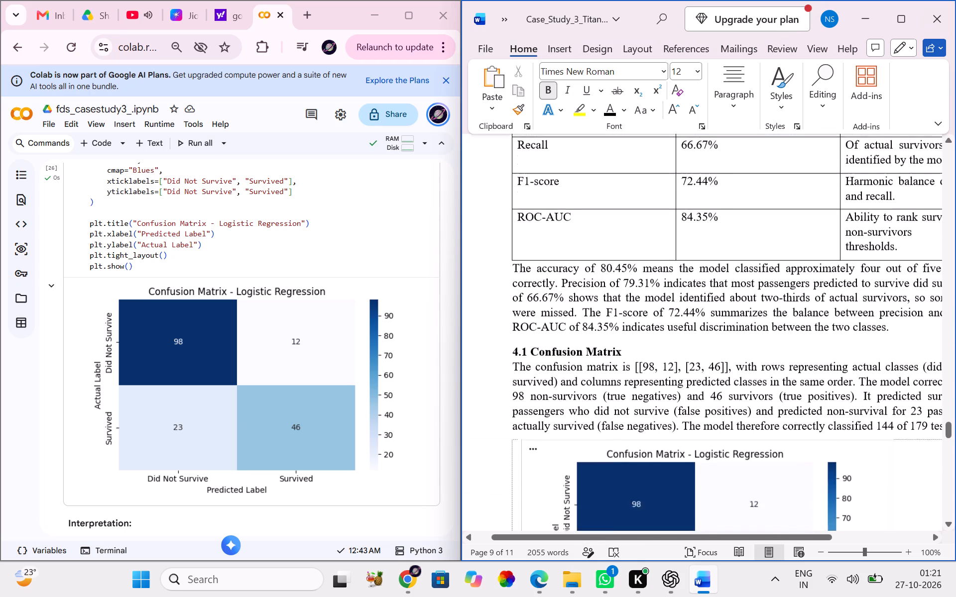
scroll(482, 308, "down", 3)
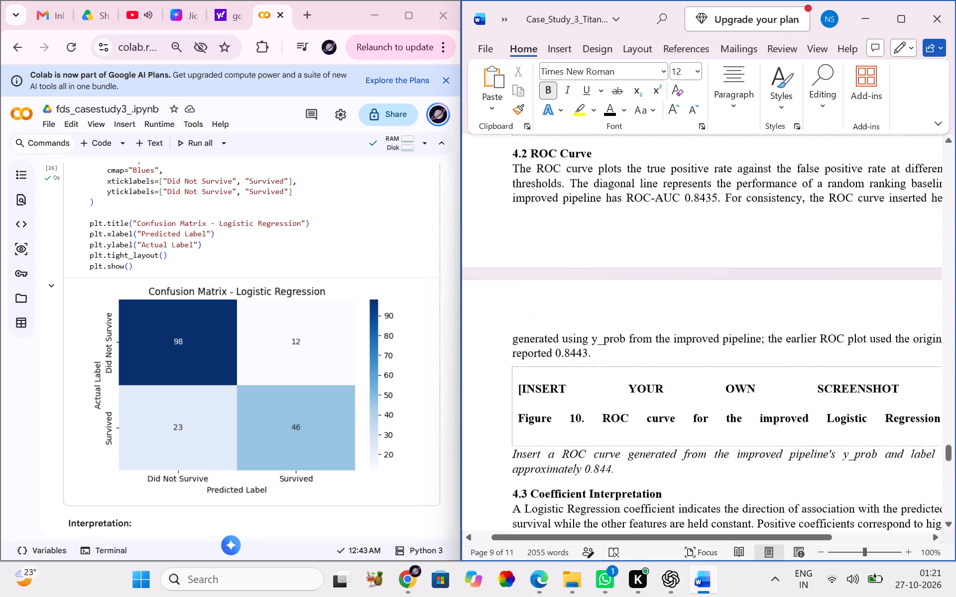
Capture the Colab window showing the ROC Curve for Titanic Survival Prediction and paste it over the Figure 10 placeholder in section 4.2.
scroll(279, 361, "down", 3)
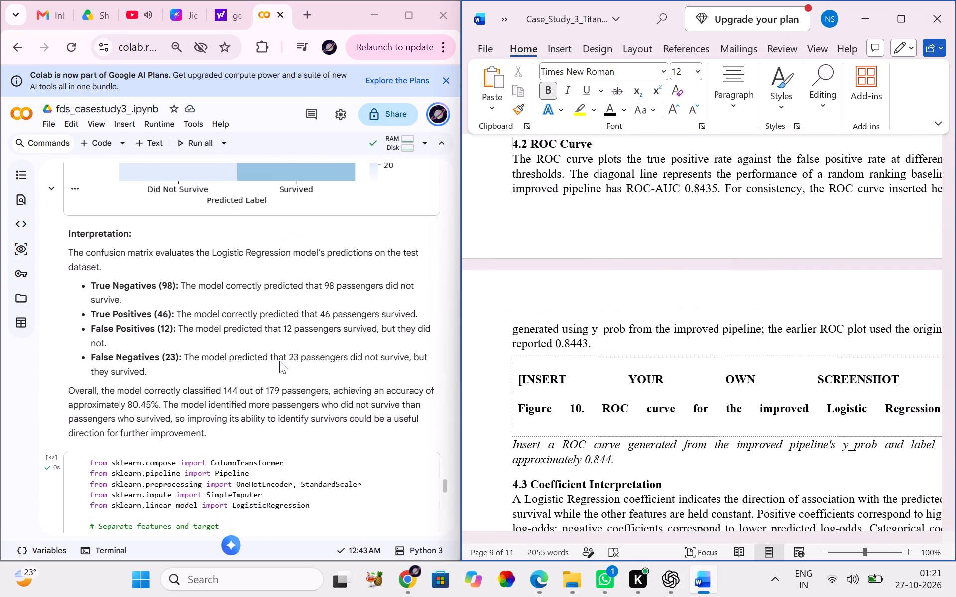
scroll(279, 361, "down", 4)
scroll(279, 361, "up", 2)
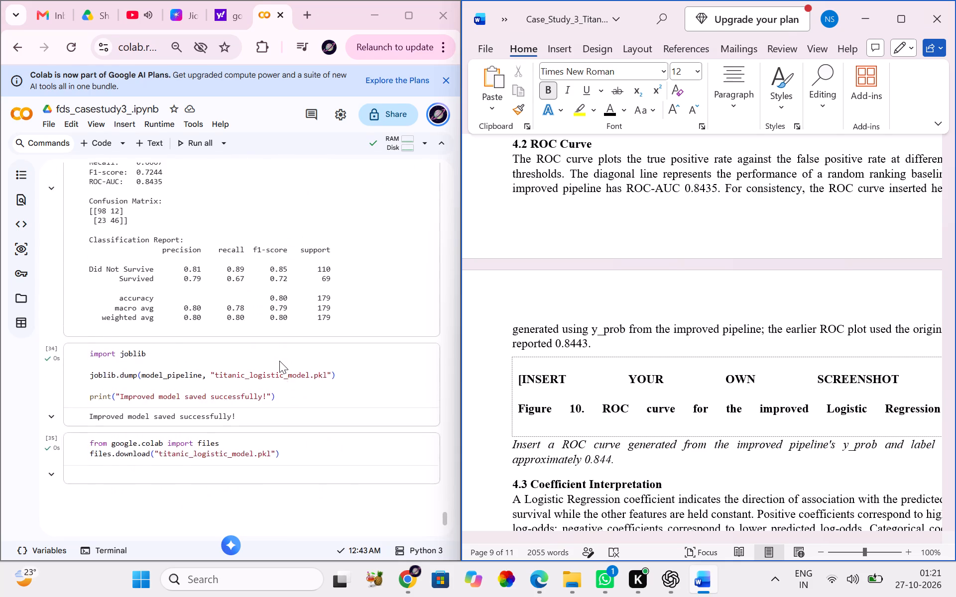
scroll(279, 361, "up", 7)
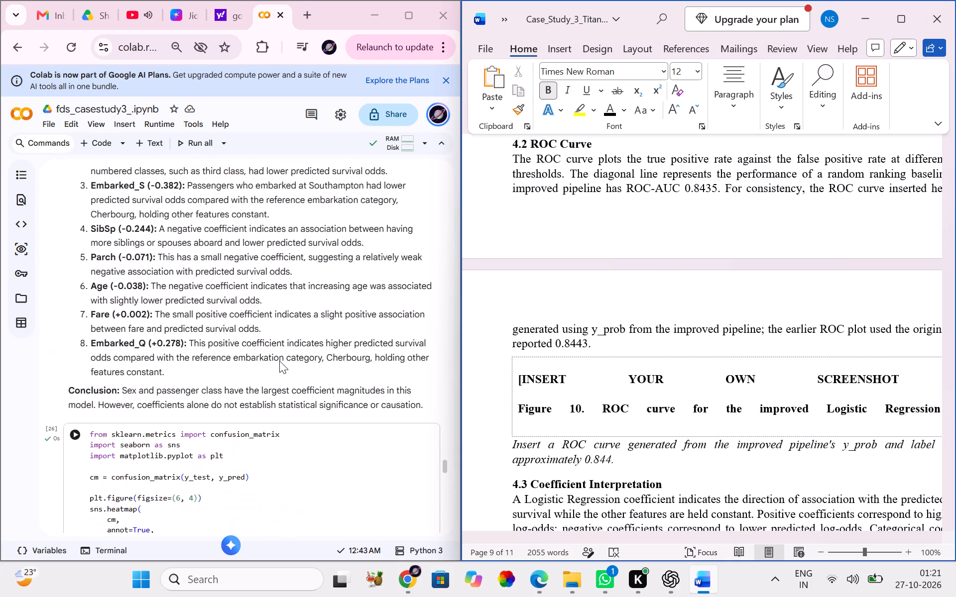
scroll(279, 361, "up", 7)
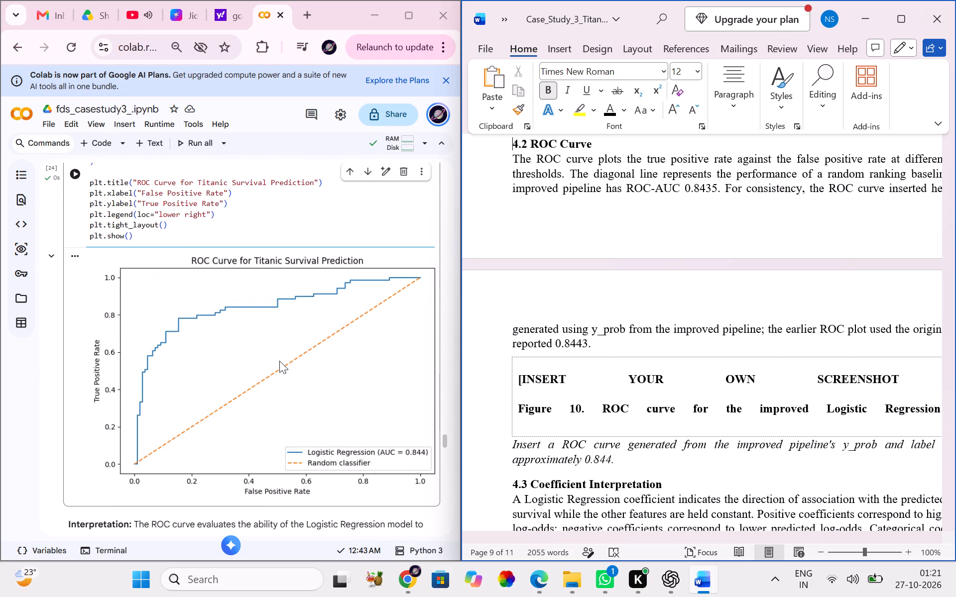
scroll(279, 361, "up", 2)
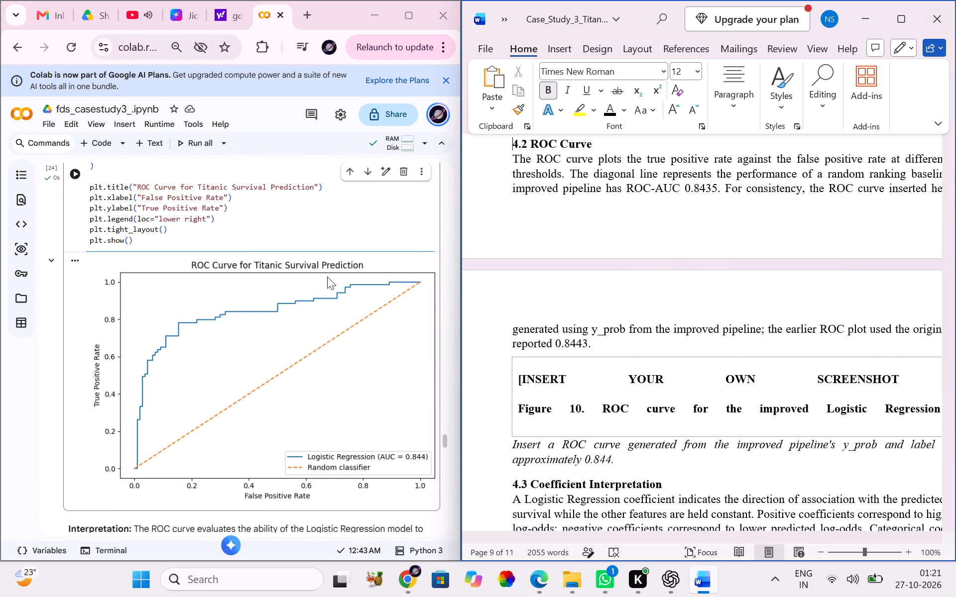
key("shift+super+s")
left_click(241, 284)
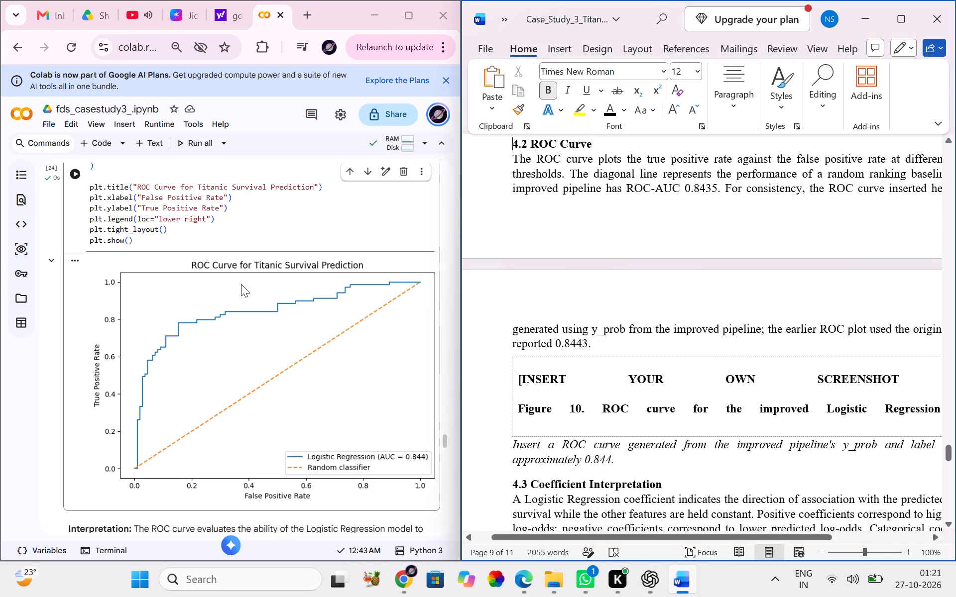
left_click(501, 351)
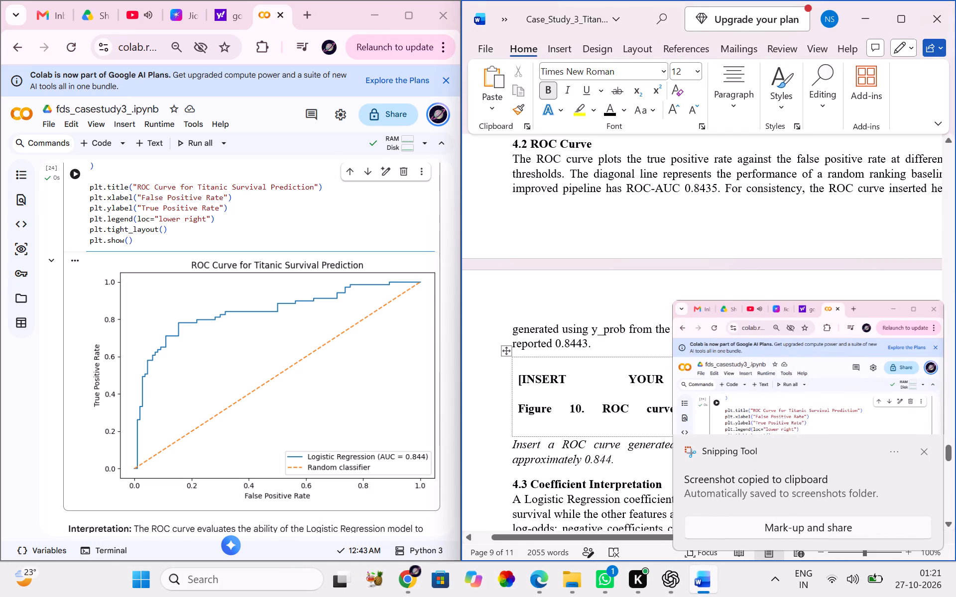
key("ctrl+v")
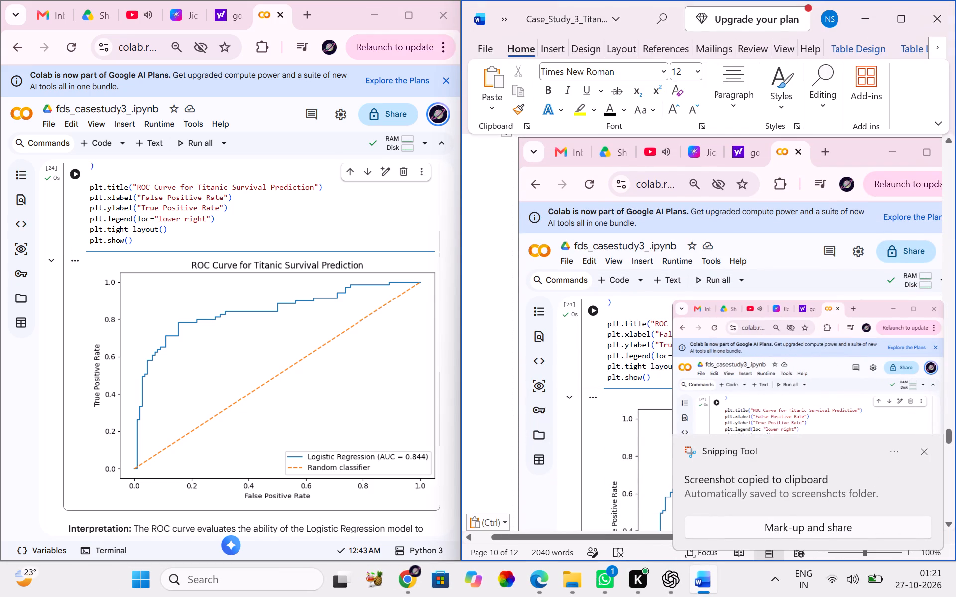
Crop the Figure 10 picture to the ROC Curve for Titanic Survival Prediction plot, excluding the browser interface, code and interpretation text.
right_click(614, 312)
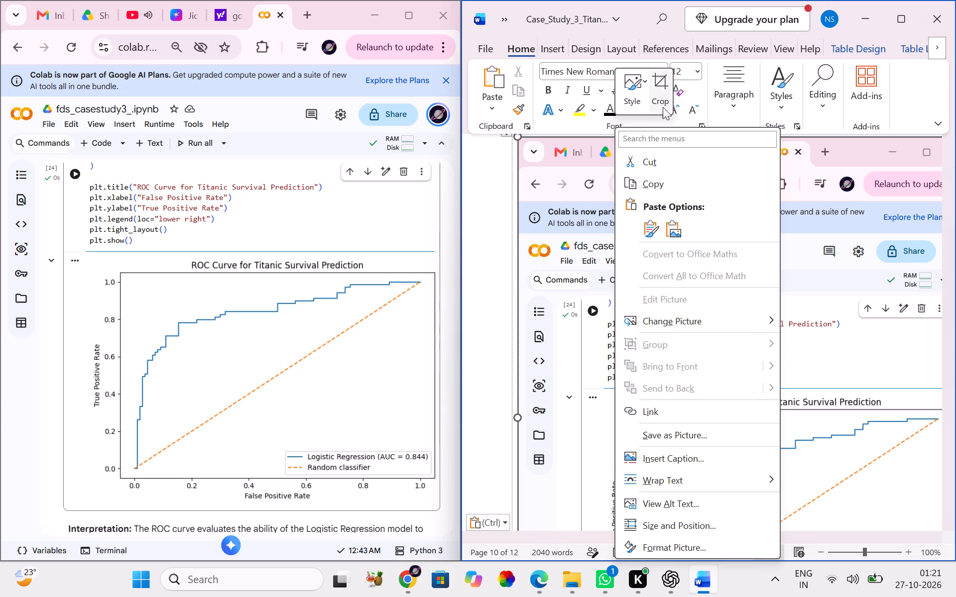
left_click(656, 80)
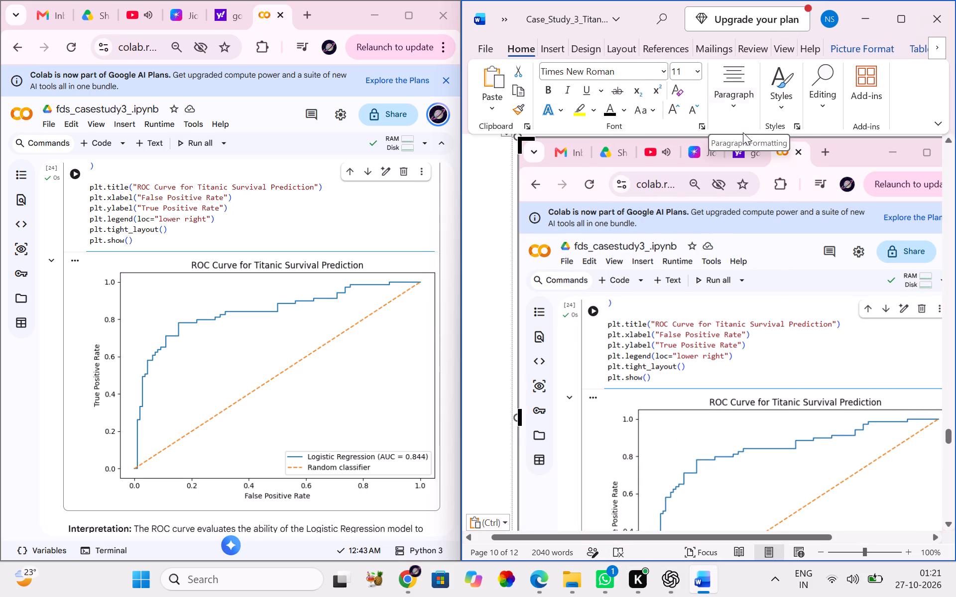
left_click(743, 132)
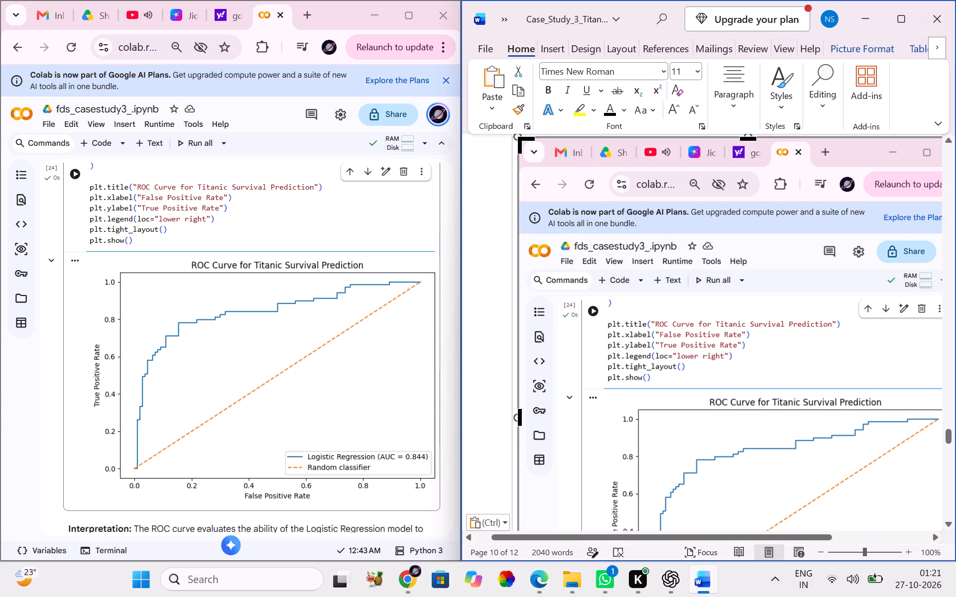
left_click_drag(746, 138, 722, 391)
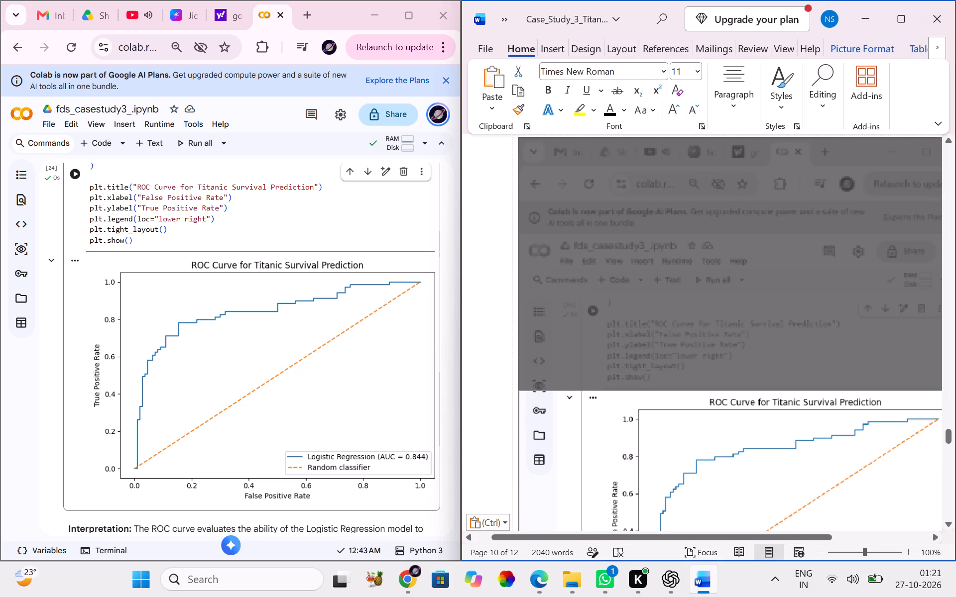
left_click_drag(722, 391, 720, 384)
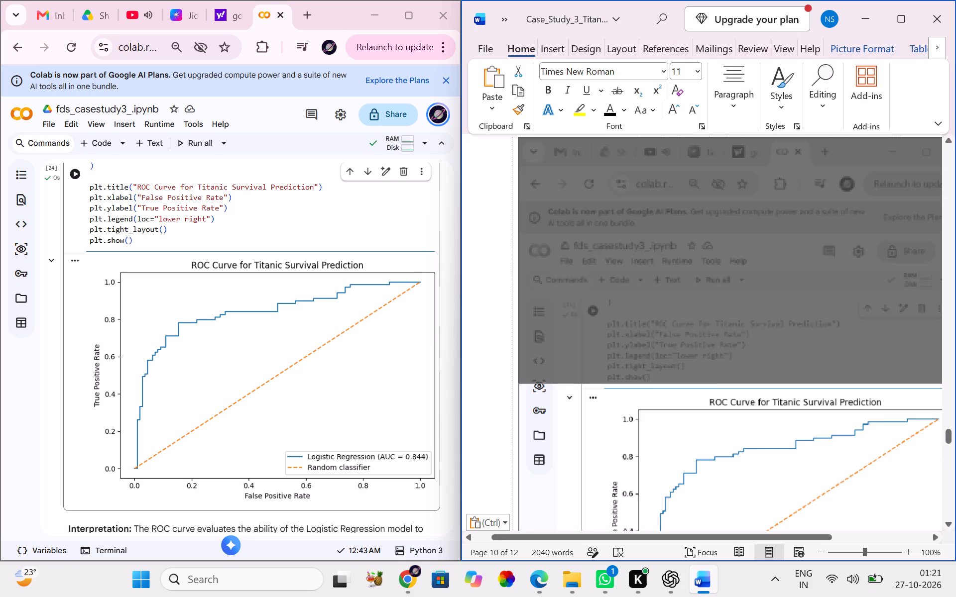
left_click_drag(720, 384, 720, 383)
left_click_drag(517, 287, 581, 285)
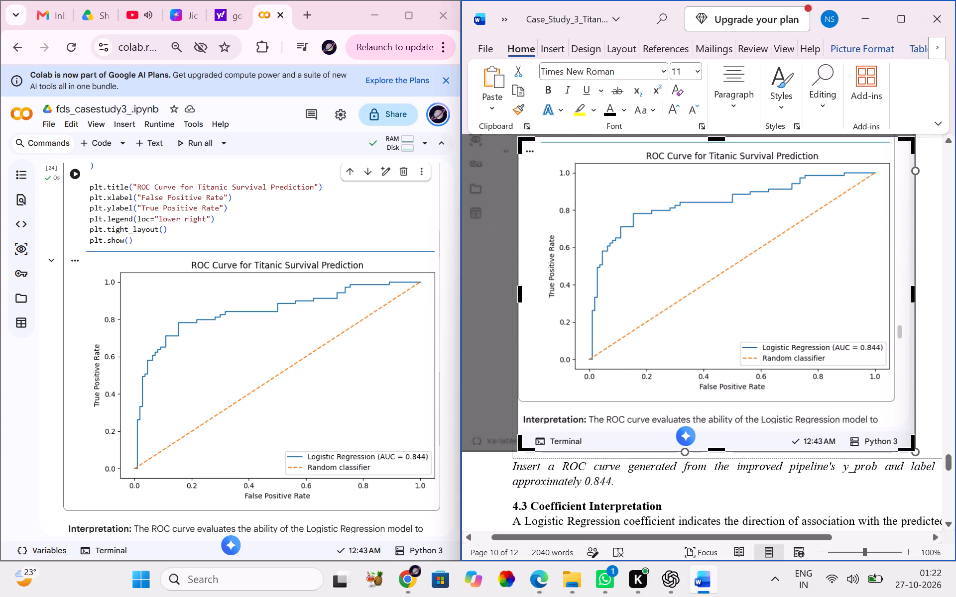
double_click(711, 453)
left_click_drag(717, 451, 714, 400)
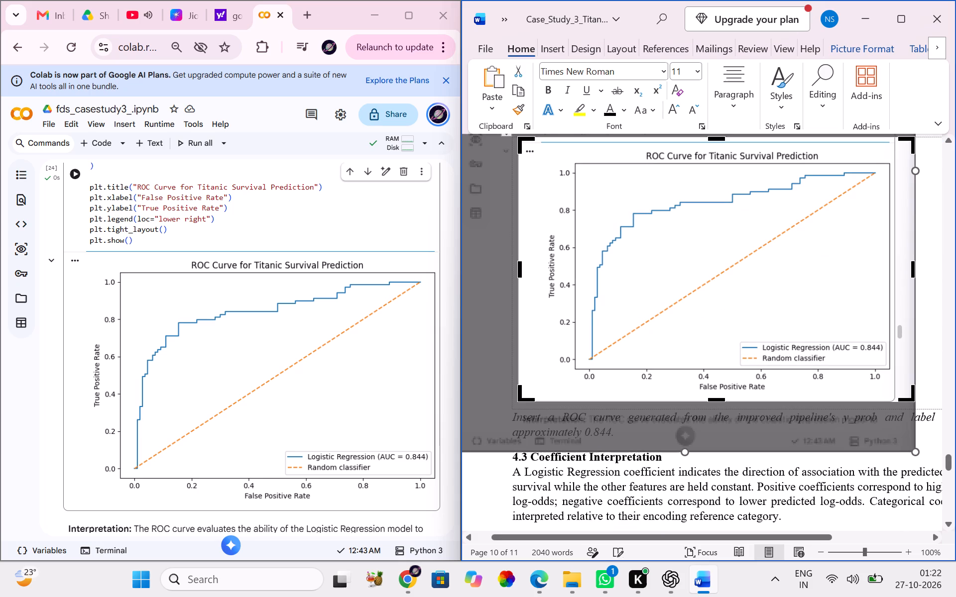
left_click_drag(917, 270, 901, 272)
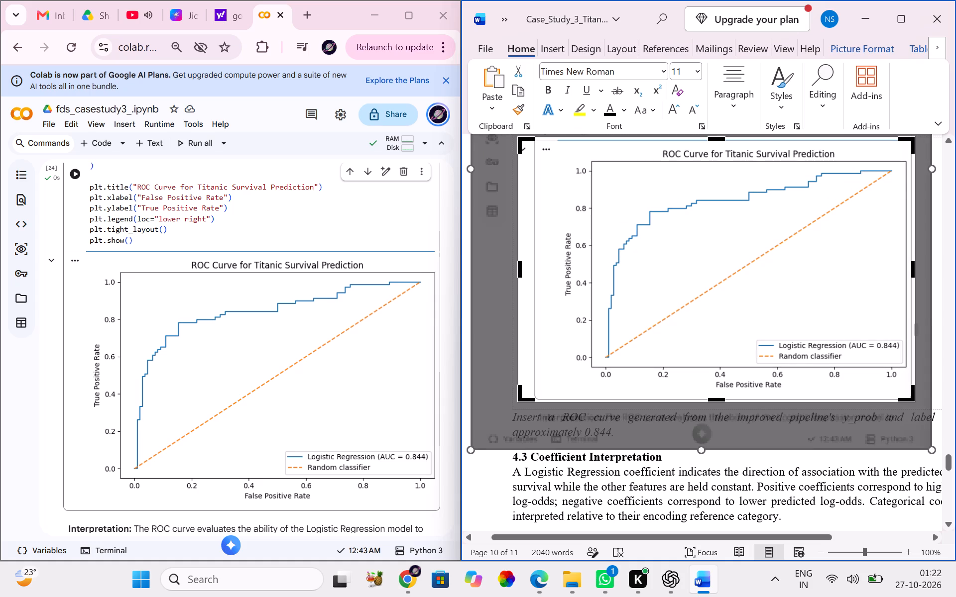
left_click_drag(521, 270, 533, 270)
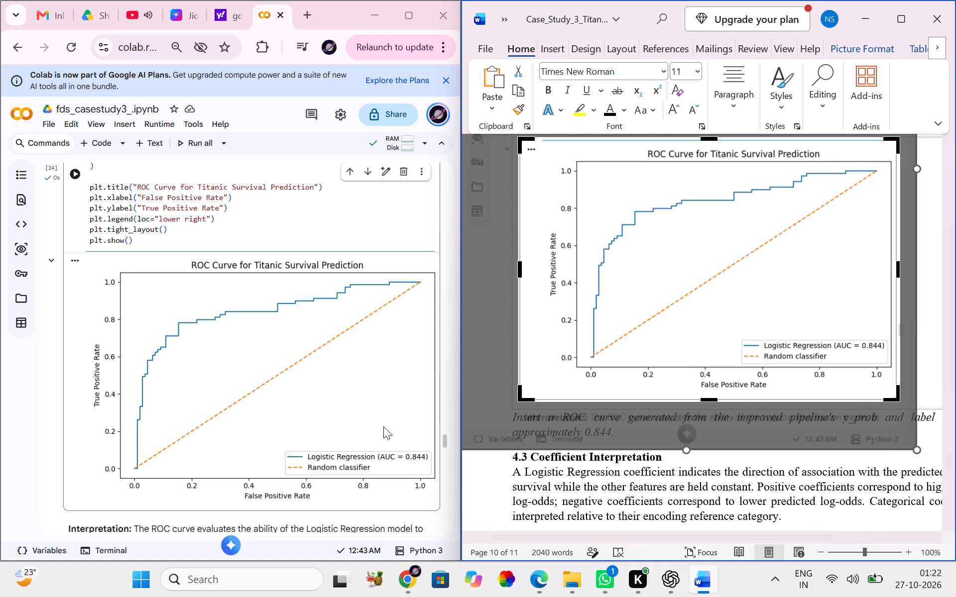
left_click(532, 498)
Capture the Colab window showing the Feature and Coefficient table and paste it over the Figure 11 placeholder in section 4.3.
scroll(532, 498, "down", 1)
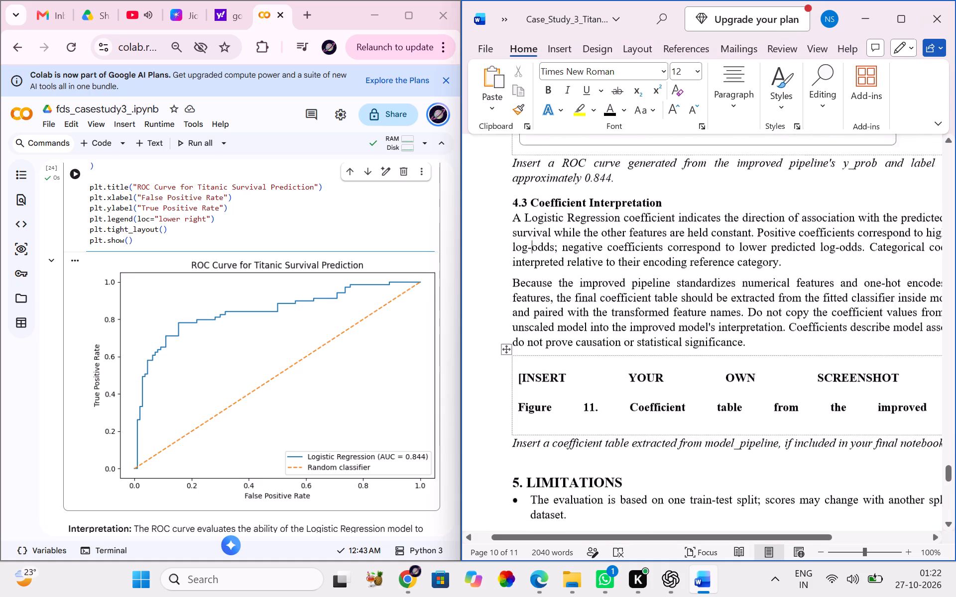
scroll(532, 498, "down", 1)
scroll(495, 395, "up", 1)
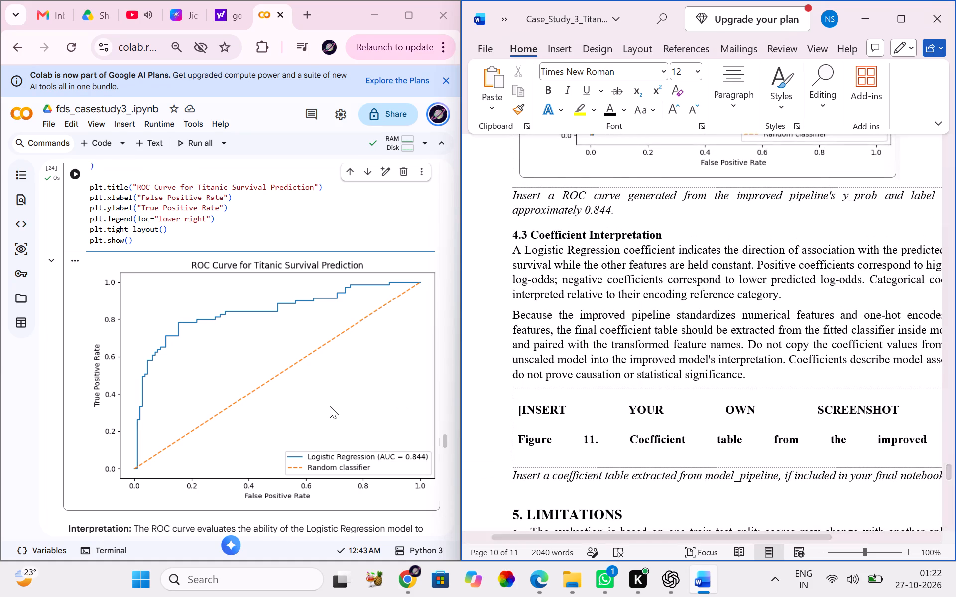
scroll(330, 406, "down", 3)
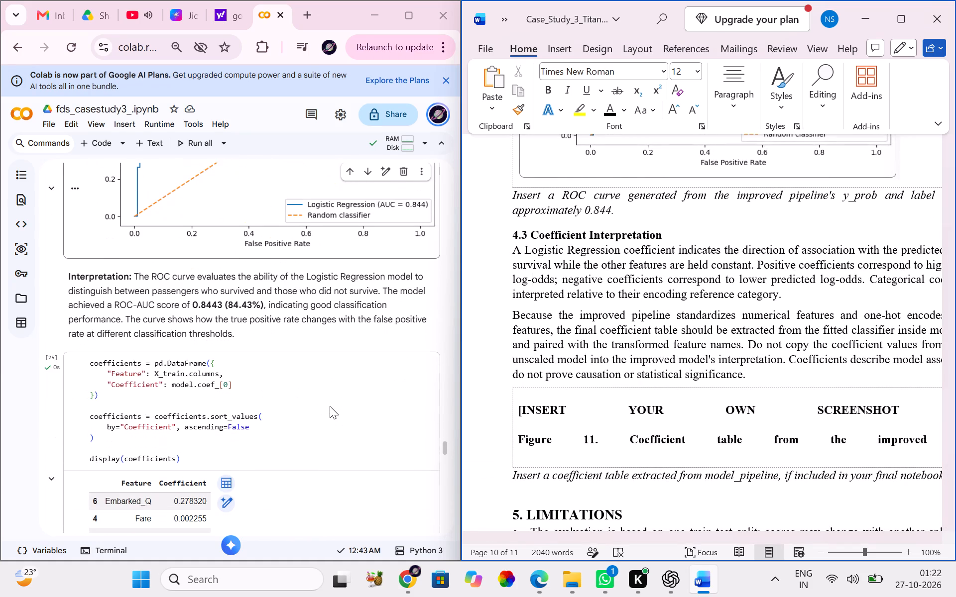
scroll(330, 406, "down", 2)
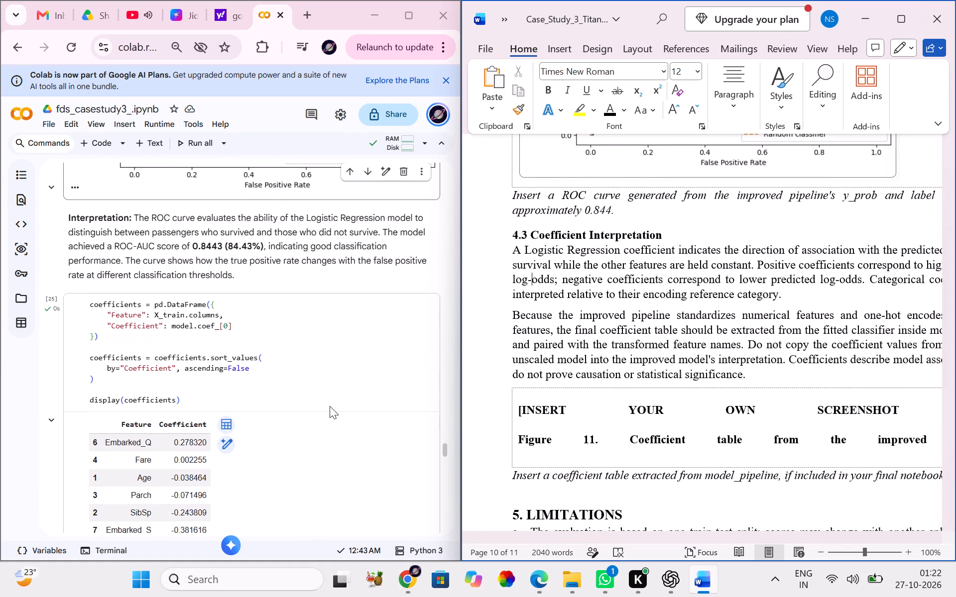
scroll(330, 406, "down", 1)
scroll(330, 406, "up", 1)
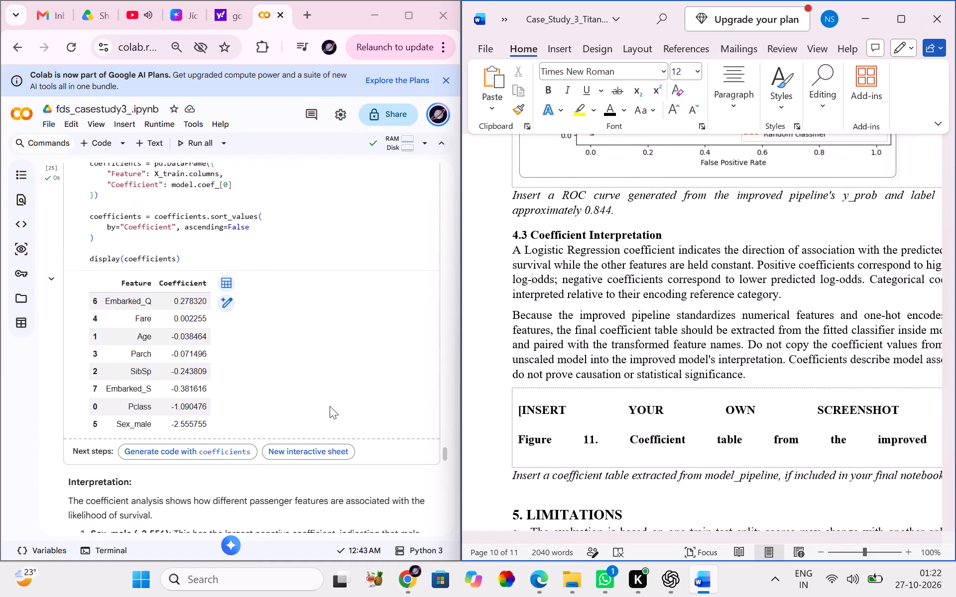
scroll(330, 406, "up", 2)
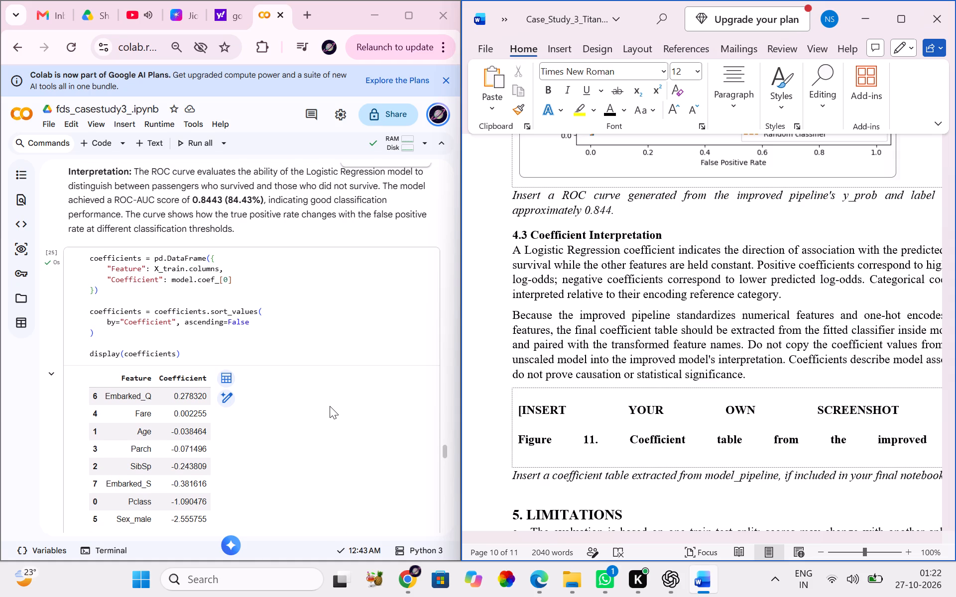
scroll(330, 406, "down", 1)
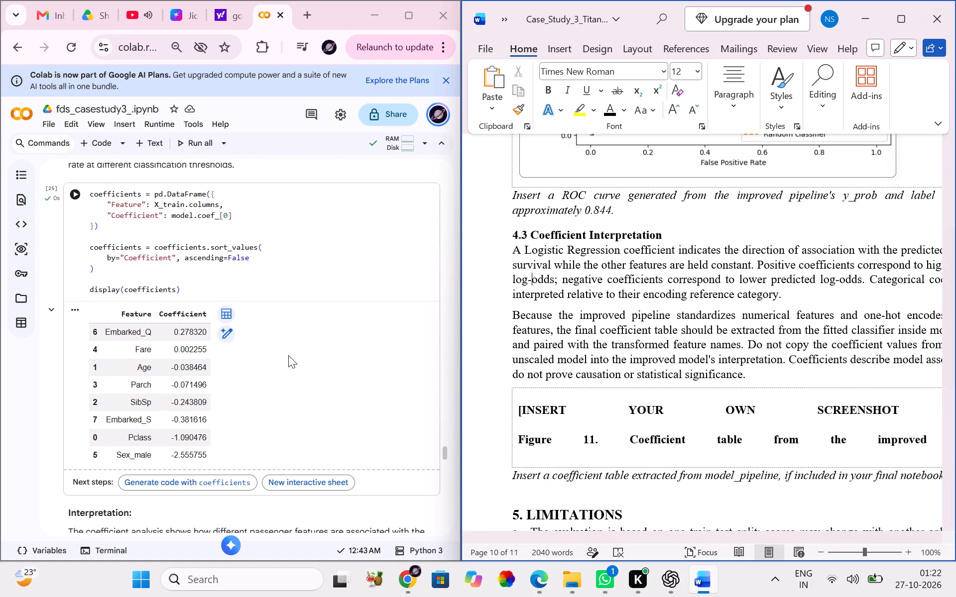
key("shift+super+s")
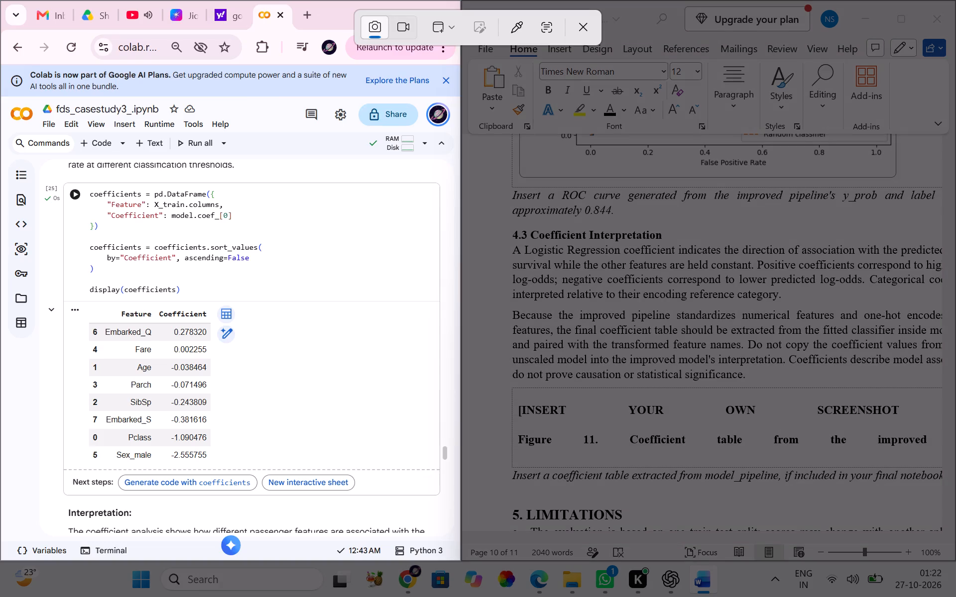
left_click(259, 340)
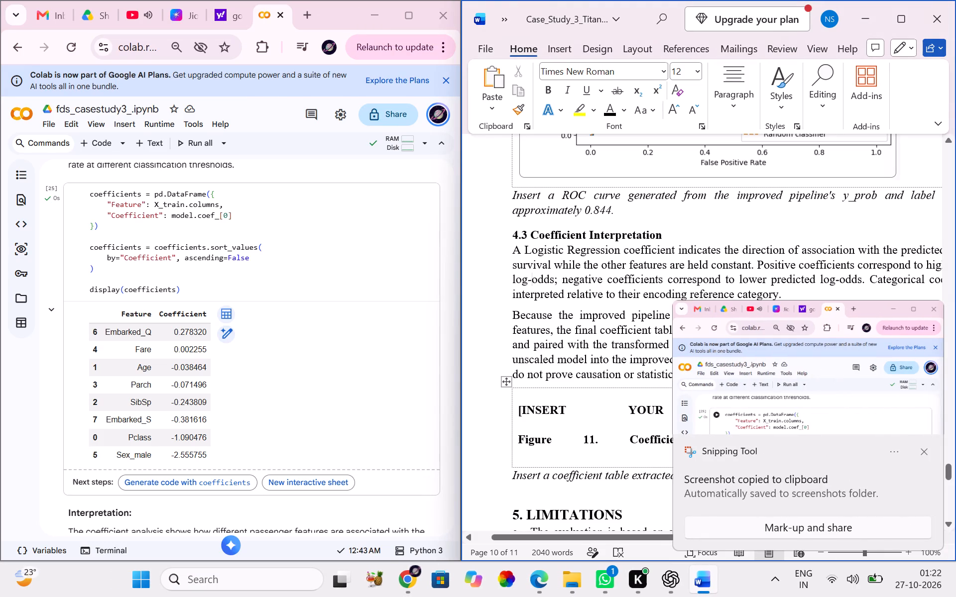
left_click(545, 407)
left_click(508, 381)
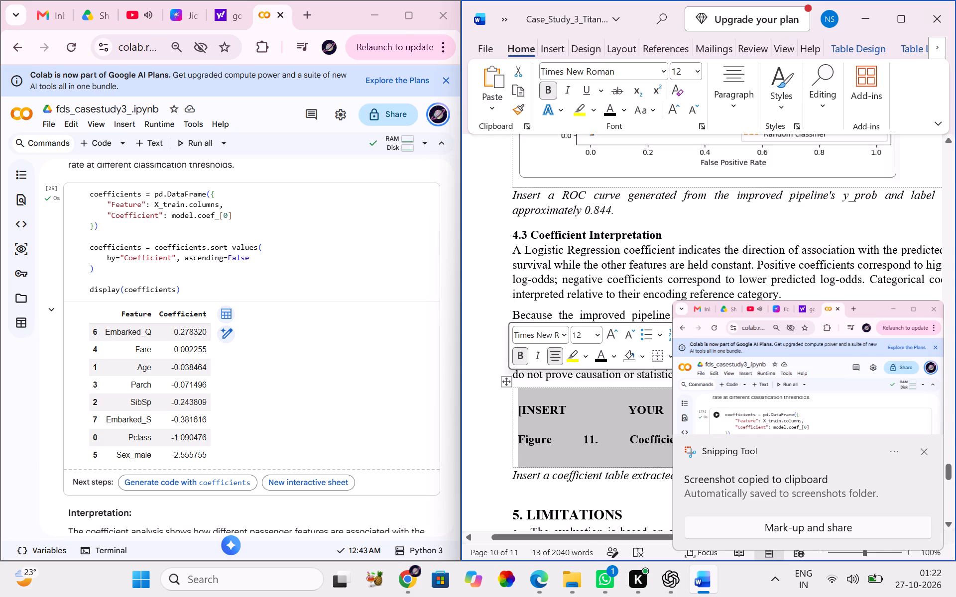
key("ctrl+v")
Crop away the browser interface and code above the Feature and Coefficient table in the Figure 11 picture.
right_click(595, 331)
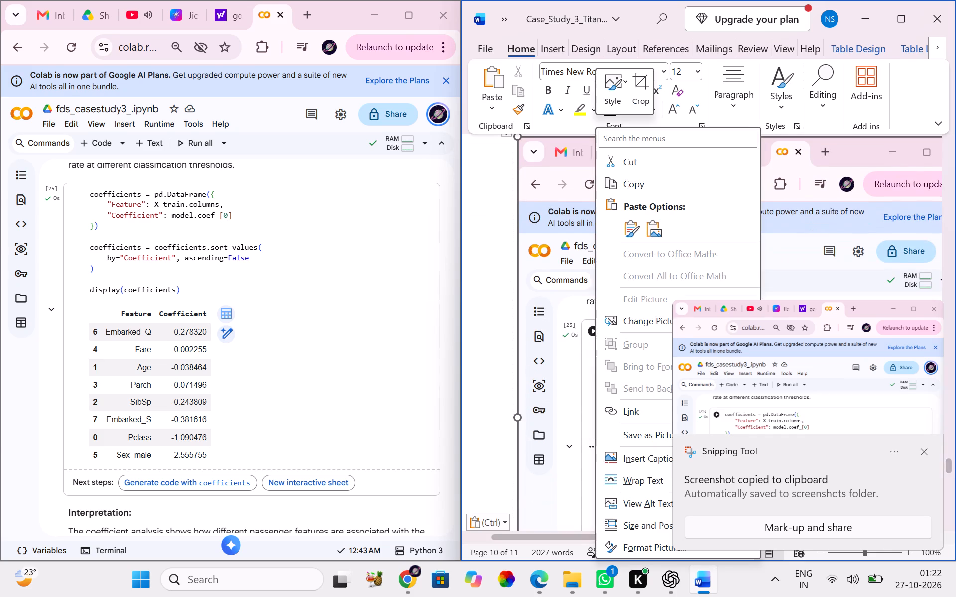
left_click(638, 94)
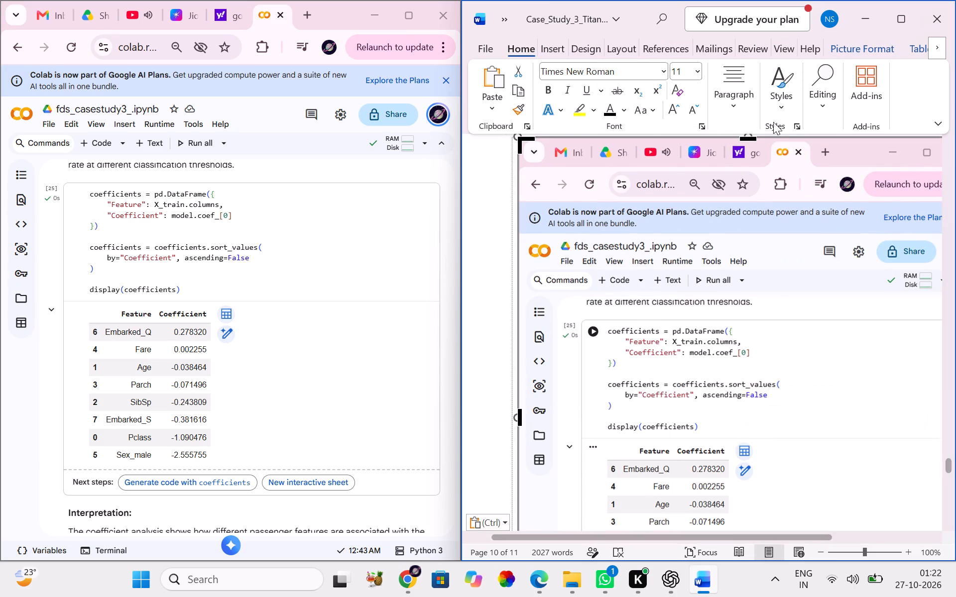
left_click_drag(748, 142, 725, 223)
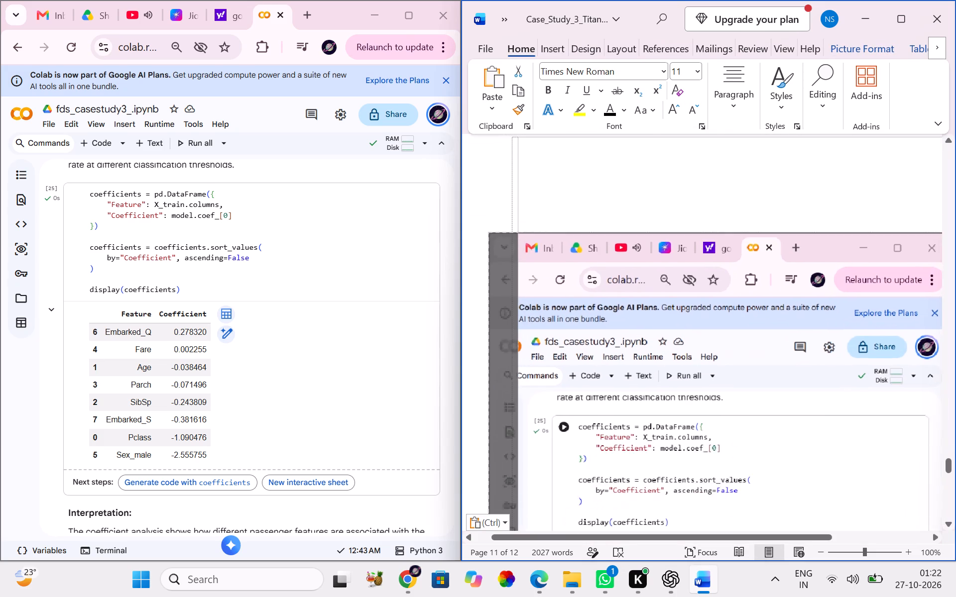
left_click_drag(725, 223, 725, 165)
scroll(725, 165, "up", 1)
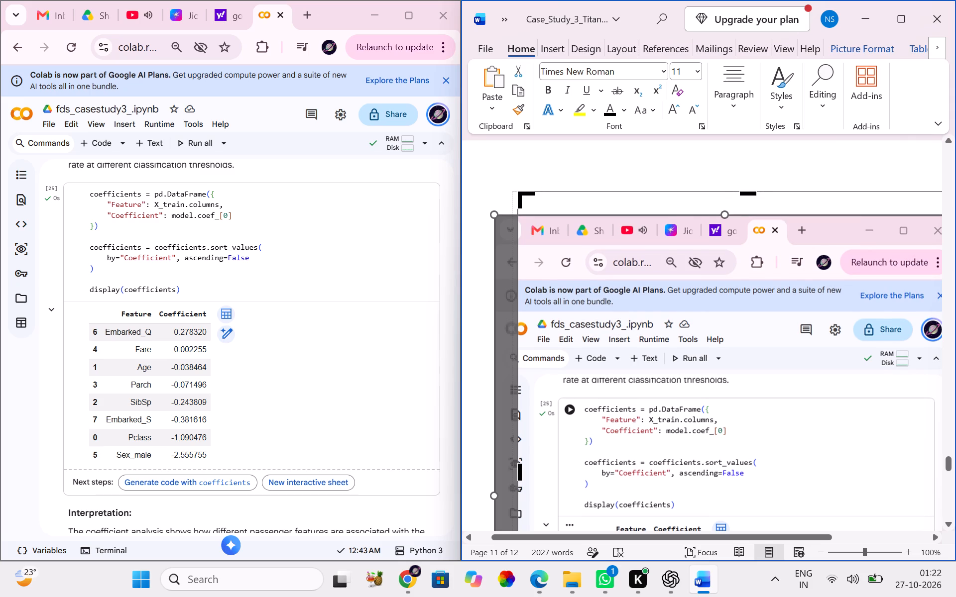
left_click_drag(753, 195, 689, 457)
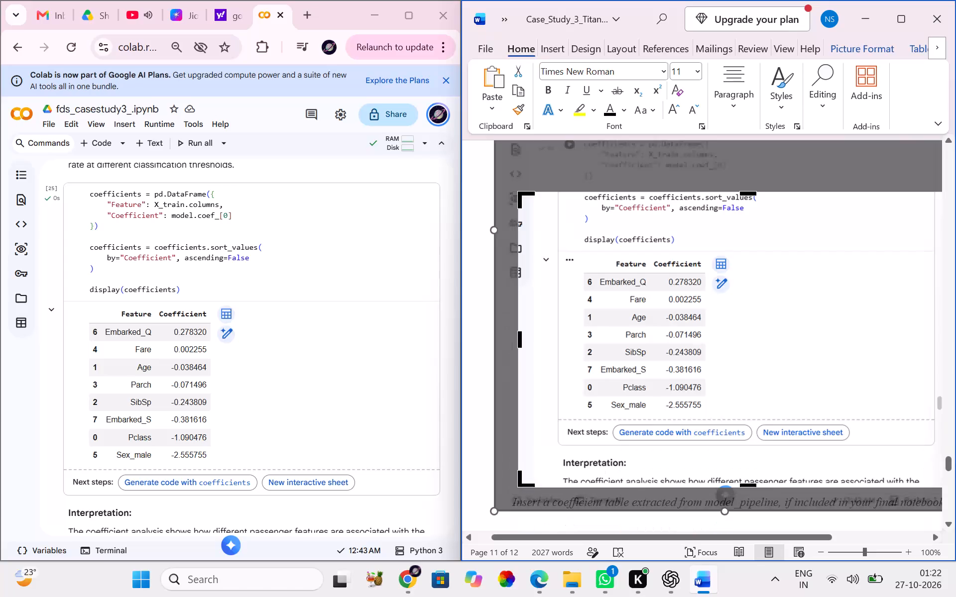
scroll(689, 457, "down", 1)
scroll(689, 457, "up", 1)
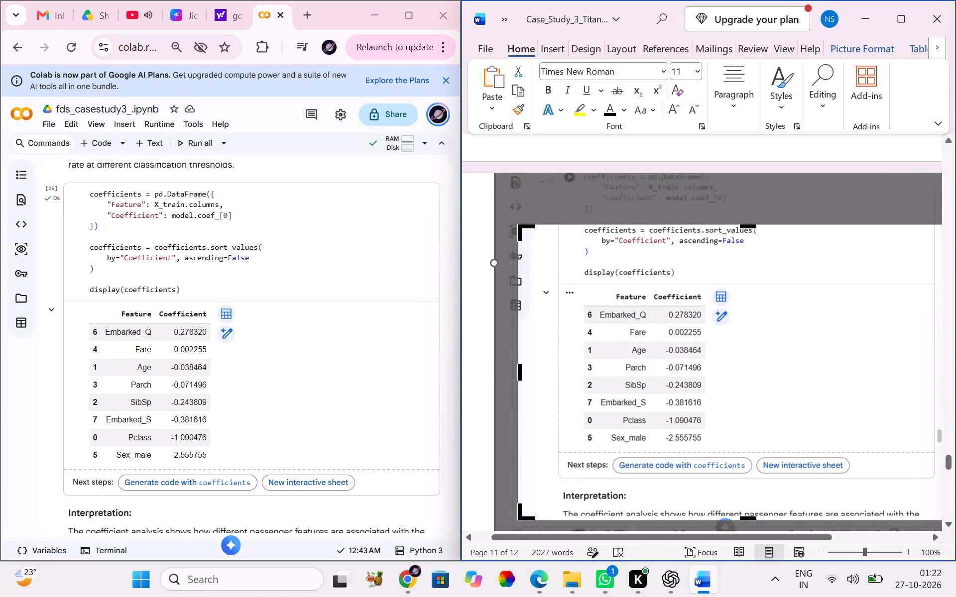
left_click_drag(748, 225, 725, 277)
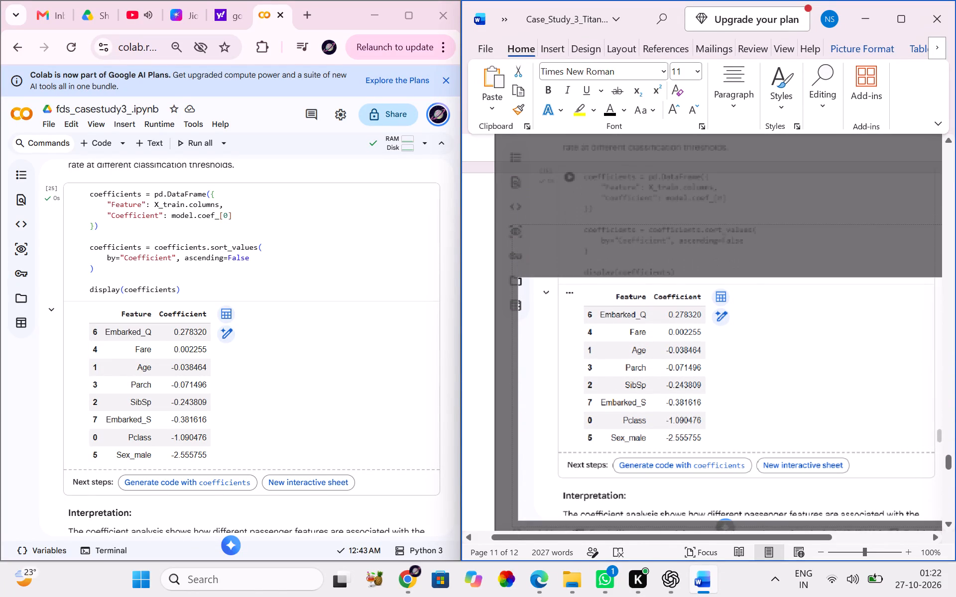
left_click_drag(725, 277, 725, 278)
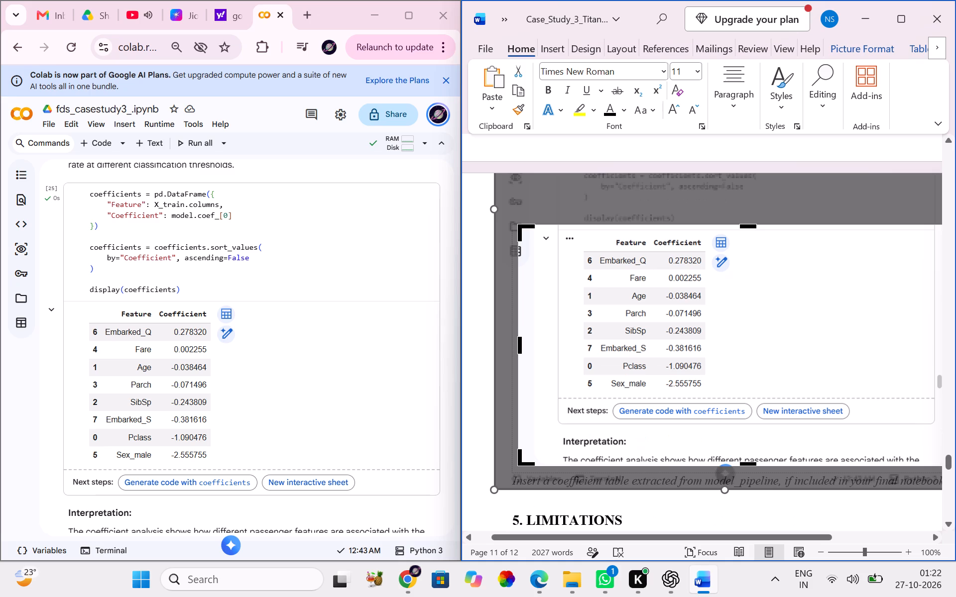
Crop the sides and bottom of the Figure 11 picture to the coefficient rows, excluding the next-steps options and interpretation text.
left_click_drag(517, 341, 559, 336)
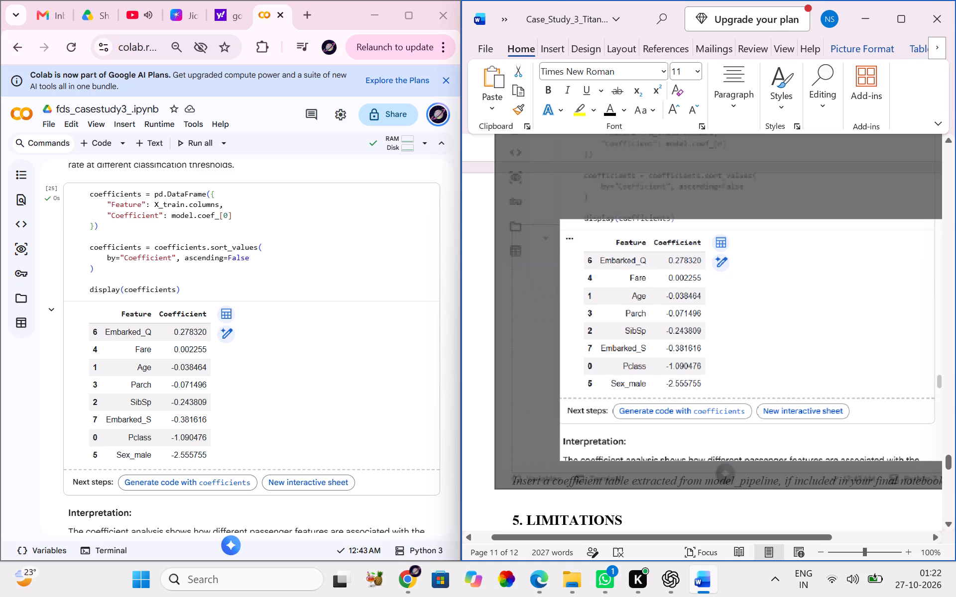
left_click_drag(559, 336, 564, 340)
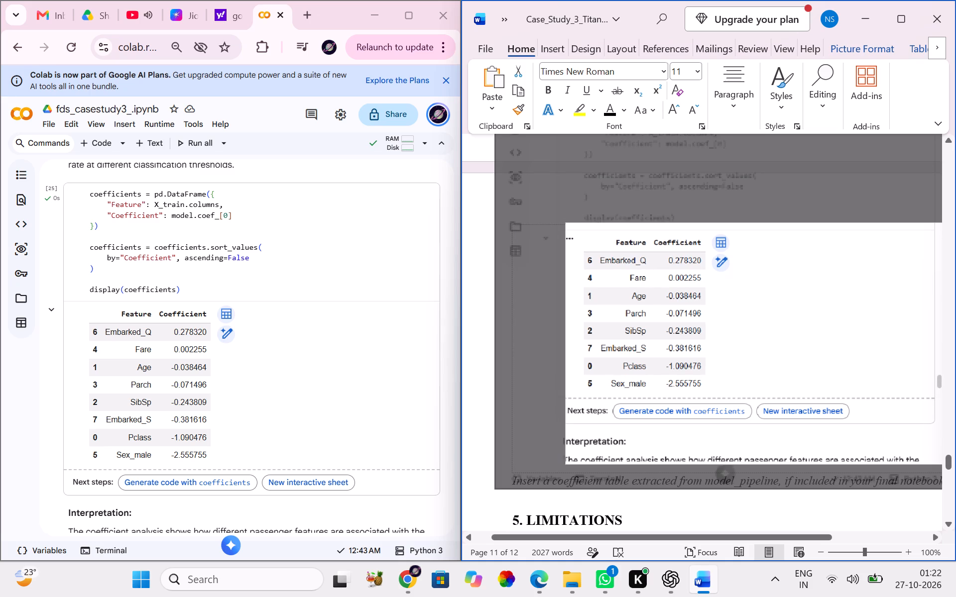
left_click_drag(564, 340, 565, 343)
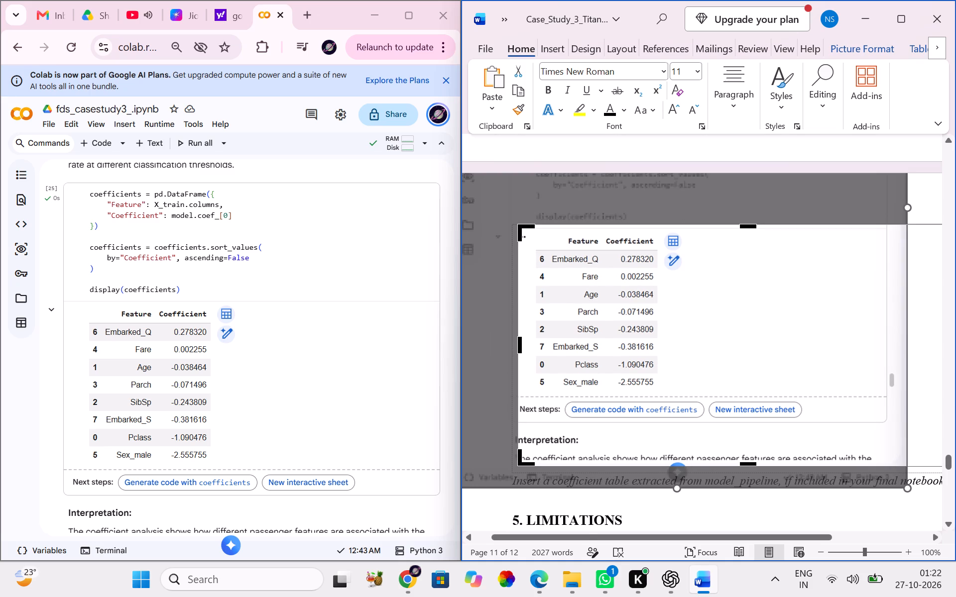
scroll(887, 370, "left", 1)
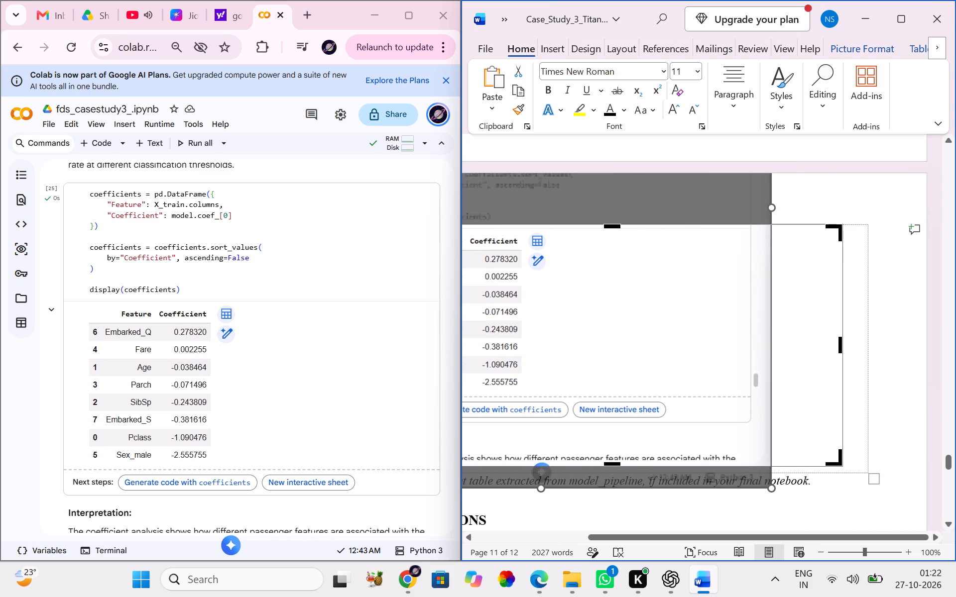
left_click_drag(839, 344, 628, 344)
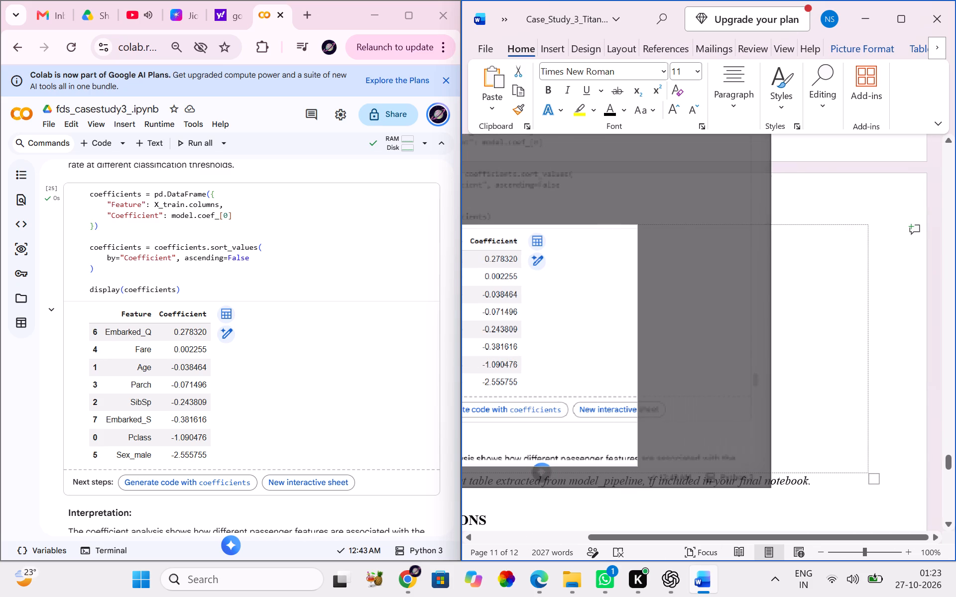
left_click_drag(628, 344, 567, 340)
scroll(567, 340, "right", 2)
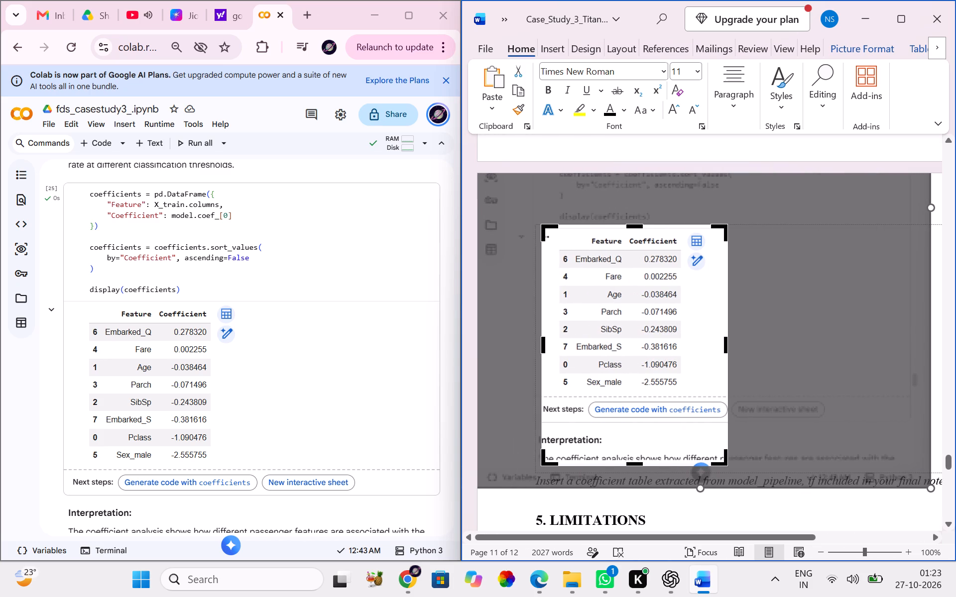
left_click_drag(635, 464, 619, 387)
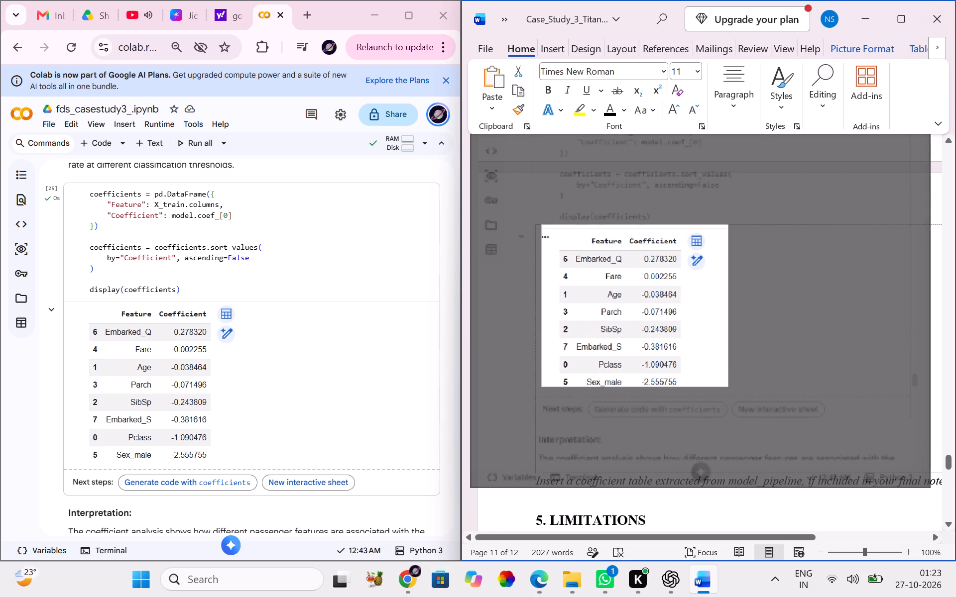
left_click_drag(619, 387, 622, 398)
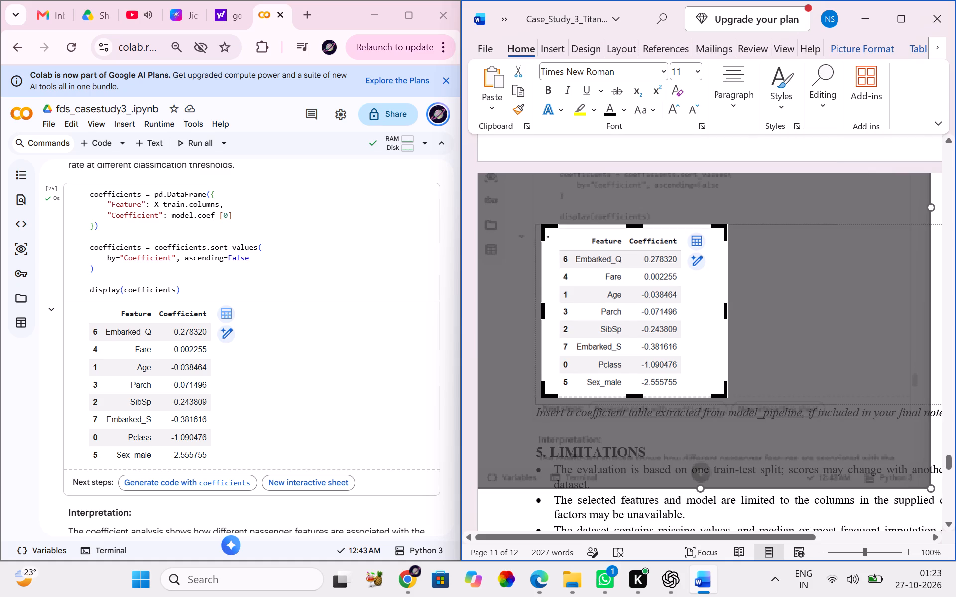
left_click(627, 507)
scroll(631, 314, "up", 1)
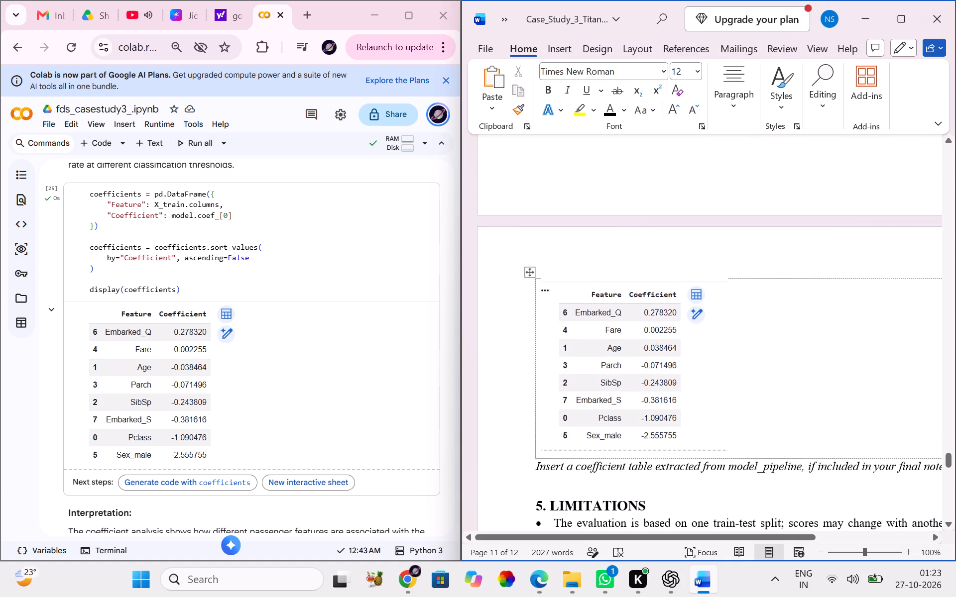
Narrow the table frame around the Figure 11 picture to slightly wider than the picture itself.
left_click(692, 416)
scroll(692, 416, "left", 1)
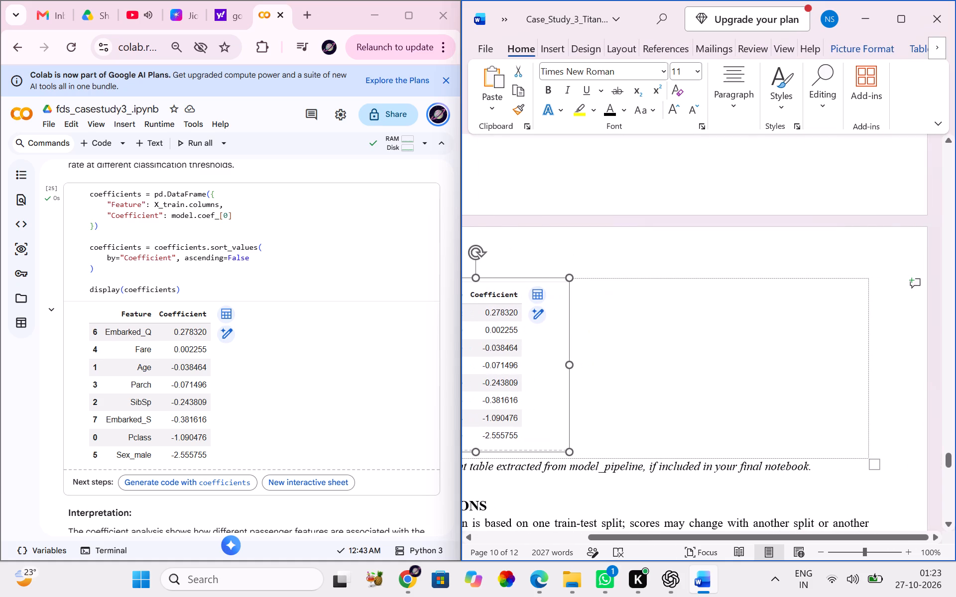
left_click_drag(875, 466, 580, 449)
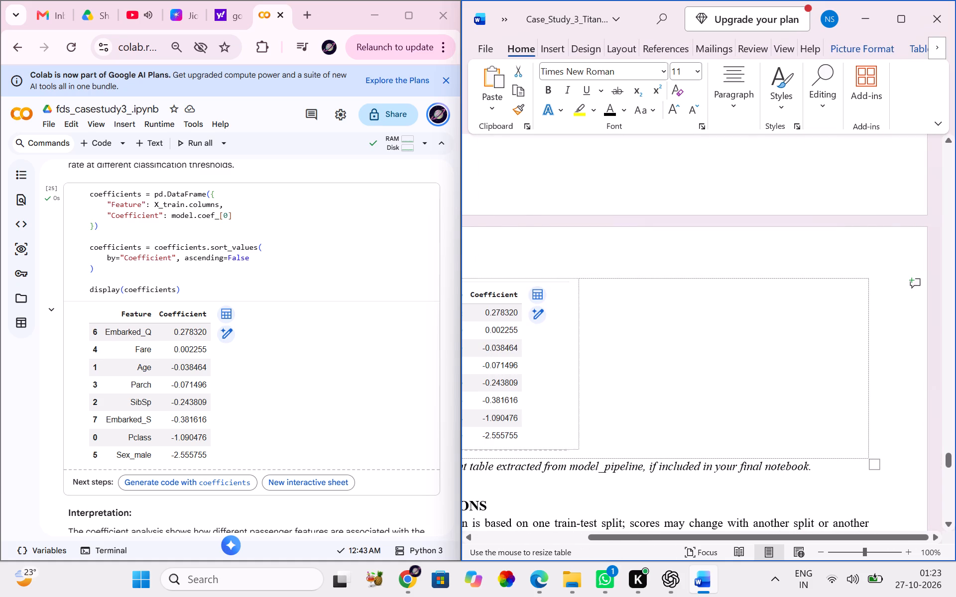
left_click_drag(580, 449, 602, 451)
Shrink the Figure 11 coefficient picture slightly, keeping its proportions.
scroll(602, 451, "right", 1)
scroll(602, 451, "up", 2)
scroll(602, 451, "down", 2)
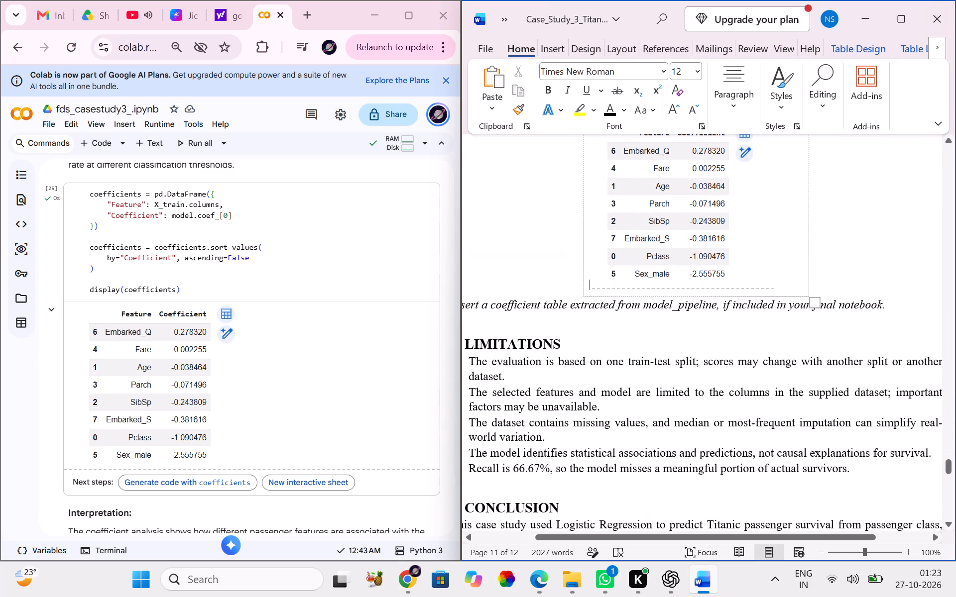
left_click(692, 263)
left_click_drag(774, 294, 756, 276)
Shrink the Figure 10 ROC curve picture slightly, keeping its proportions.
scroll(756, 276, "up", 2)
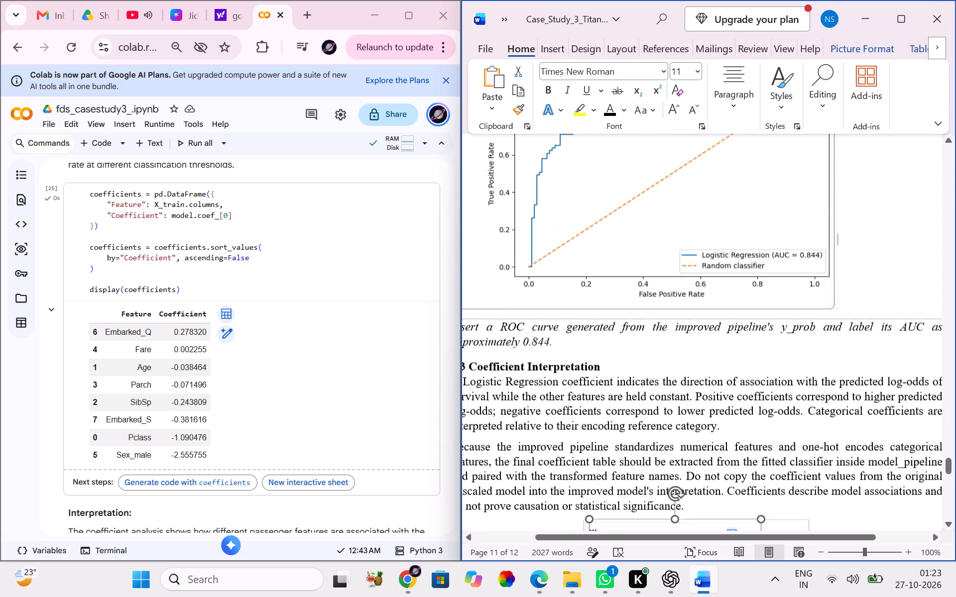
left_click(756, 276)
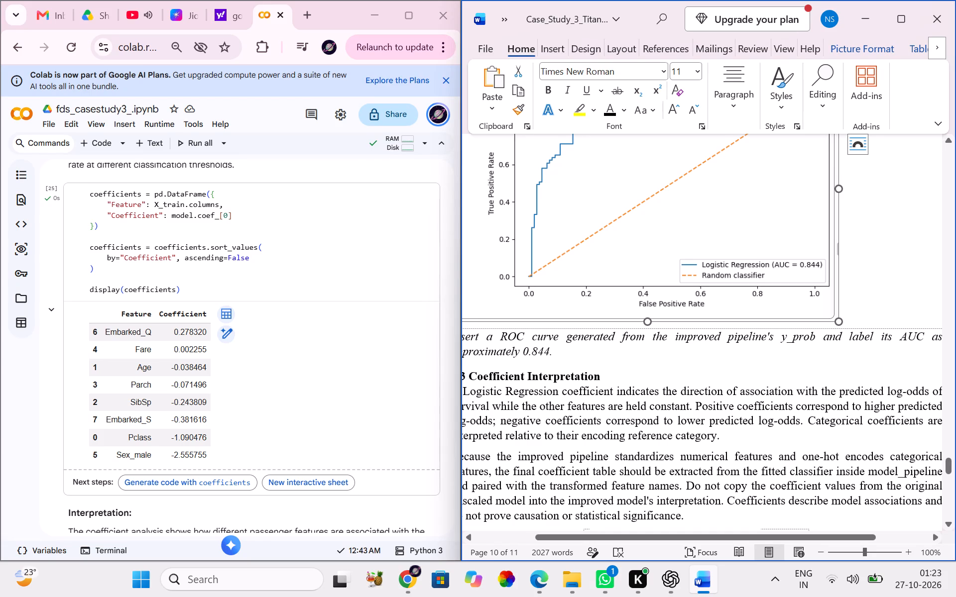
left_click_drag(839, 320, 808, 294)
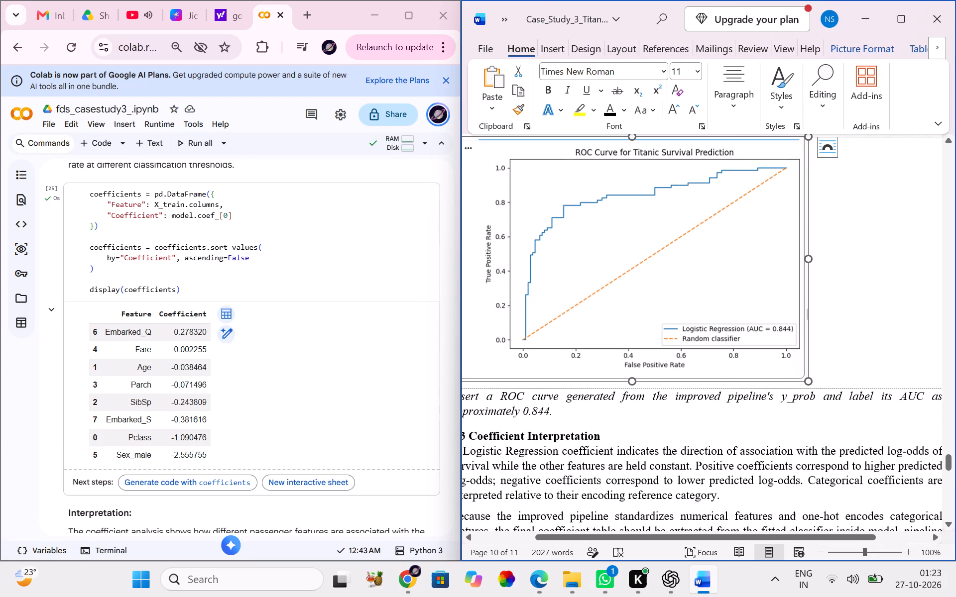
Narrow the table frame around the Figure 10 ROC curve picture to slightly wider than the picture.
left_click(907, 355)
scroll(907, 355, "left", 1)
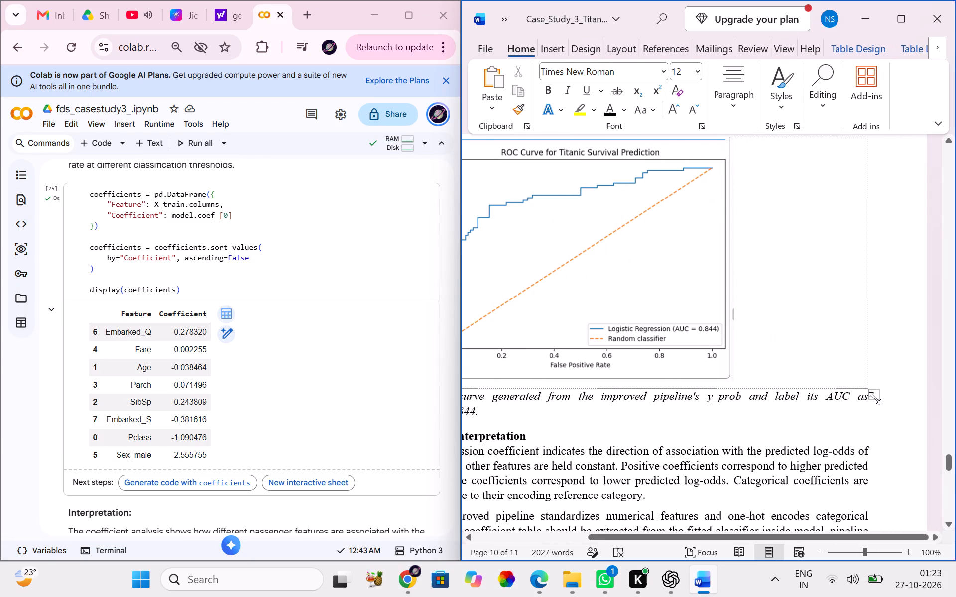
left_click_drag(875, 398, 746, 383)
Delete the italic instruction about inserting a coefficient table extracted from model_pipeline below Figure 11.
scroll(746, 383, "down", 1)
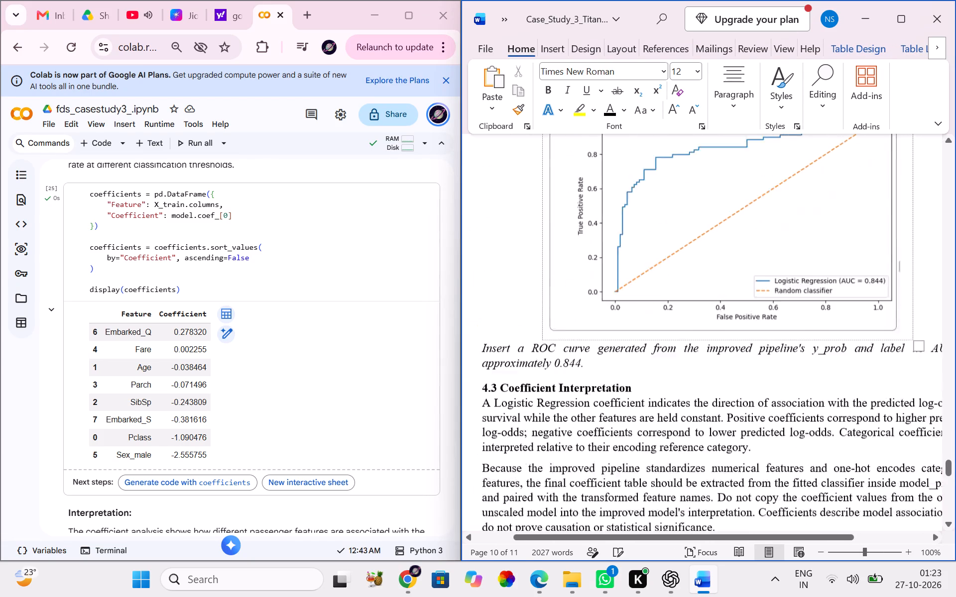
scroll(746, 383, "down", 2)
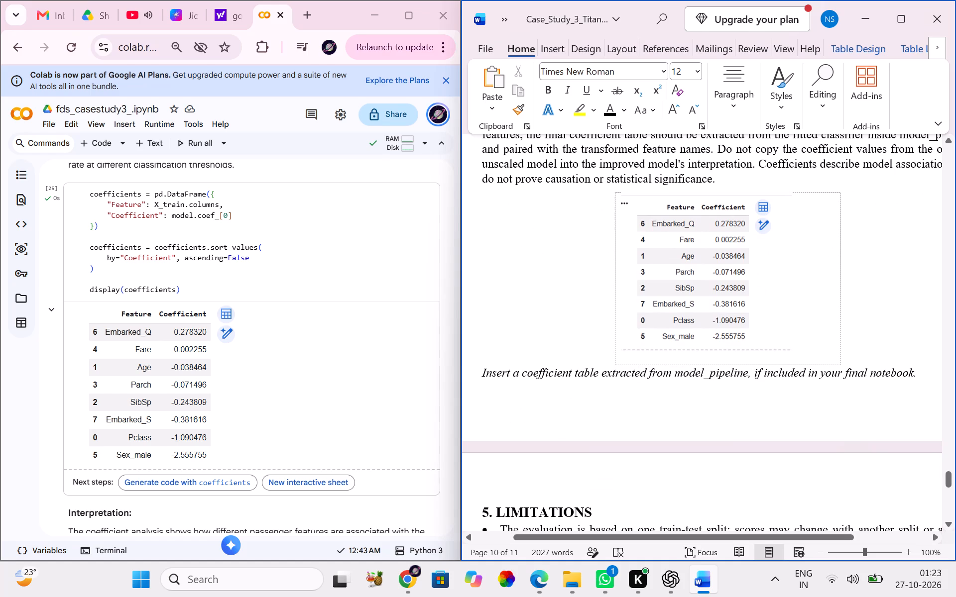
left_click_drag(928, 376, 489, 391)
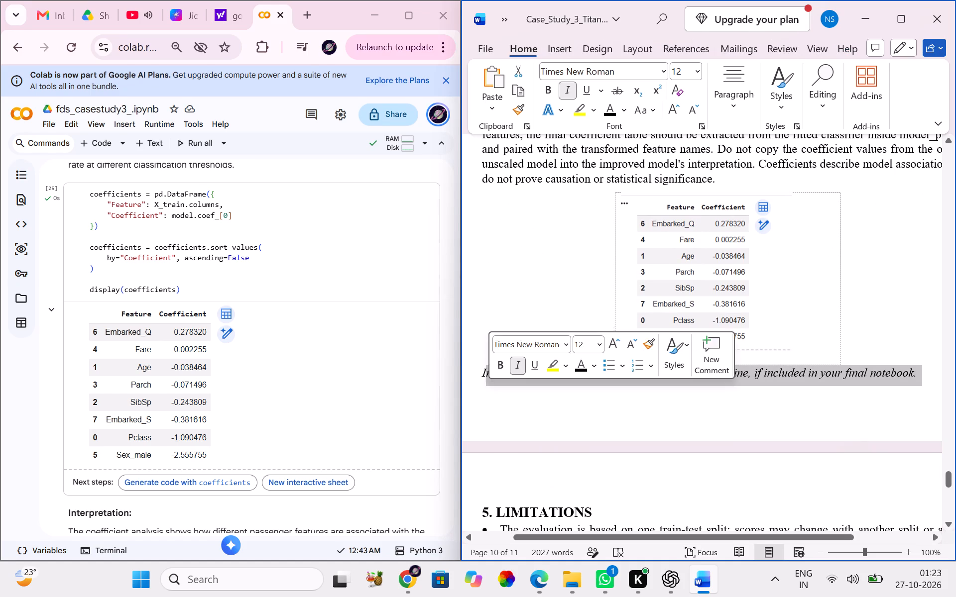
key("BackSpace")
Delete the italic instruction about inserting a ROC curve from the improved pipeline's y_prob below Figure 10.
scroll(489, 391, "up", 1)
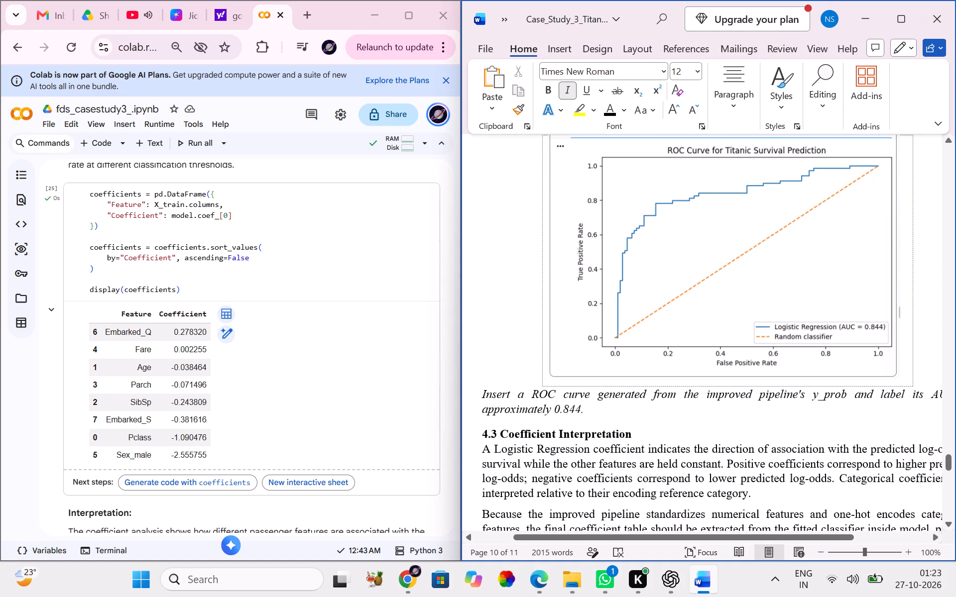
left_click_drag(599, 414, 471, 394)
key("BackSpace")
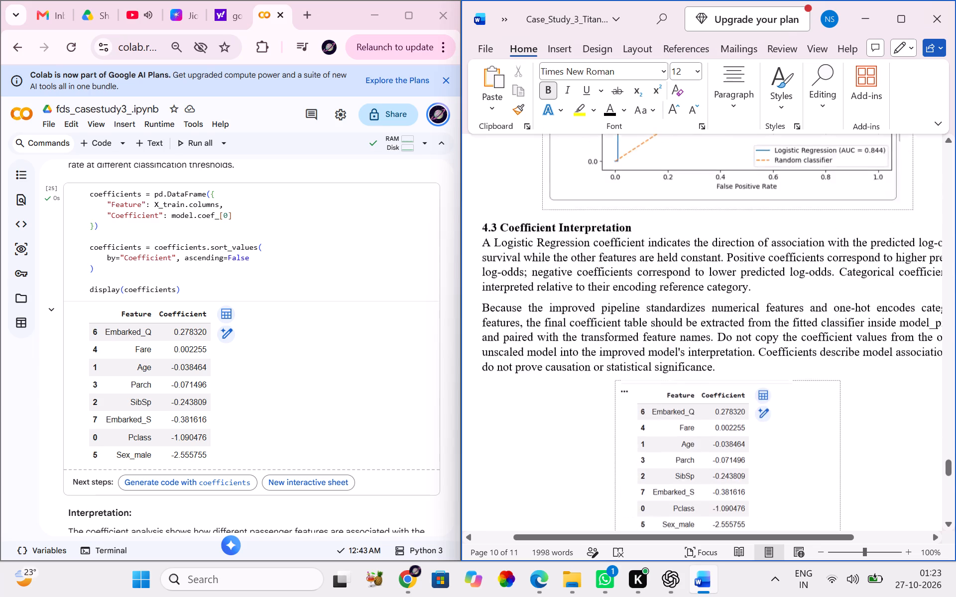
Enlarge the Figure 10 ROC curve picture slightly, keeping its proportions.
left_click(811, 222)
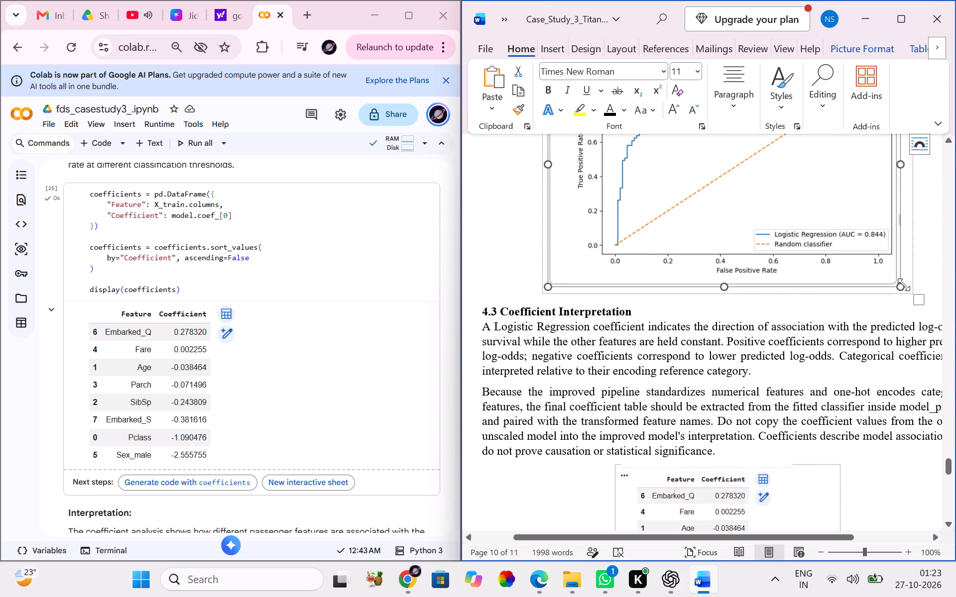
left_click_drag(904, 285, 923, 313)
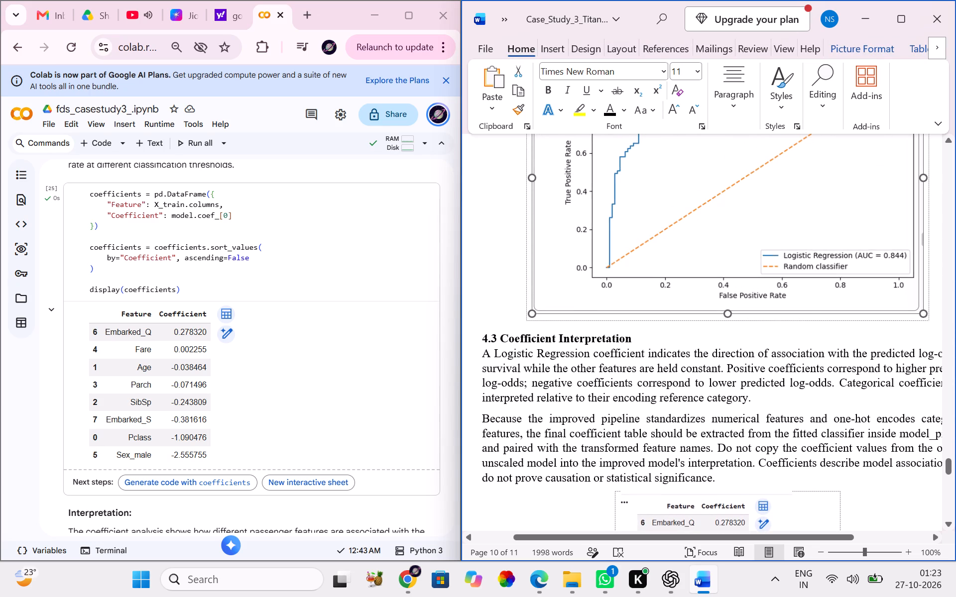
left_click_drag(923, 313, 923, 313)
Delete the leftover italic letter I below the Figure 11 coefficient picture.
scroll(923, 313, "down", 3)
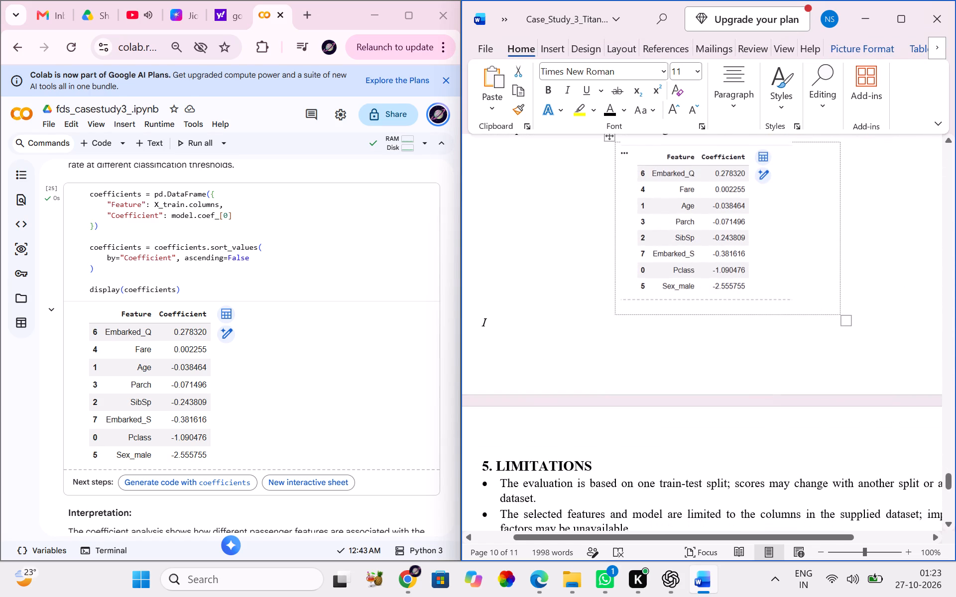
left_click(612, 318)
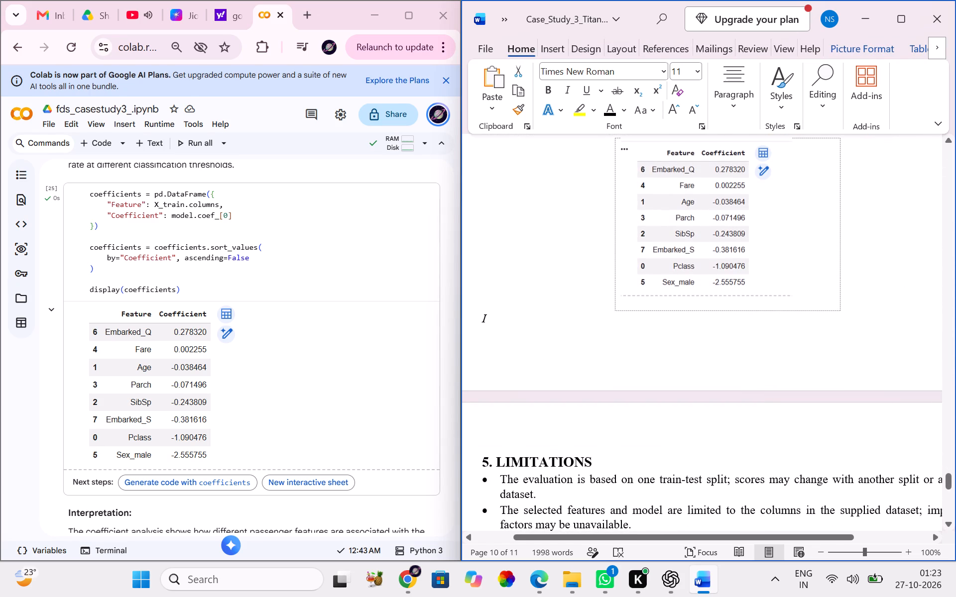
key("BackSpace")
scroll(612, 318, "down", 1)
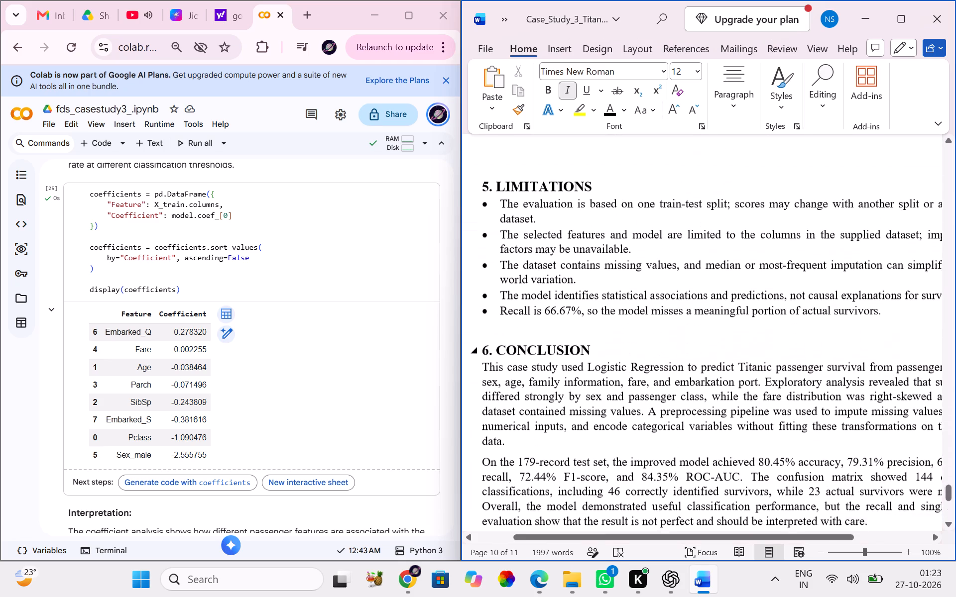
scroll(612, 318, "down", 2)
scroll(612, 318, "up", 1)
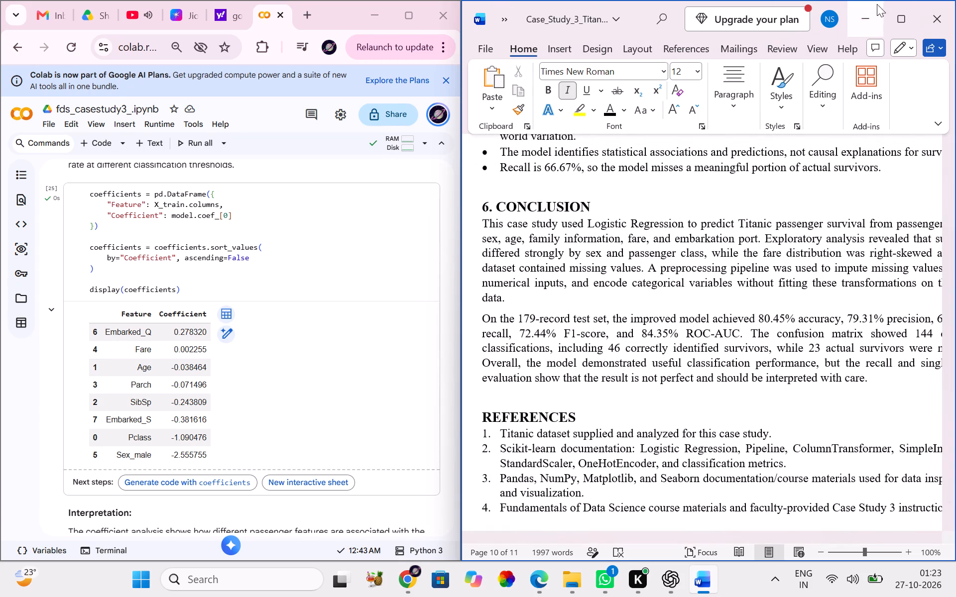
Place the Titanic report document side by side with the fdscasestudy reference PDF.
left_click(891, 3)
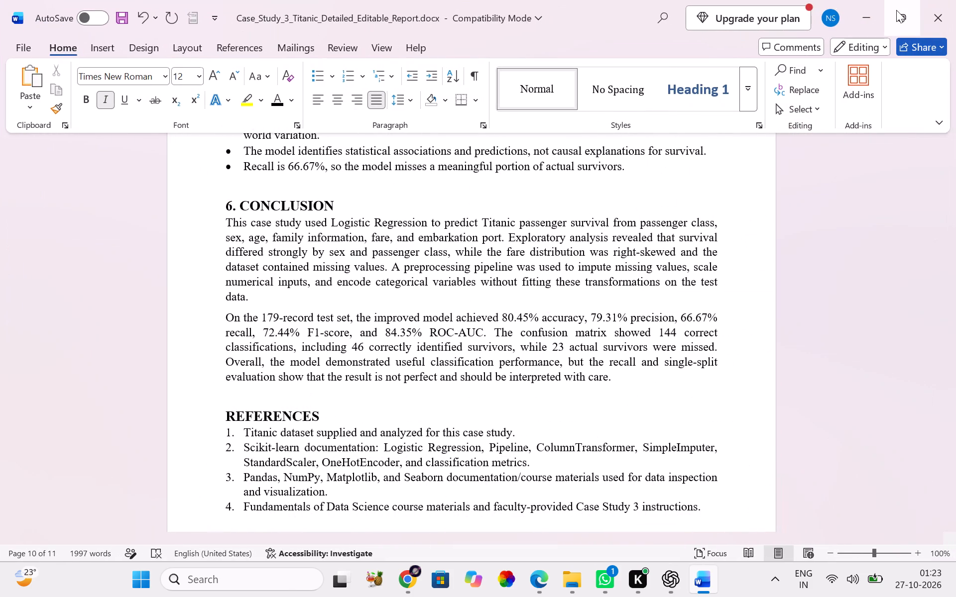
left_click(896, 10)
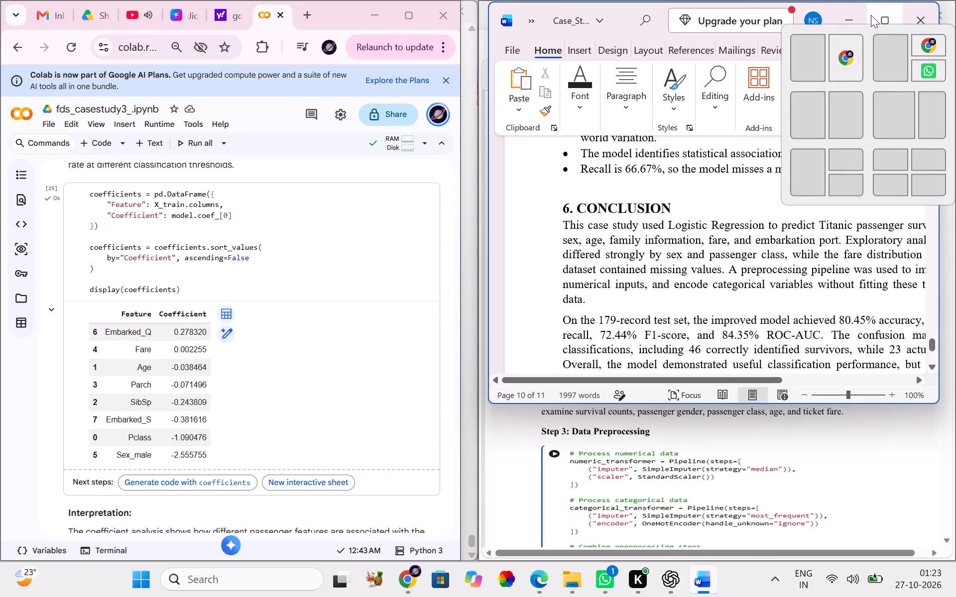
left_click(819, 99)
Compare the reference PDF's model evaluation pages with the report, reviewing the report from the conclusion back to section 4.
scroll(702, 257, "down", 3)
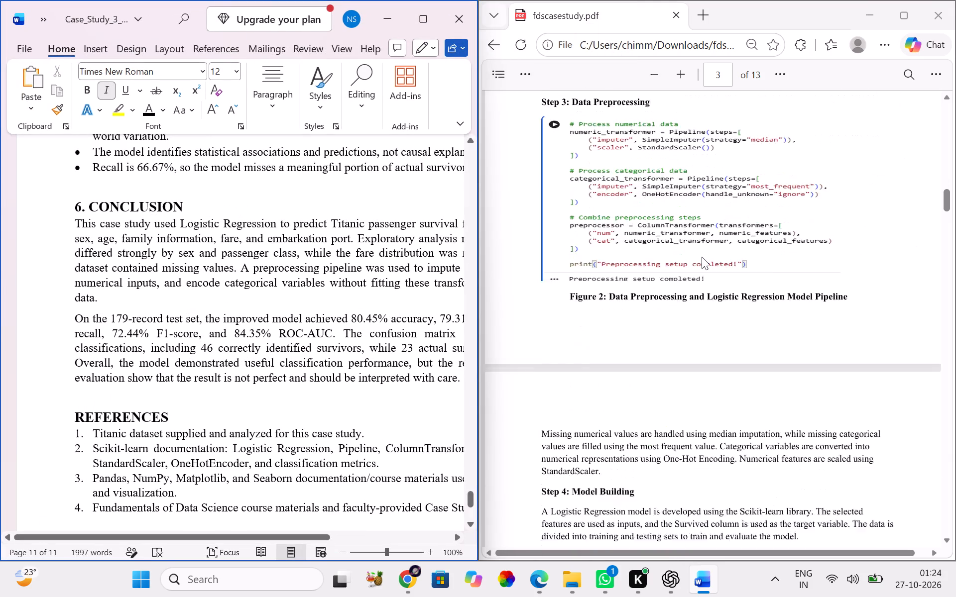
scroll(702, 257, "down", 6)
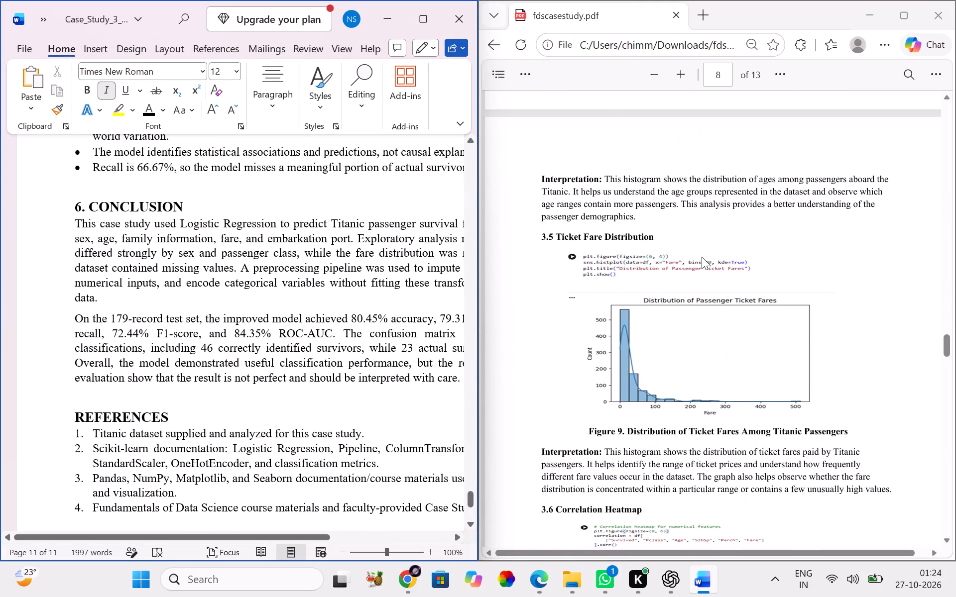
scroll(702, 257, "down", 6)
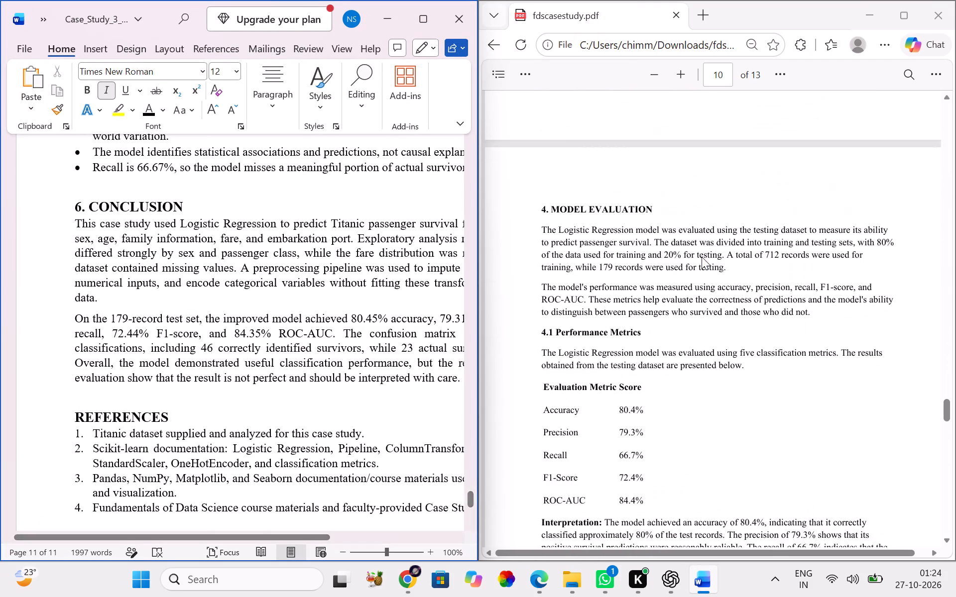
scroll(702, 257, "down", 3)
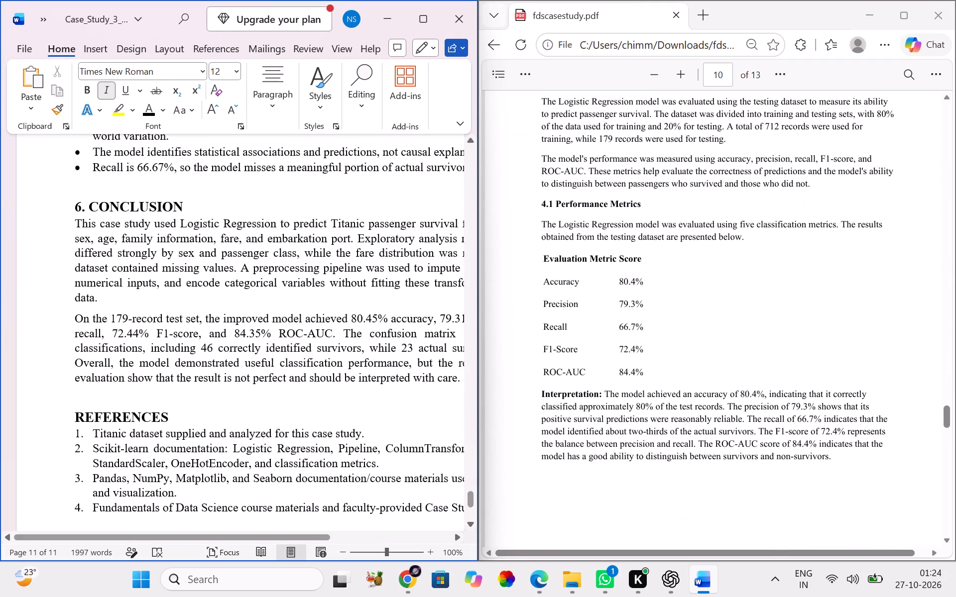
scroll(357, 296, "up", 3)
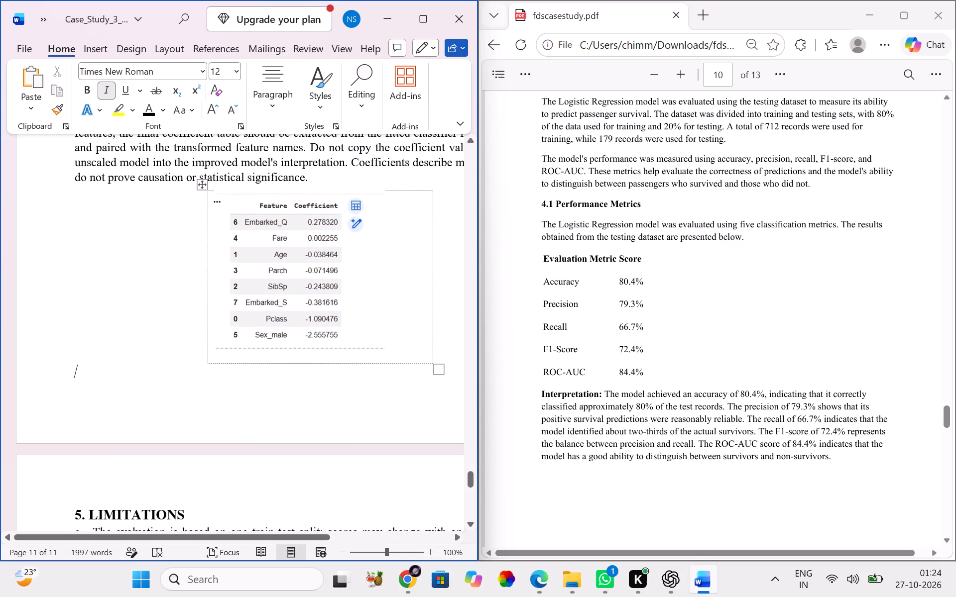
scroll(357, 296, "down", 3)
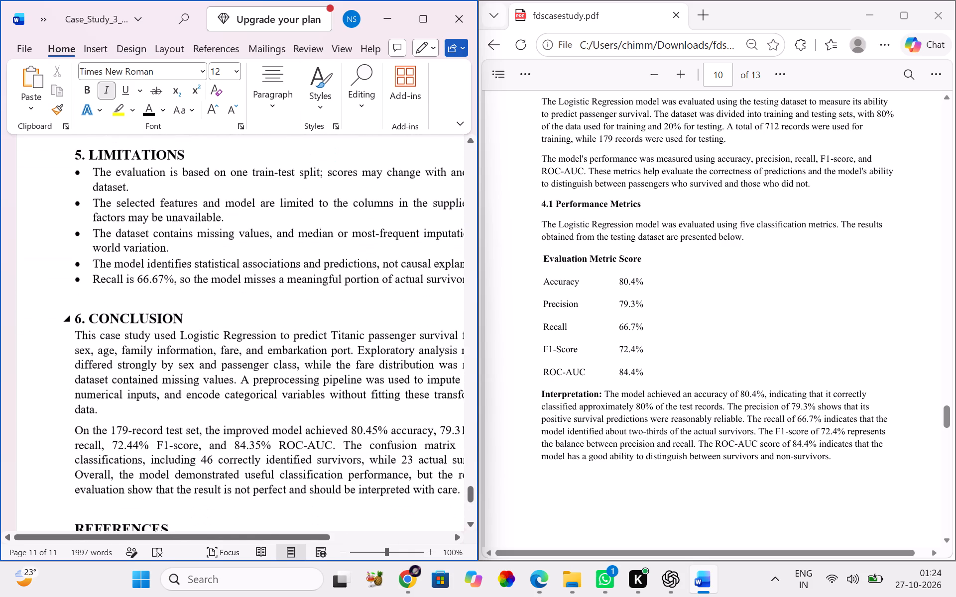
scroll(357, 296, "down", 1)
scroll(695, 247, "down", 3)
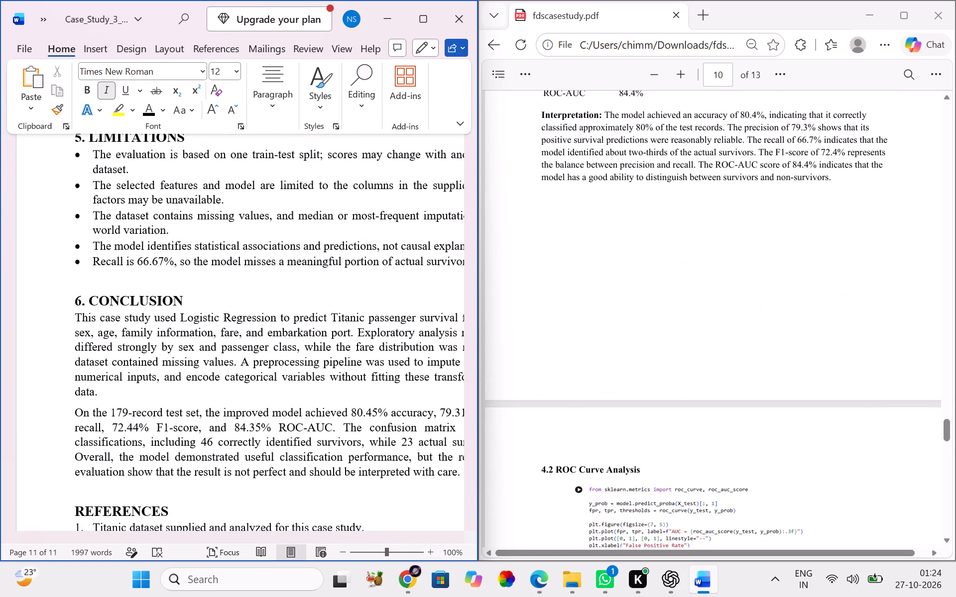
scroll(695, 247, "up", 1)
scroll(297, 274, "up", 4)
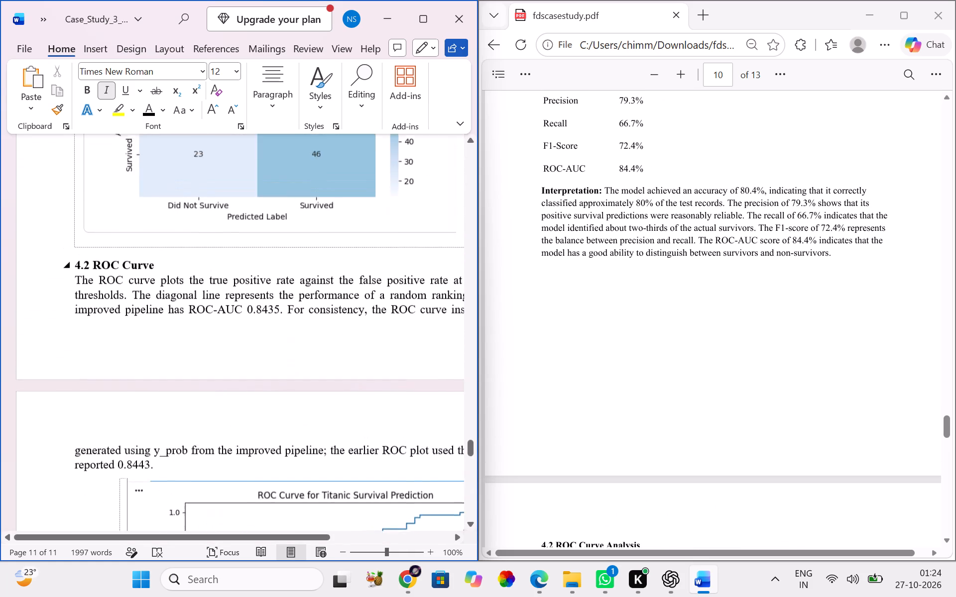
scroll(297, 274, "up", 3)
scroll(649, 275, "up", 4)
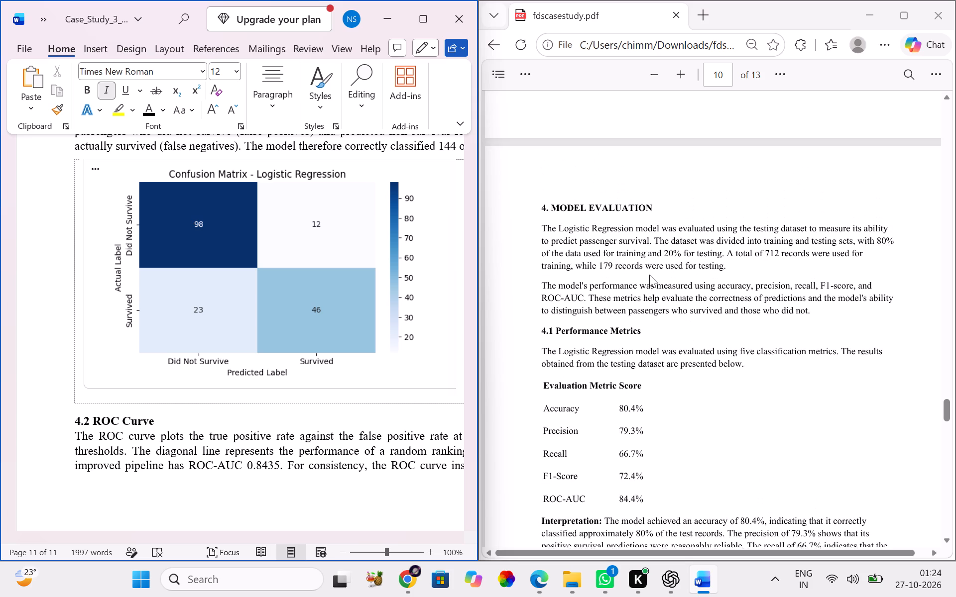
scroll(649, 275, "up", 1)
scroll(337, 338, "up", 1)
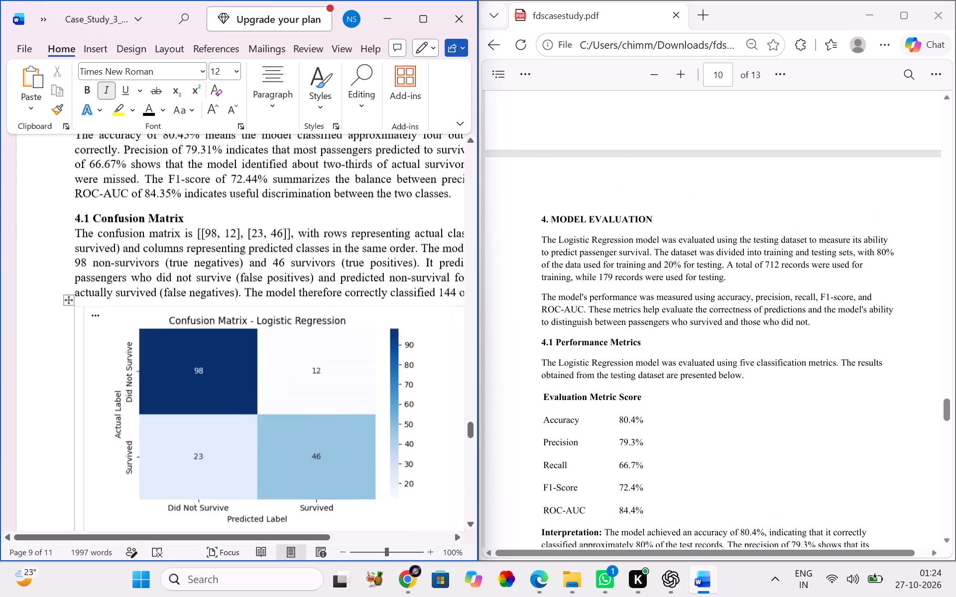
scroll(337, 338, "up", 2)
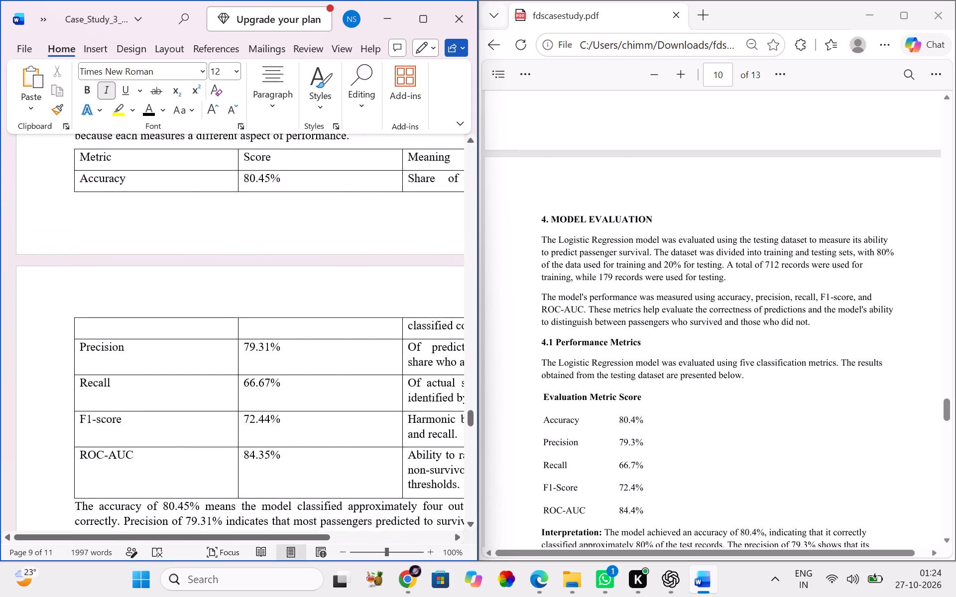
scroll(337, 338, "up", 2)
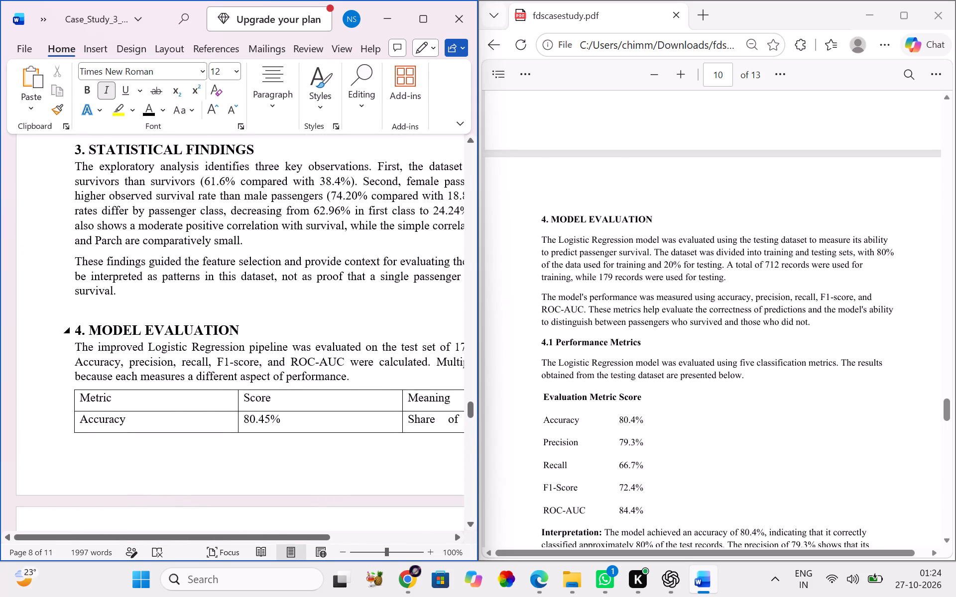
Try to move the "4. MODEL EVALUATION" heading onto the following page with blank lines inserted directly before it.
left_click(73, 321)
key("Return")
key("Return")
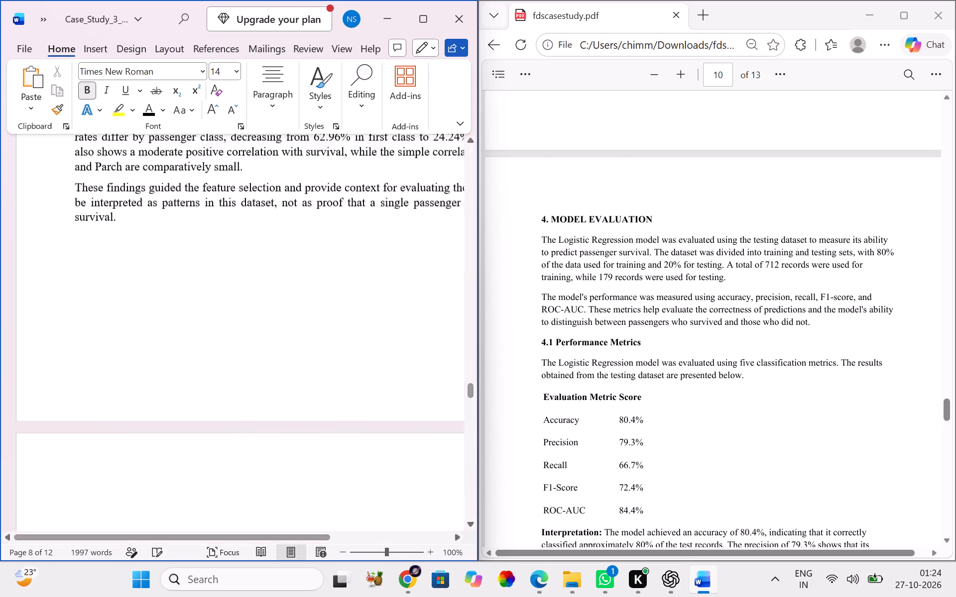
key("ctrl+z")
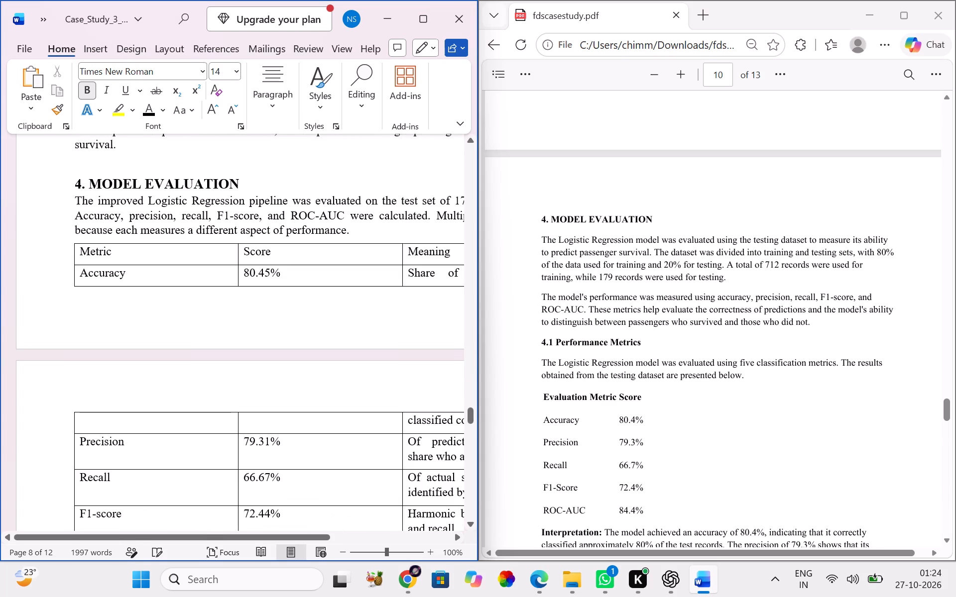
Insert four blank lines after the last Statistical Findings paragraph to push section 4, Model Evaluation, onto a new page.
key("Up")
key("Right")
key("Right")
key("Right")
key("Right")
key("Right")
key("Right")
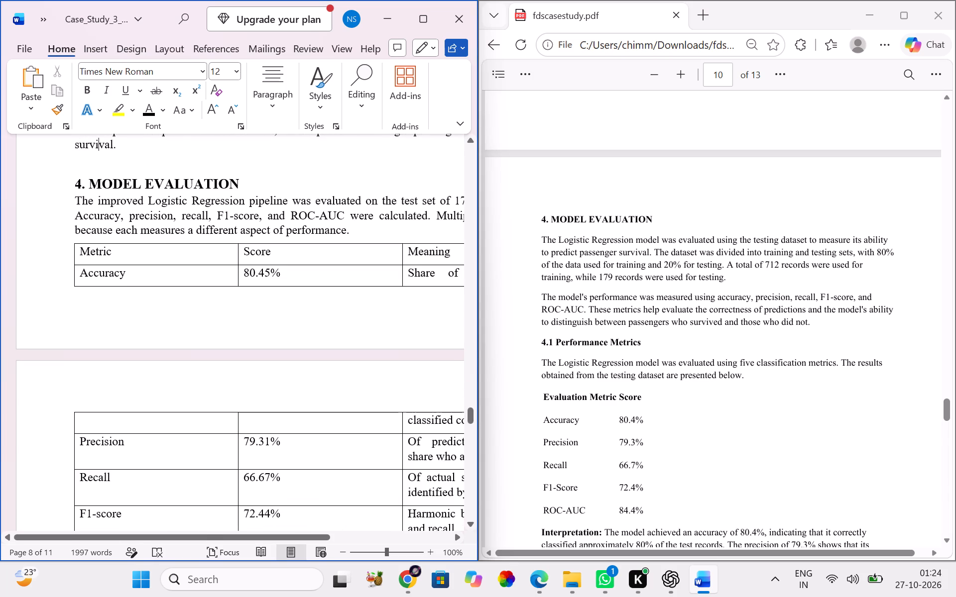
key("Right")
key("Right")
key("Right")
key("Return")
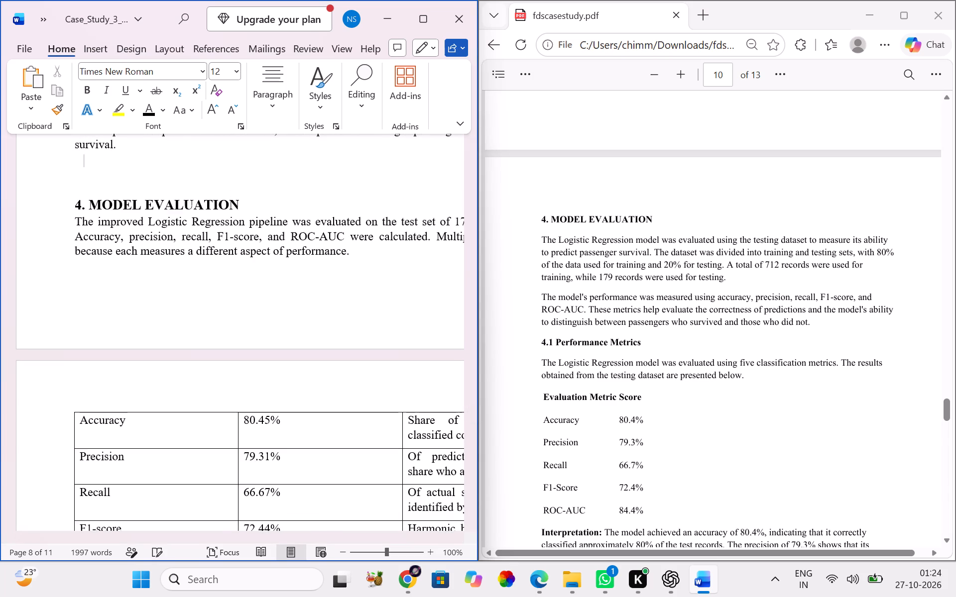
key("Return")
key("Return")
key("Return")
Shrink the confusion matrix picture in section 4.1, keeping its proportions, and narrow the table frame around it.
scroll(73, 321, "down", 1)
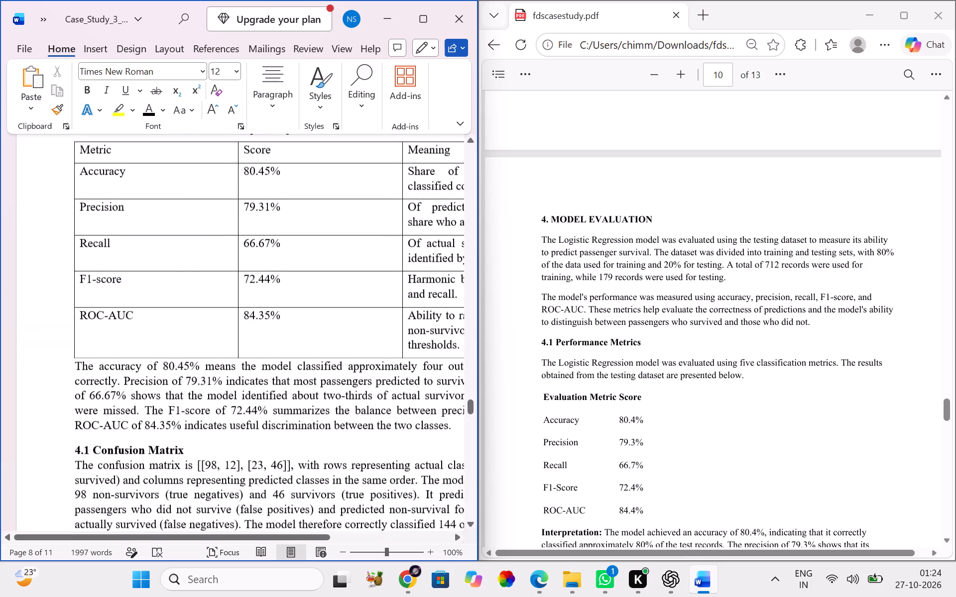
scroll(73, 321, "down", 1)
scroll(551, 356, "down", 1)
scroll(294, 364, "down", 1)
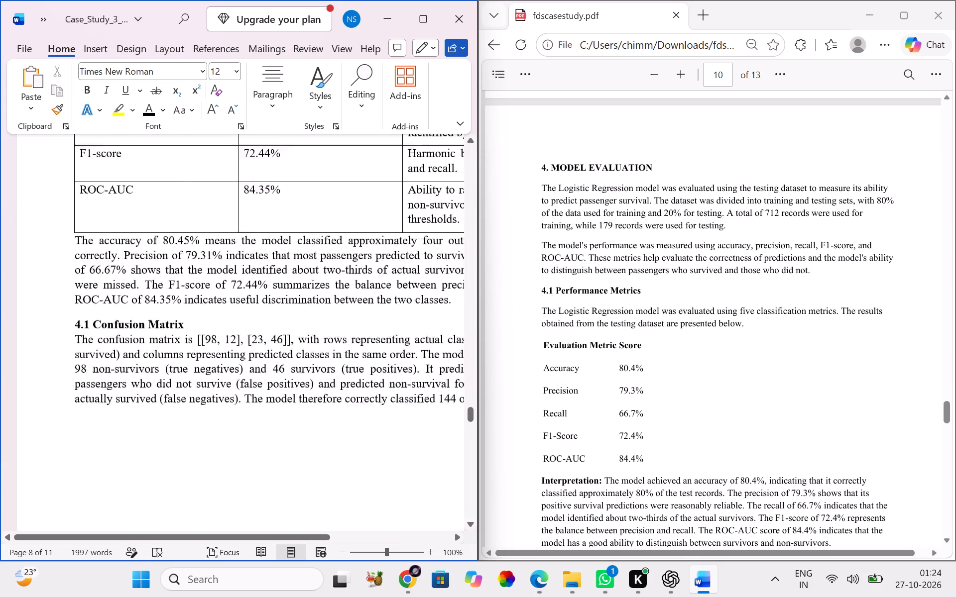
scroll(294, 364, "down", 1)
scroll(695, 324, "down", 1)
scroll(322, 348, "down", 1)
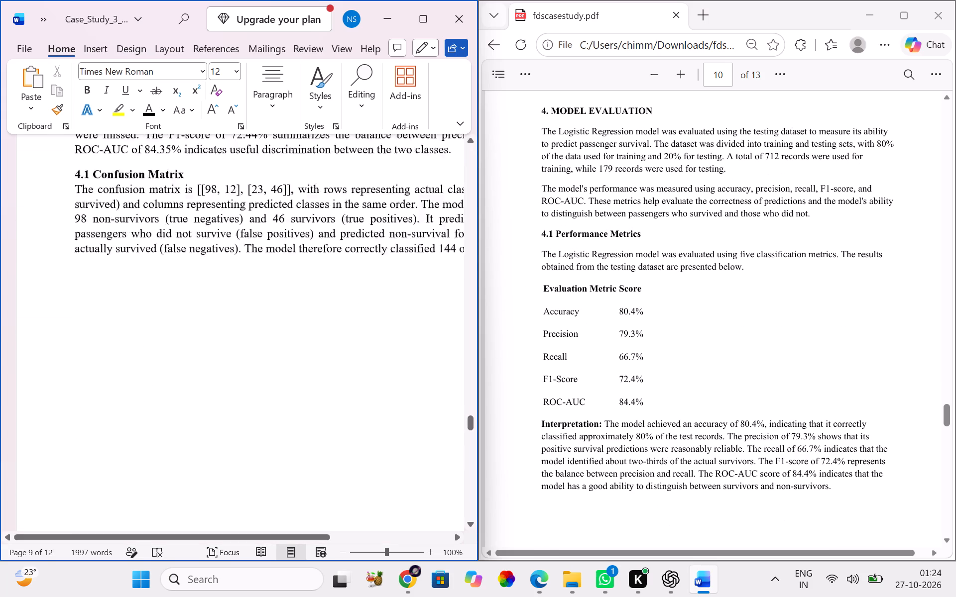
scroll(322, 348, "down", 2)
scroll(322, 348, "up", 1)
left_click(376, 314)
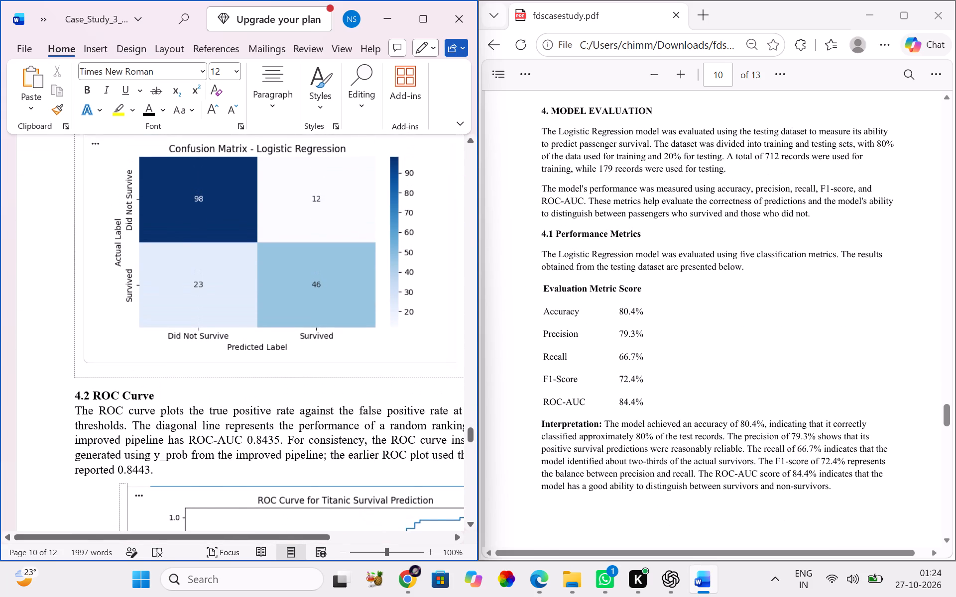
scroll(376, 314, "left", 1)
left_click_drag(340, 370, 302, 341)
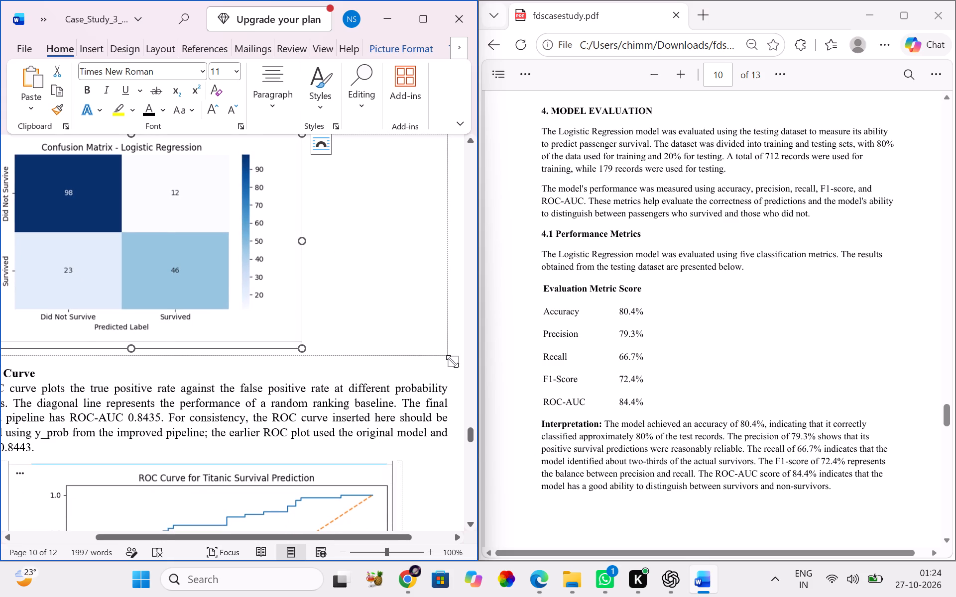
left_click_drag(452, 361, 312, 345)
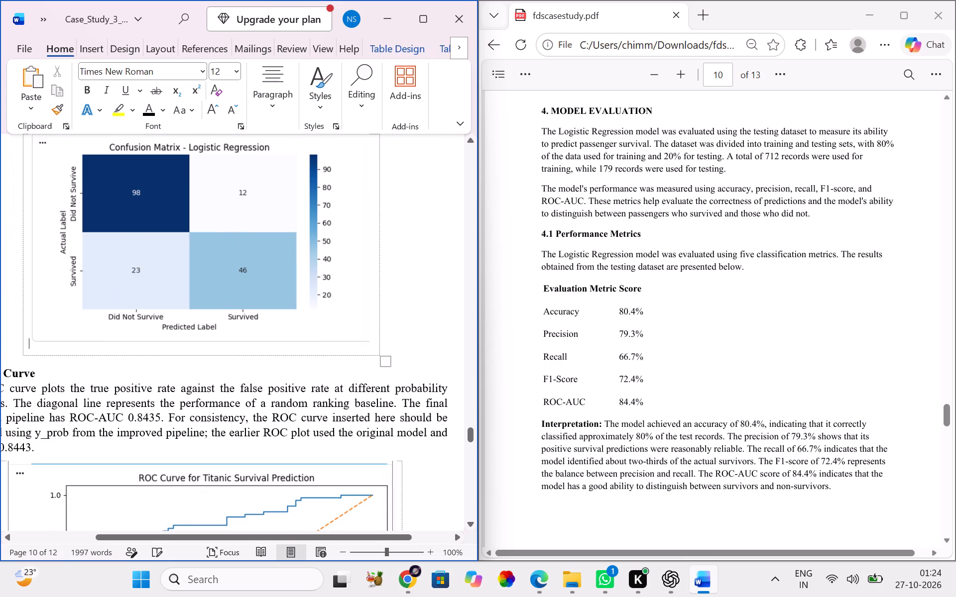
left_click(353, 328)
left_click_drag(370, 349, 354, 322)
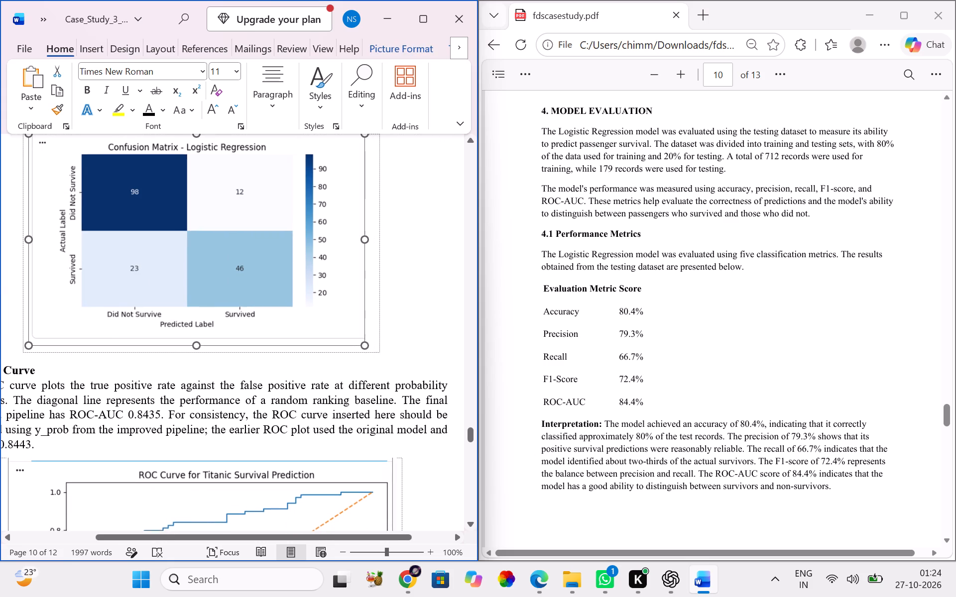
left_click_drag(354, 322, 354, 320)
Shrink the Figure 10 ROC curve picture slightly, keeping its proportions.
scroll(354, 320, "down", 4)
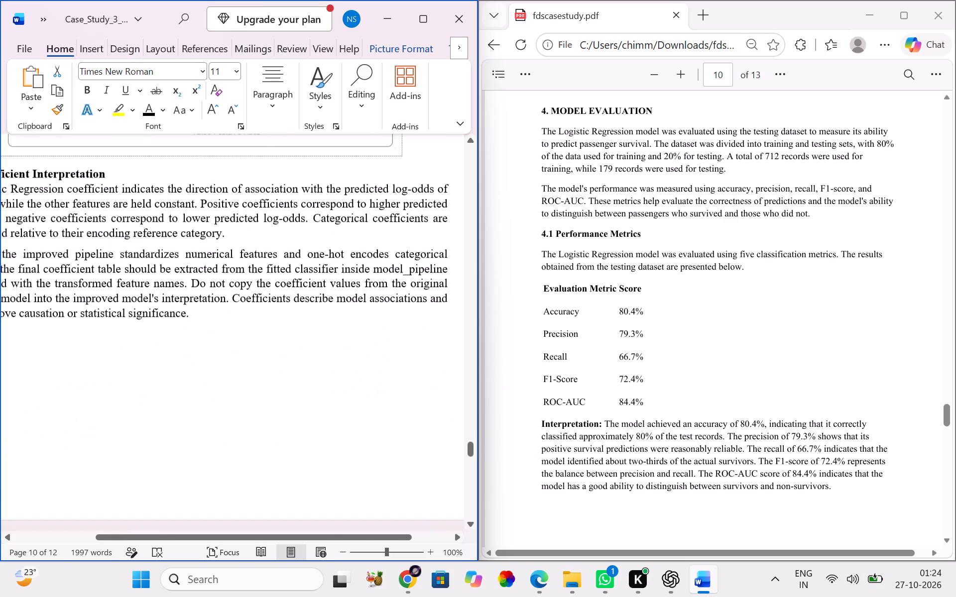
scroll(354, 320, "down", 2)
scroll(354, 320, "up", 1)
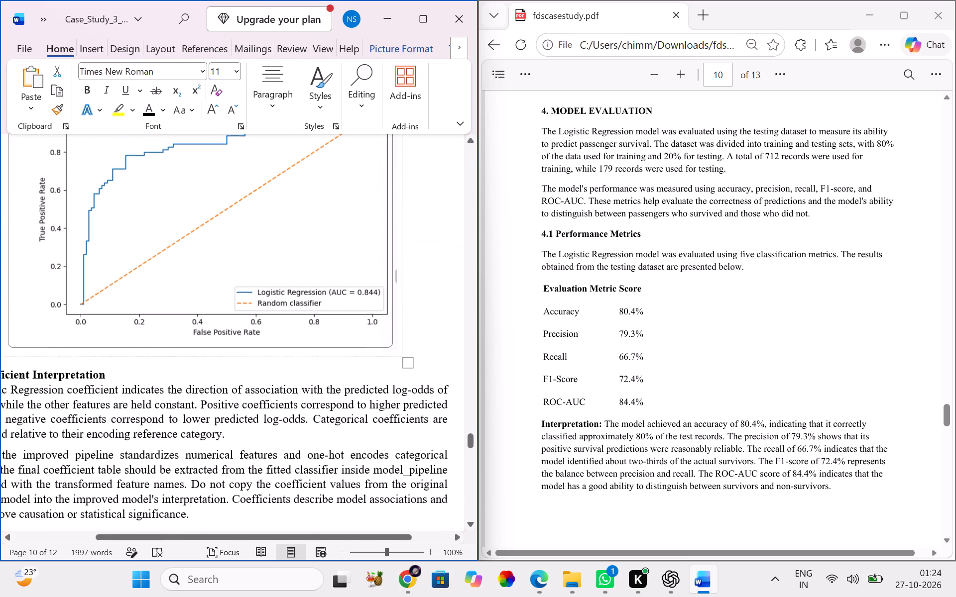
left_click(354, 320)
left_click_drag(393, 347, 360, 311)
Shrink the Figure 11 coefficient table picture proportionally and tighten its surrounding table frame, then review the page flow down to Limitations.
scroll(360, 311, "down", 6)
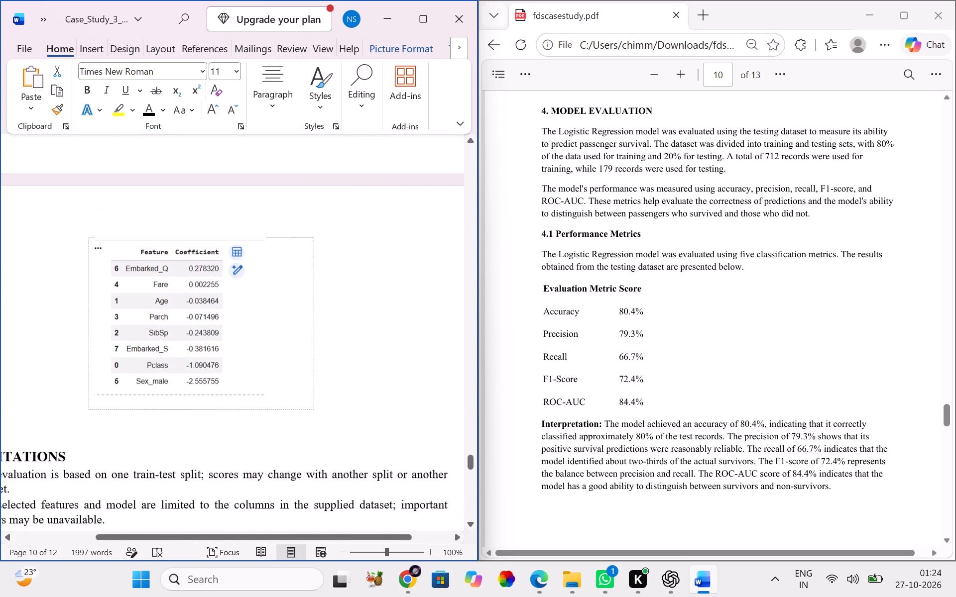
left_click(260, 380)
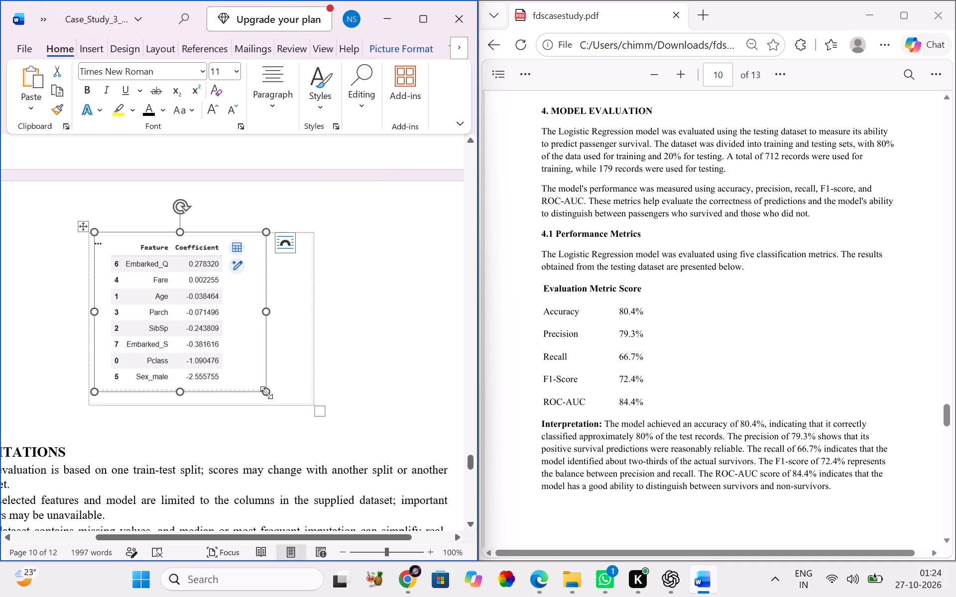
left_click_drag(266, 394, 255, 367)
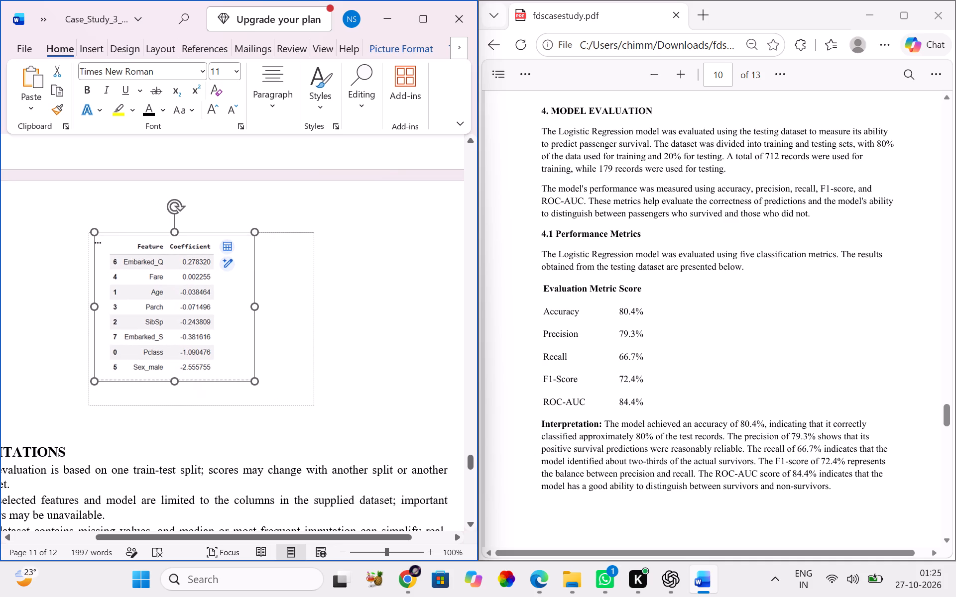
left_click_drag(320, 409, 268, 373)
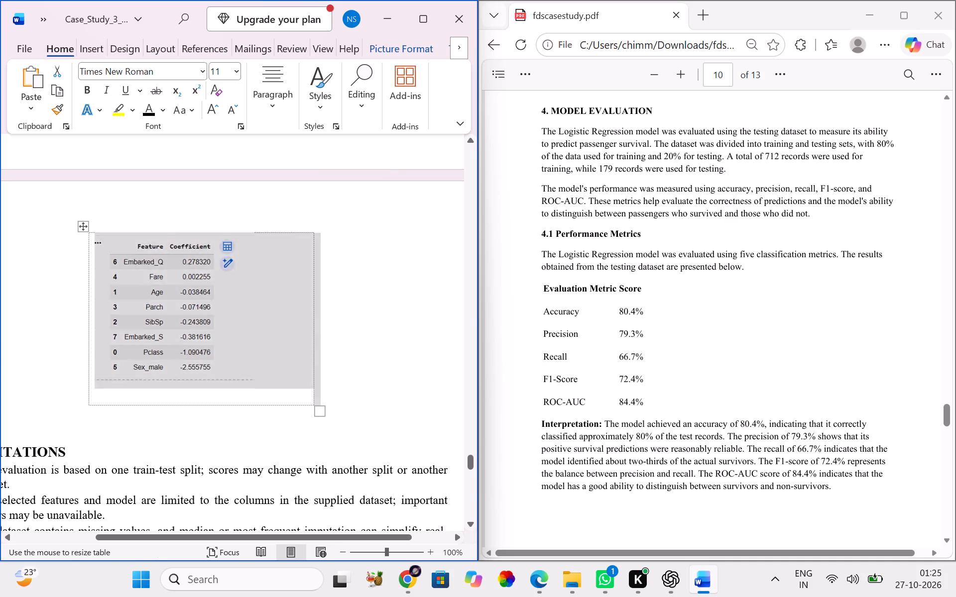
left_click_drag(268, 373, 268, 372)
scroll(268, 372, "up", 2)
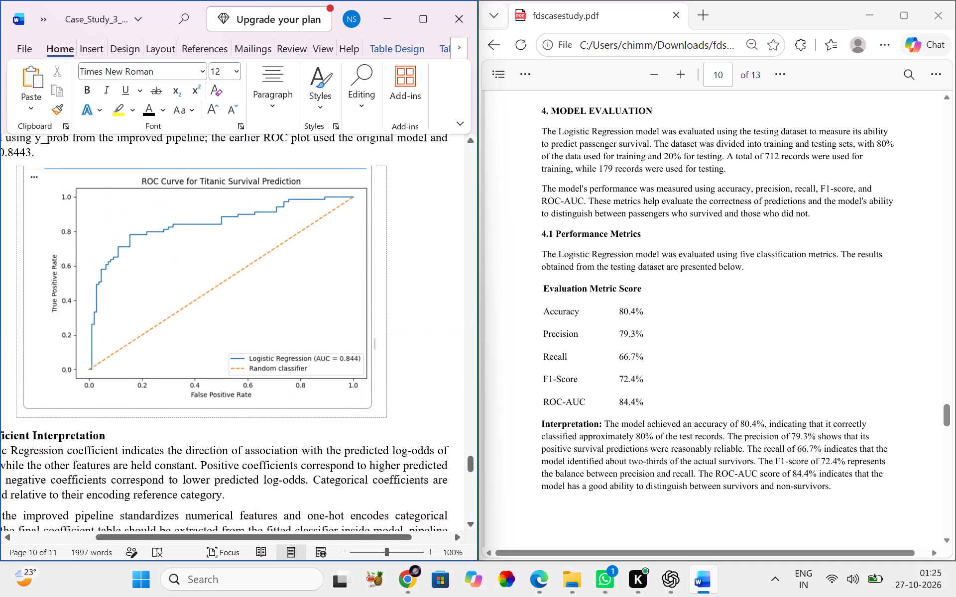
scroll(592, 345, "down", 1)
scroll(277, 385, "down", 1)
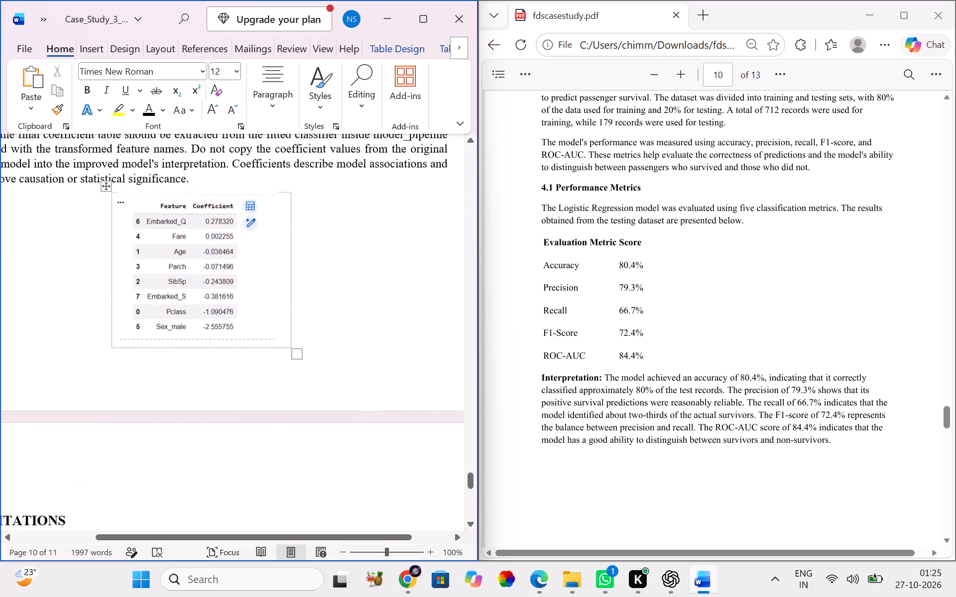
scroll(277, 385, "down", 1)
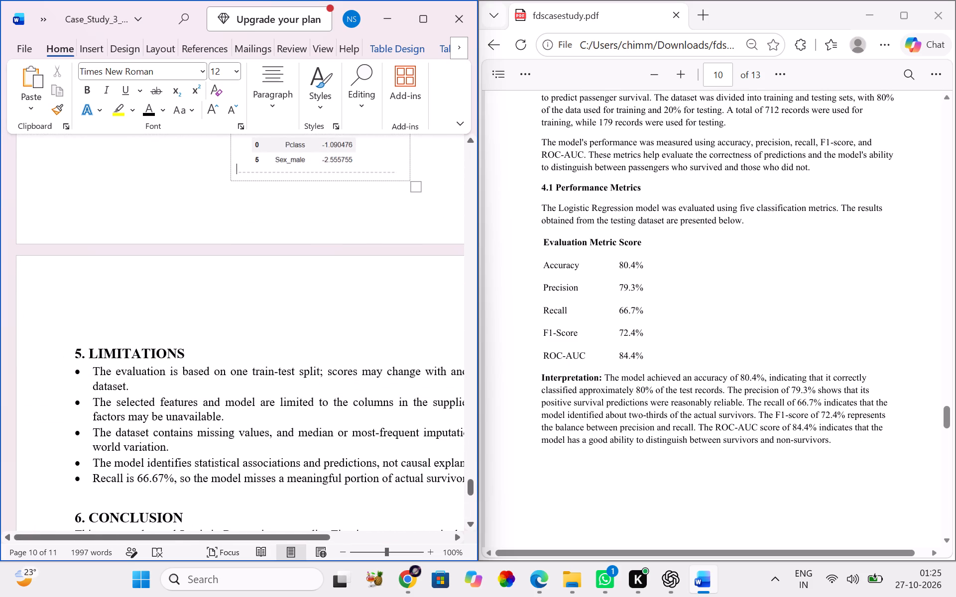
Remove the extra blank lines above the 5. Limitations heading at the top of the last page.
left_click(93, 325)
key("BackSpace")
key("BackSpace")
key("Delete")
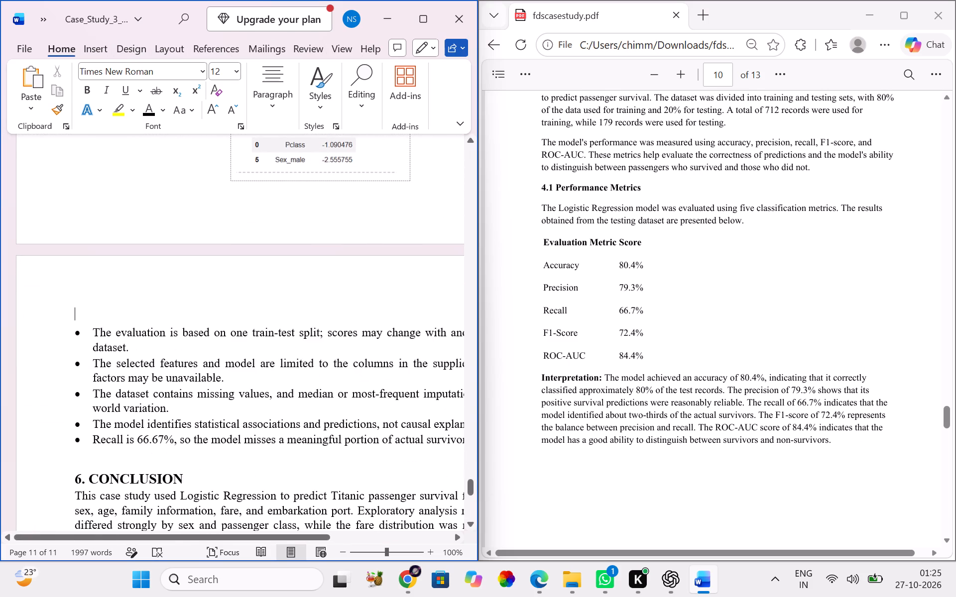
Compare the report's confusion matrix and ROC curve sections with the ROC curve analysis in the reference PDF.
scroll(93, 325, "up", 4)
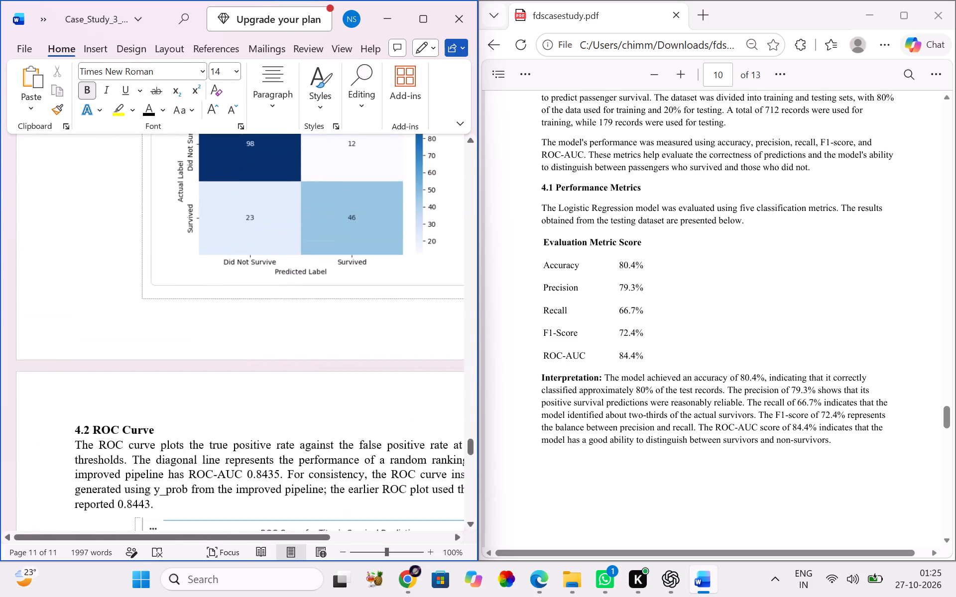
scroll(603, 339, "down", 4)
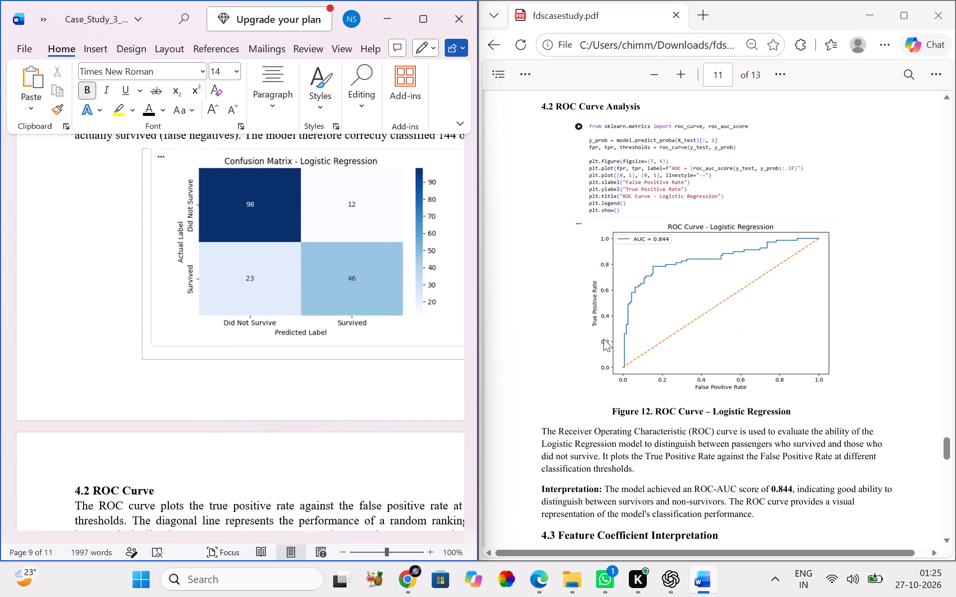
scroll(402, 364, "down", 3)
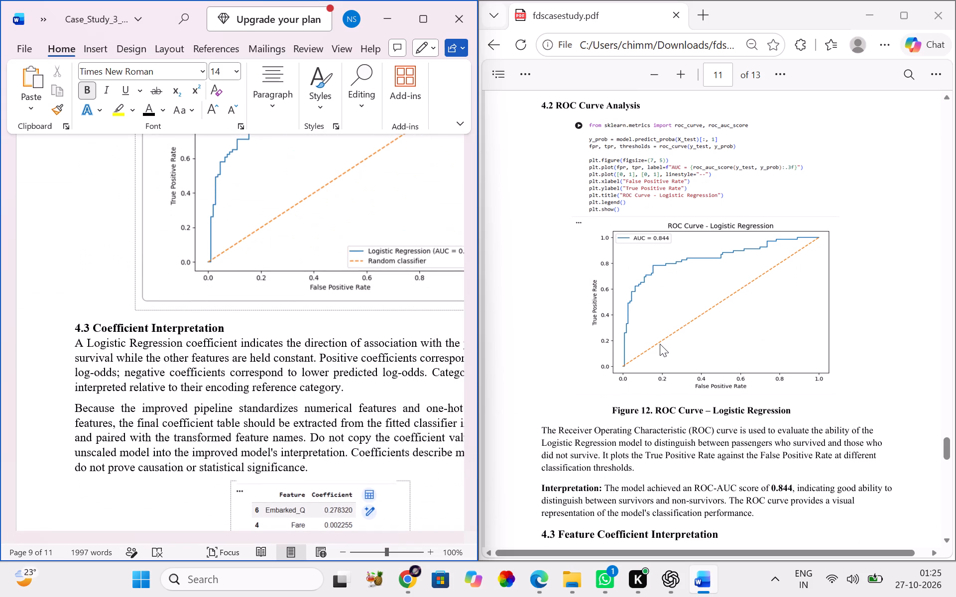
scroll(358, 307, "left", 1)
scroll(358, 307, "up", 1)
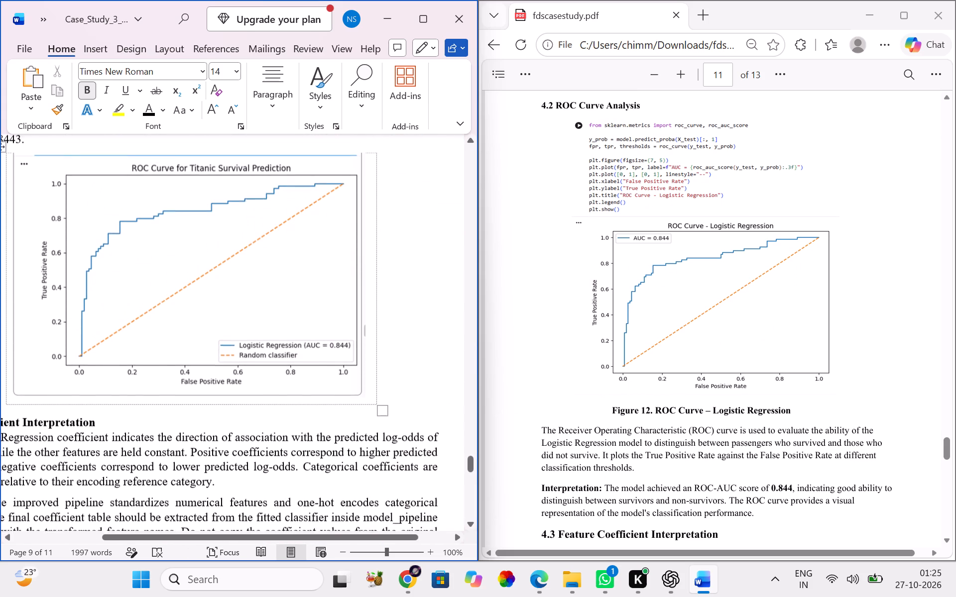
scroll(358, 307, "up", 1)
scroll(712, 323, "down", 1)
scroll(380, 345, "down", 1)
scroll(380, 345, "up", 1)
scroll(380, 345, "right", 1)
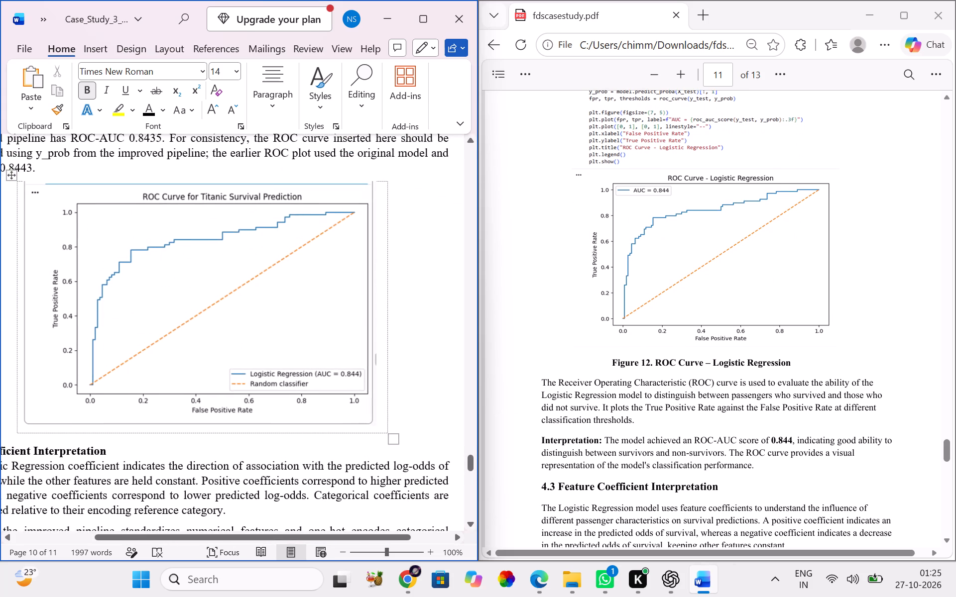
scroll(380, 345, "right", 1)
Compare the report's 4.3 Coefficient Interpretation section and coefficient table with the reference PDF's feature coefficient section.
scroll(380, 345, "down", 1)
scroll(728, 339, "down", 1)
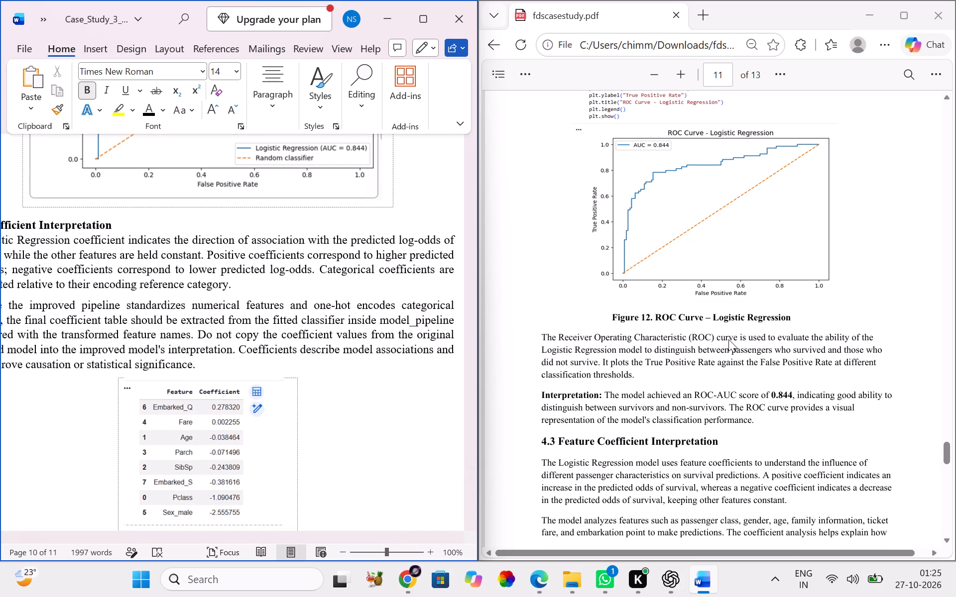
scroll(286, 406, "down", 1)
scroll(673, 387, "down", 1)
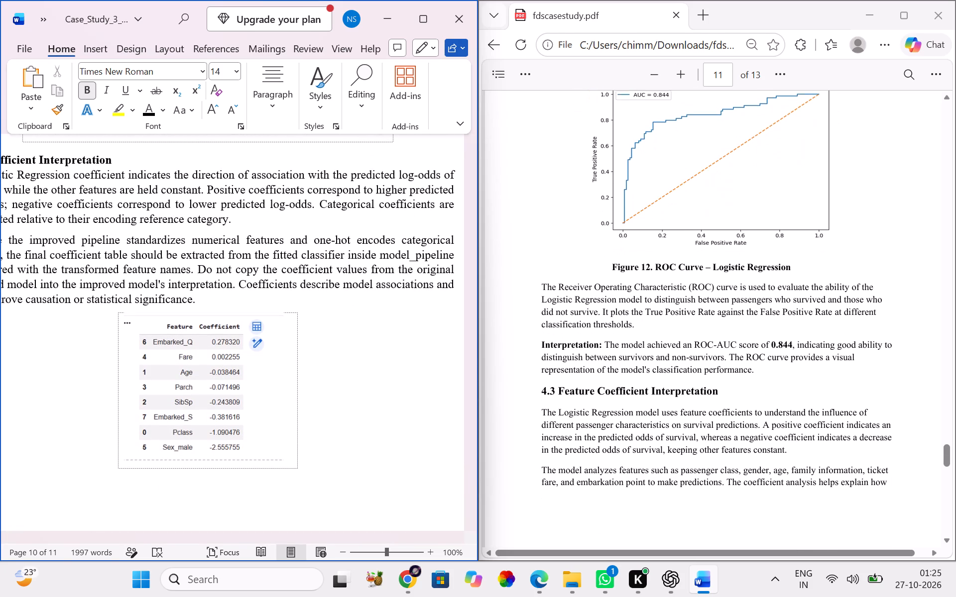
scroll(673, 387, "down", 4)
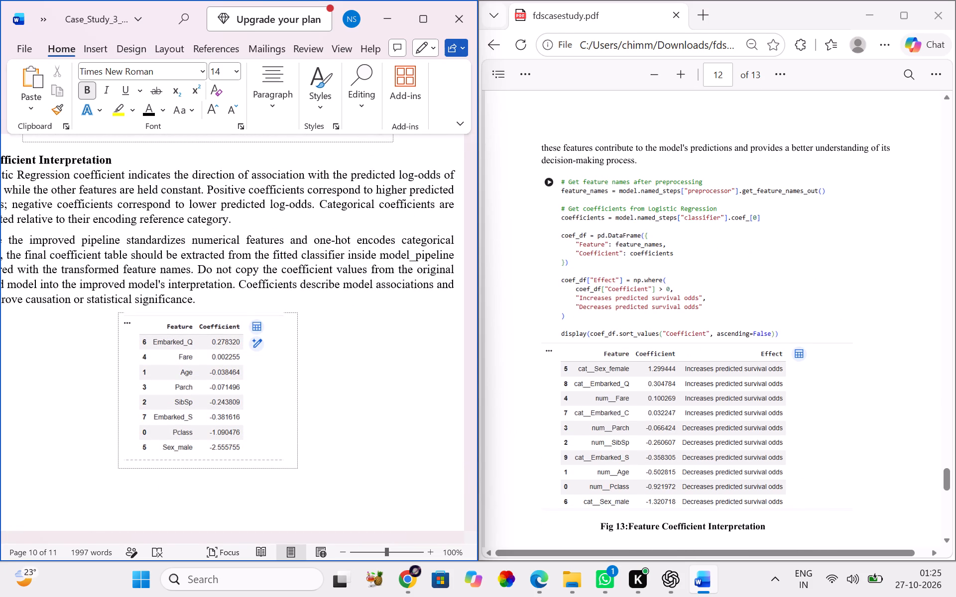
scroll(327, 442, "down", 1)
scroll(327, 442, "up", 1)
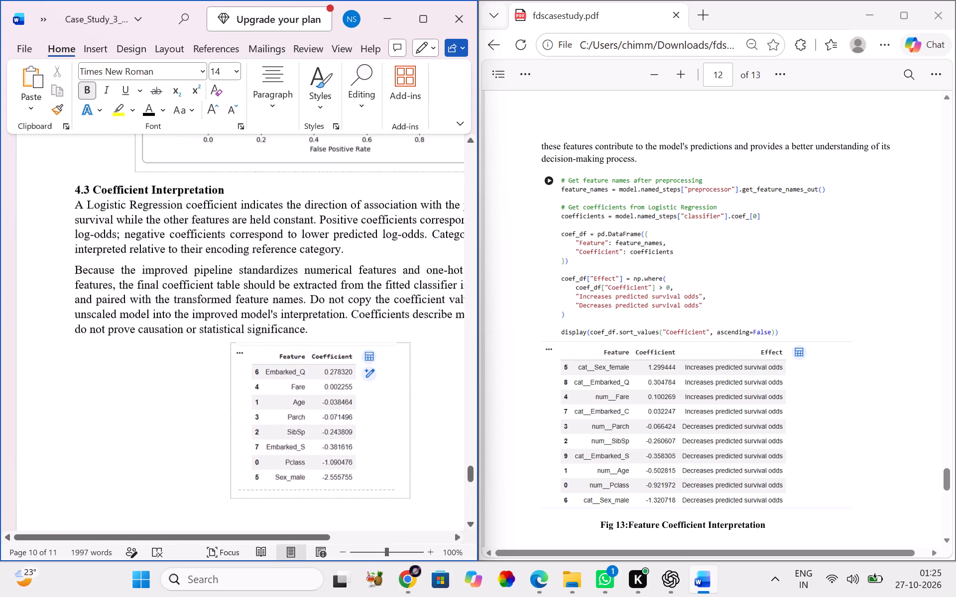
scroll(327, 442, "up", 2)
scroll(656, 421, "down", 1)
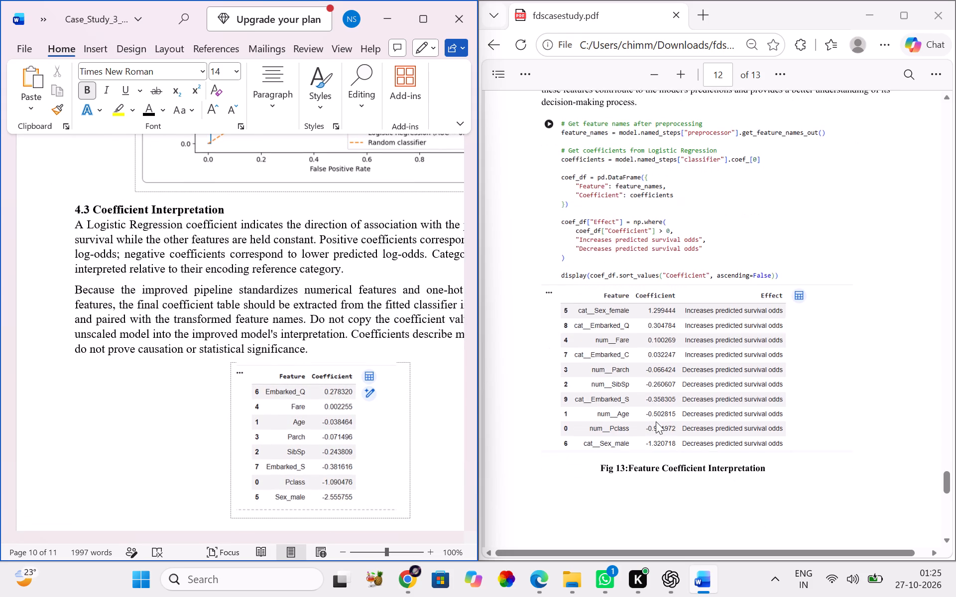
scroll(656, 421, "down", 1)
scroll(353, 446, "left", 1)
scroll(353, 446, "down", 1)
scroll(716, 434, "down", 1)
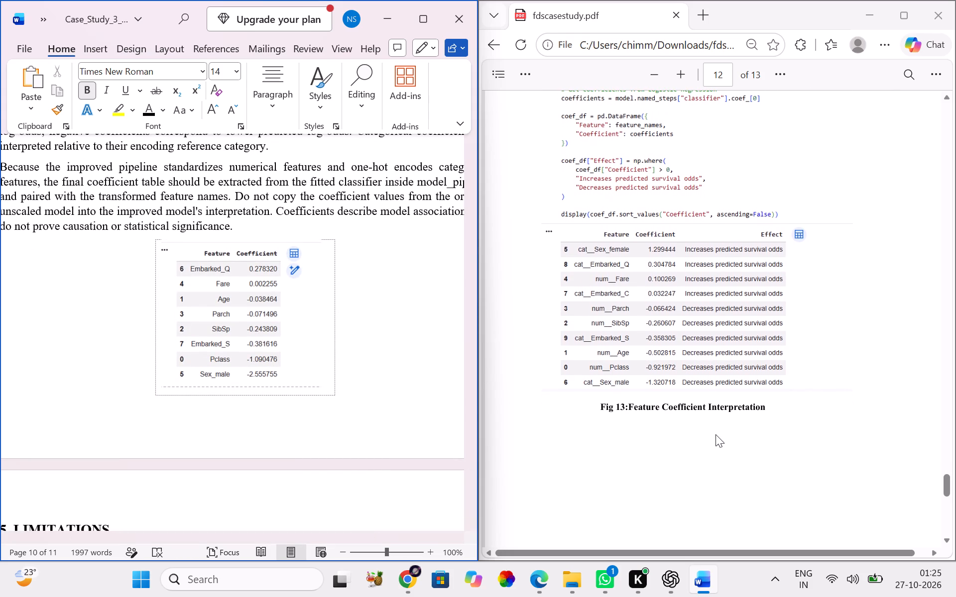
Compare the report's closing Limitations and Conclusion sections with the final page of the reference PDF.
scroll(716, 434, "down", 5)
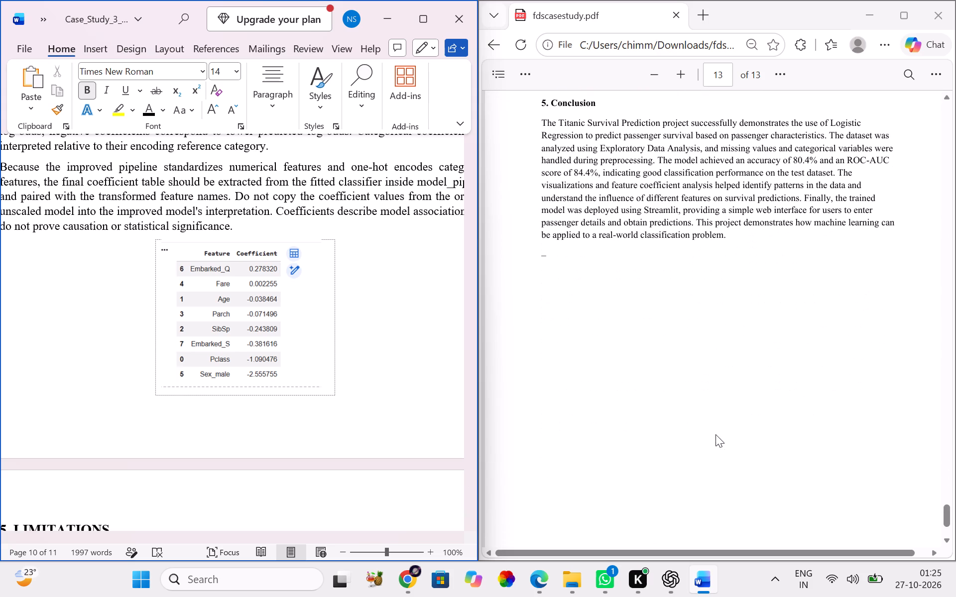
scroll(319, 441, "down", 2)
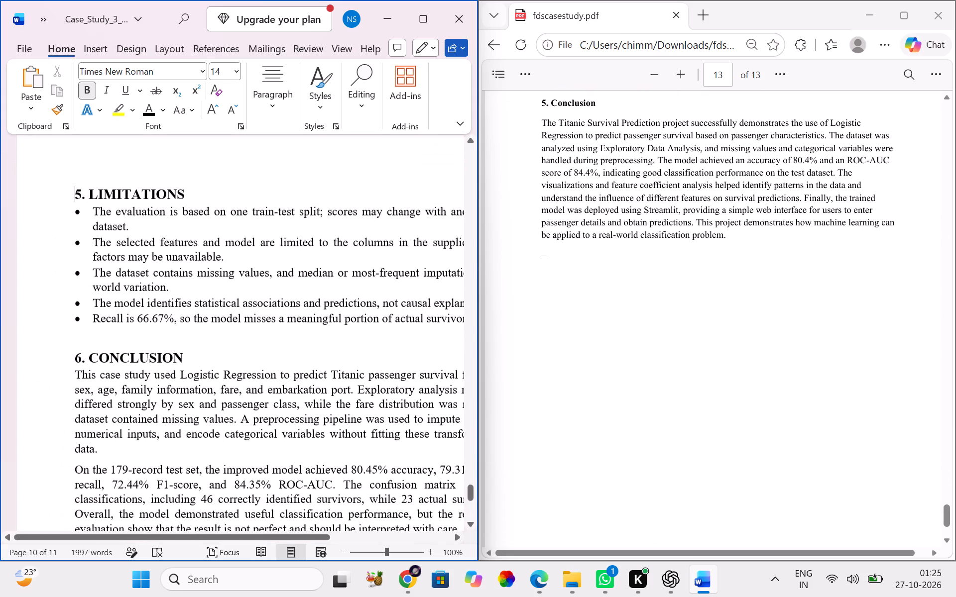
scroll(319, 441, "down", 1)
scroll(576, 404, "down", 4)
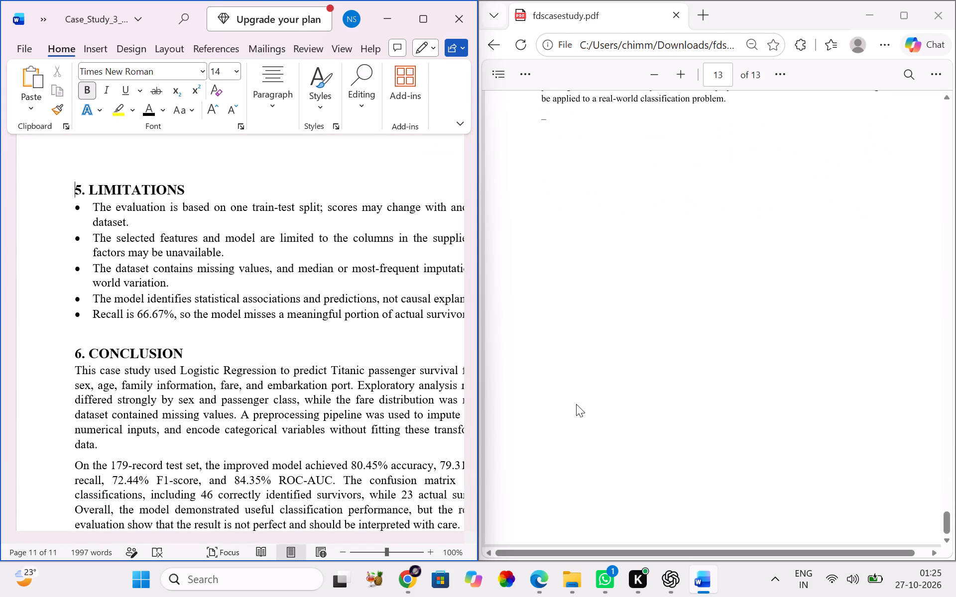